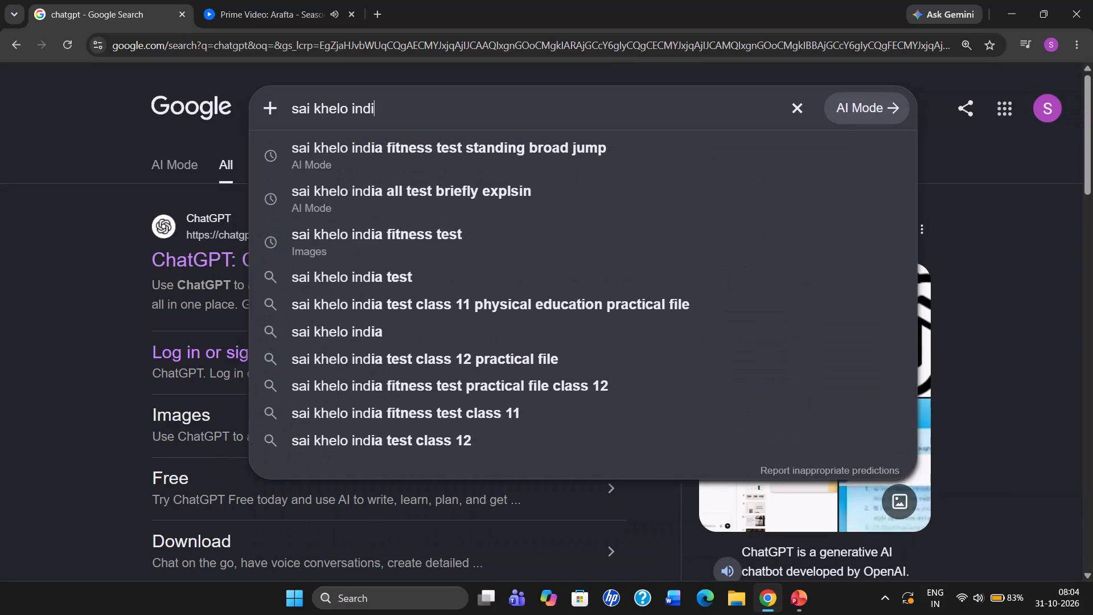
Search Google Images for "sai khelo india" and copy the colourful SAI Khelo India Fitness Test poster image.
key("Return")
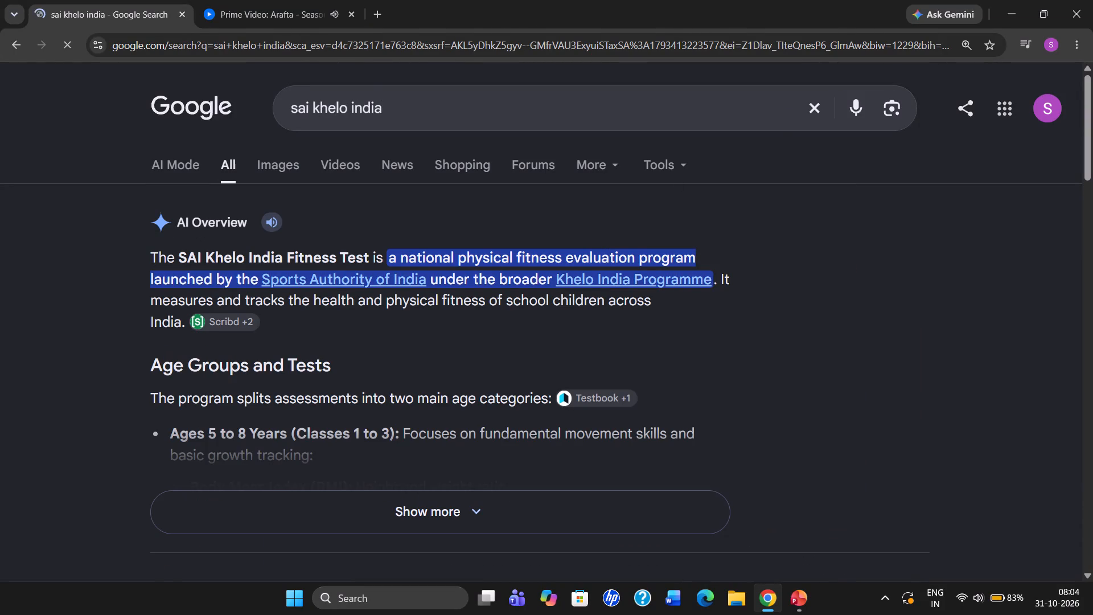
left_click(278, 165)
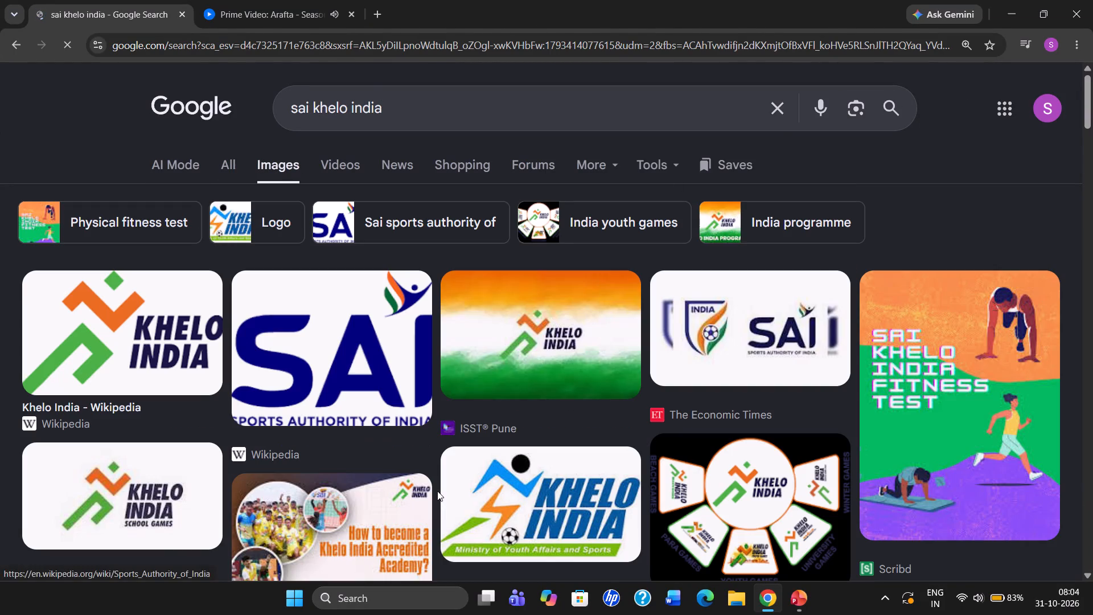
scroll(437, 491, "down", 1)
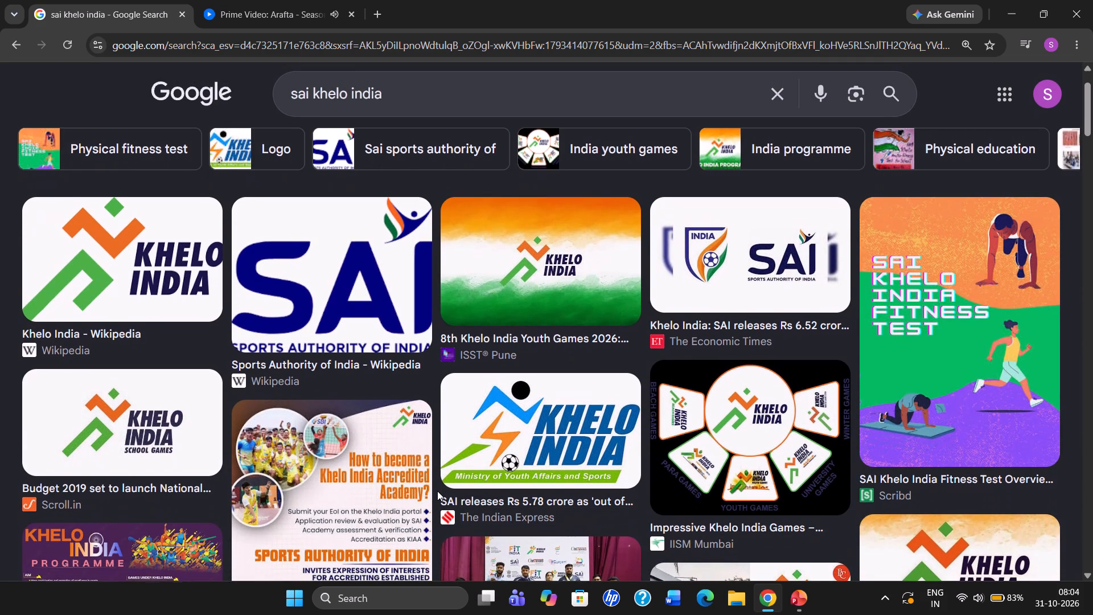
scroll(437, 491, "down", 1)
right_click(1005, 256)
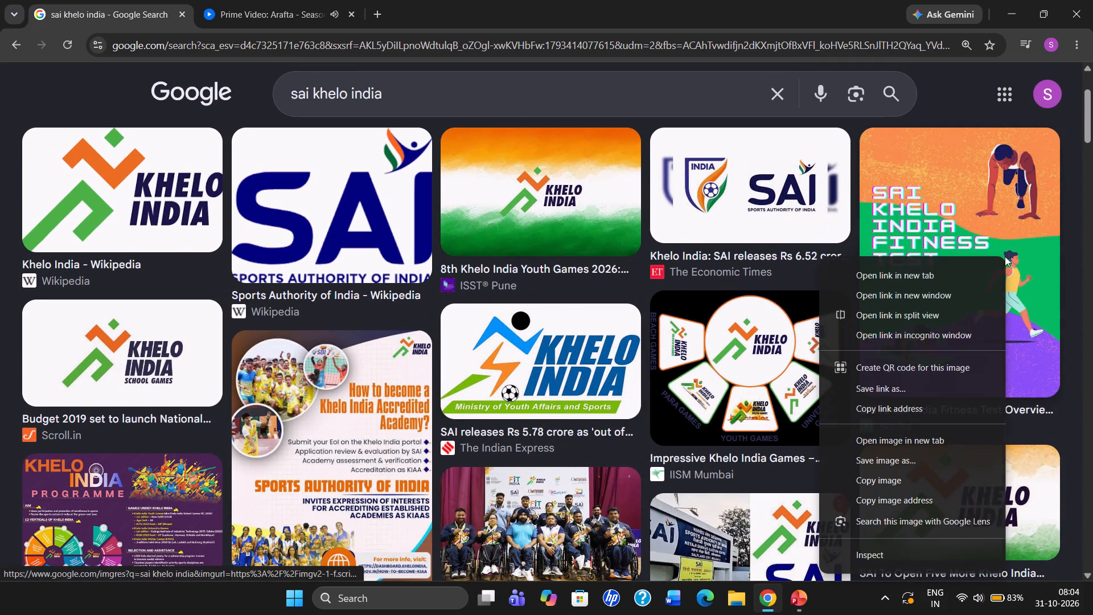
left_click(910, 486)
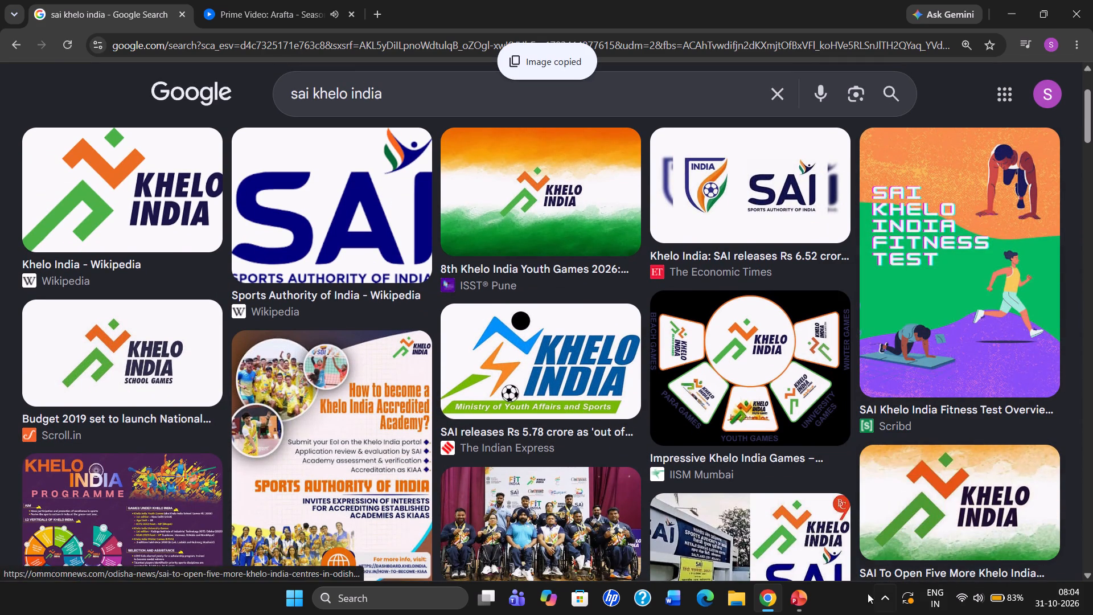
Switch to PowerPoint, paste the copied poster onto blank slide 2 and move it to the slide's upper-left corner.
left_click(783, 605)
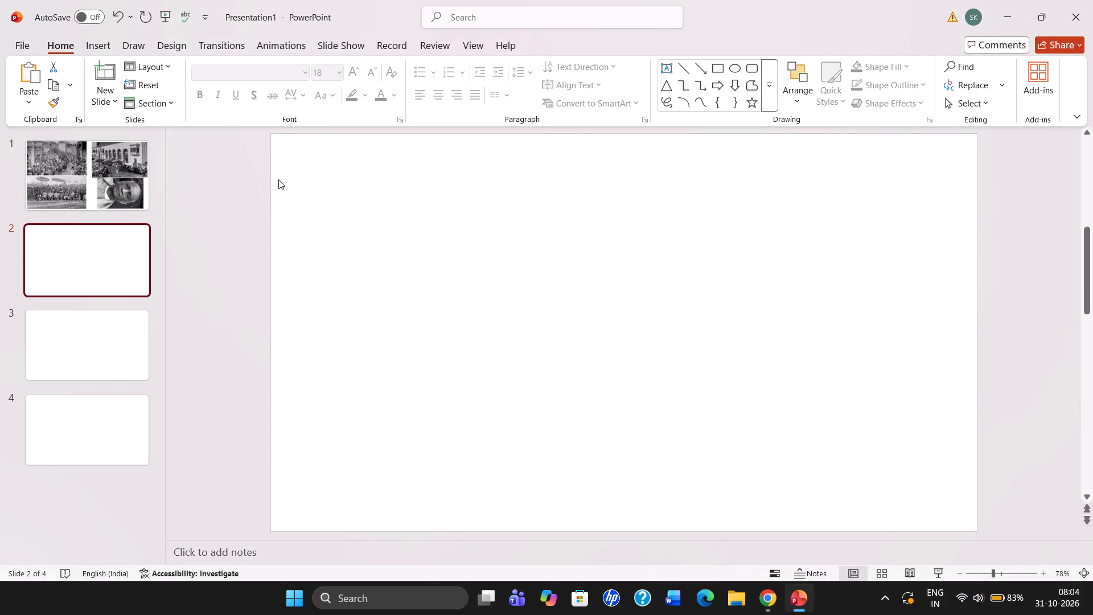
right_click(365, 202)
left_click(444, 253)
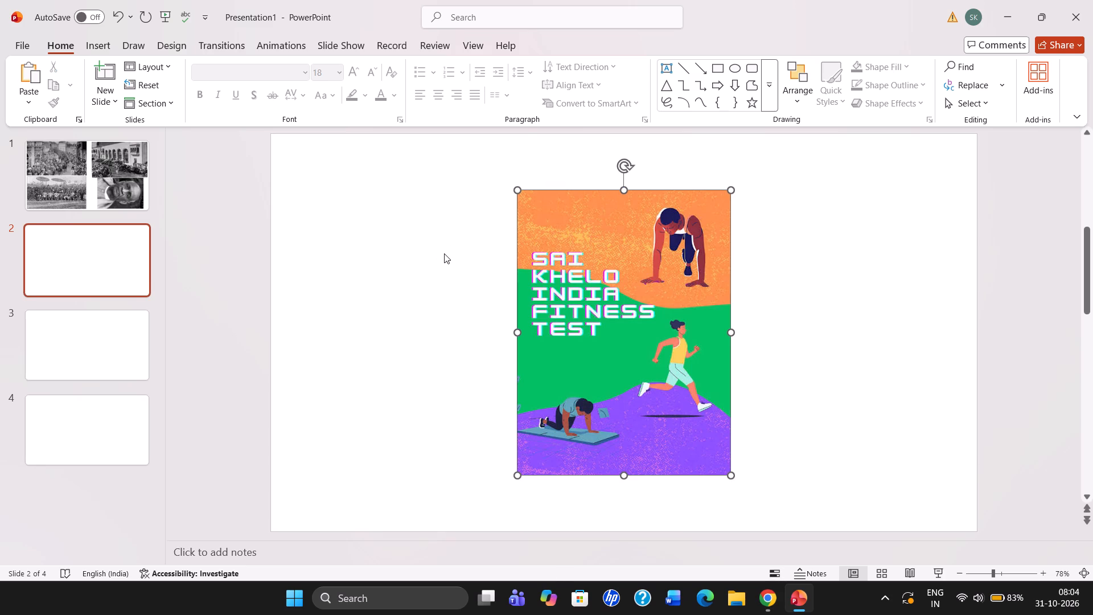
left_click_drag(610, 335, 515, 285)
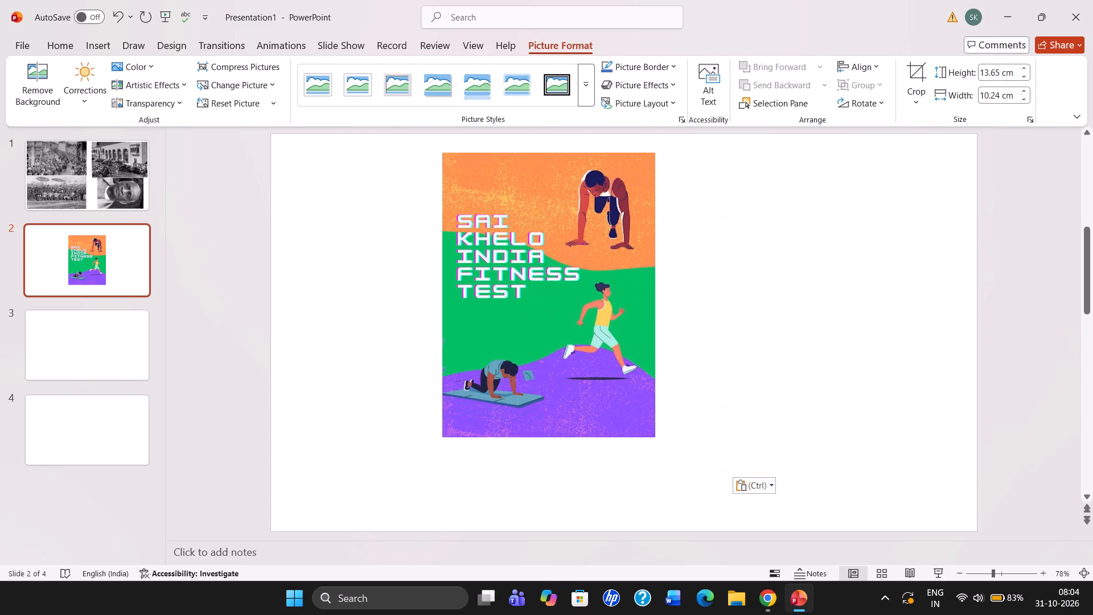
left_click_drag(515, 285, 376, 287)
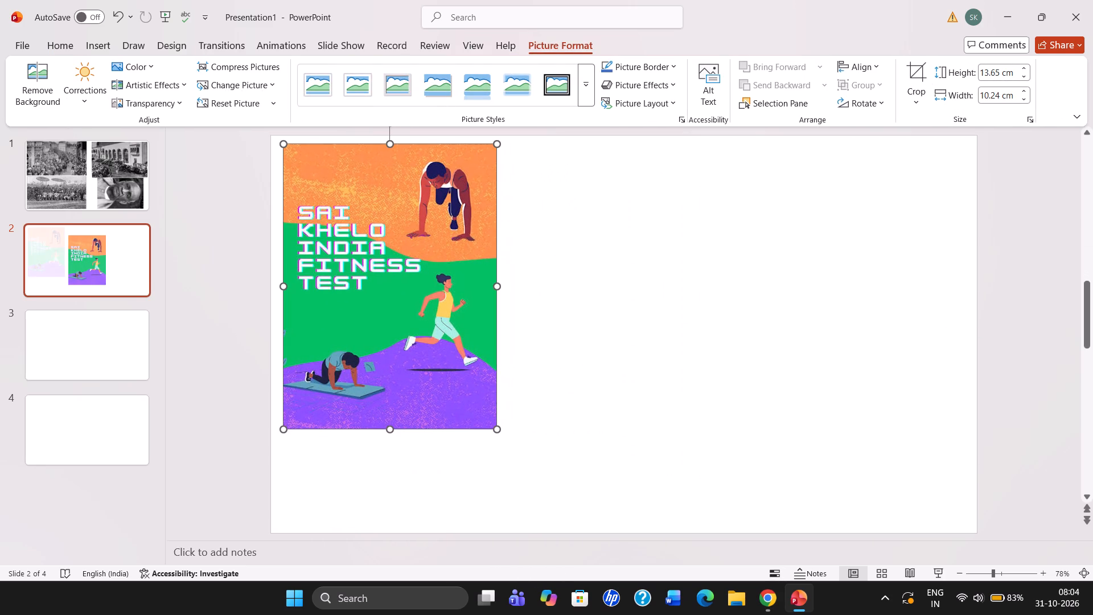
Enlarge the poster on slide 2 to about 15.87 cm high and 11.16 cm wide, keeping its upper-left corner in place.
left_click(390, 429)
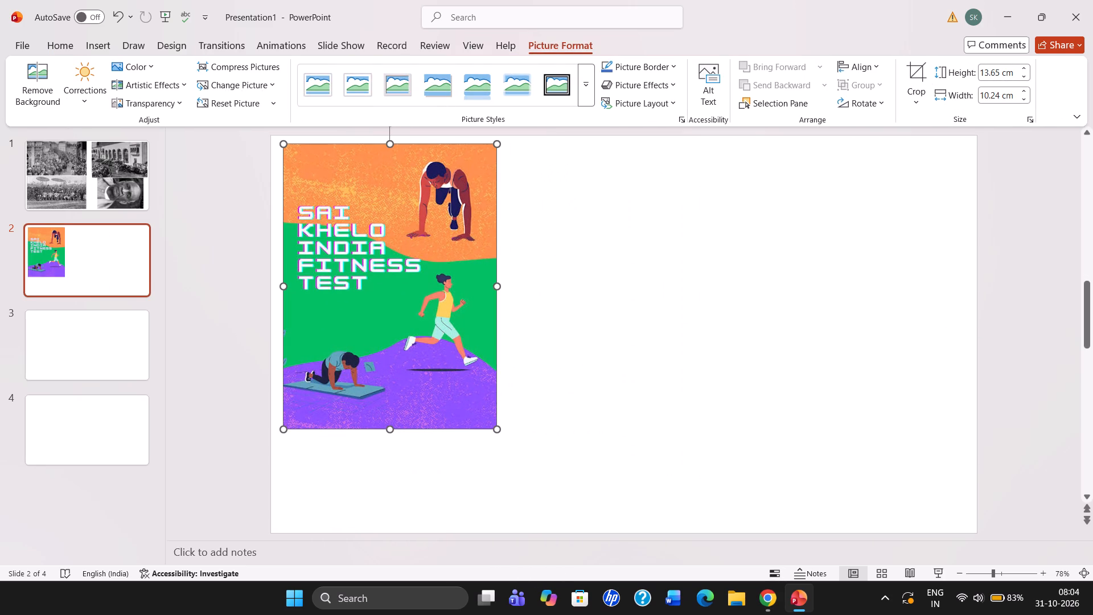
left_click_drag(390, 429, 390, 441)
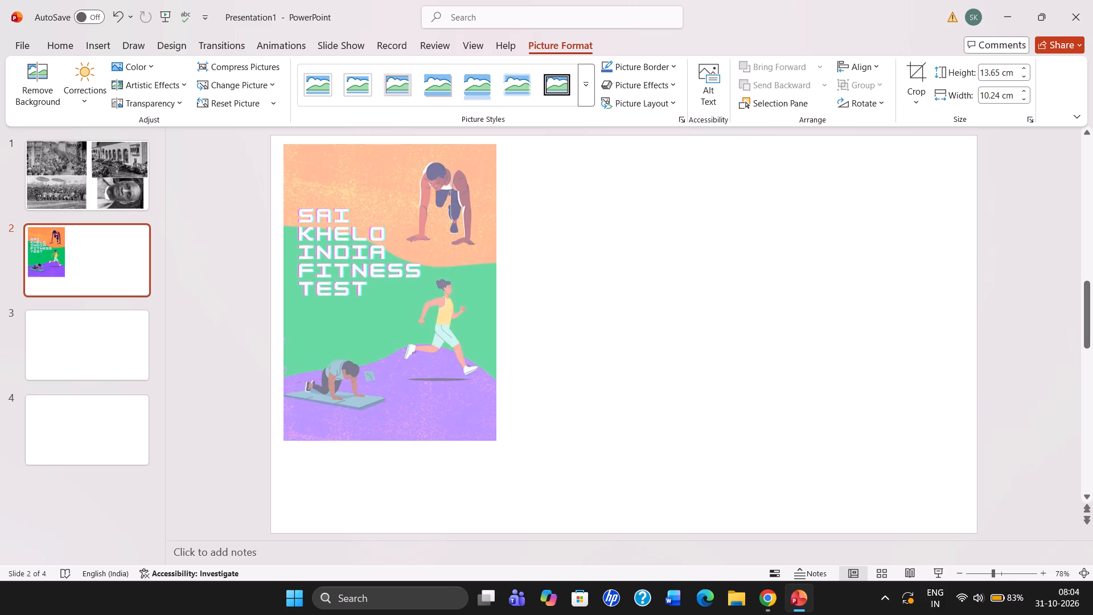
left_click_drag(390, 441, 389, 475)
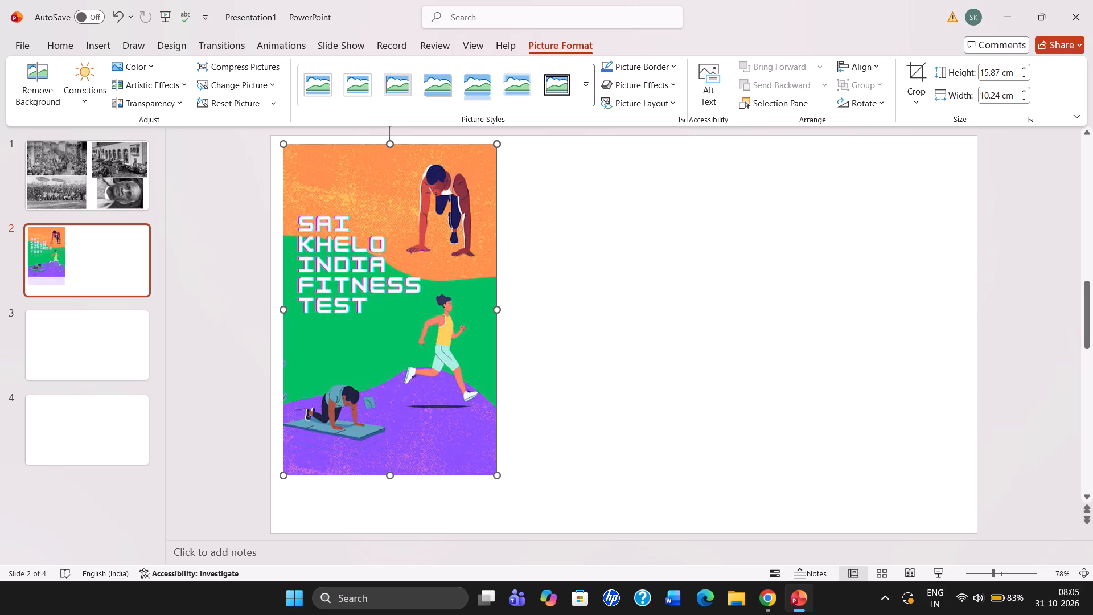
left_click_drag(498, 310, 520, 309)
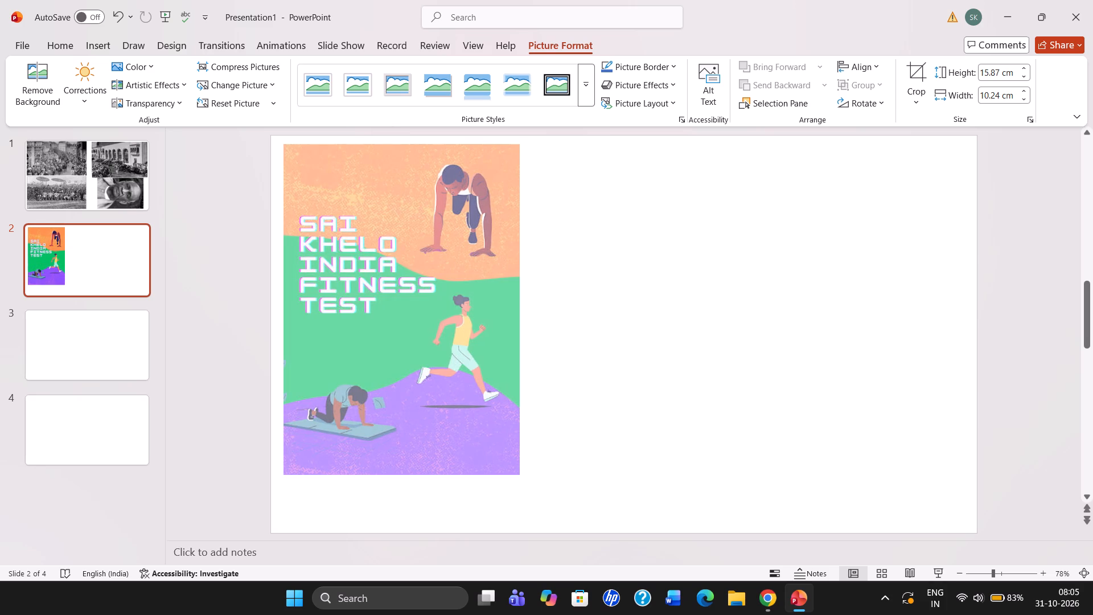
left_click_drag(520, 309, 516, 309)
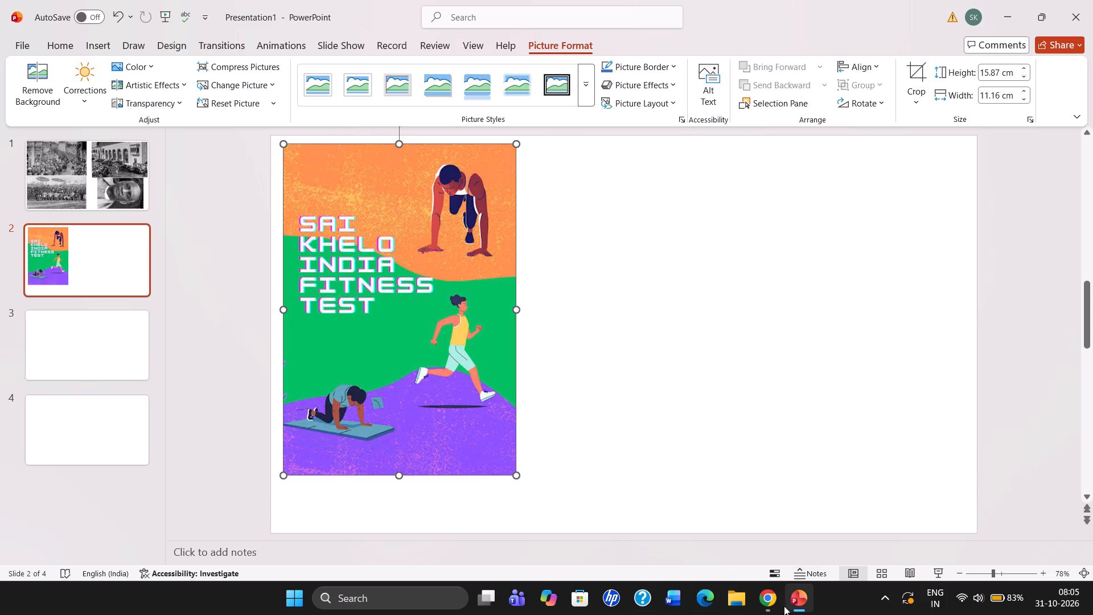
Switch back to Chrome and search Google Images for "600 meter run walk test".
left_click(769, 609)
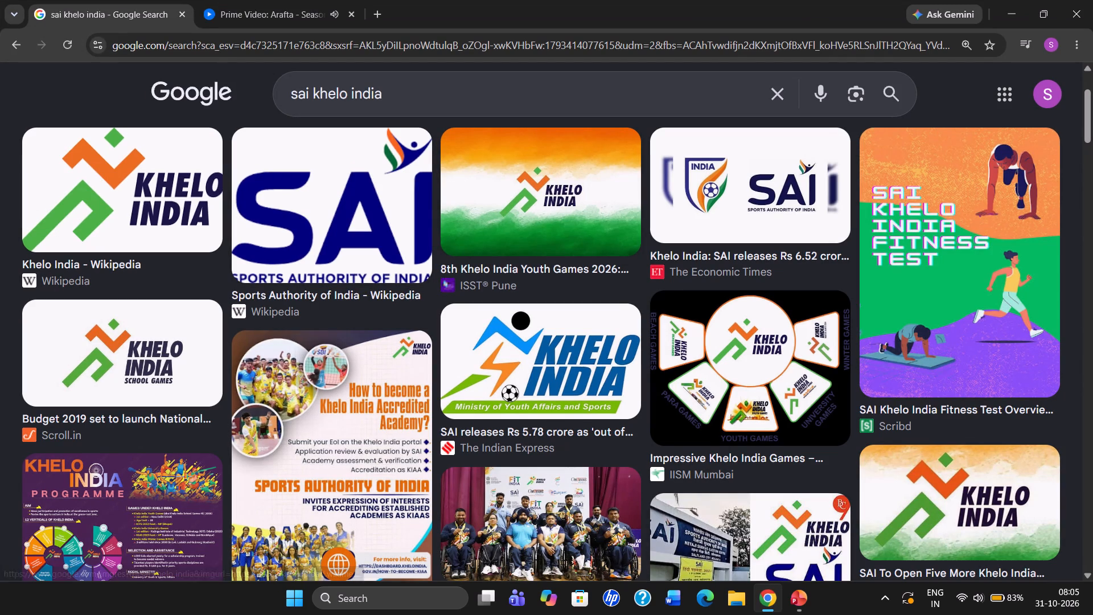
left_click(785, 97)
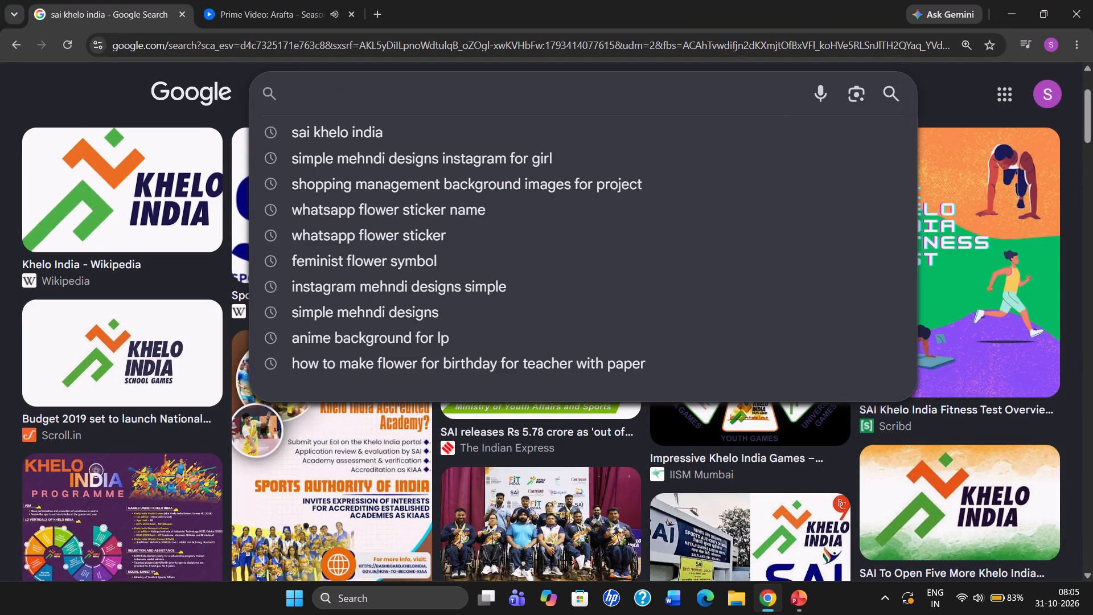
type("600 m")
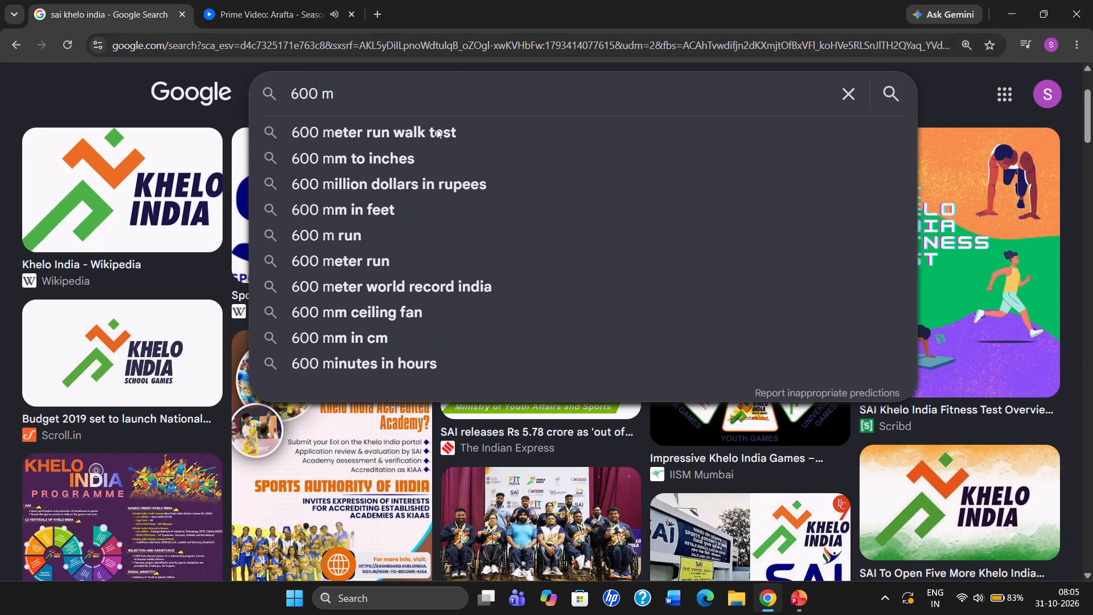
left_click(431, 135)
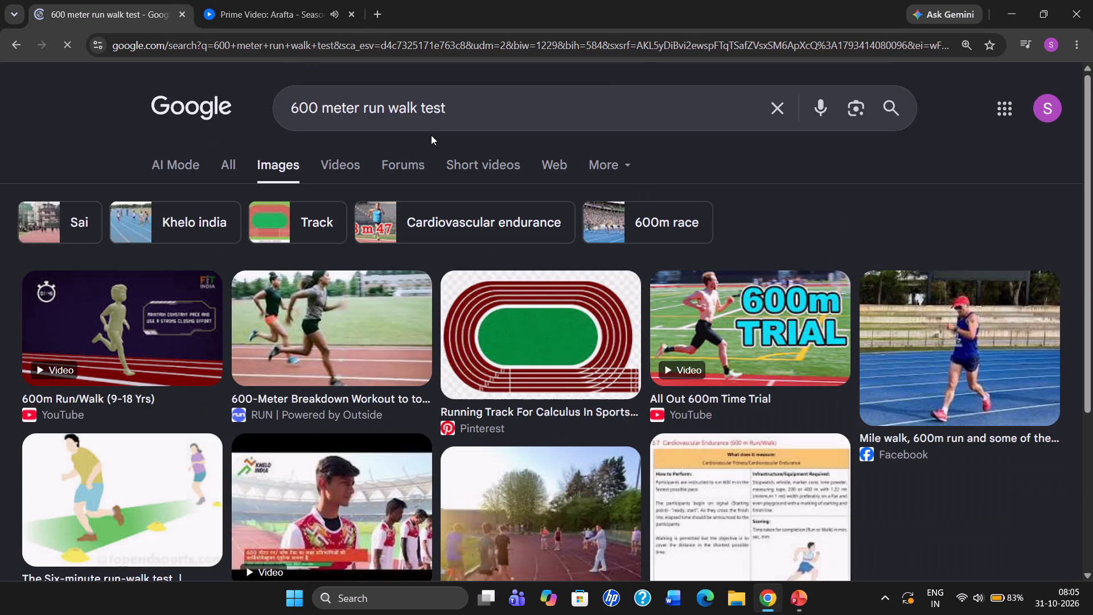
Look through the 600 meter run walk test image results for a picture suitable for the slide.
scroll(233, 393, "down", 5)
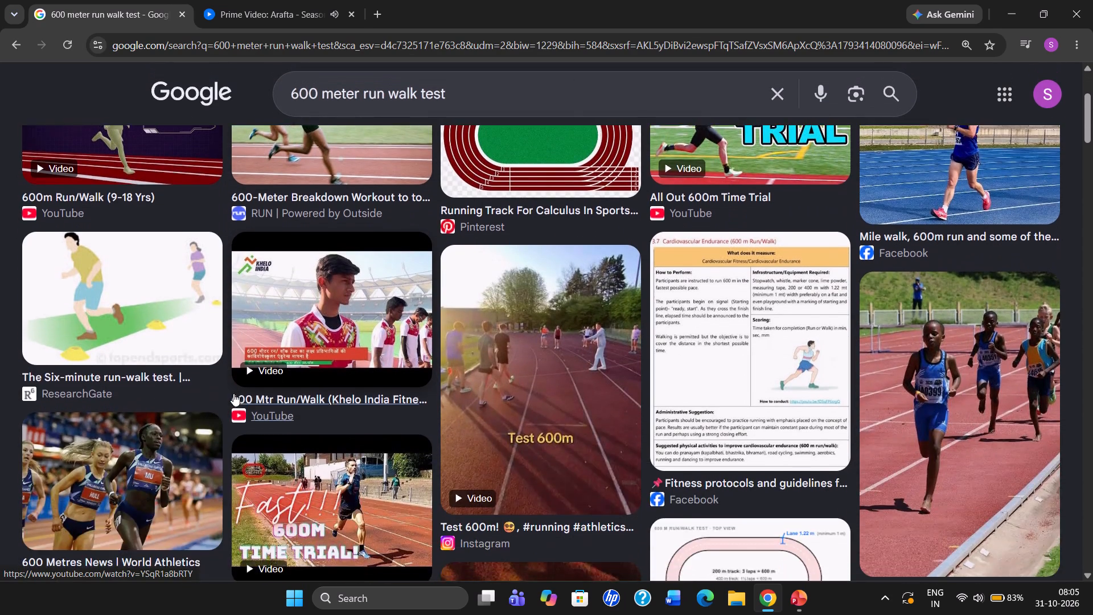
scroll(233, 393, "down", 5)
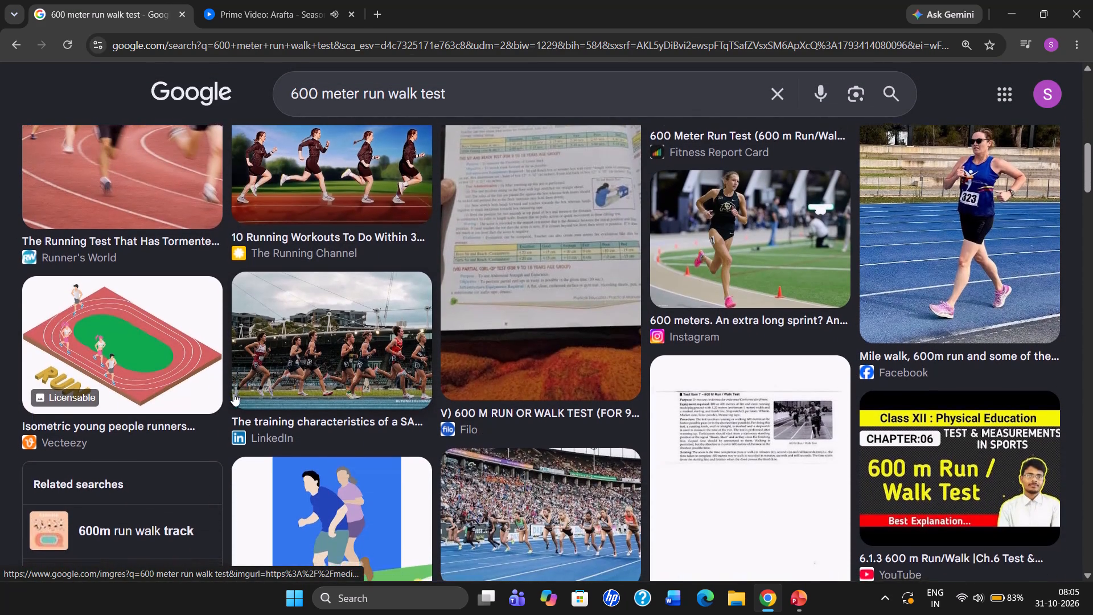
scroll(233, 393, "down", 4)
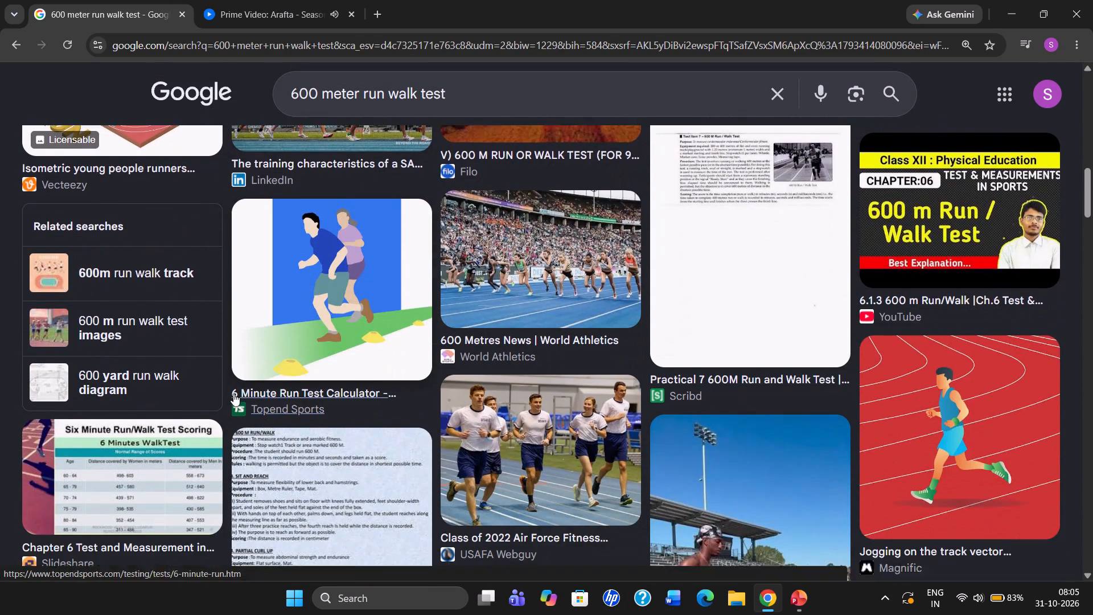
scroll(233, 393, "down", 7)
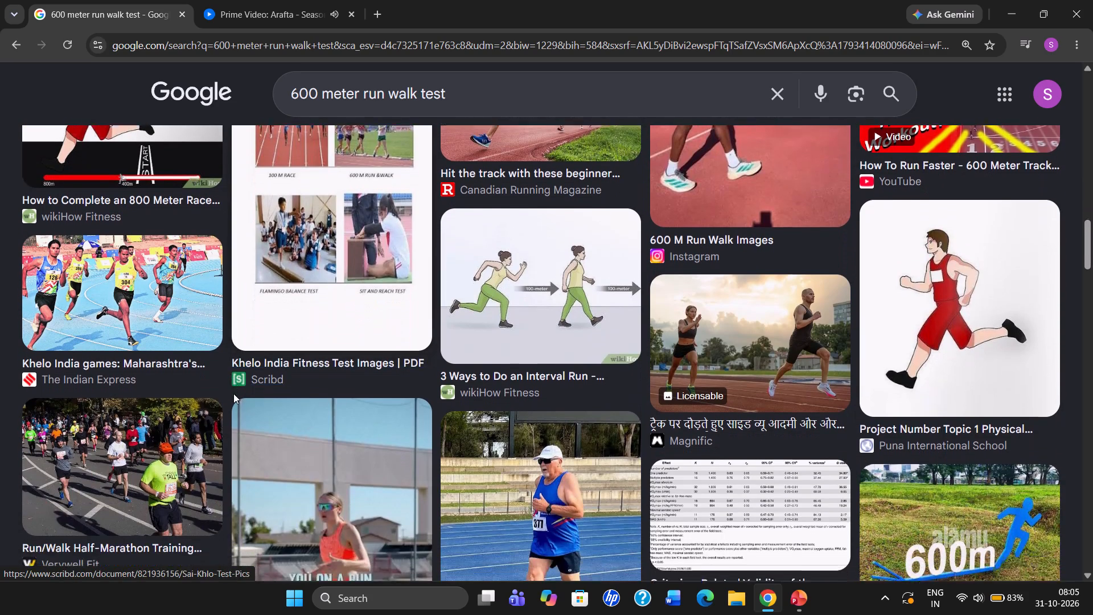
scroll(233, 393, "down", 6)
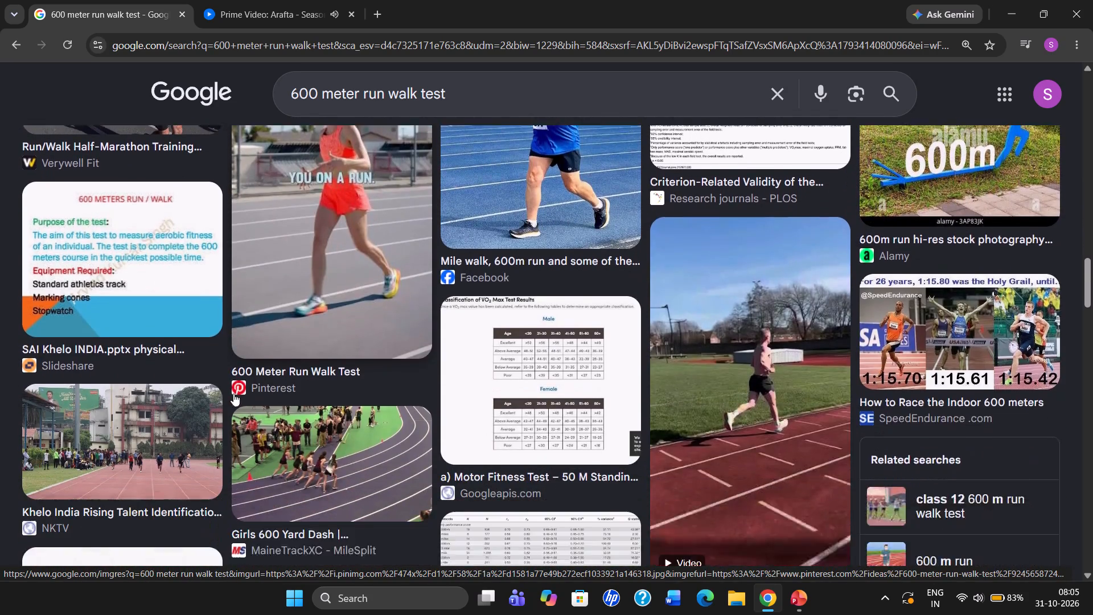
scroll(233, 393, "down", 5)
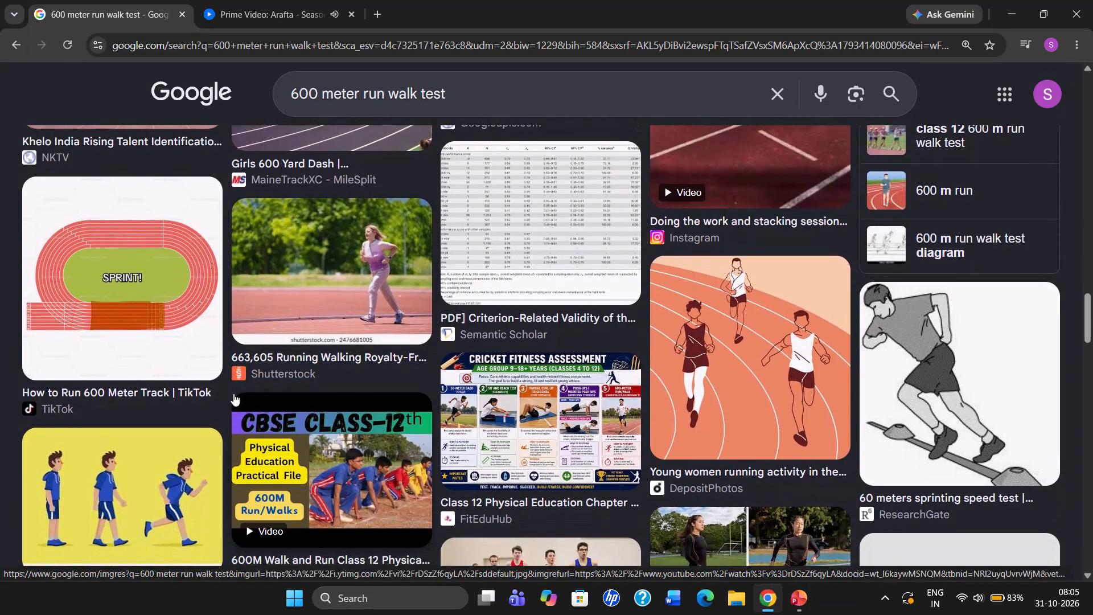
scroll(233, 393, "down", 5)
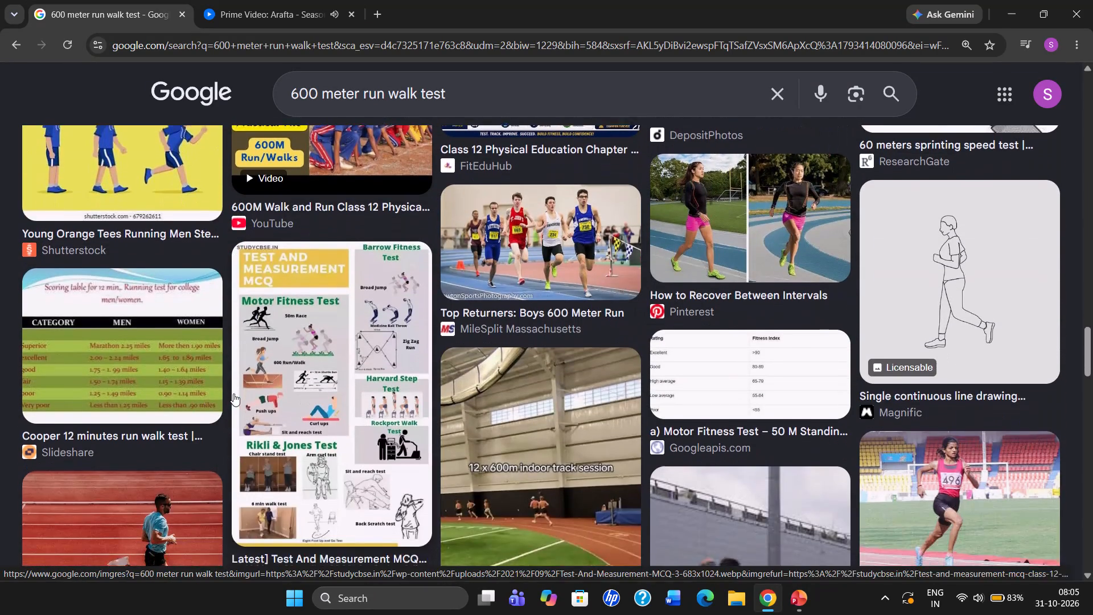
scroll(233, 393, "down", 9)
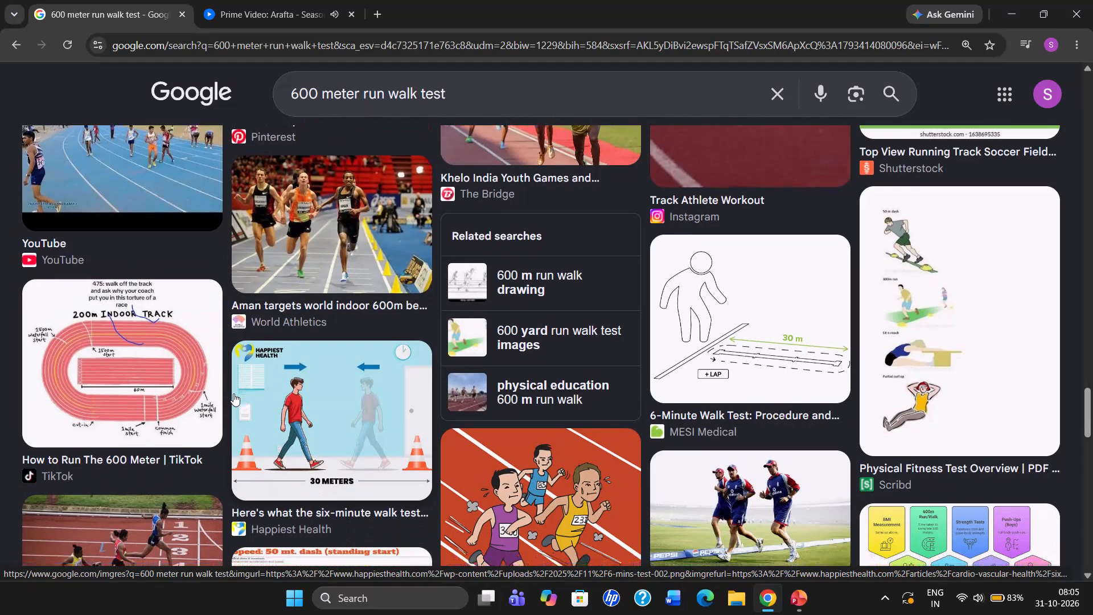
scroll(233, 393, "down", 3)
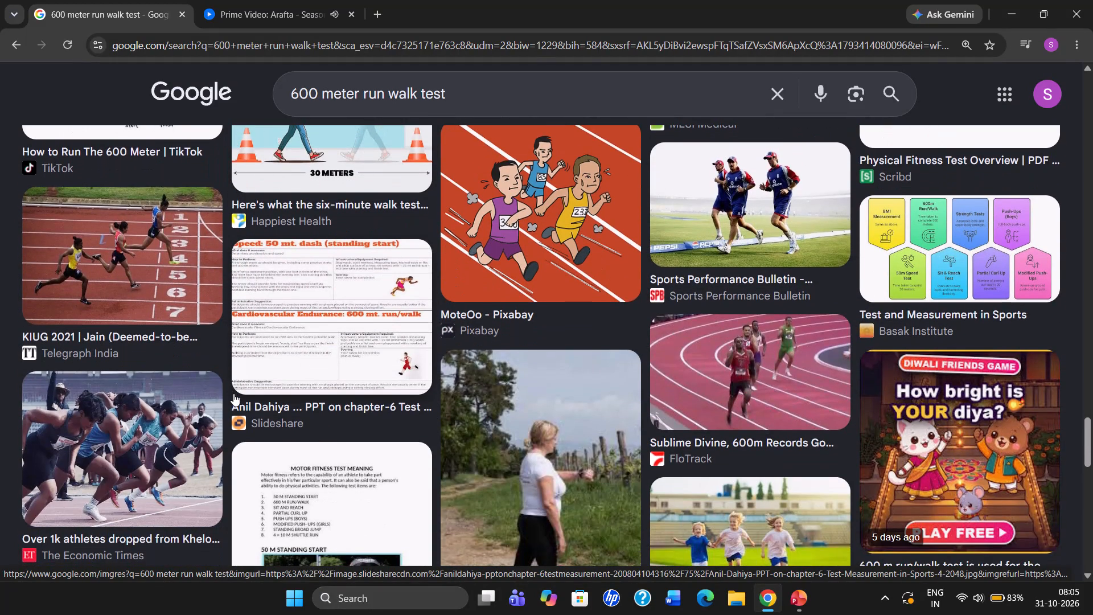
scroll(233, 393, "down", 5)
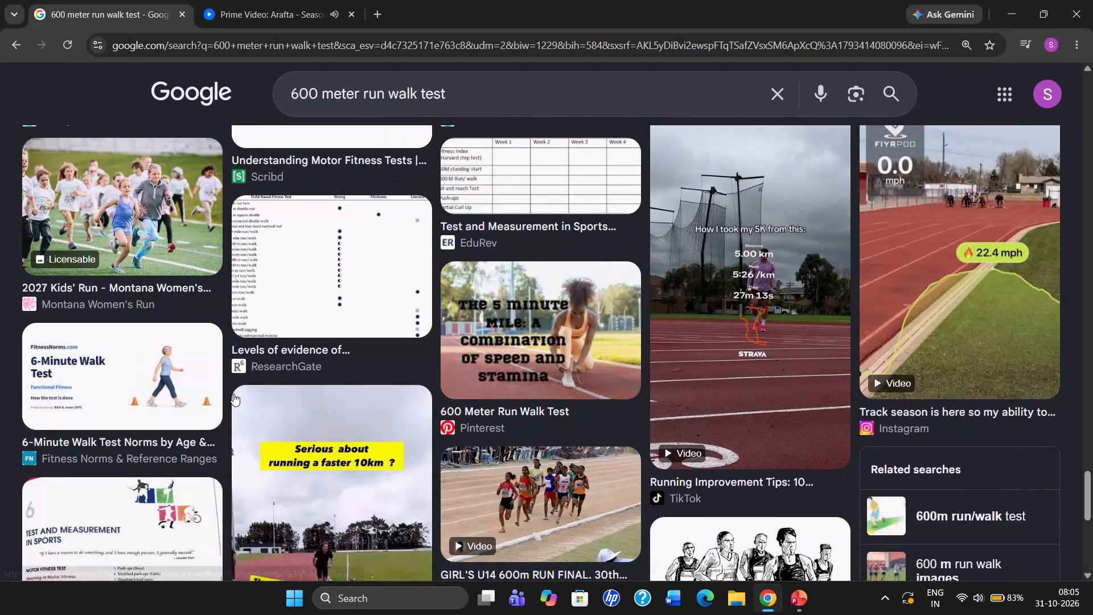
scroll(233, 393, "down", 2)
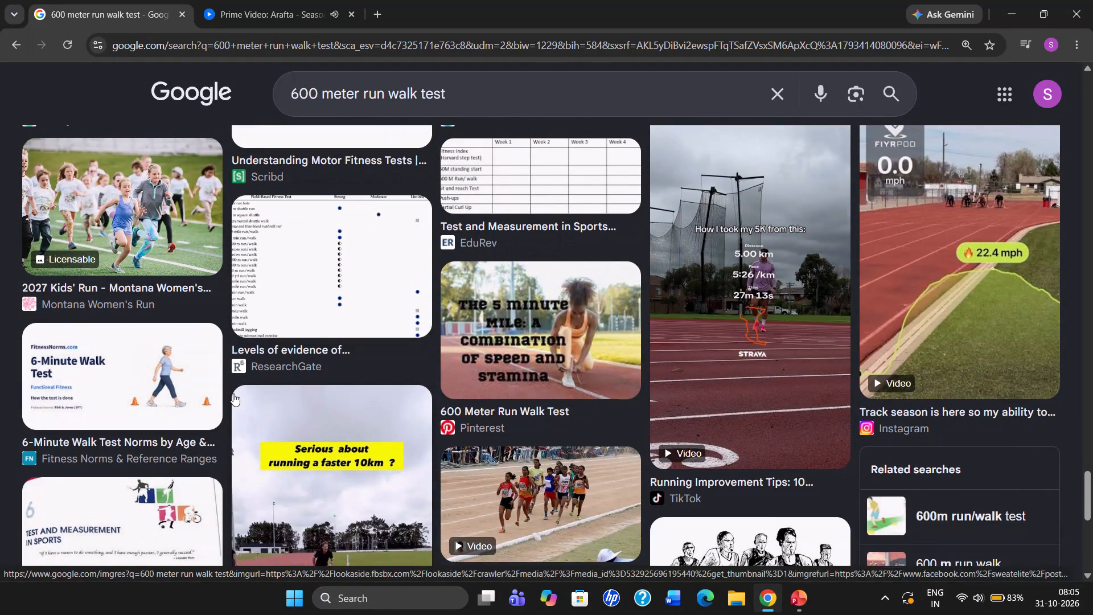
scroll(233, 393, "down", 4)
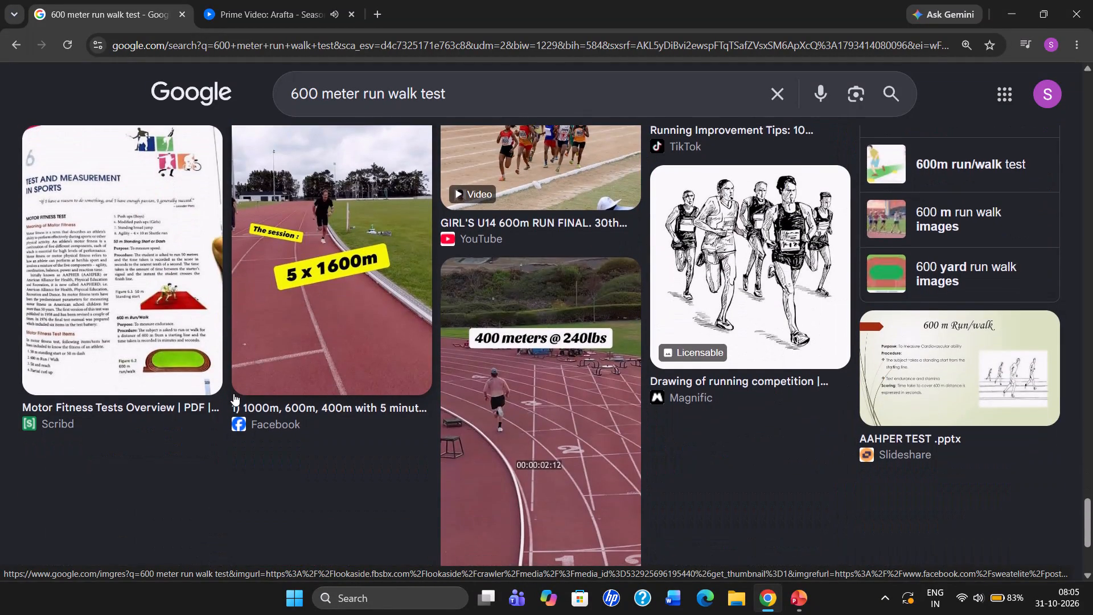
scroll(233, 393, "down", 7)
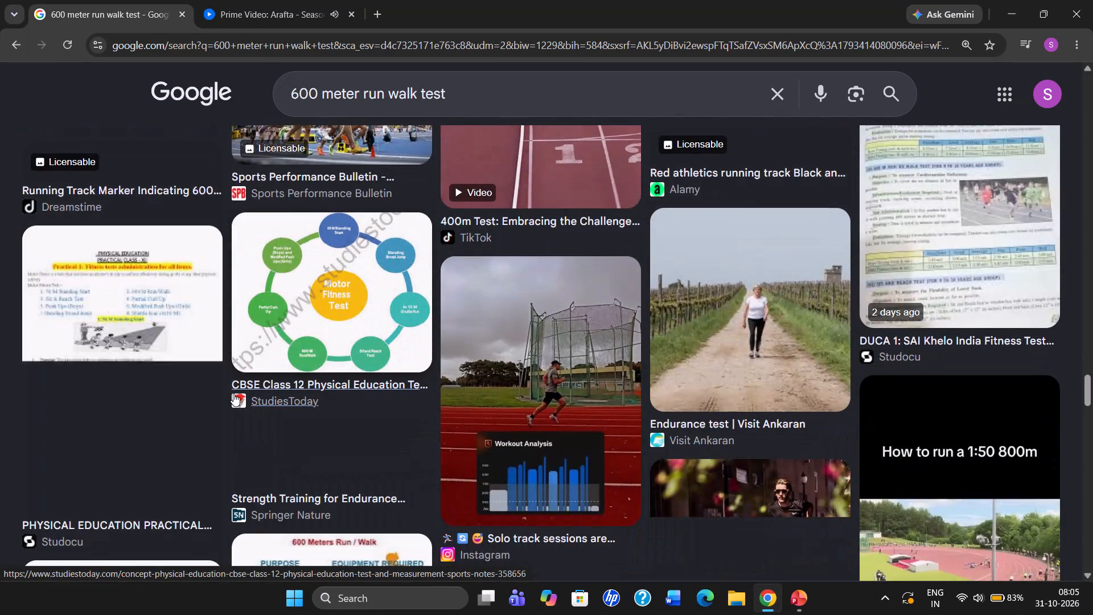
scroll(233, 393, "down", 5)
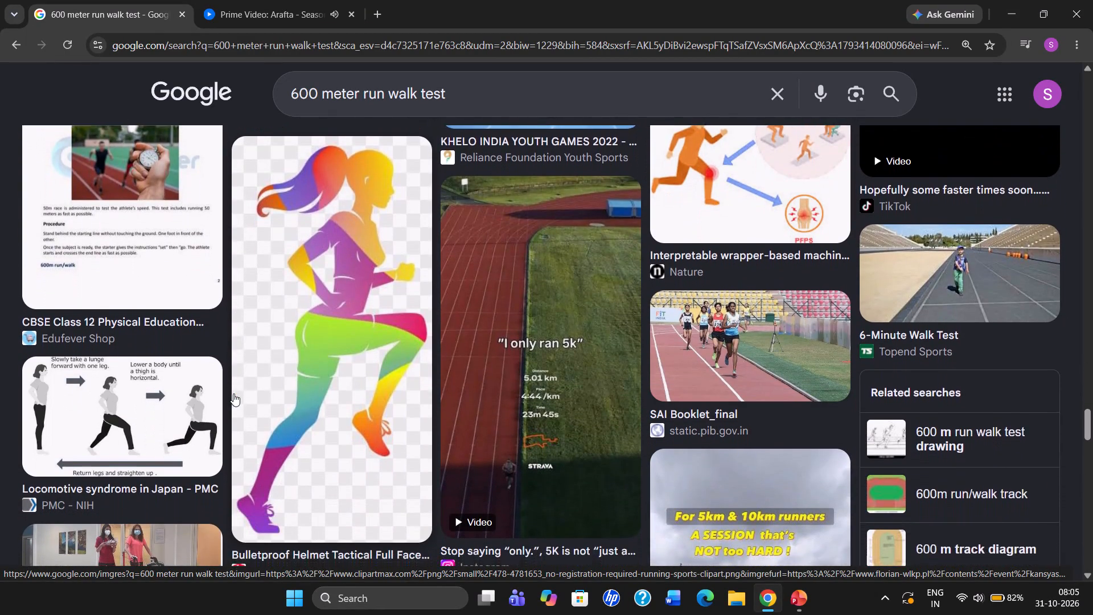
scroll(233, 393, "down", 3)
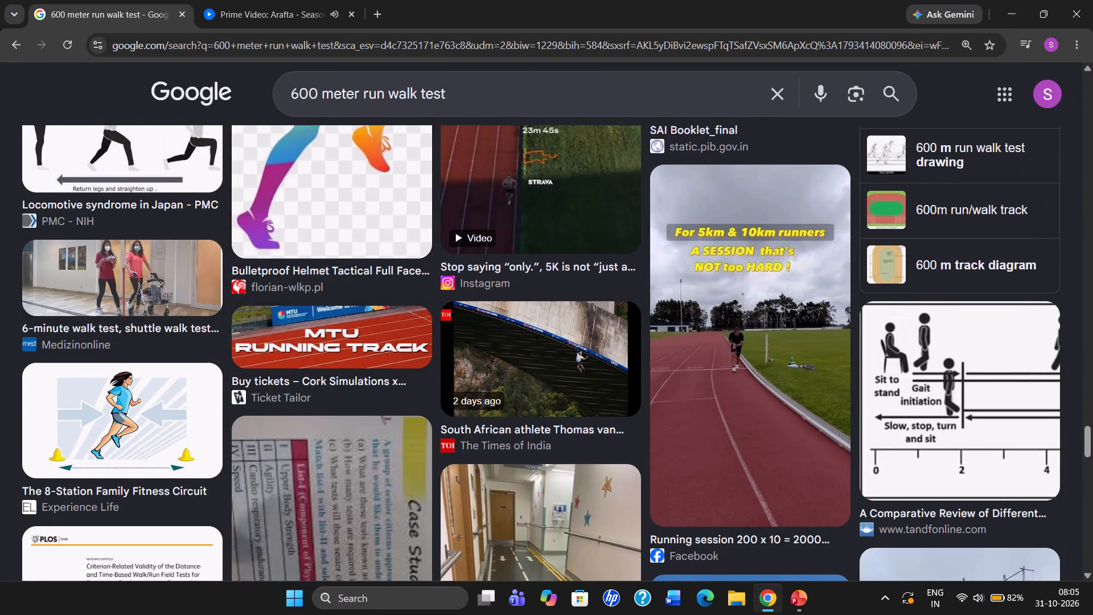
Extend the image search to "600 meter run walk test related images for project" and run it.
left_click(508, 85)
key("space")
type("related images for project")
key("Return")
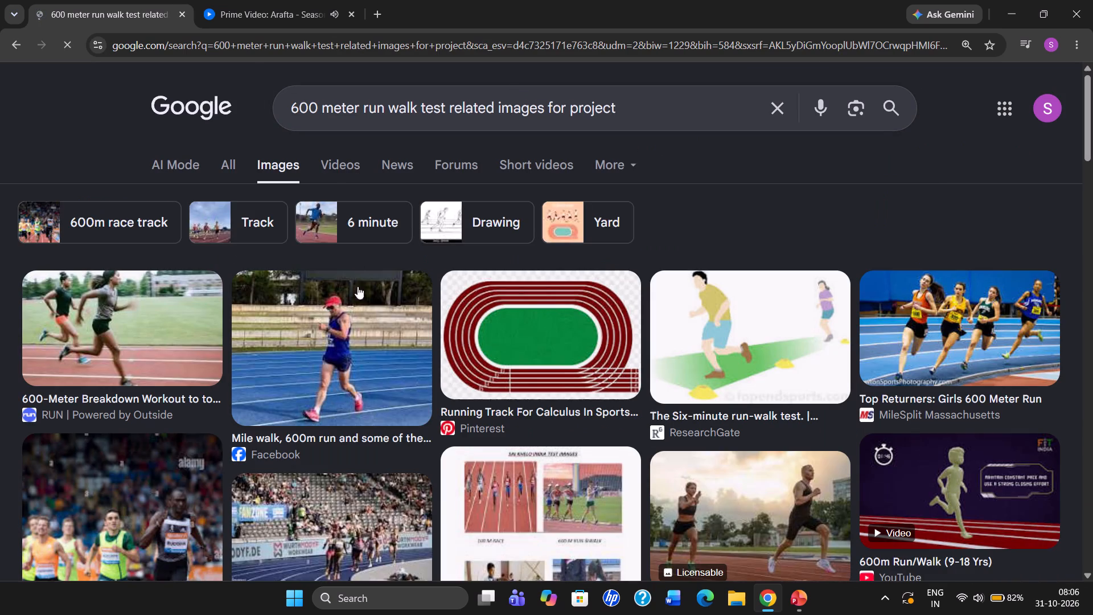
Look through the image results for a 600 meter run/walk picture suitable for the project slide.
scroll(363, 381, "down", 4)
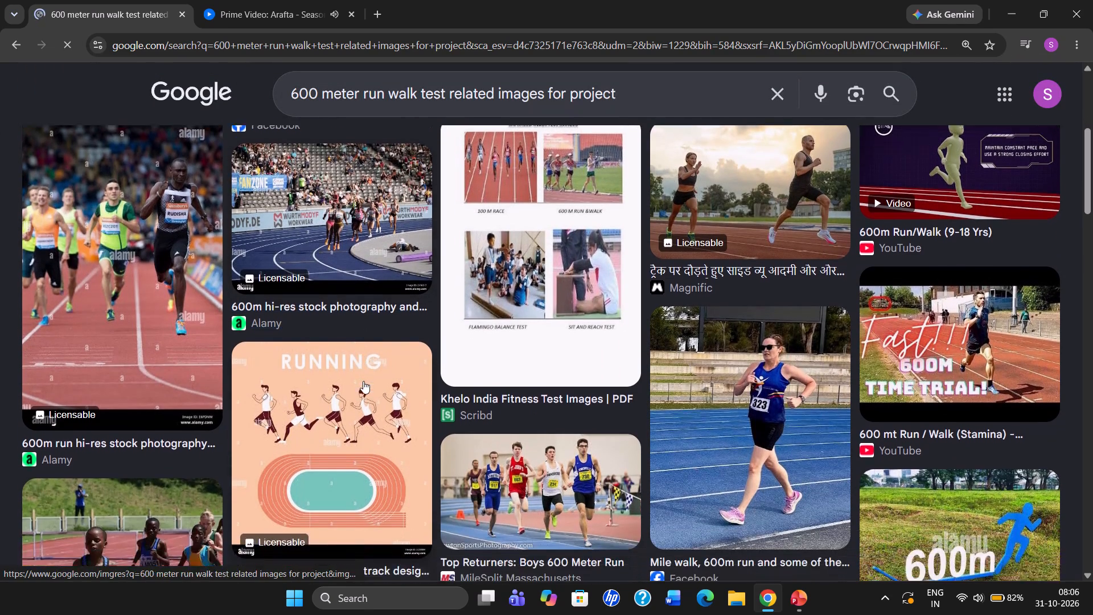
scroll(363, 381, "down", 2)
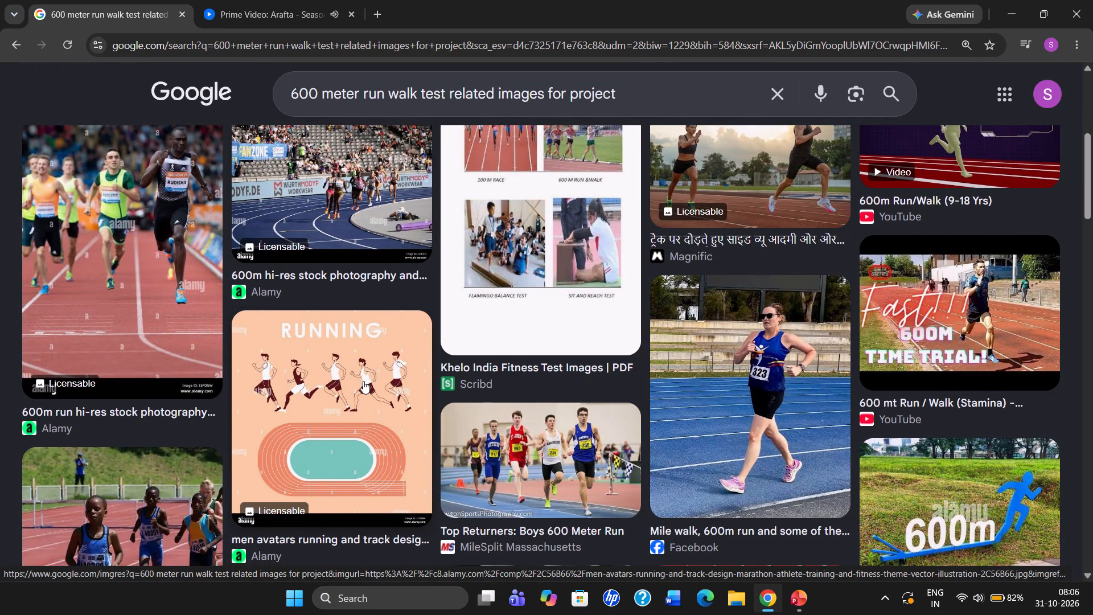
scroll(363, 381, "down", 4)
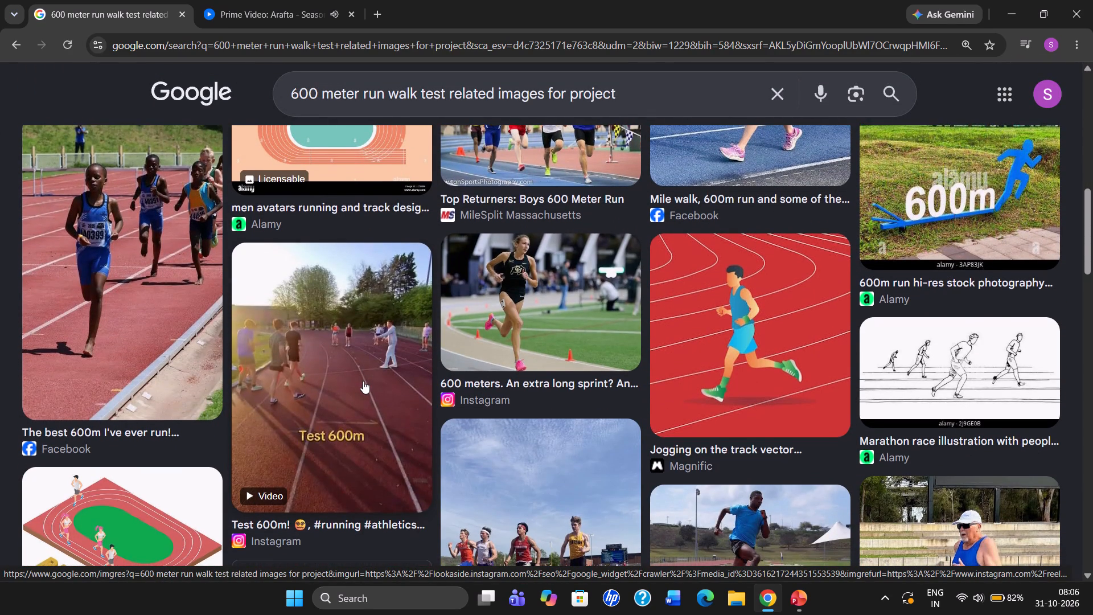
scroll(363, 381, "down", 6)
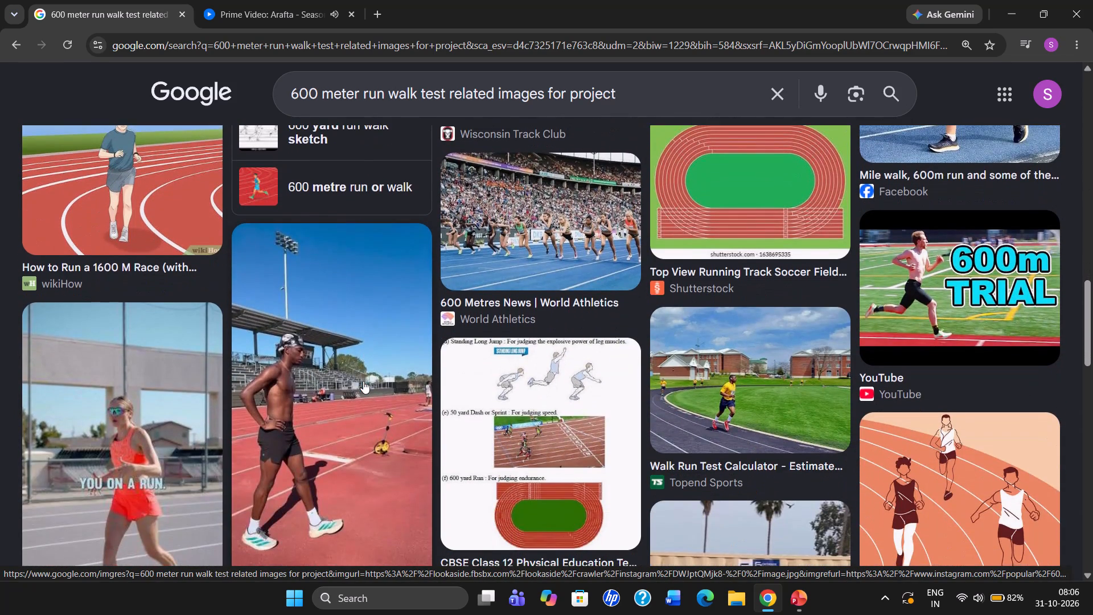
scroll(363, 381, "down", 6)
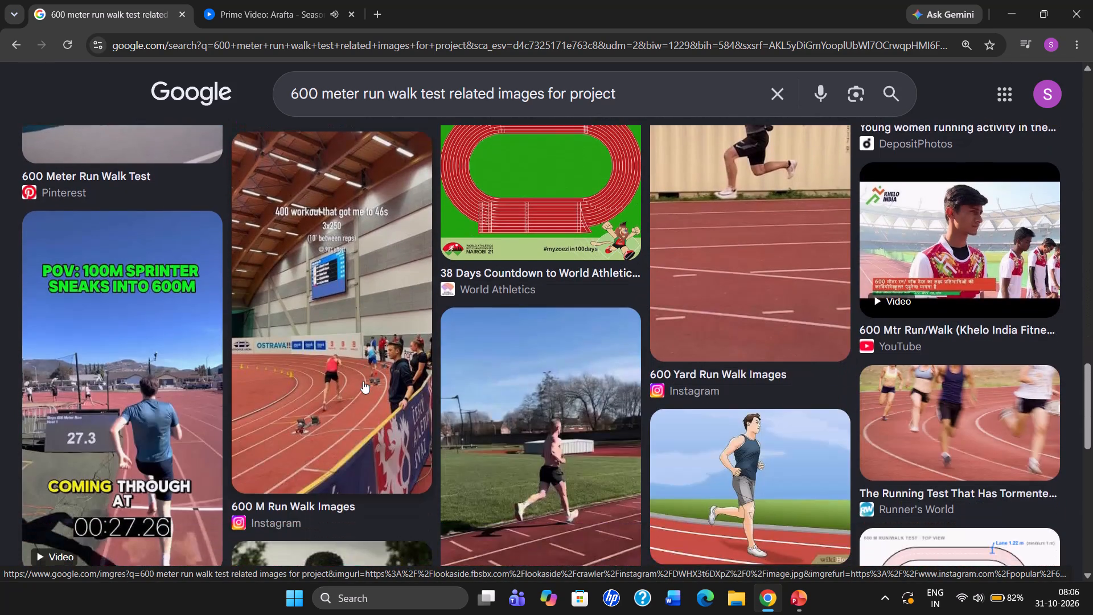
scroll(363, 381, "down", 5)
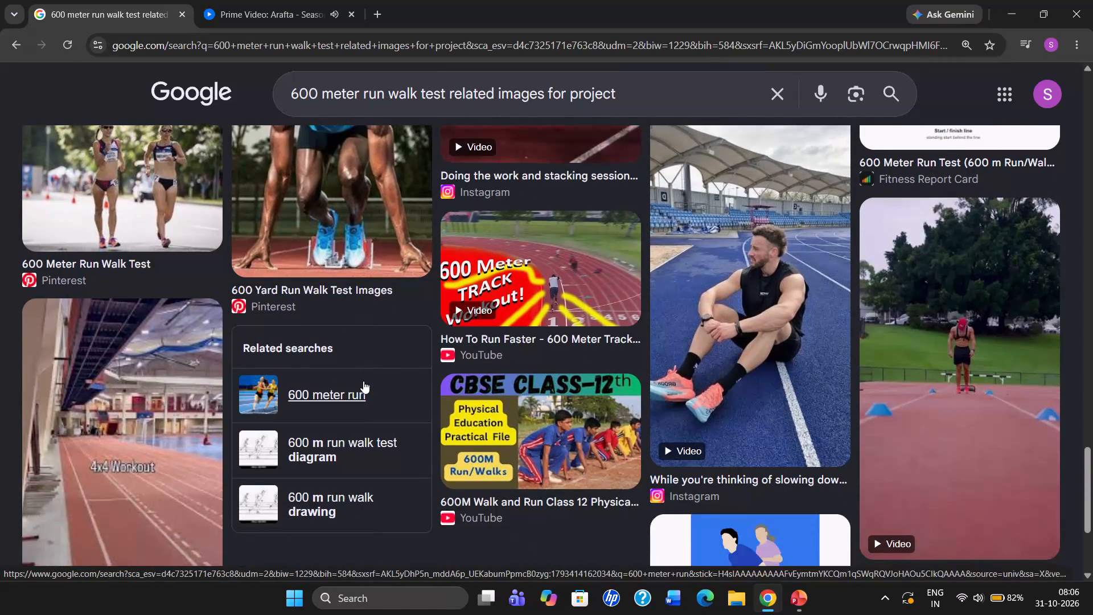
scroll(363, 381, "right", 1)
scroll(363, 381, "down", 3)
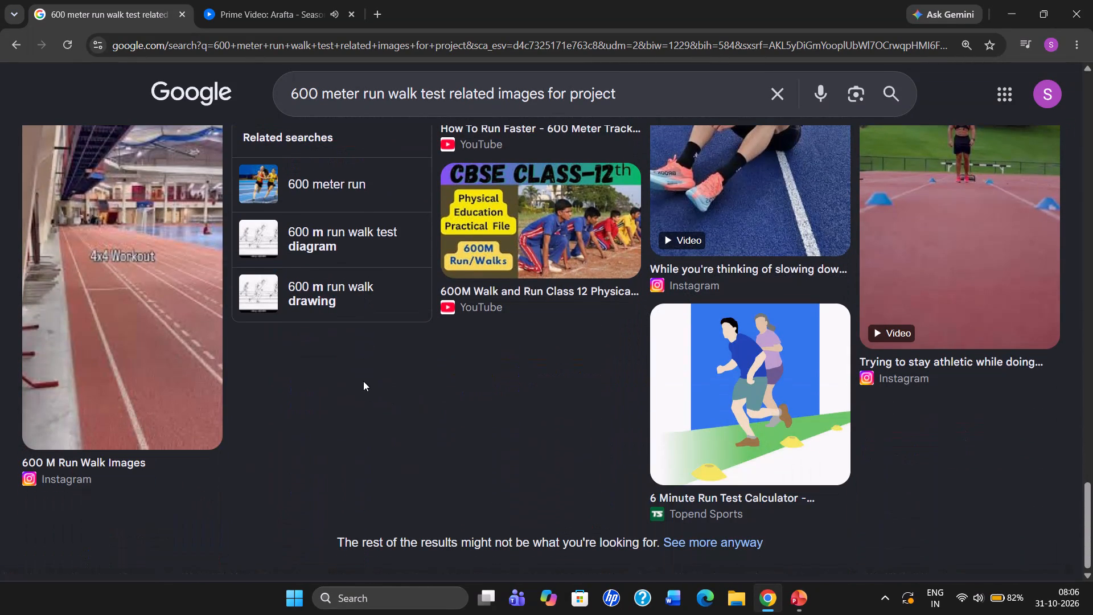
scroll(583, 430, "down", 1)
scroll(583, 430, "up", 6)
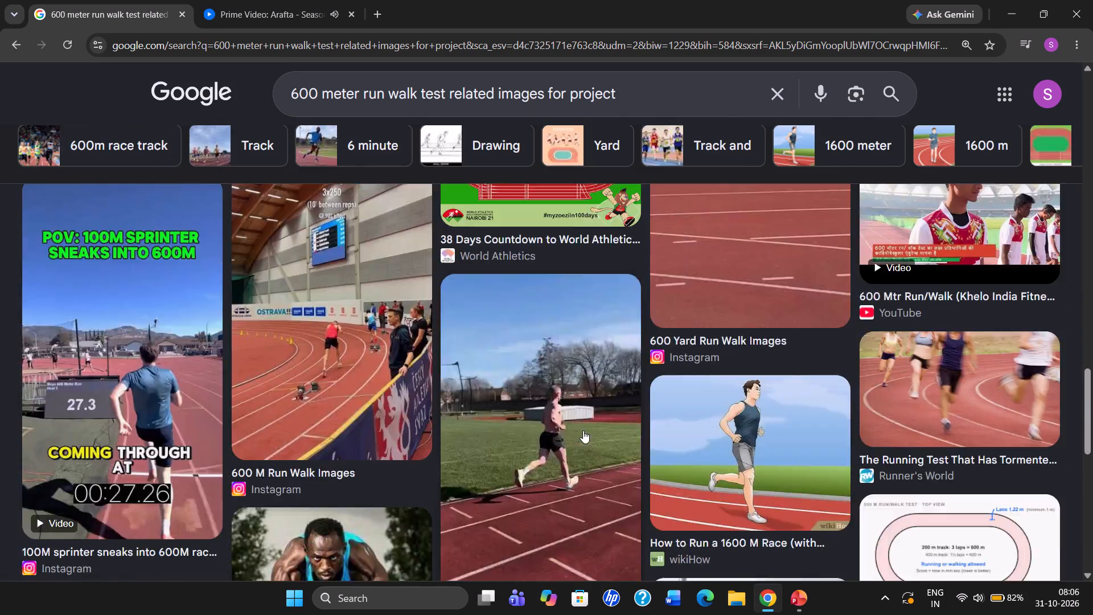
scroll(583, 430, "up", 15)
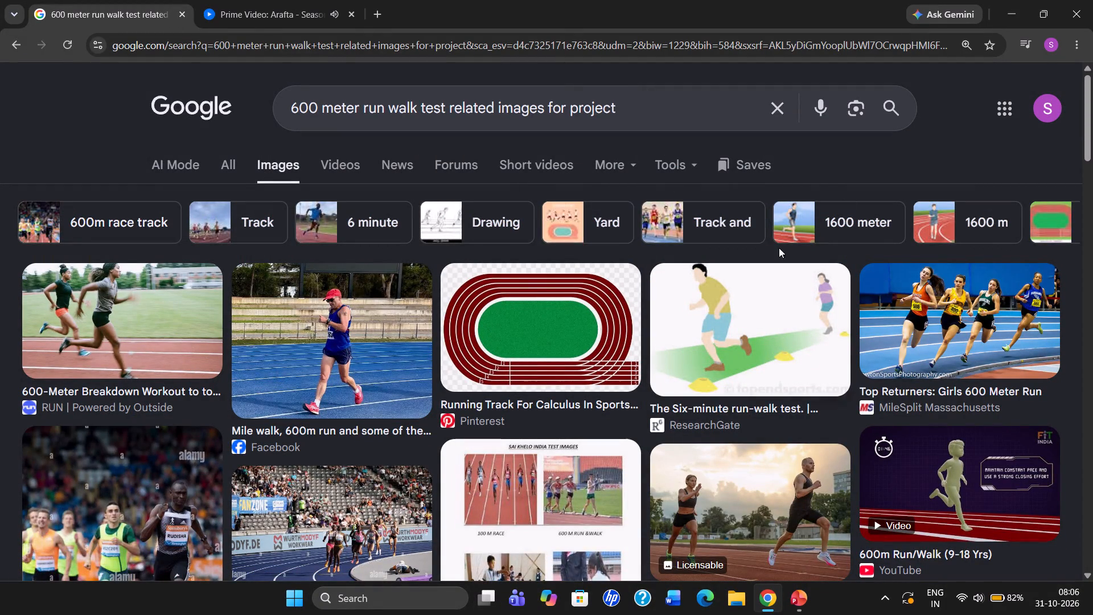
Narrow the image results to Drawing and copy the DepositPhotos illustration of three runners on an orange track.
left_click(462, 209)
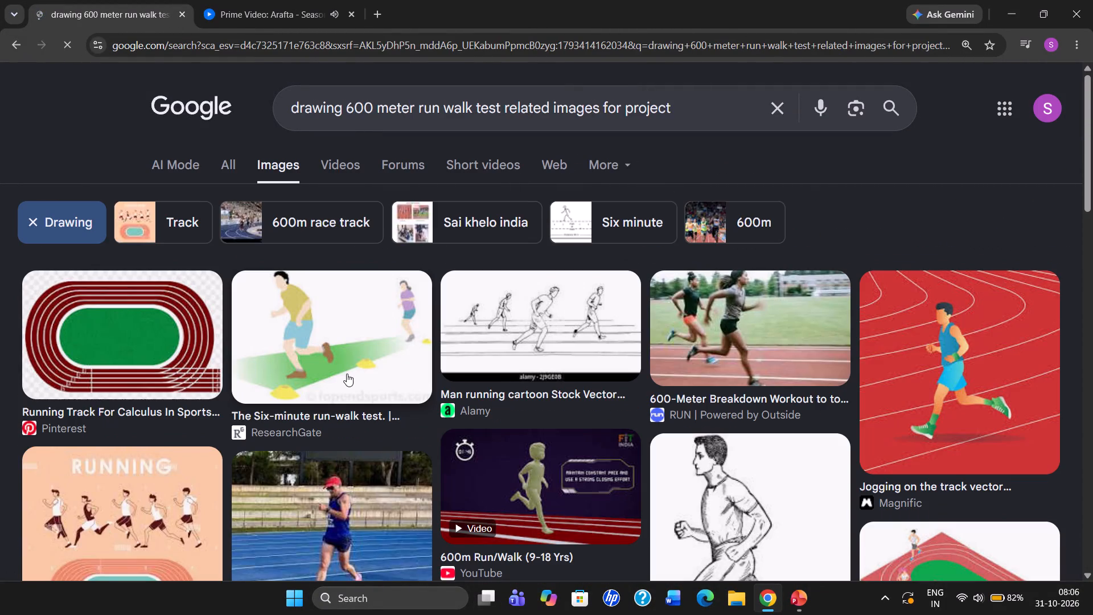
scroll(347, 374, "down", 7)
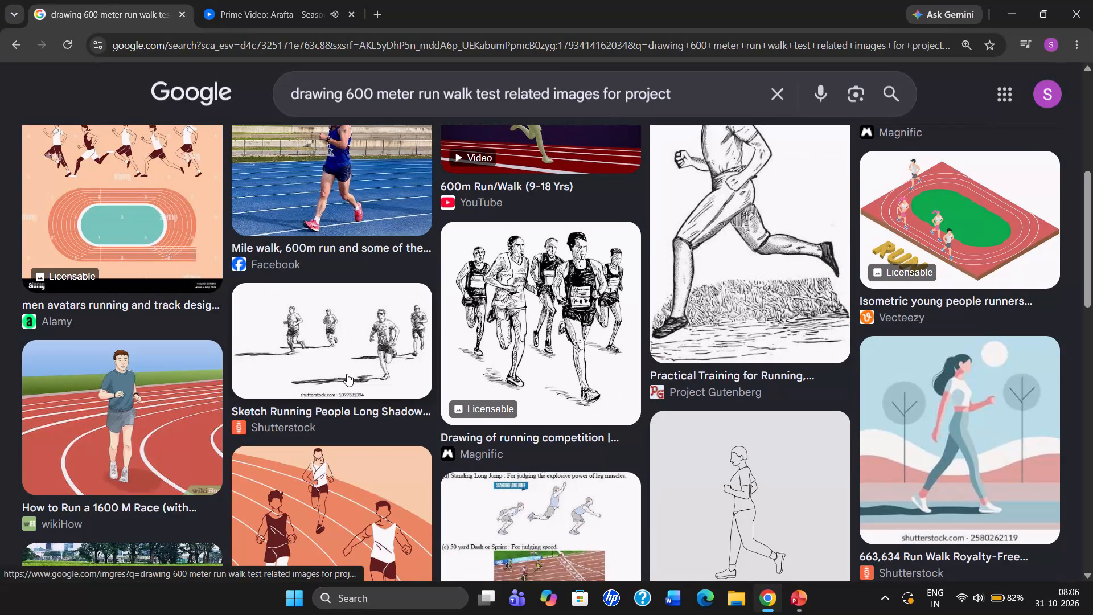
scroll(347, 374, "down", 2)
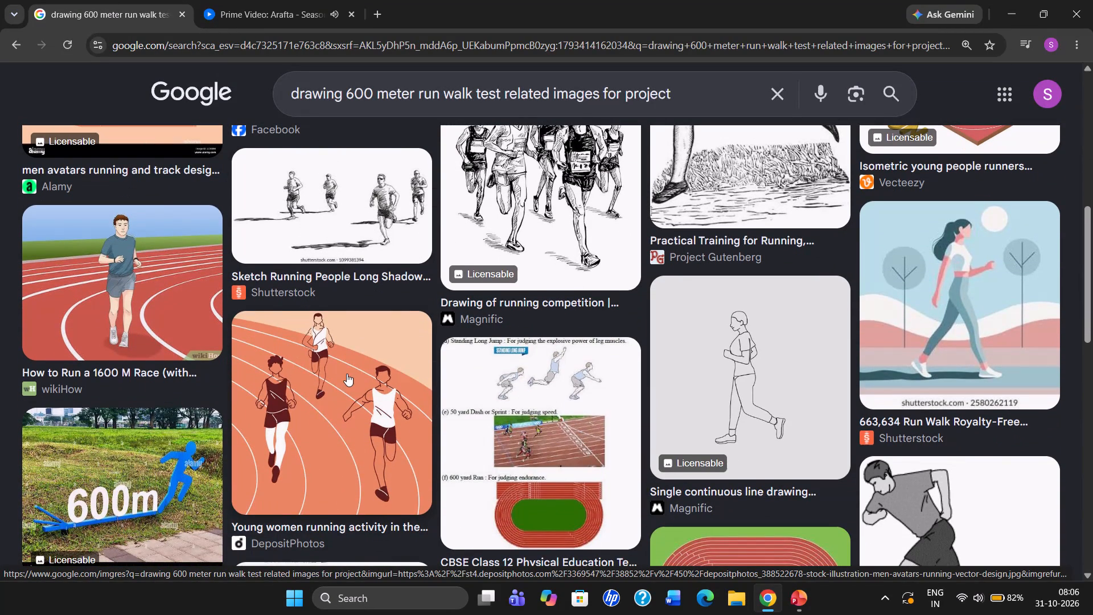
scroll(347, 374, "down", 3)
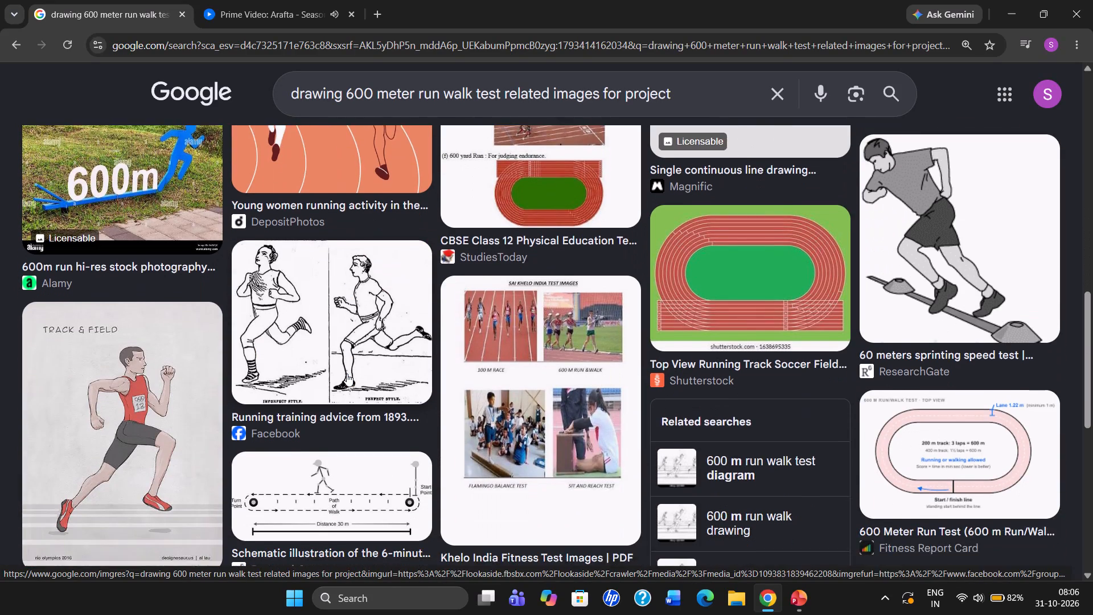
scroll(347, 374, "up", 3)
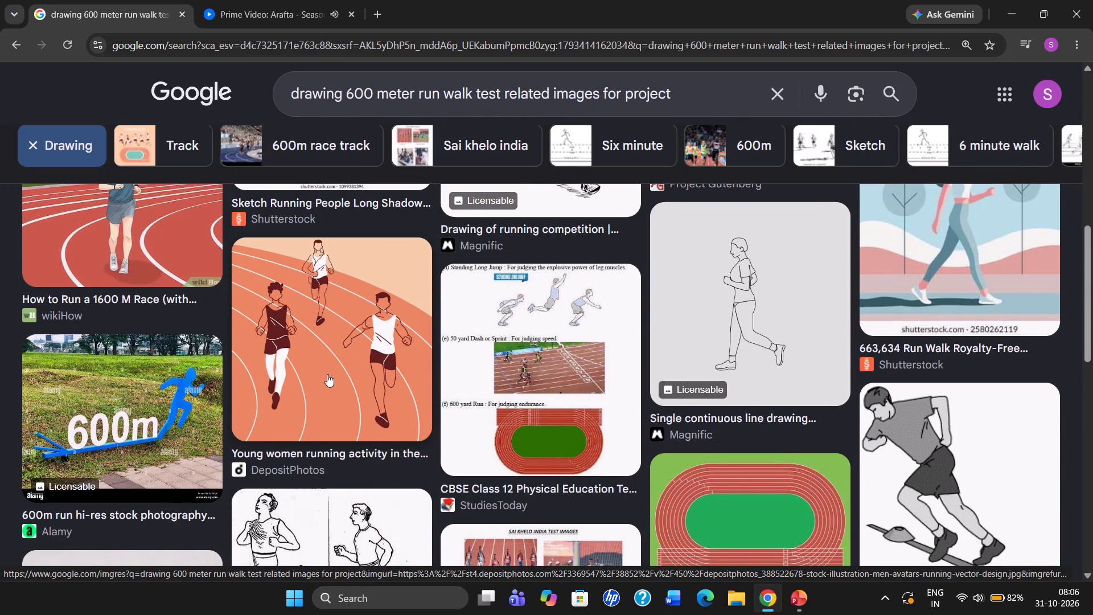
right_click(327, 374)
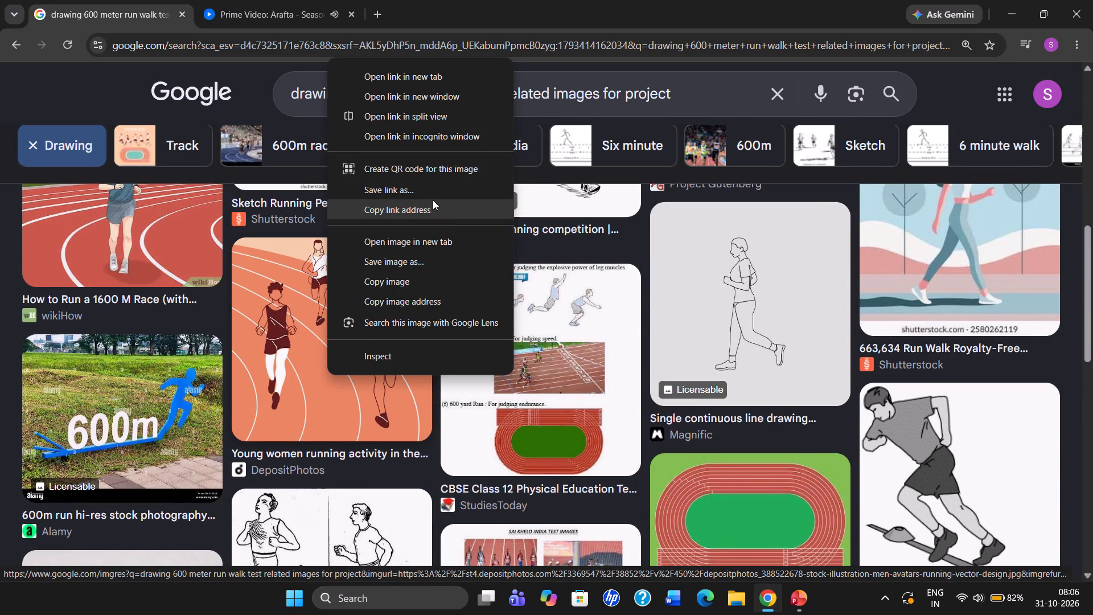
left_click(398, 281)
Switch to PowerPoint, paste the copied runners illustration as a picture onto slide 2 and move it to the right of the poster.
left_click(800, 601)
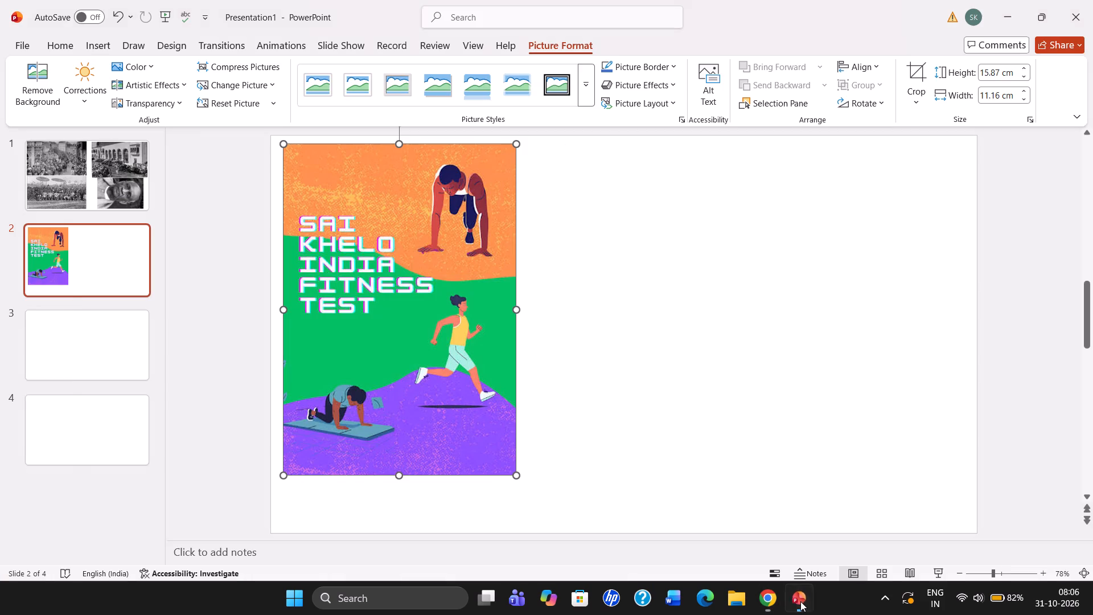
right_click(620, 322)
scroll(620, 322, "down", 1)
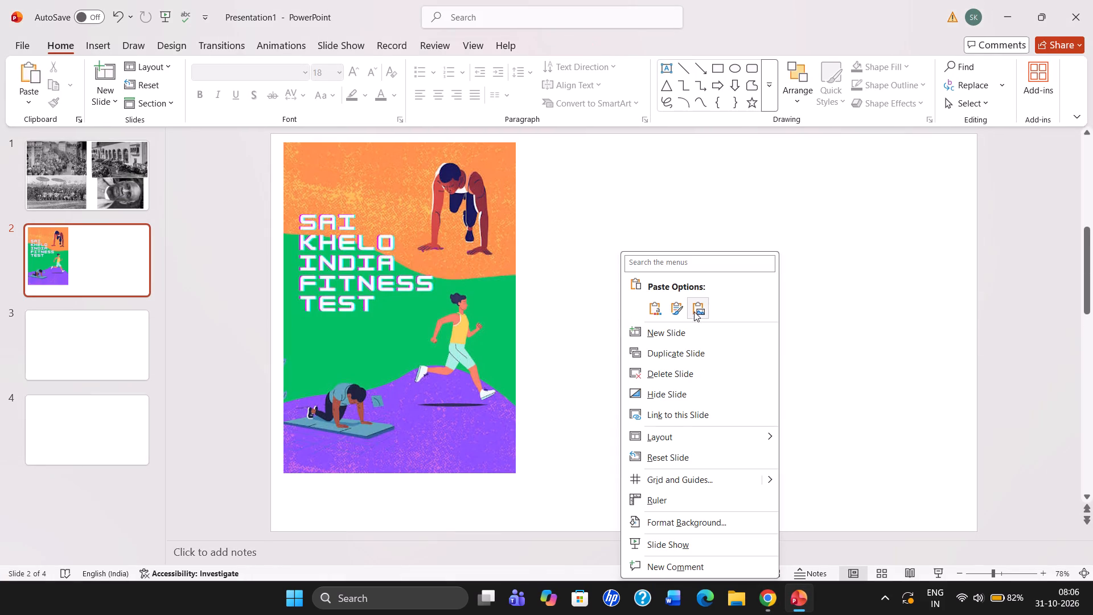
left_click(701, 314)
left_click_drag(632, 362, 635, 360)
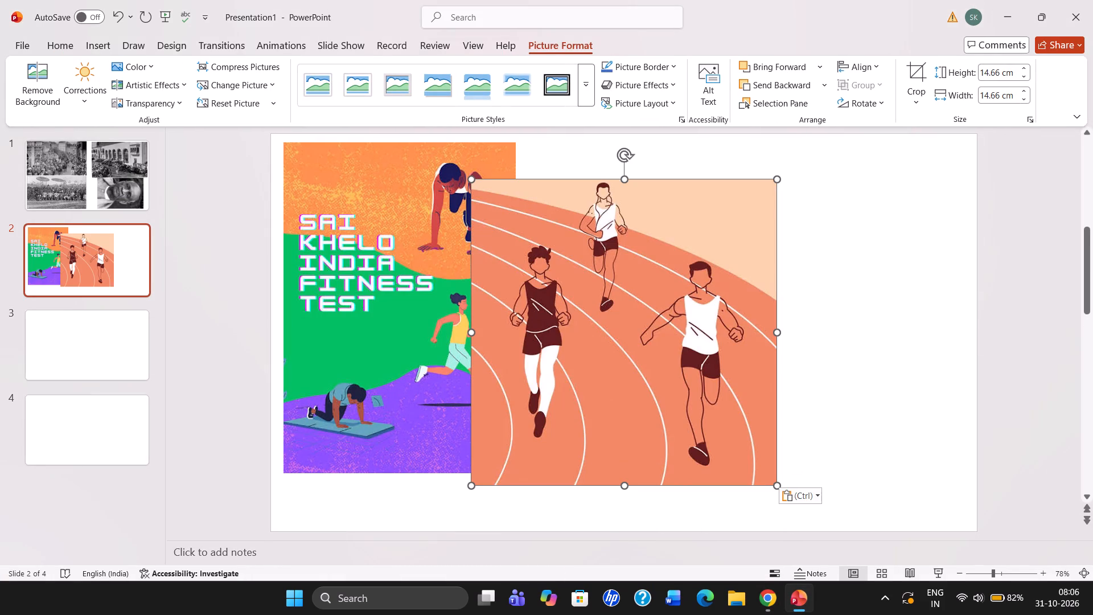
left_click_drag(635, 360, 688, 323)
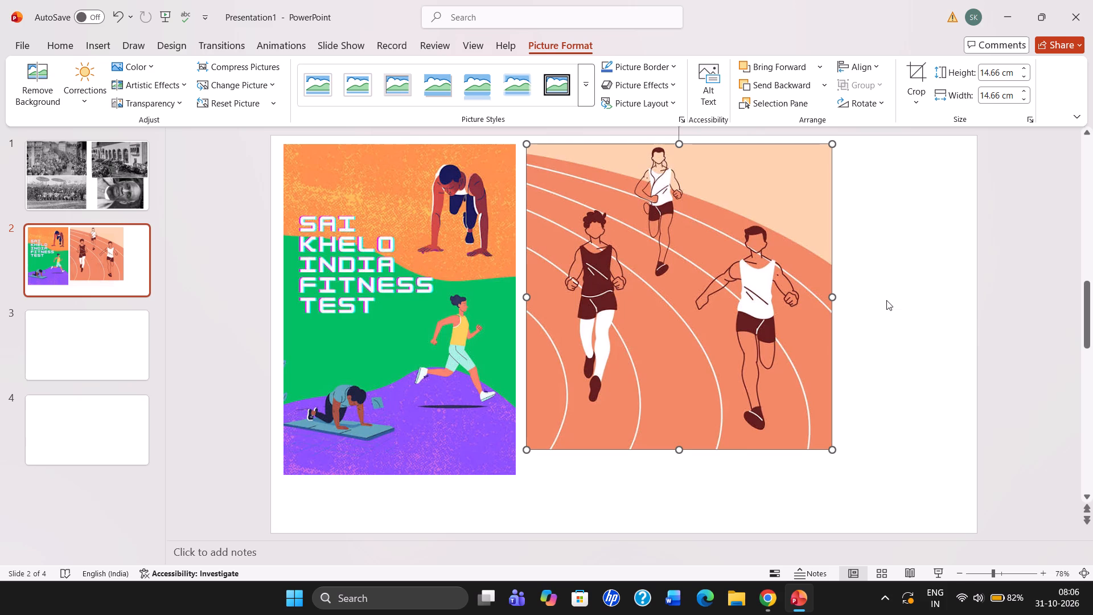
Move the poster flush into the slide's upper-left corner and reduce its height to about 14.66 cm, keeping its width.
left_click_drag(440, 311, 431, 308)
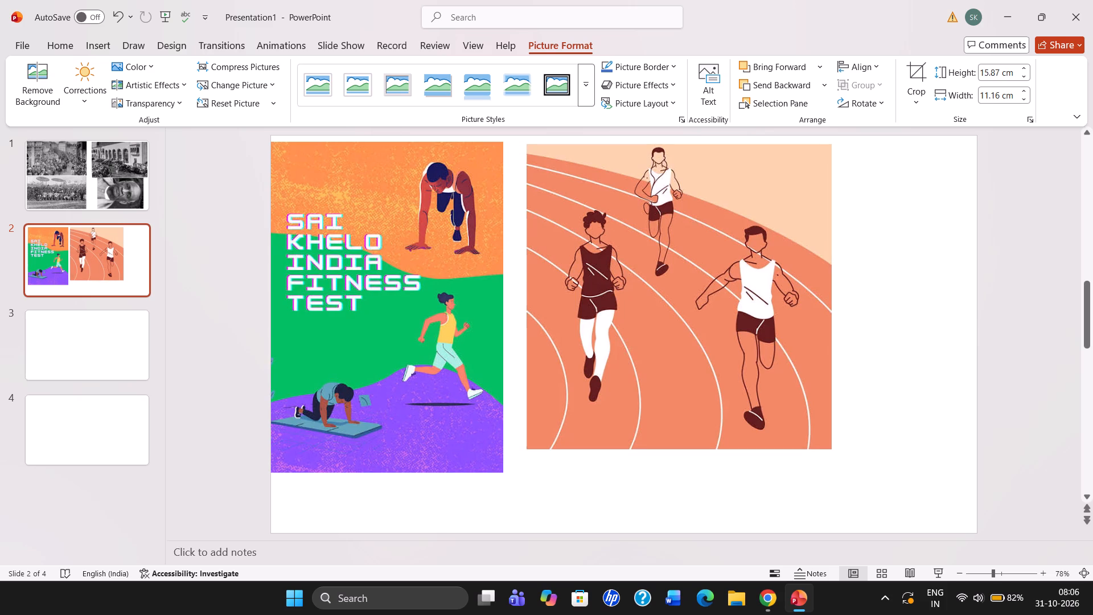
left_click_drag(431, 308, 432, 302)
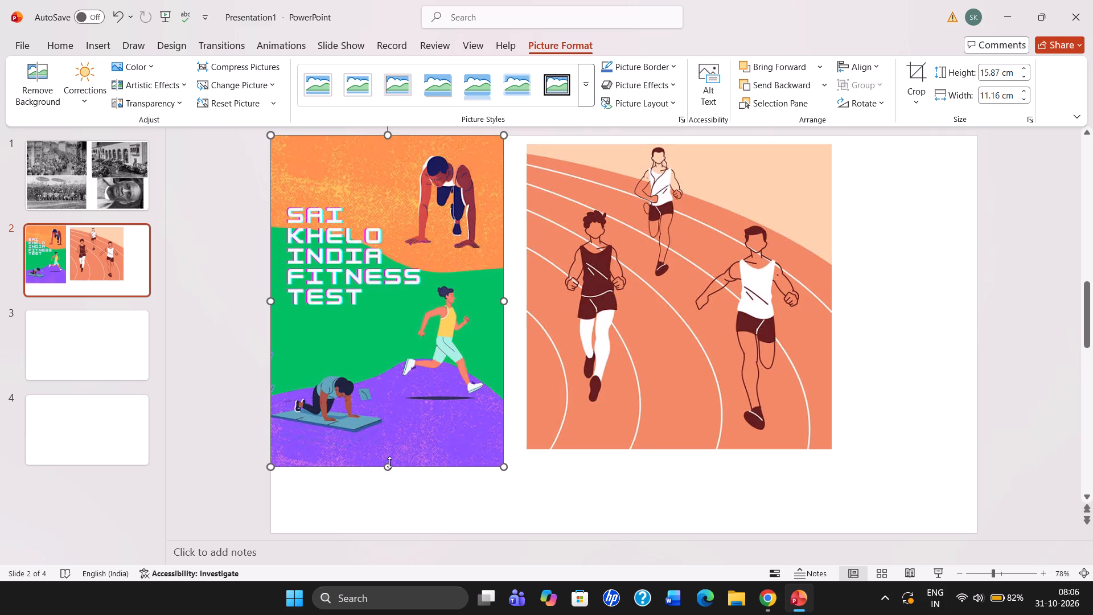
left_click_drag(389, 468, 389, 442)
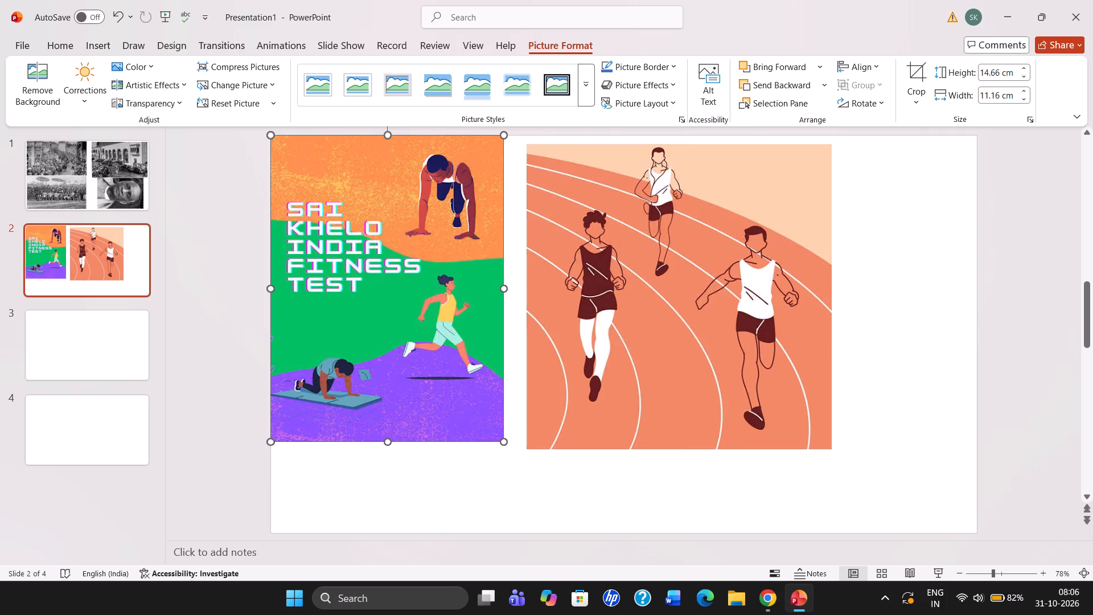
Move the runners picture close beside the poster, lining up their top and bottom edges with a narrow gap between them.
left_click_drag(742, 362, 726, 354)
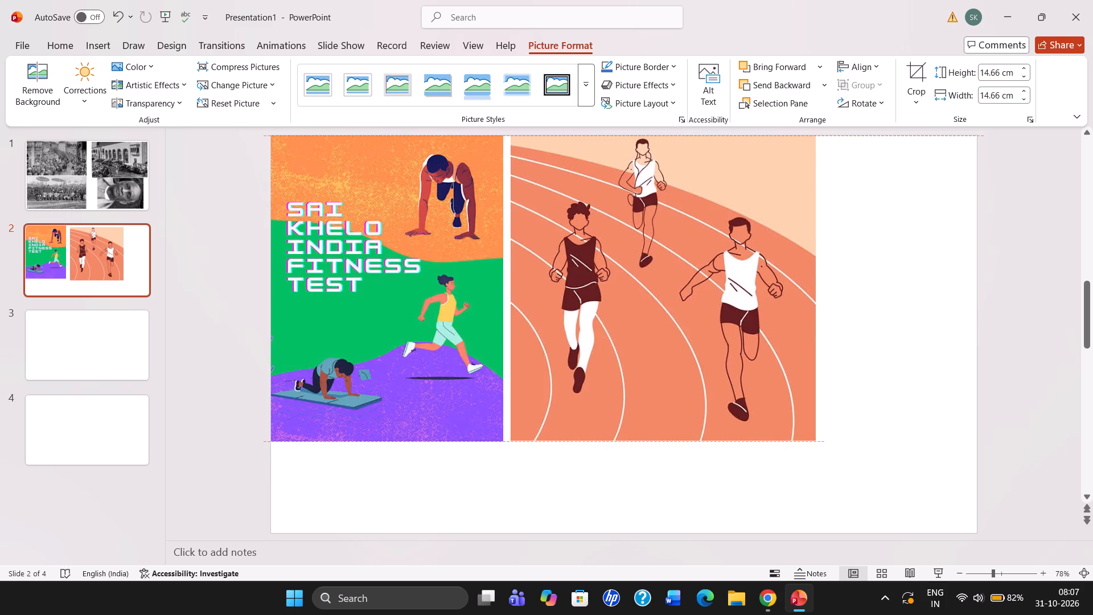
left_click_drag(726, 354, 725, 354)
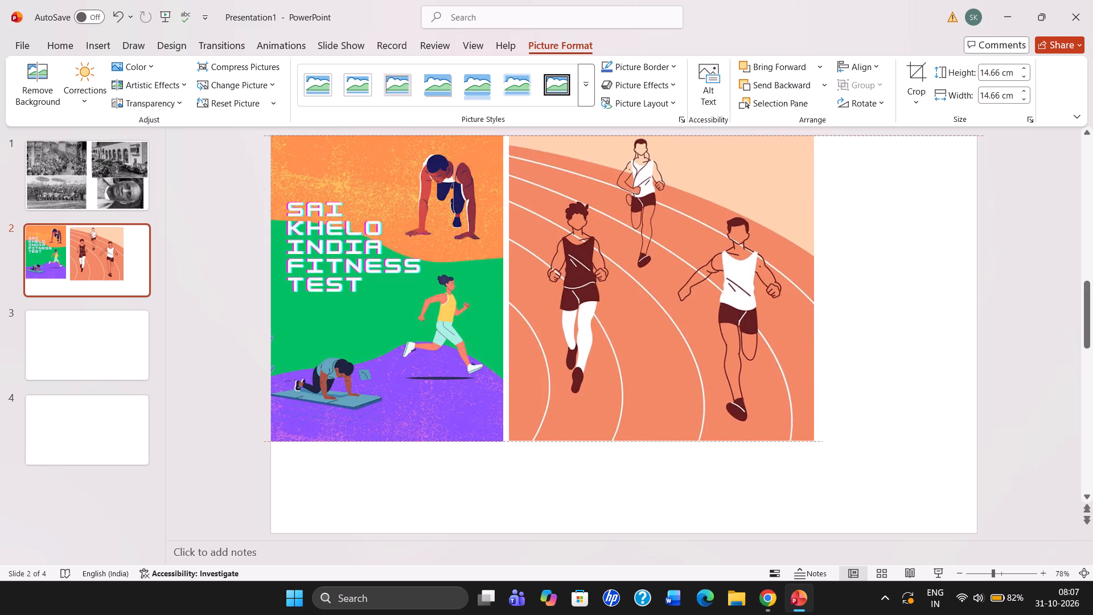
left_click_drag(725, 354, 724, 354)
left_click(925, 363)
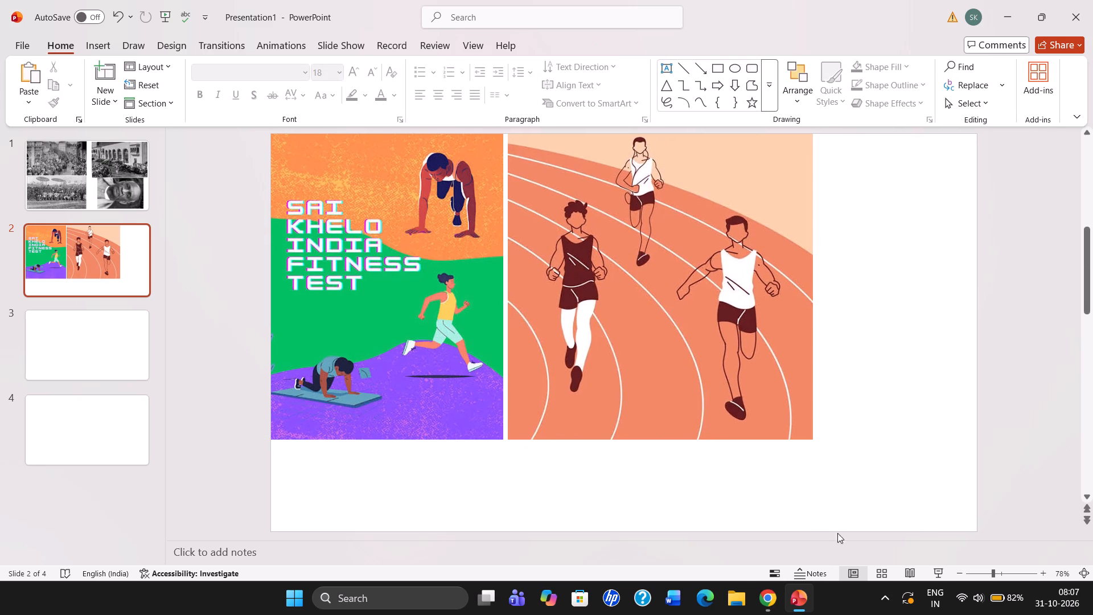
Switch back to Chrome and look through the remaining drawing results for another 600 meter run/walk image.
left_click(773, 611)
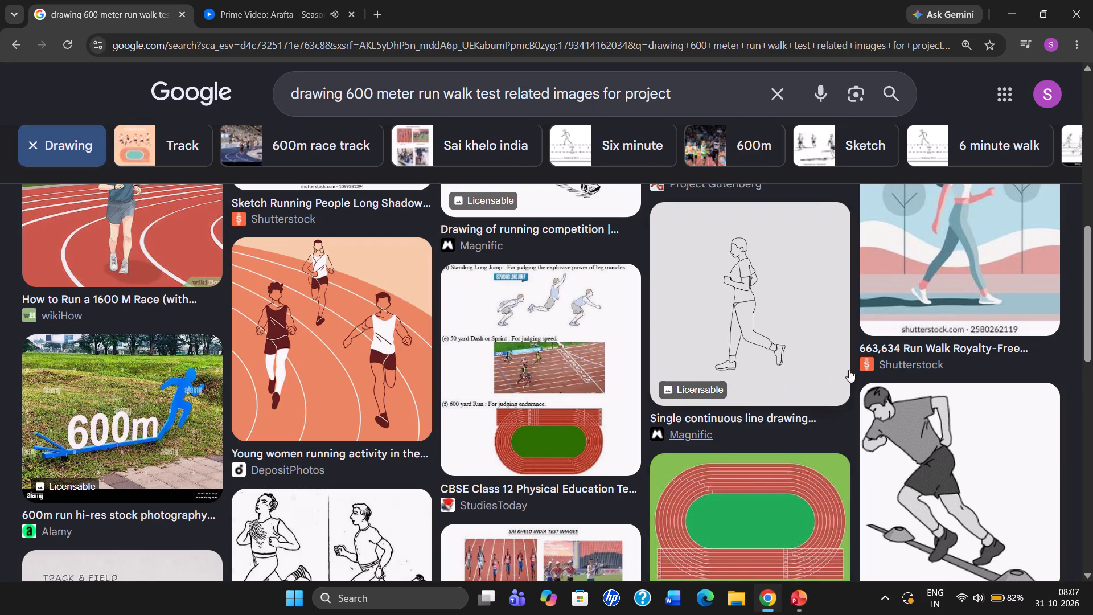
scroll(828, 429, "down", 5)
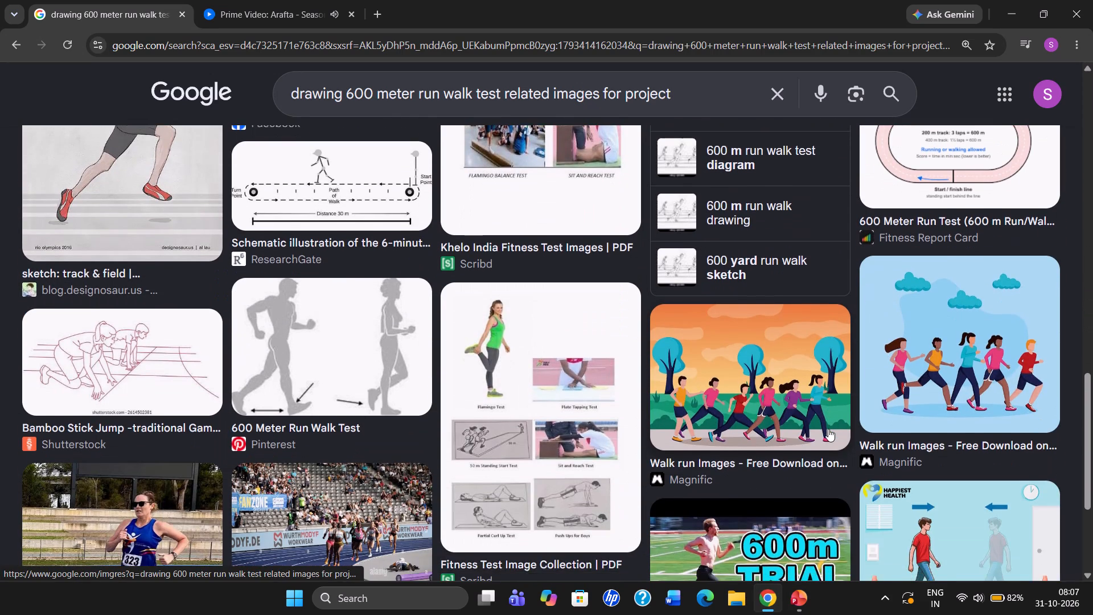
scroll(828, 429, "down", 5)
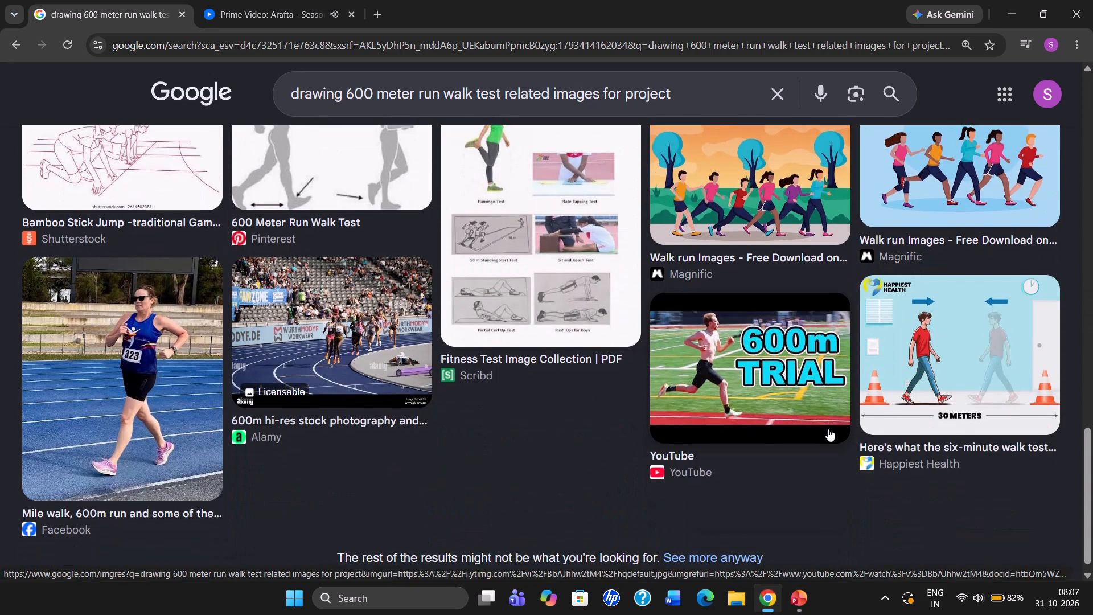
scroll(828, 429, "down", 4)
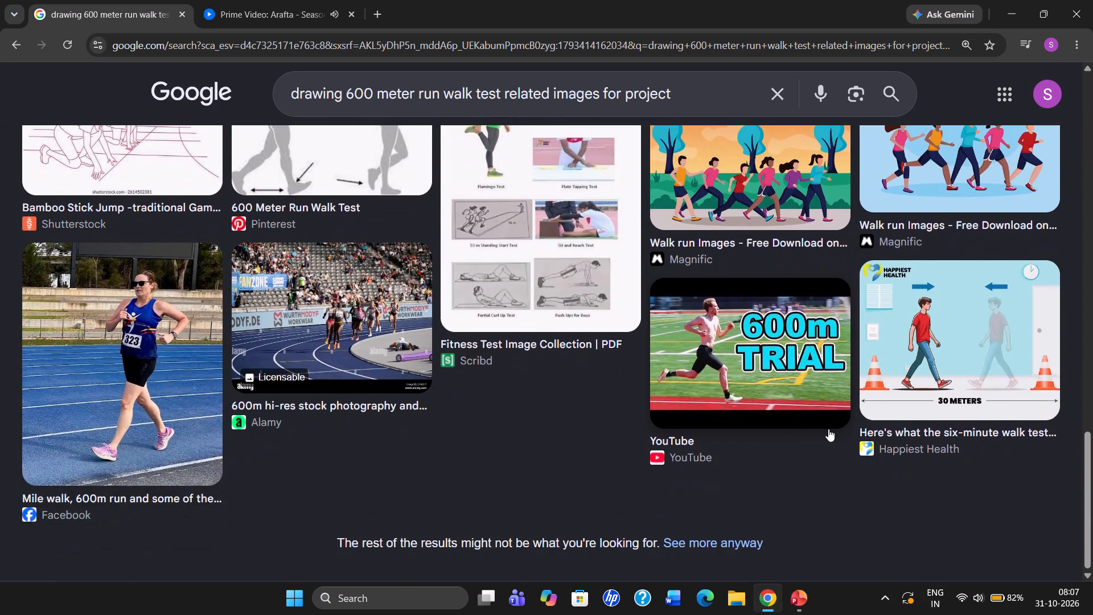
scroll(828, 429, "up", 20)
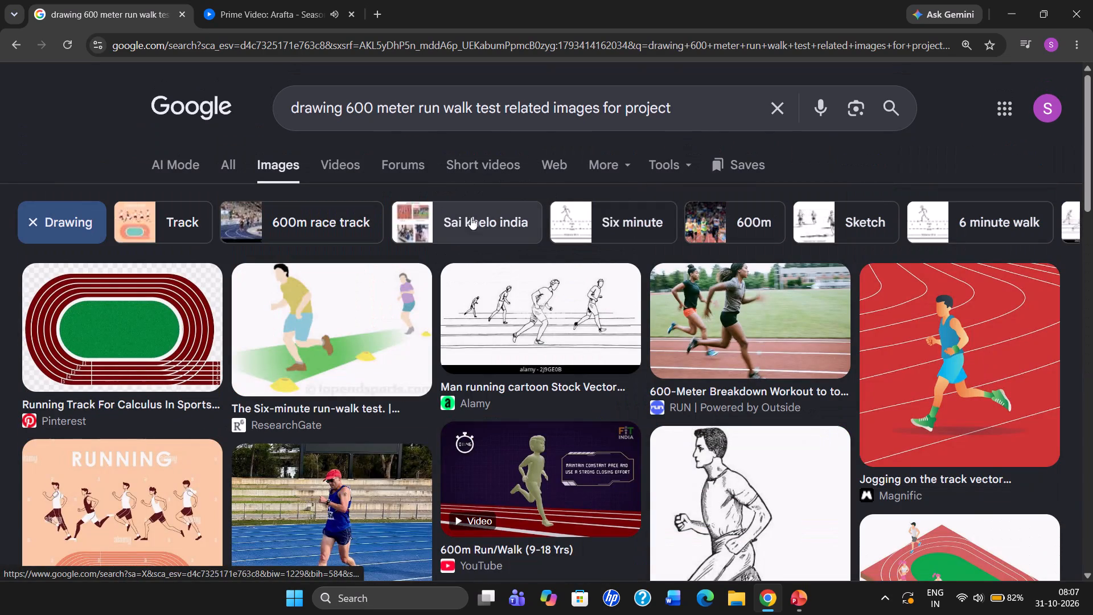
Narrow the drawing results further to "600m race track" and look through them for another suitable image.
left_click(315, 216)
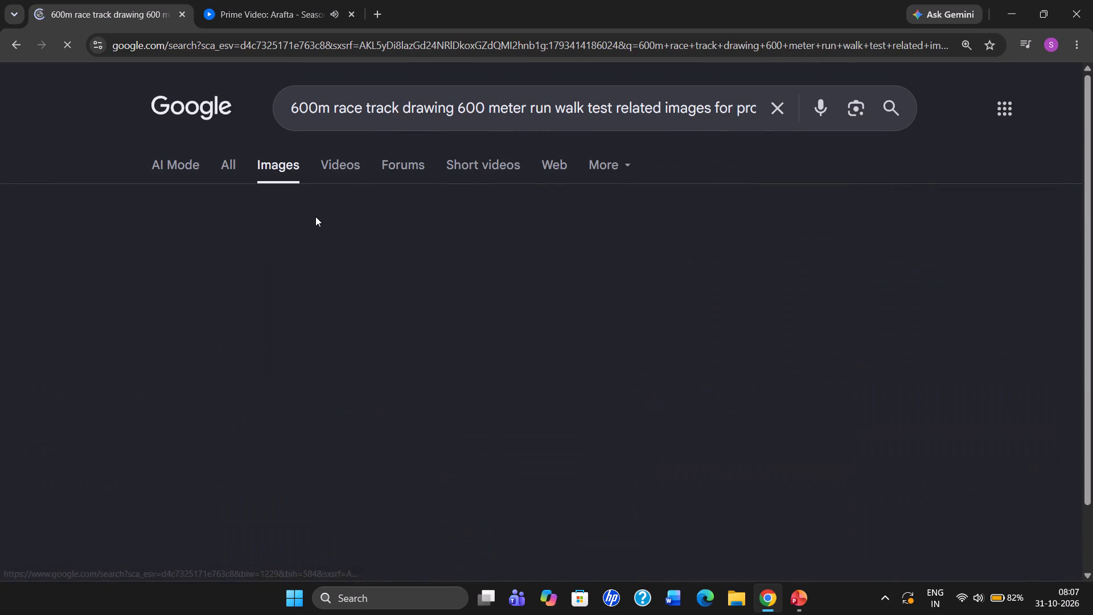
scroll(380, 468, "down", 6)
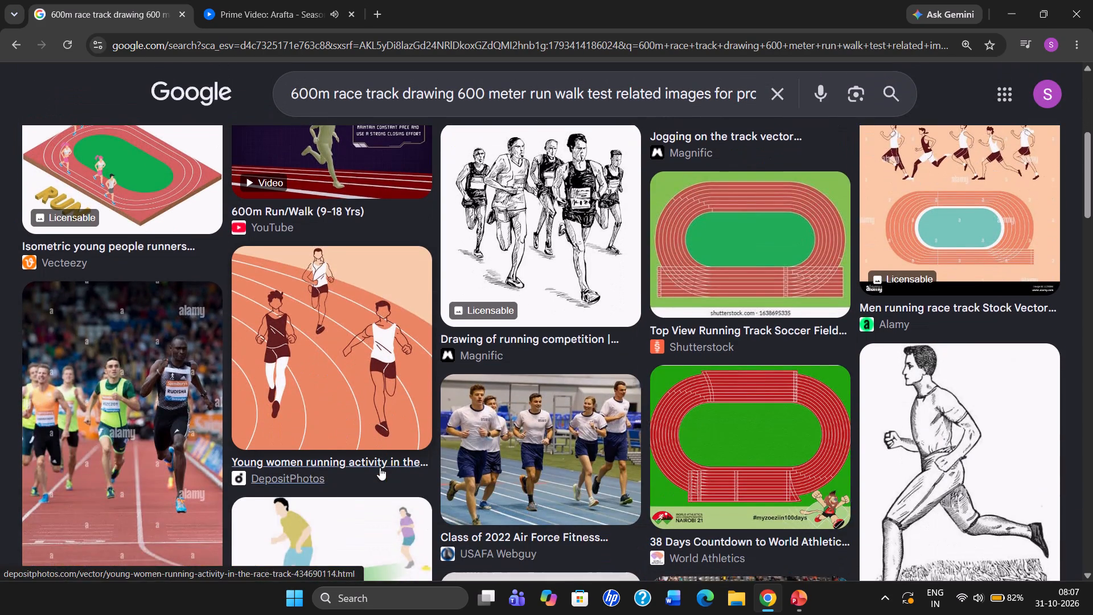
scroll(380, 468, "down", 3)
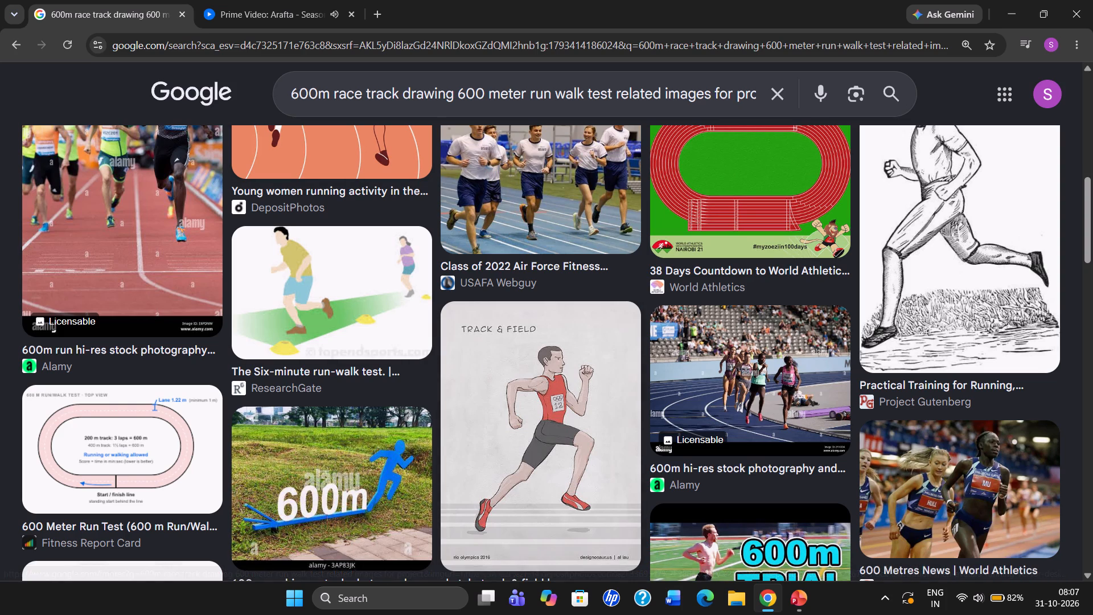
Shorten the image search by removing the race track drawing words and run it as "1000 meter run walk test related images for project".
left_click(454, 96)
key("BackSpace")
key("BackSpace")
key("BackSpace")
key("BackSpace")
key("BackSpace")
key("BackSpace")
key("BackSpace")
key("BackSpace")
key("BackSpace")
key("BackSpace")
key("BackSpace")
key("BackSpace")
key("BackSpace")
key("BackSpace")
key("BackSpace")
key("BackSpace")
key("BackSpace")
key("BackSpace")
key("BackSpace")
key("BackSpace")
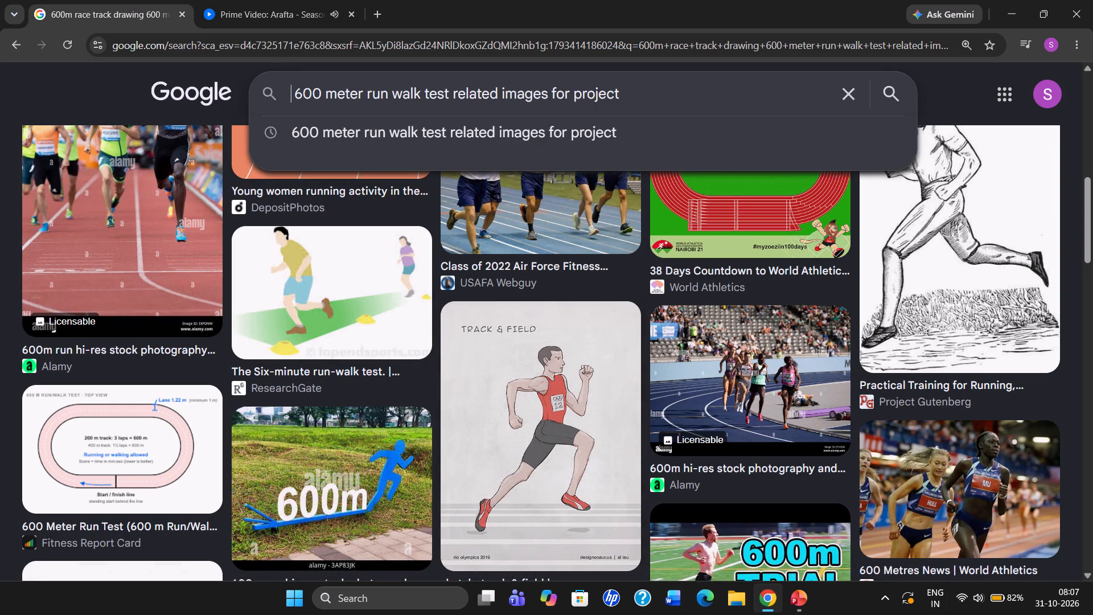
left_click(301, 93)
key("BackSpace")
type("10")
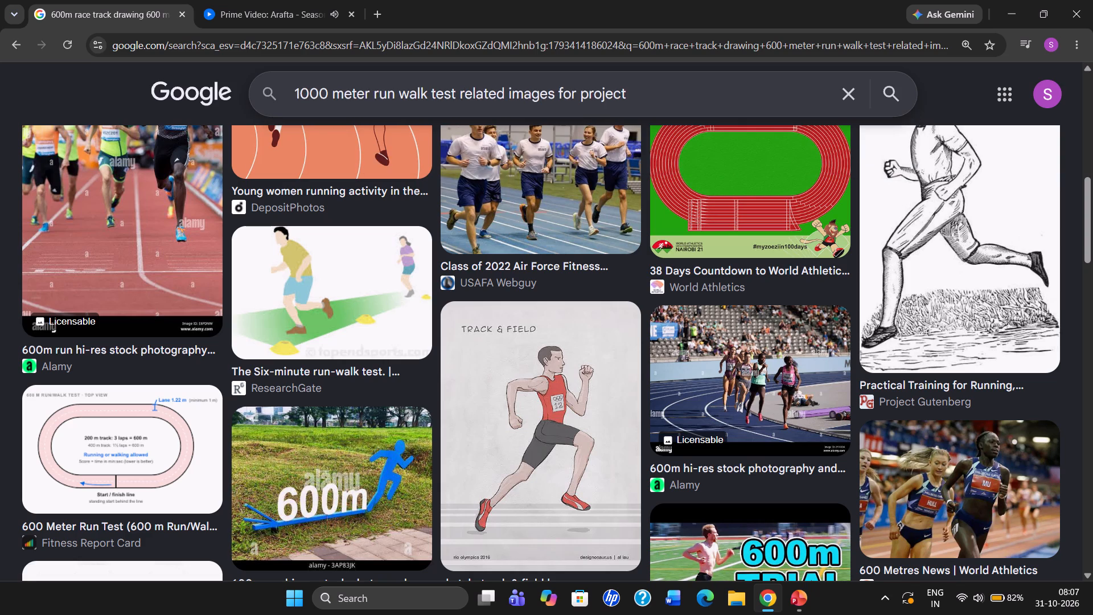
key("Return")
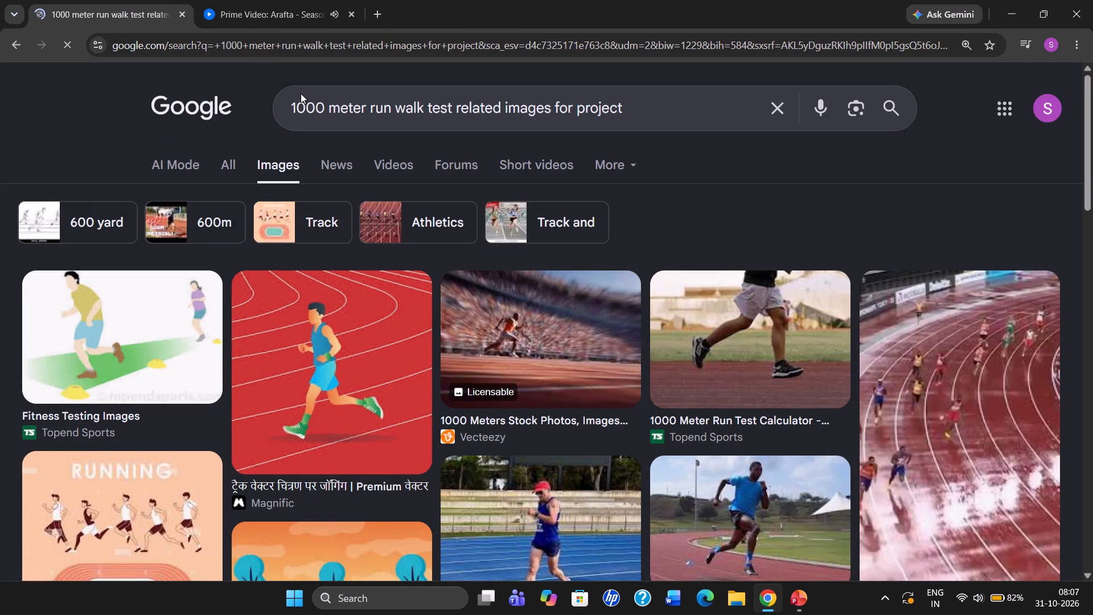
Copy the Olympics.com picture of sprinters at the start line and paste it onto blank slide 3 in PowerPoint.
right_click(963, 488)
scroll(604, 511, "down", 3)
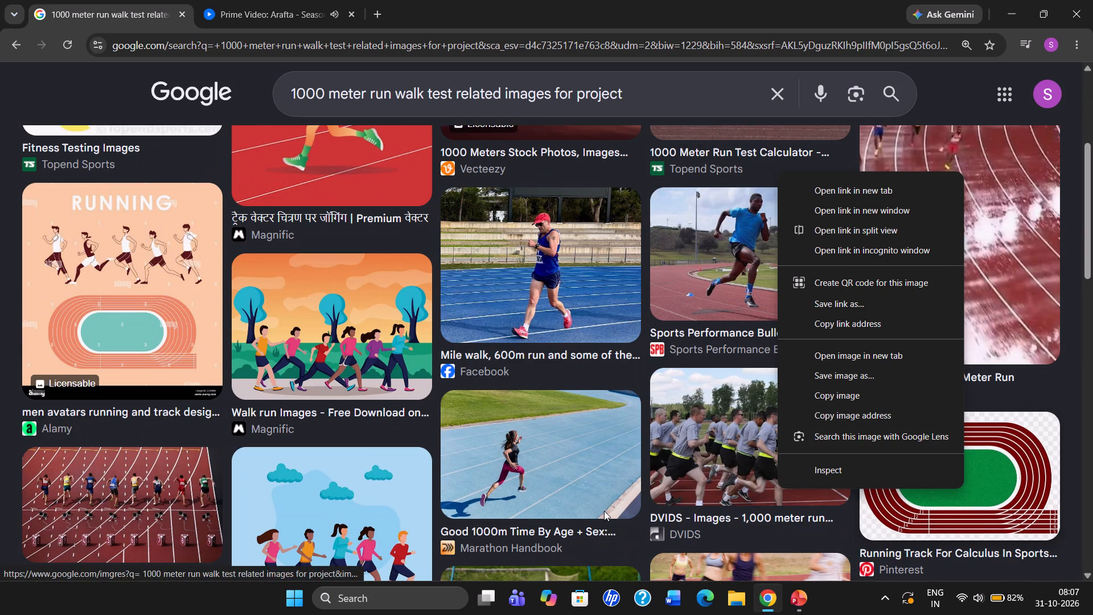
scroll(604, 511, "down", 2)
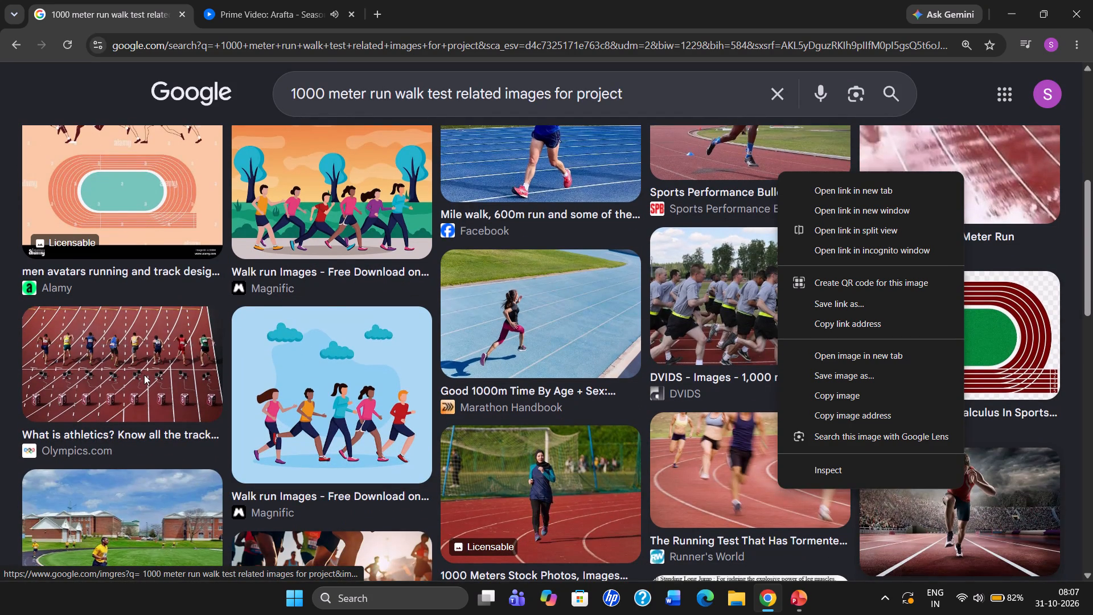
right_click(144, 375)
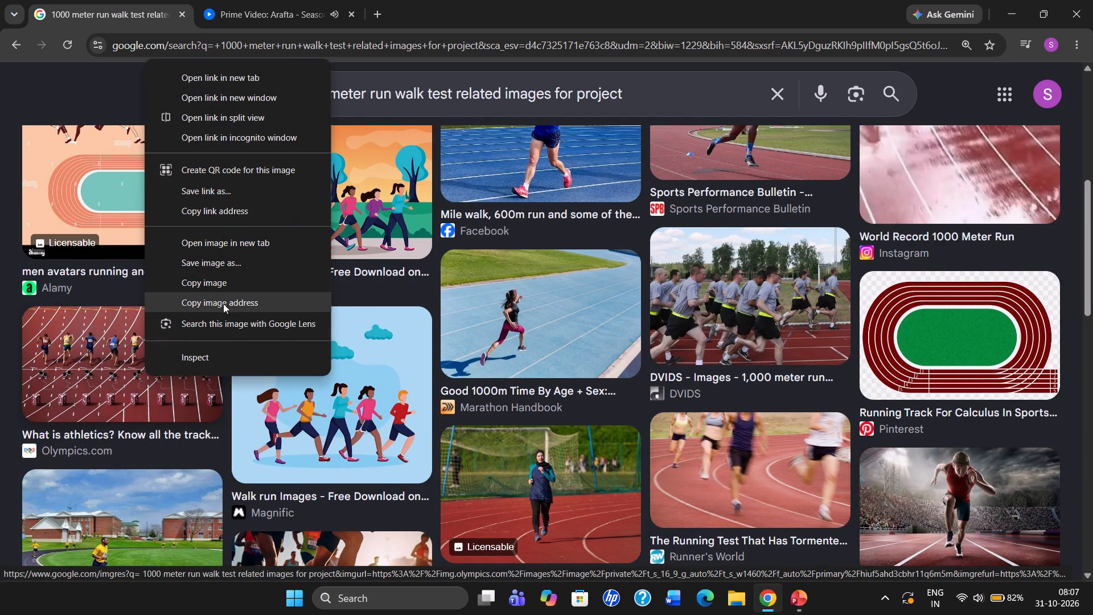
left_click(229, 282)
left_click(793, 592)
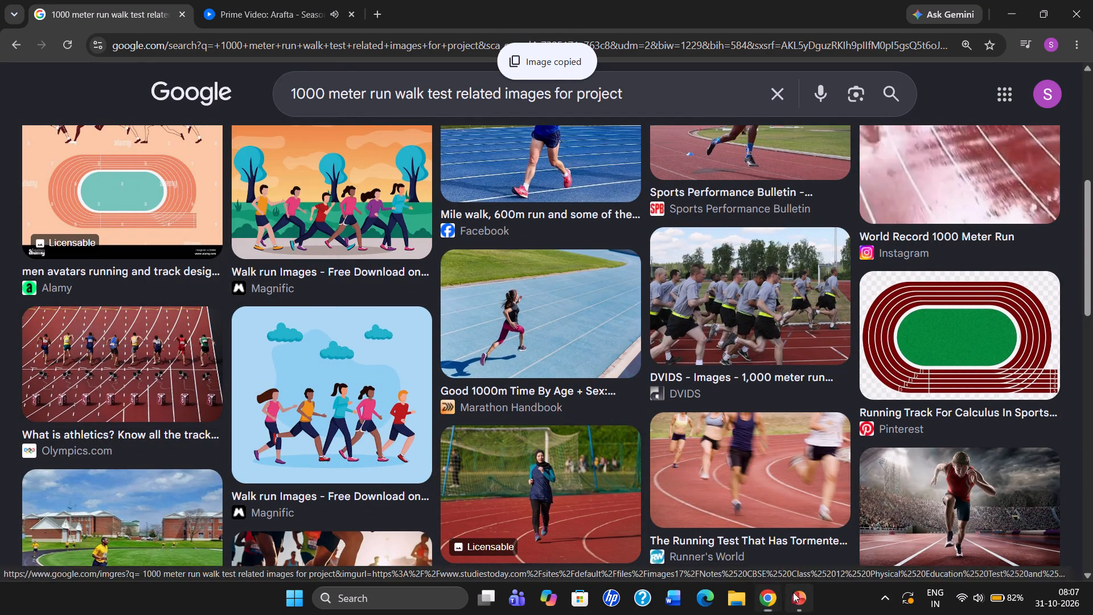
left_click(65, 342)
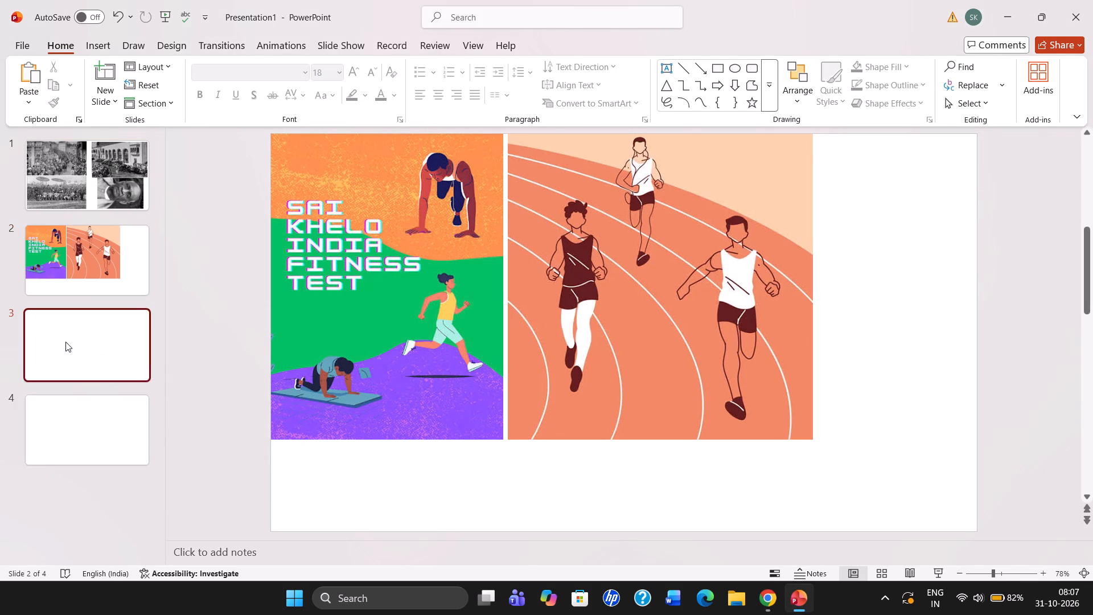
right_click(337, 199)
left_click(418, 251)
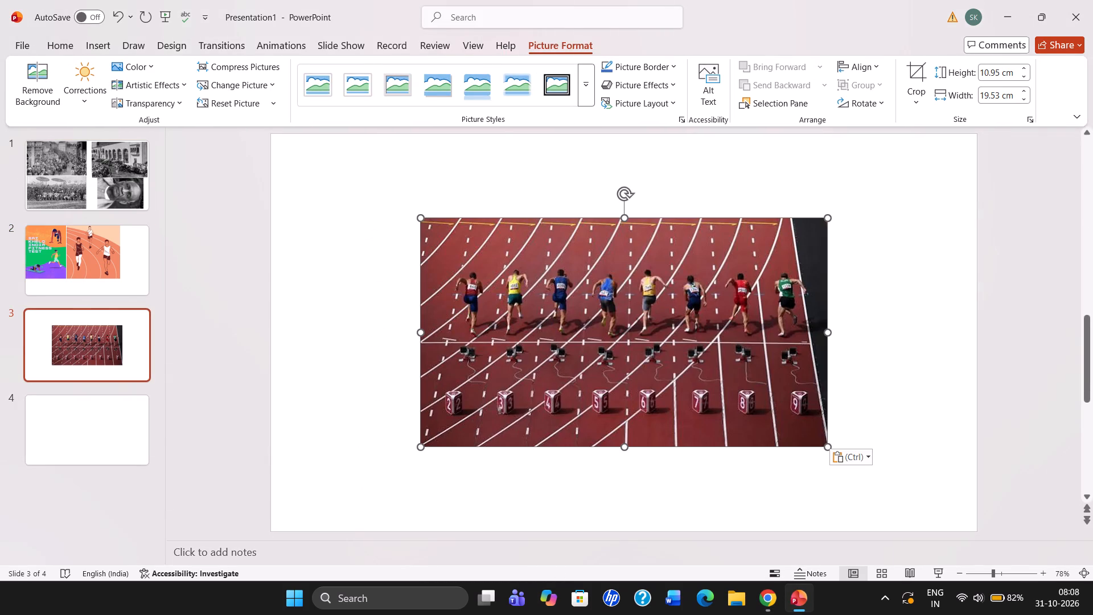
Narrow the sprinters picture to about 16.02 cm wide and move it flush into slide 3's upper-left corner.
left_click_drag(827, 330, 754, 327)
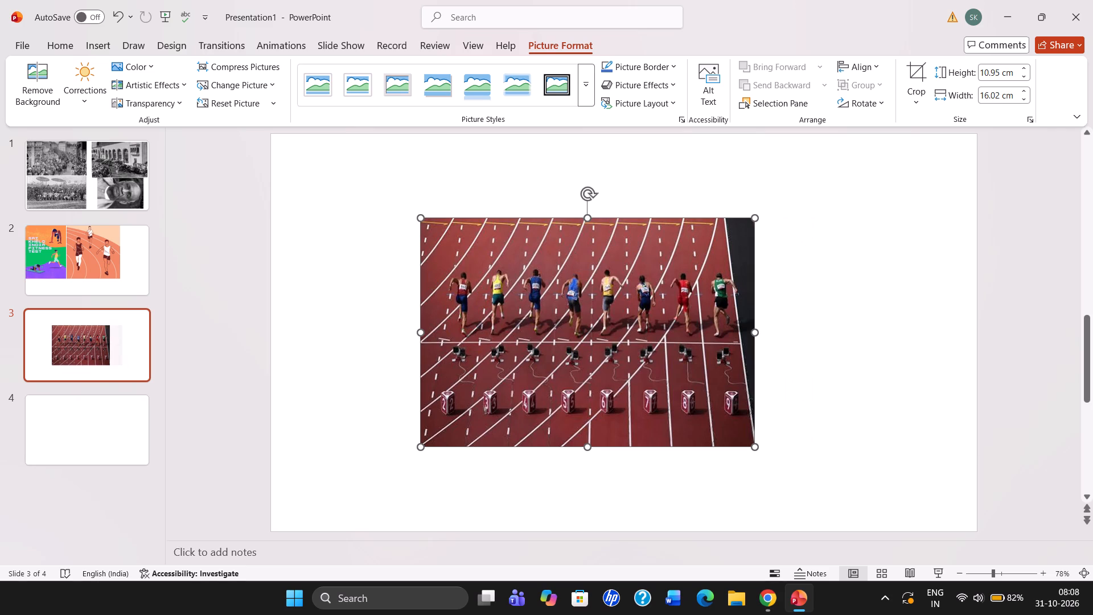
left_click_drag(599, 331, 458, 247)
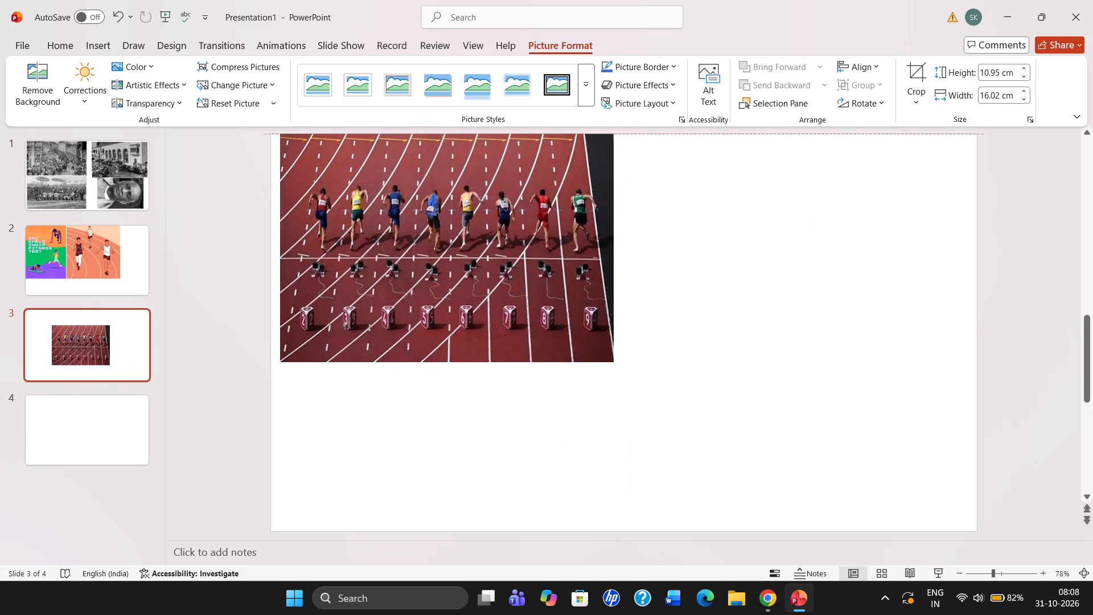
left_click_drag(458, 247, 450, 247)
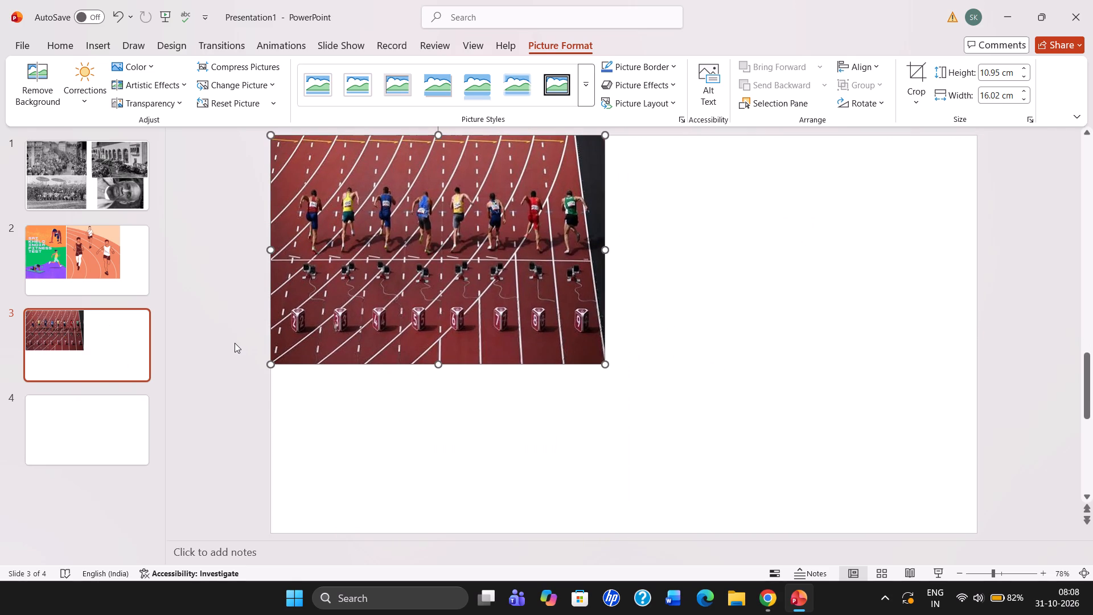
left_click(235, 343)
Switch to Chrome and run an image search for "sit and reach test images".
left_click(773, 613)
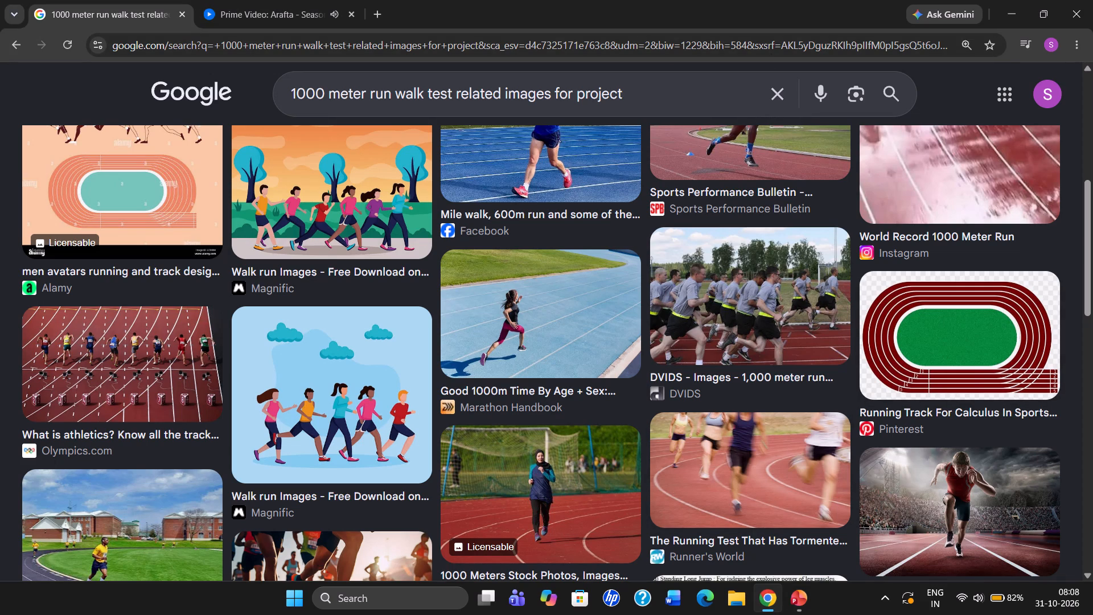
left_click(773, 96)
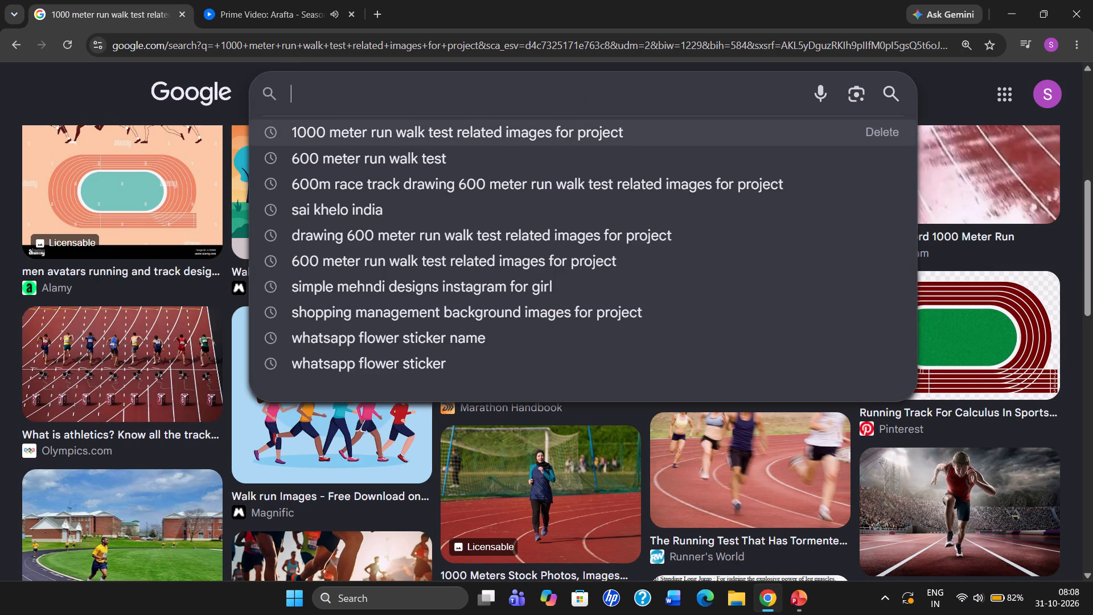
key("s")
type("ittin")
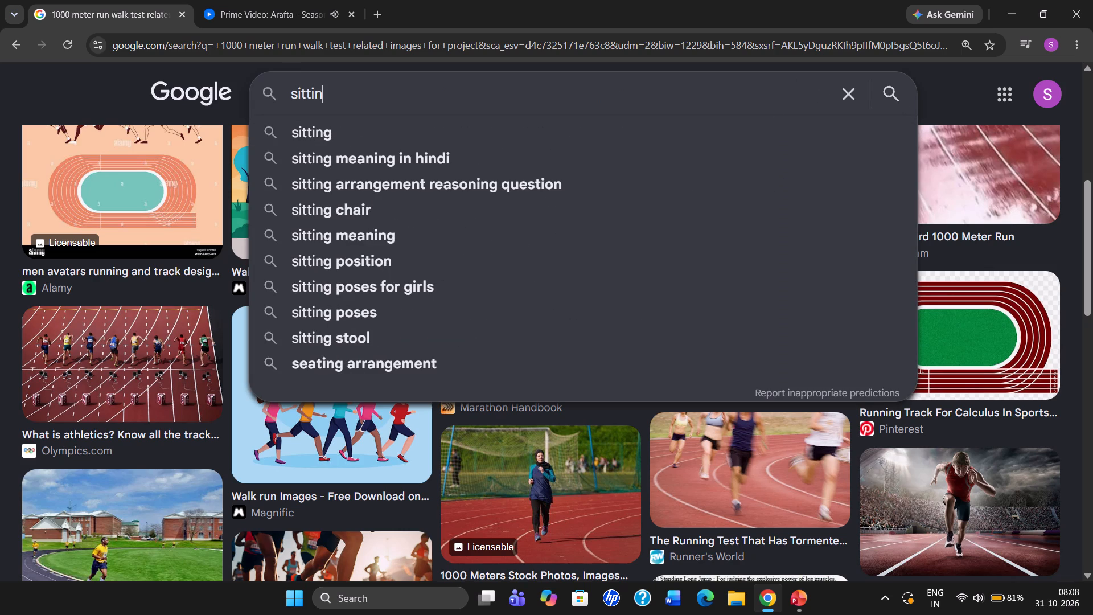
type("g an")
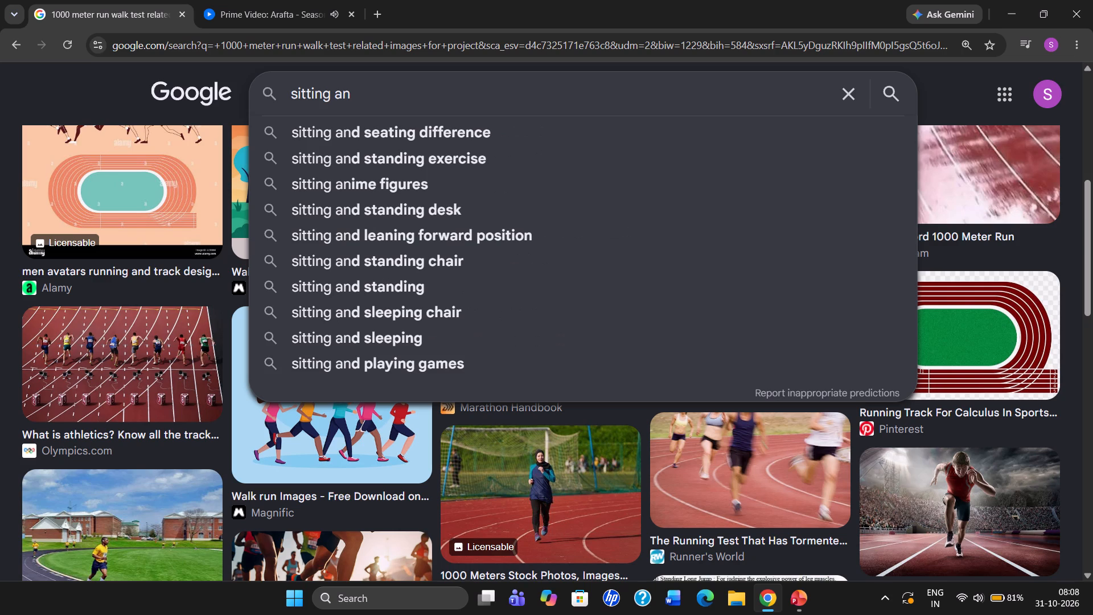
key("BackSpace")
key("BackSpace")
key("BackSpace")
key("BackSpace")
key("BackSpace")
key("BackSpace")
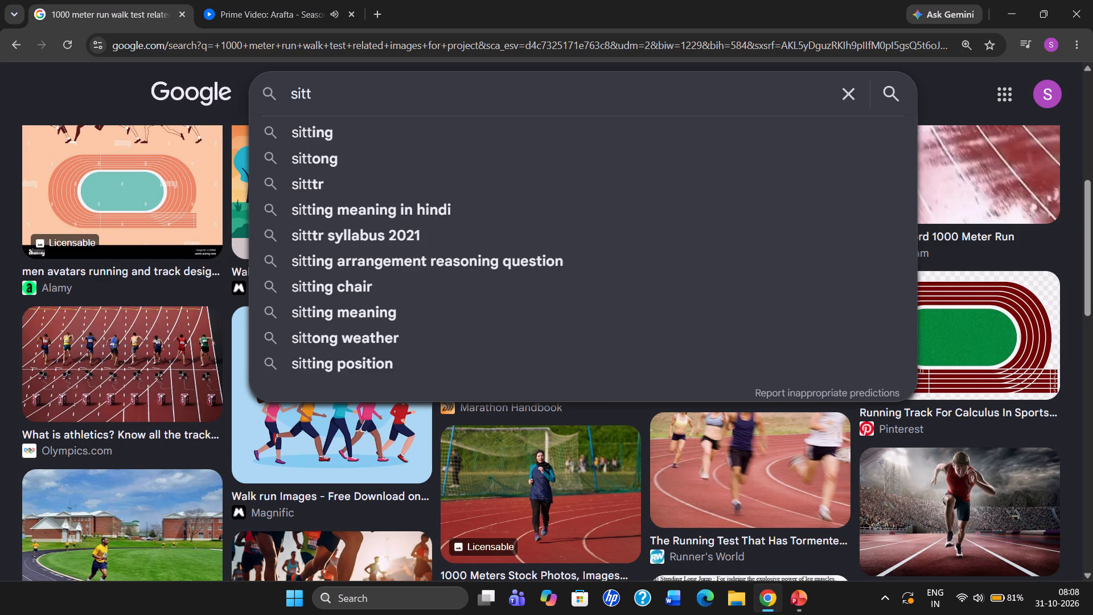
key("BackSpace")
key("space")
type("a")
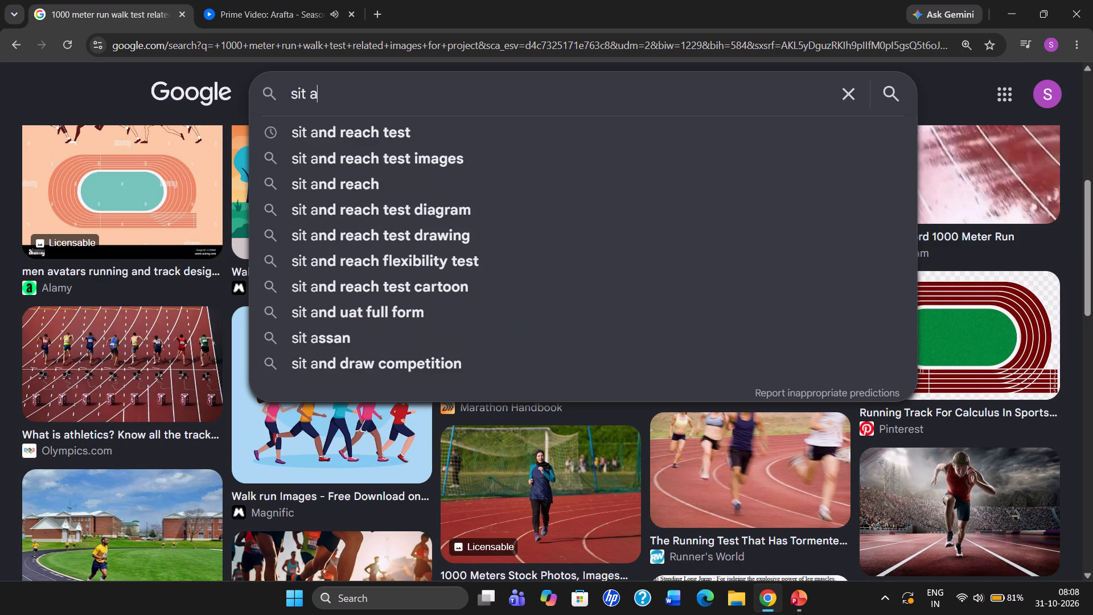
left_click(393, 147)
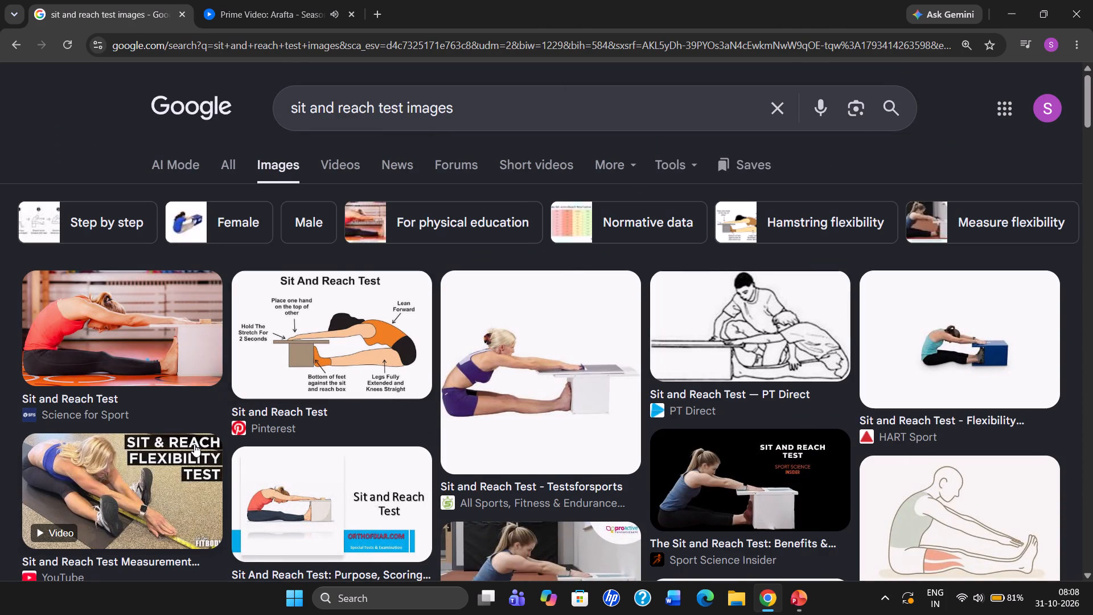
Find the LinkedIn "Sit and Reach Test" infographic with description, procedure and interpretation, copy it and paste it onto slide 3 in PowerPoint.
scroll(194, 444, "down", 4)
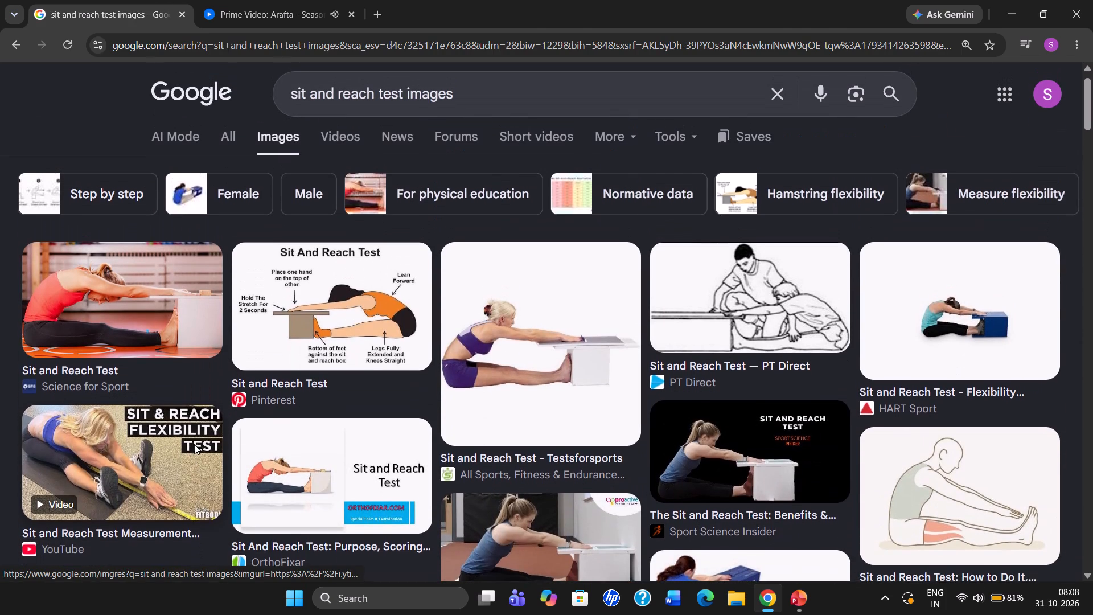
scroll(194, 444, "down", 4)
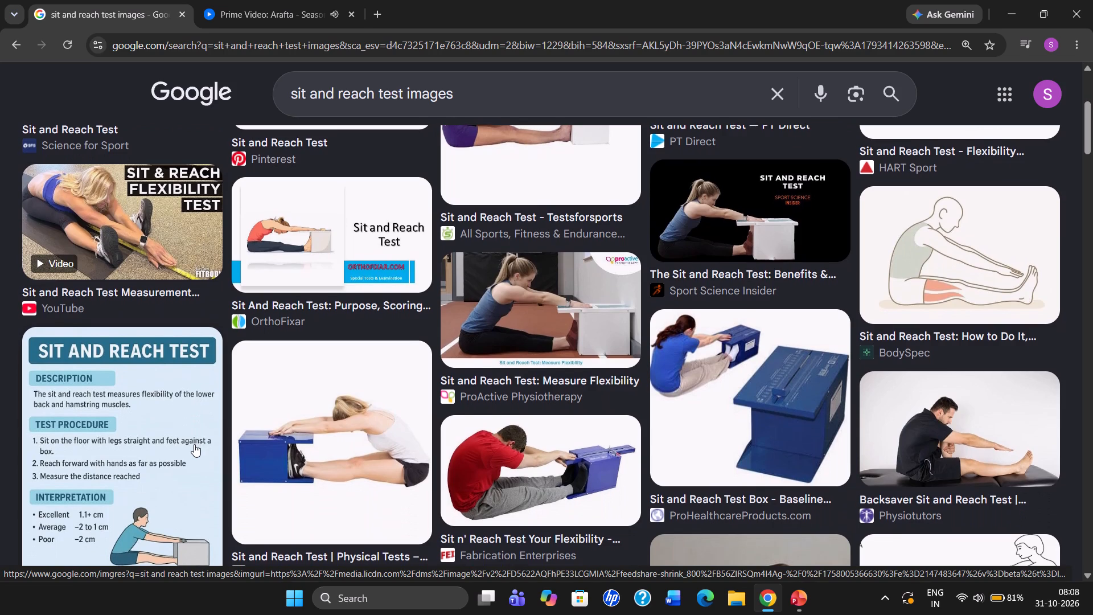
scroll(194, 444, "down", 3)
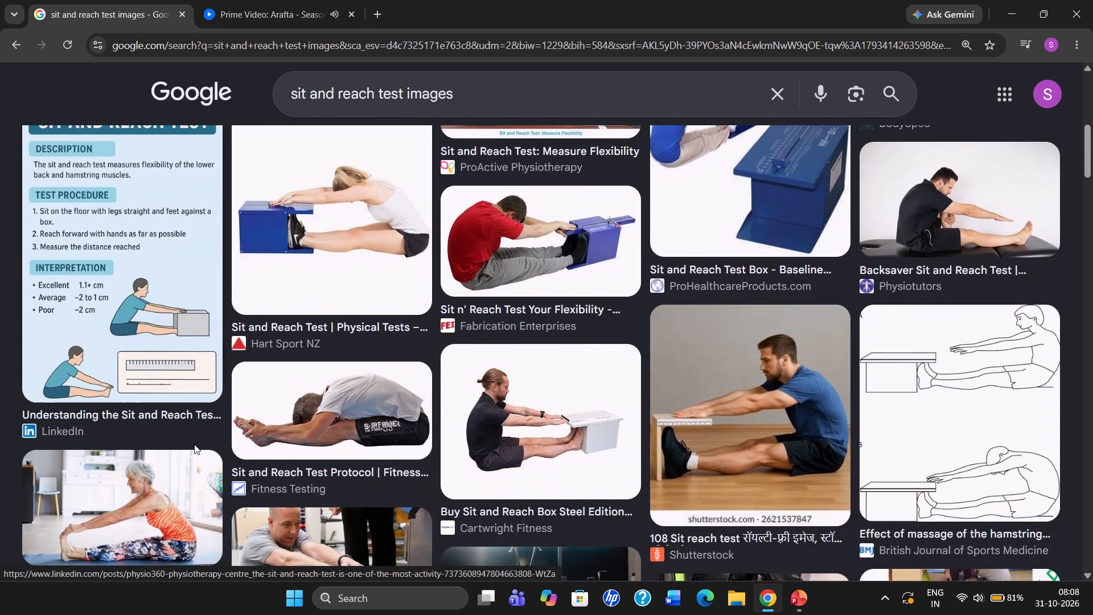
scroll(194, 444, "down", 2)
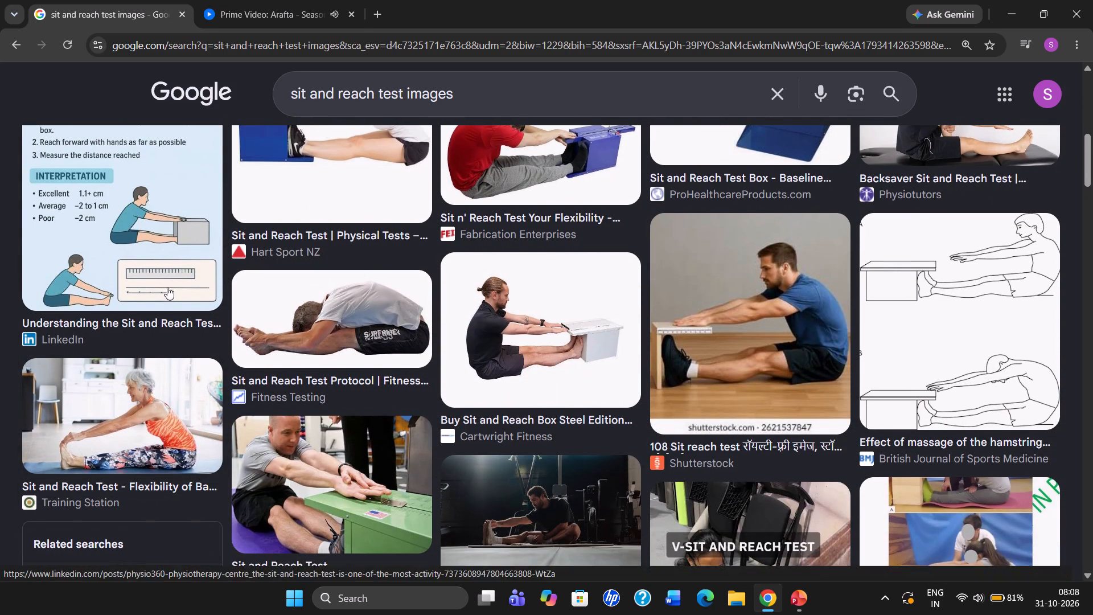
scroll(89, 244, "up", 2)
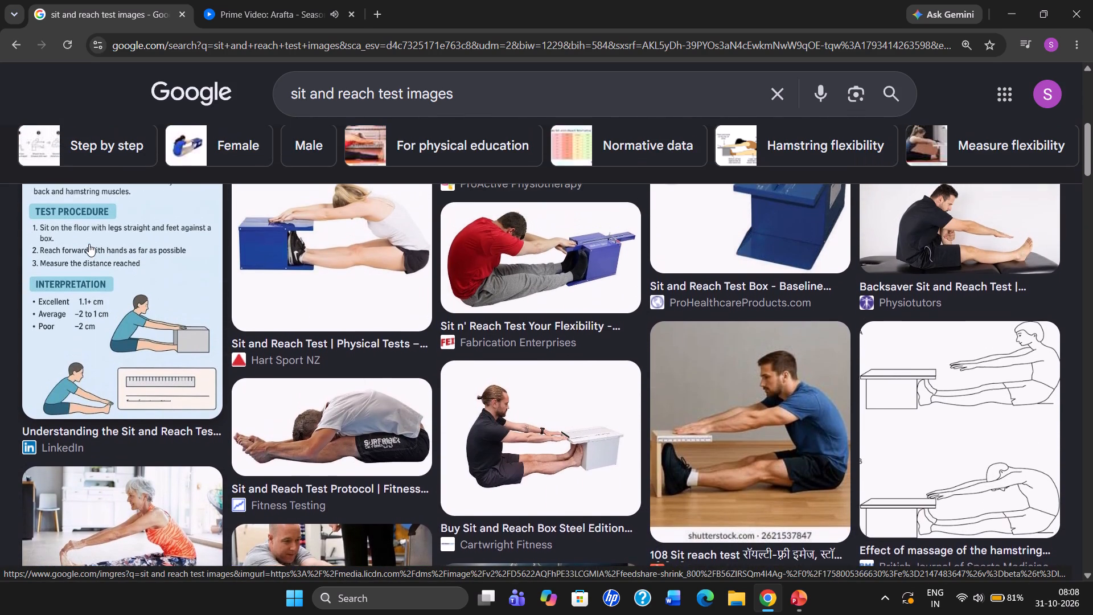
scroll(89, 244, "up", 2)
right_click(106, 292)
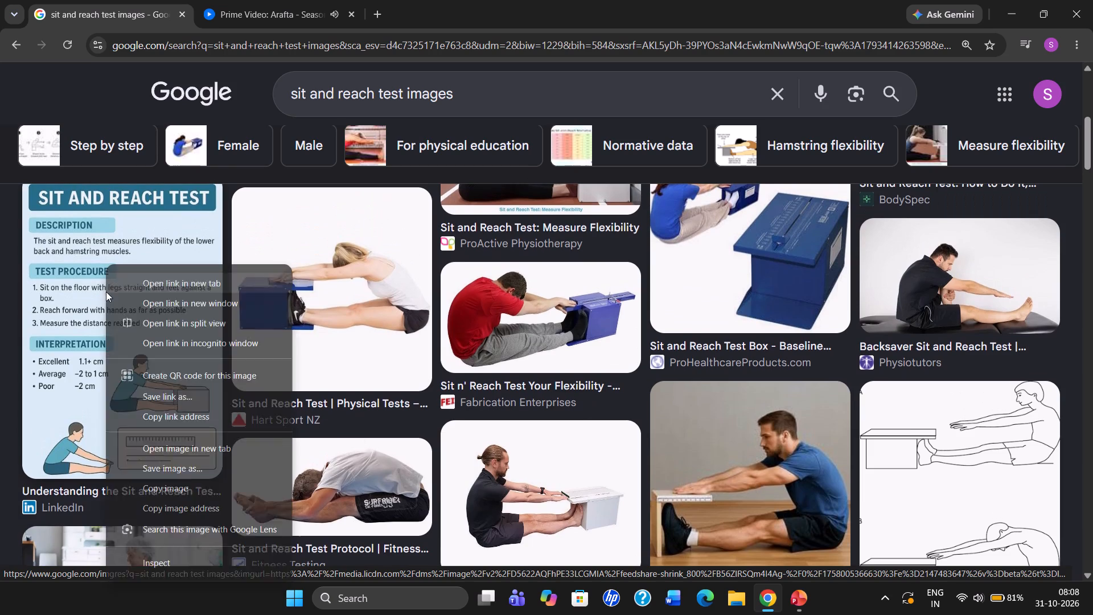
left_click(180, 489)
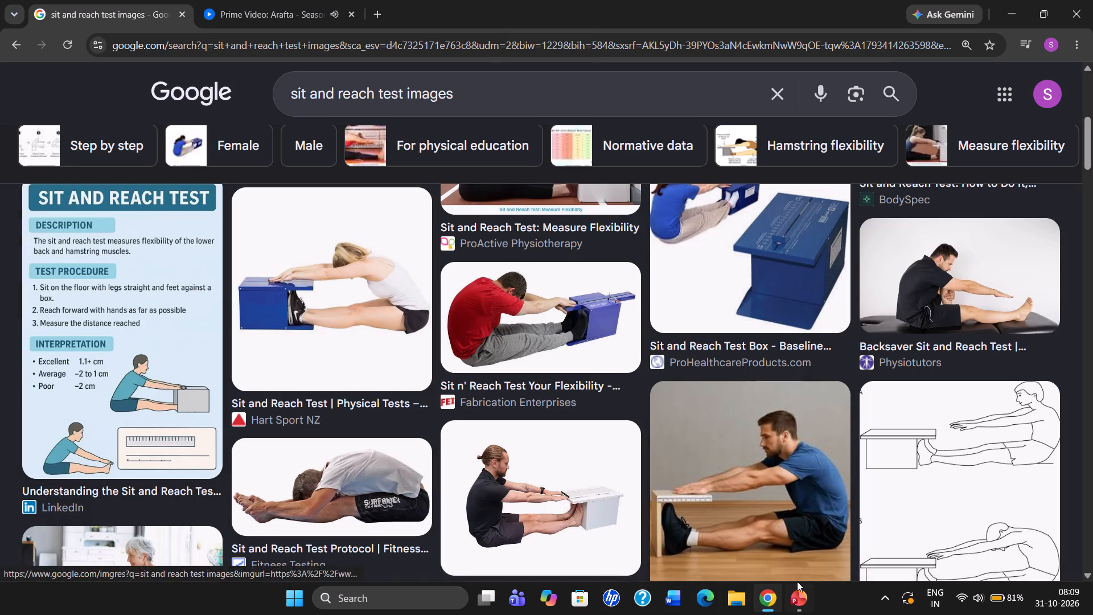
left_click(804, 599)
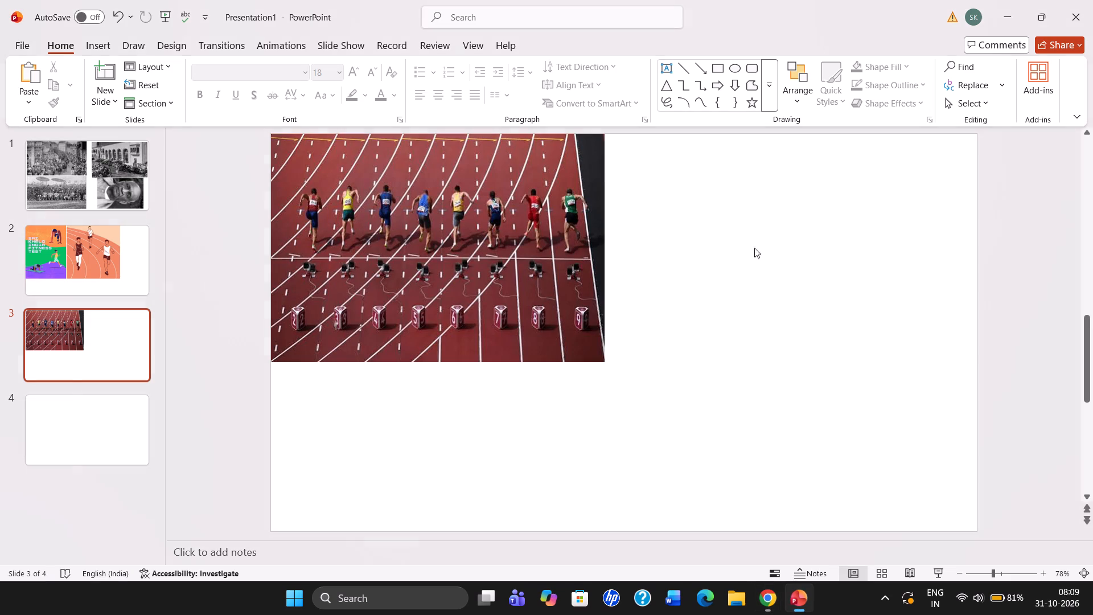
right_click(668, 229)
left_click(752, 288)
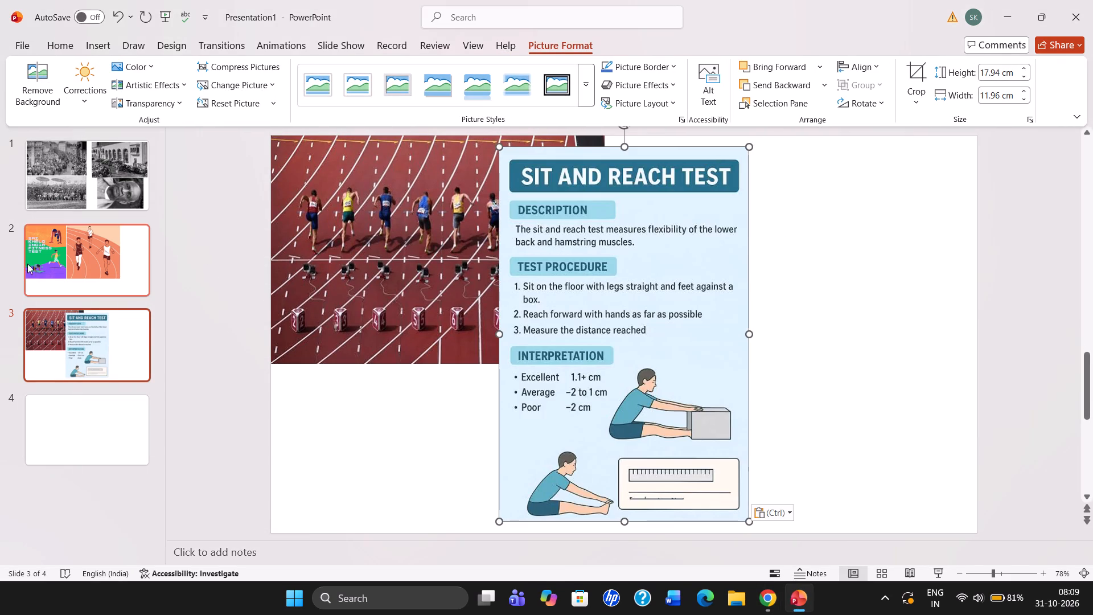
On slide 2, narrow the runners picture from its outer right edge, keeping its height and its gap from the poster.
left_click(46, 268)
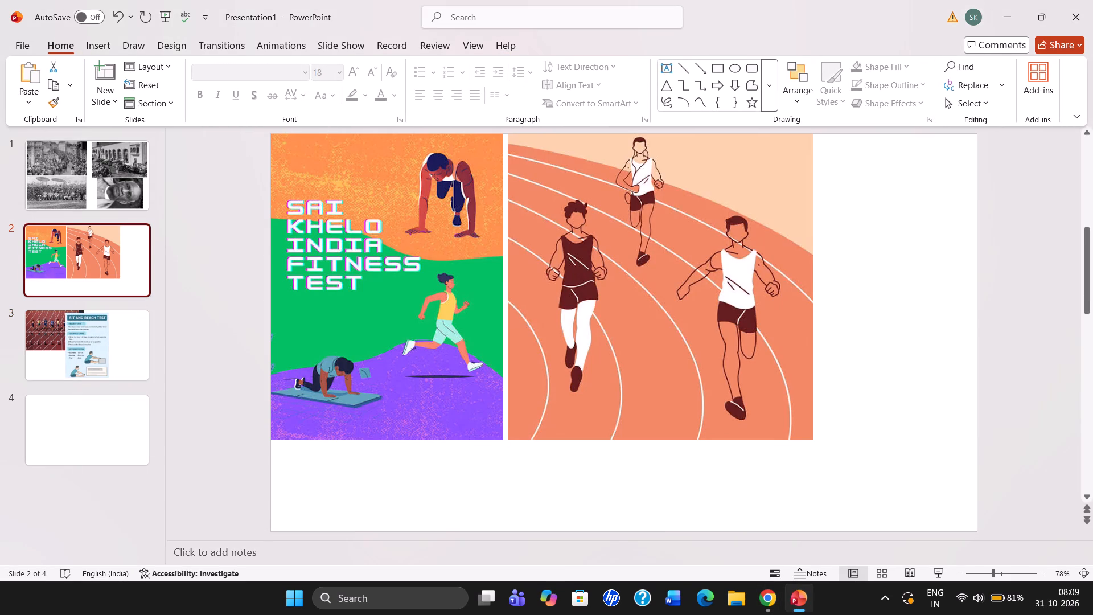
left_click(621, 286)
left_click_drag(812, 291, 803, 290)
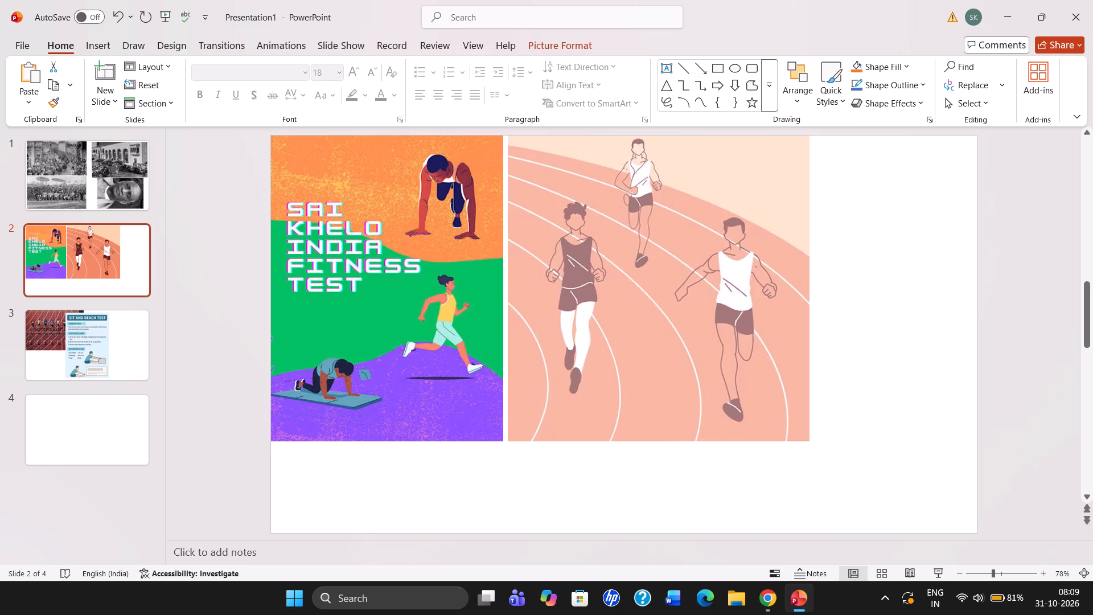
left_click_drag(803, 290, 767, 286)
Paste the copied Sit and Reach Test infographic onto slide 2 as a picture.
right_click(852, 288)
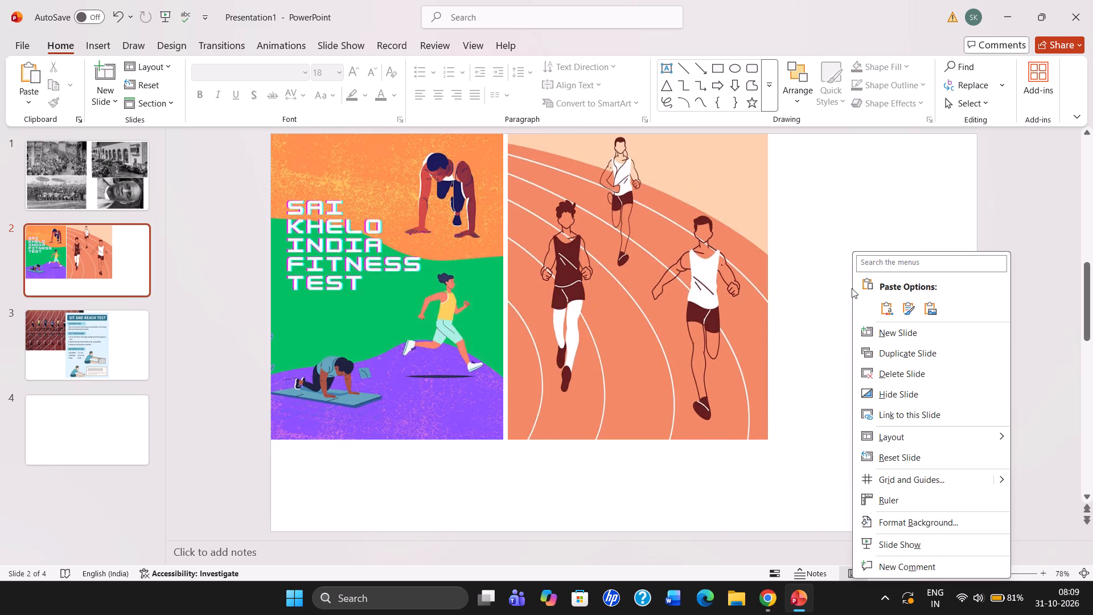
left_click(935, 309)
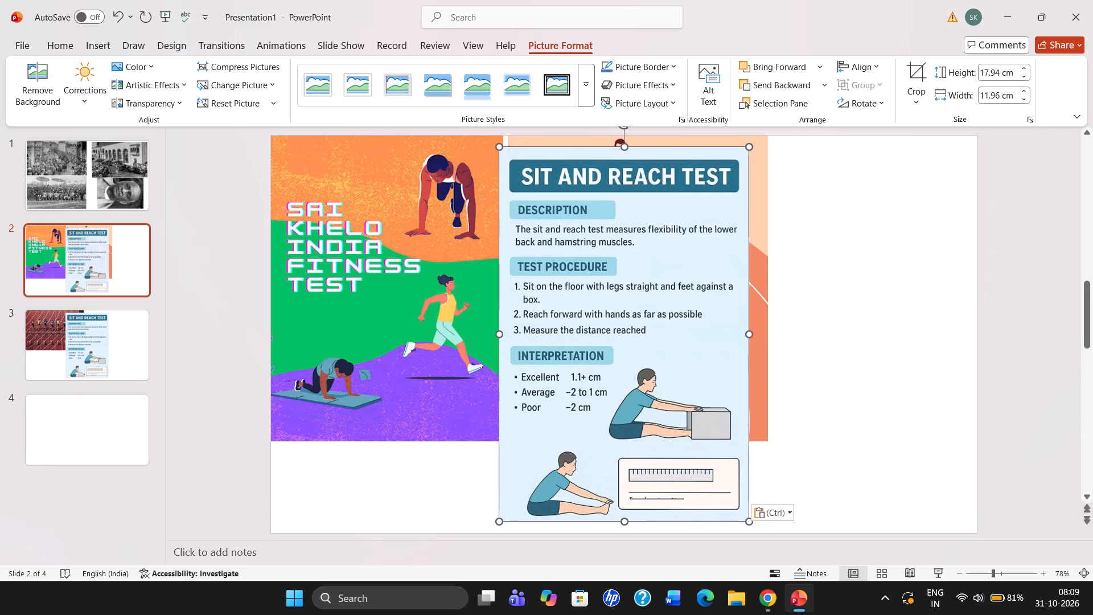
On slide 2, shrink the Sit and Reach Test infographic to about 15.68 by 10.45 cm and place it in the slide's upper right corner.
left_click_drag(501, 147, 576, 195)
left_click_drag(598, 318, 821, 260)
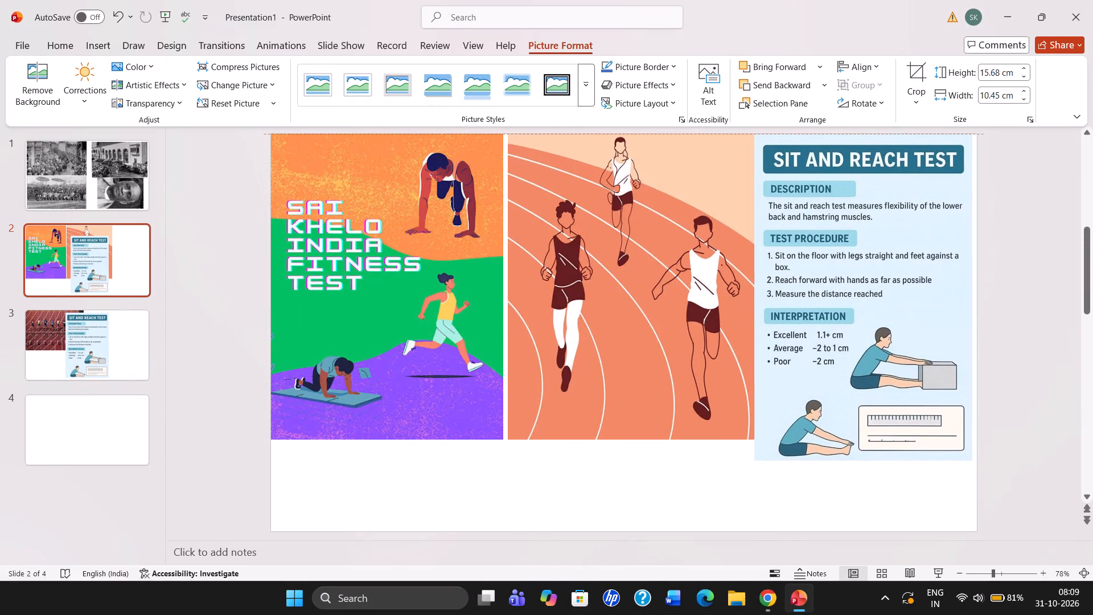
left_click_drag(821, 260, 824, 258)
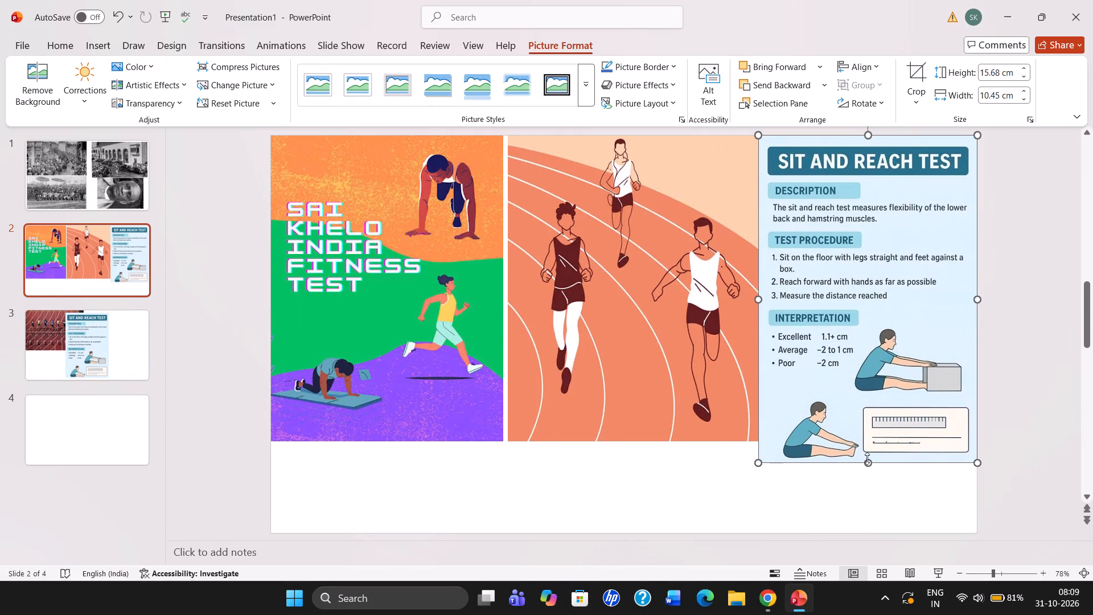
left_click(867, 462)
left_click(654, 507)
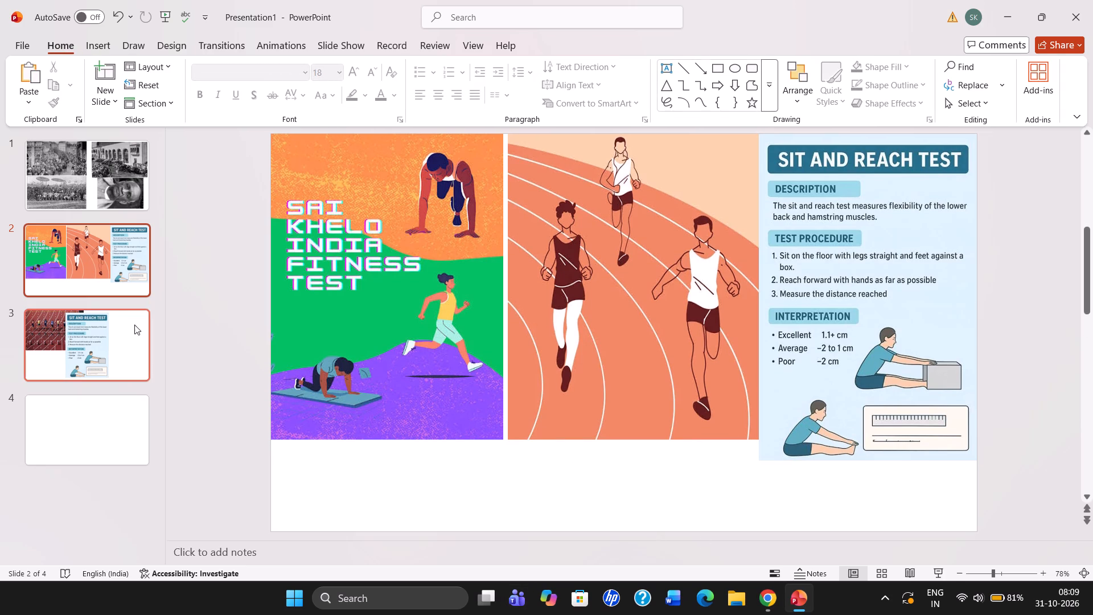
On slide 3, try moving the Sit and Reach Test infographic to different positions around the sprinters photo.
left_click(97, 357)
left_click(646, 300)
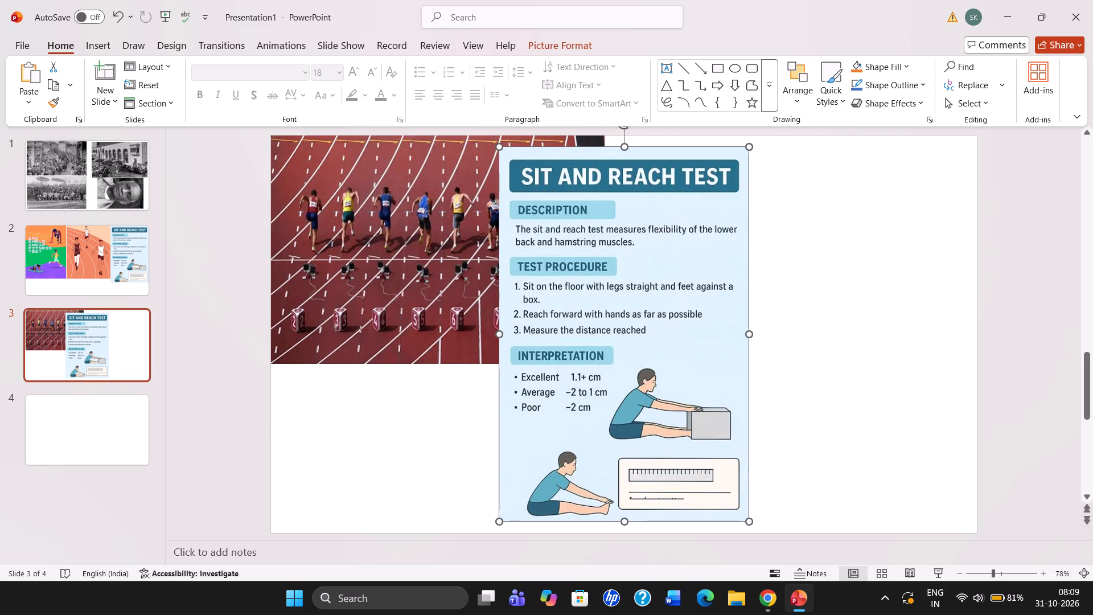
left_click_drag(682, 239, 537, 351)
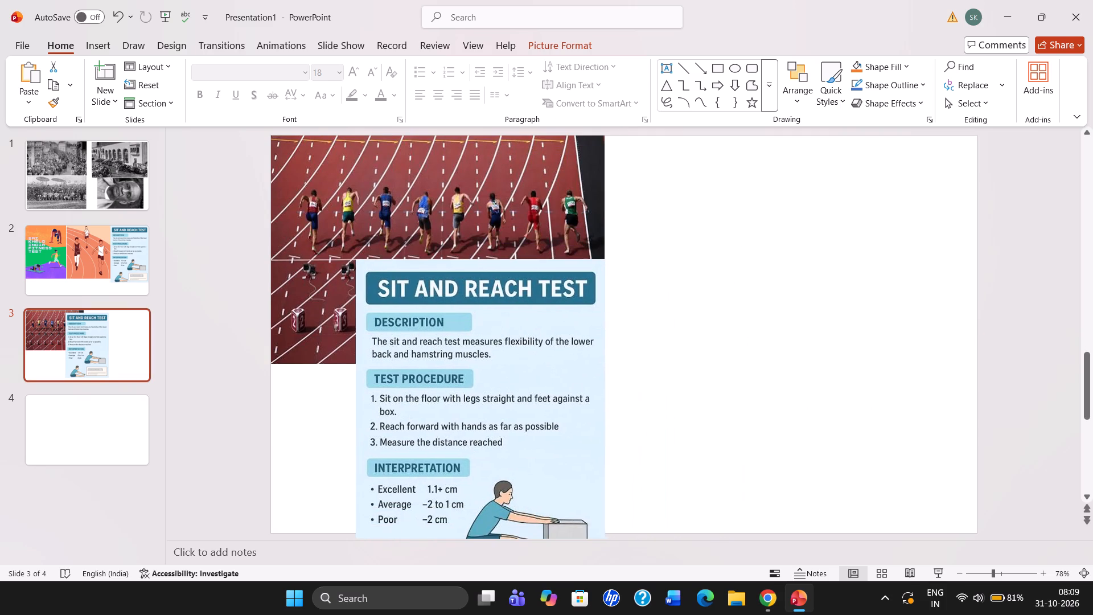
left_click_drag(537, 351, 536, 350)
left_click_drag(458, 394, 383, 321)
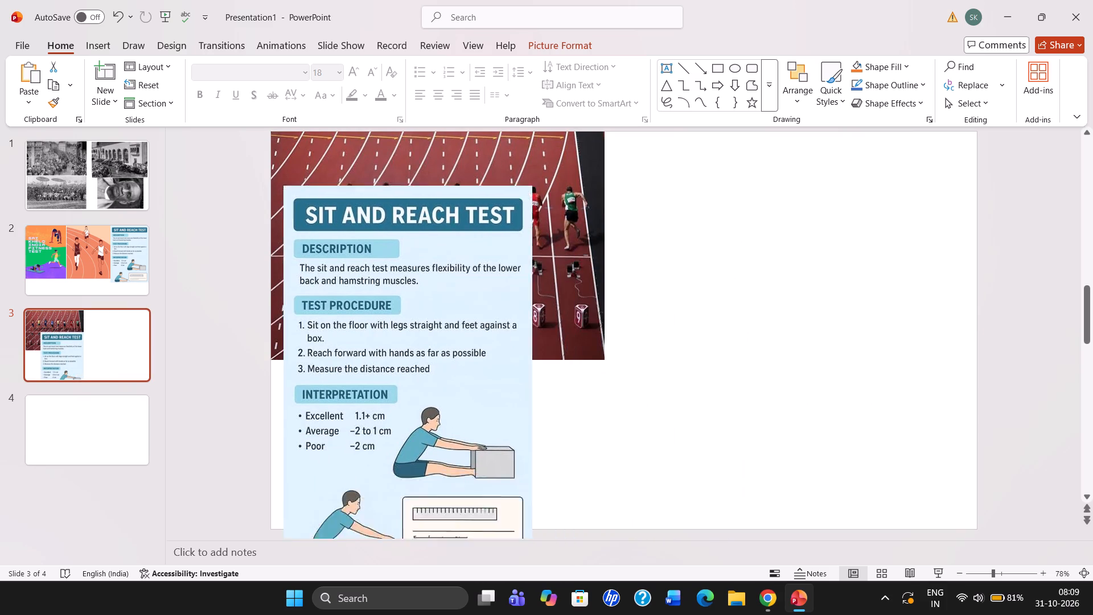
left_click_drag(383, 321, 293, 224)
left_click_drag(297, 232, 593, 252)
Cut the duplicate Sit and Reach Test infographic from slide 3, leaving only the sprinters photo.
left_click(577, 324)
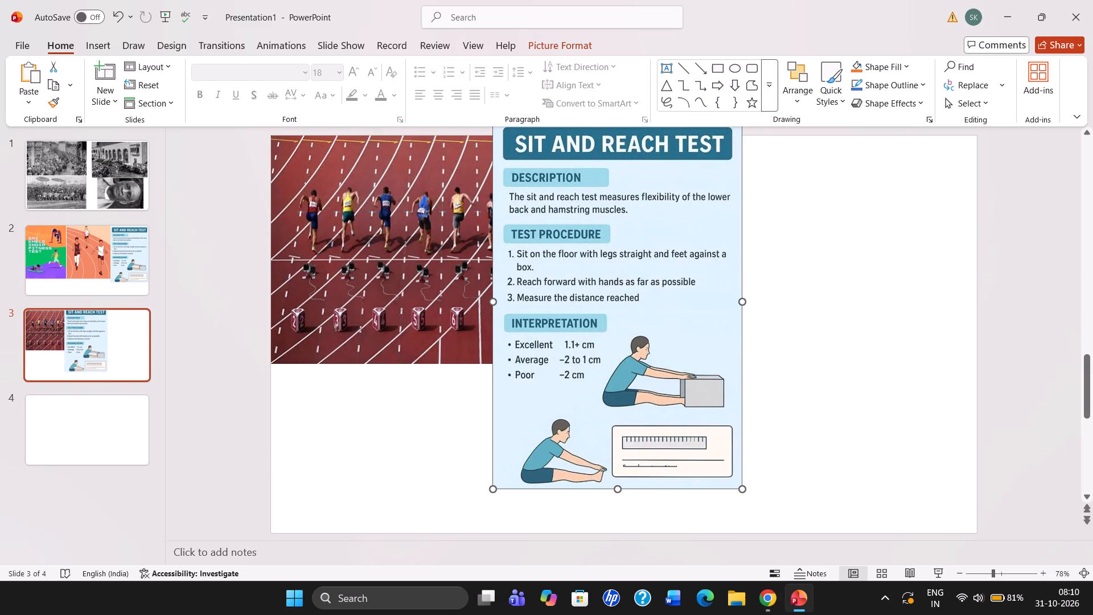
right_click(623, 336)
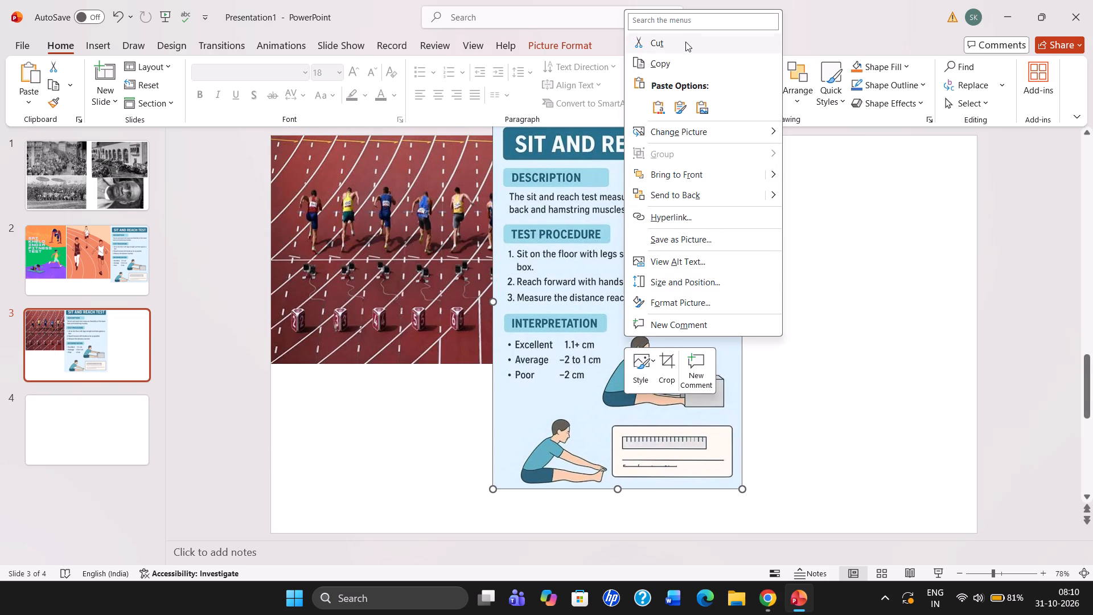
left_click(685, 44)
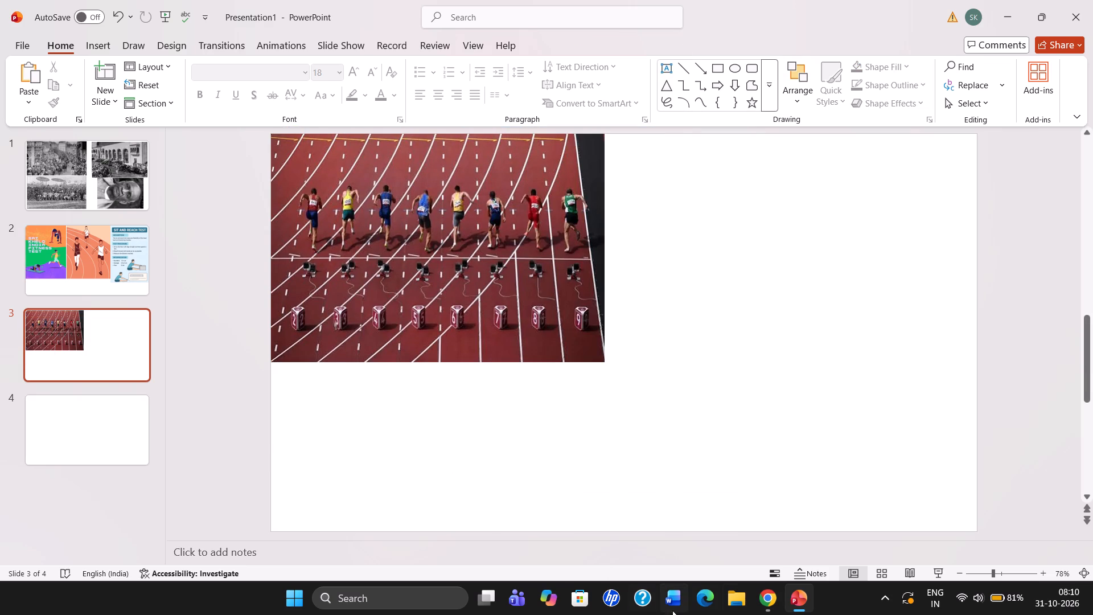
Switch to Chrome and look further through the "sit and reach test images" results for another suitable picture.
left_click(771, 608)
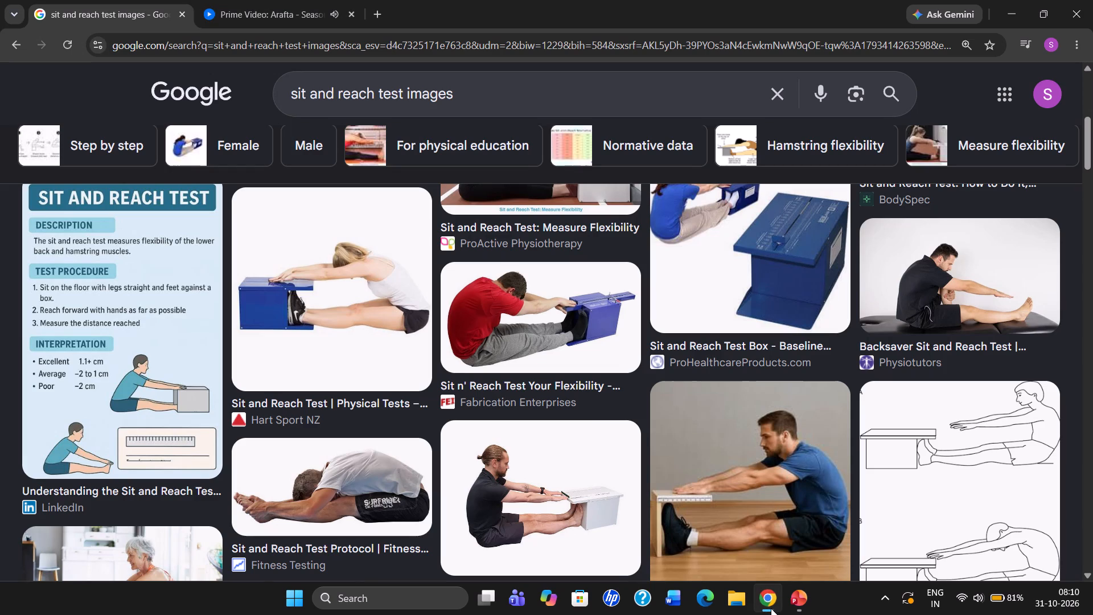
scroll(421, 514, "down", 9)
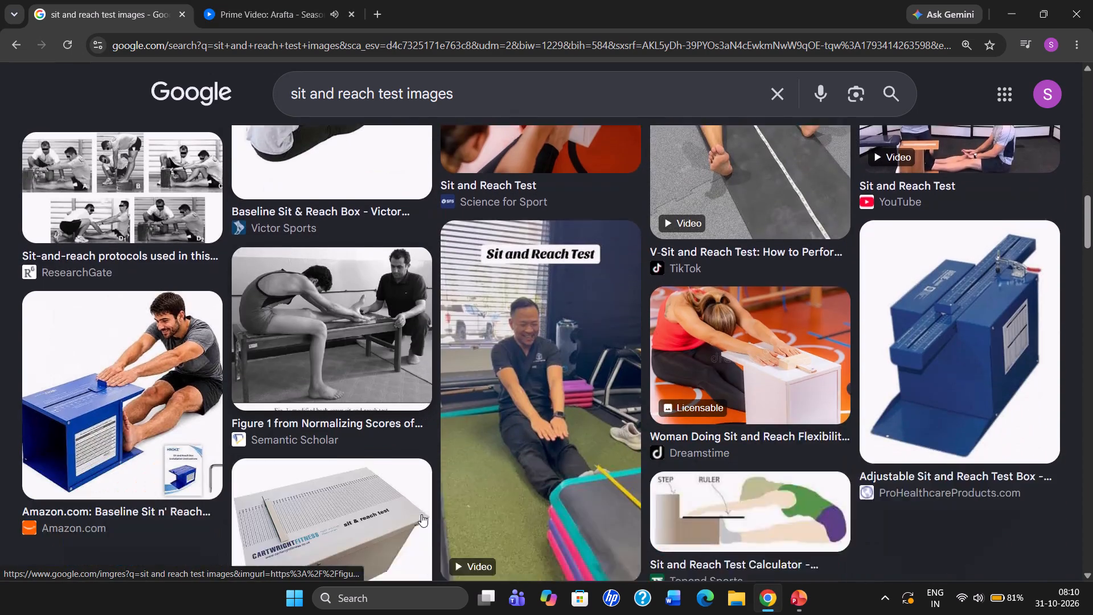
scroll(421, 514, "down", 1)
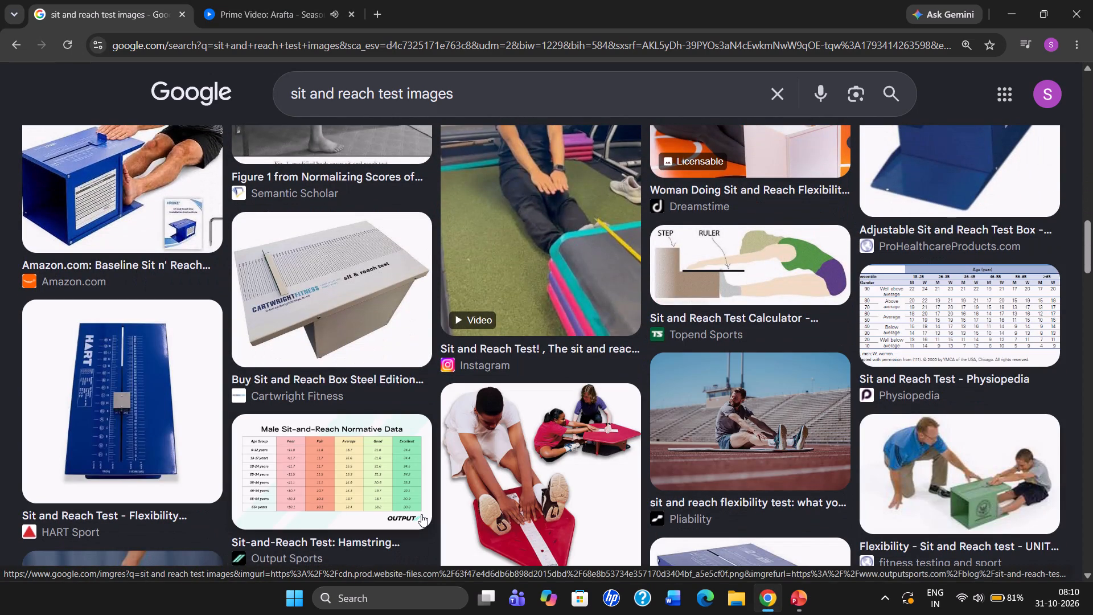
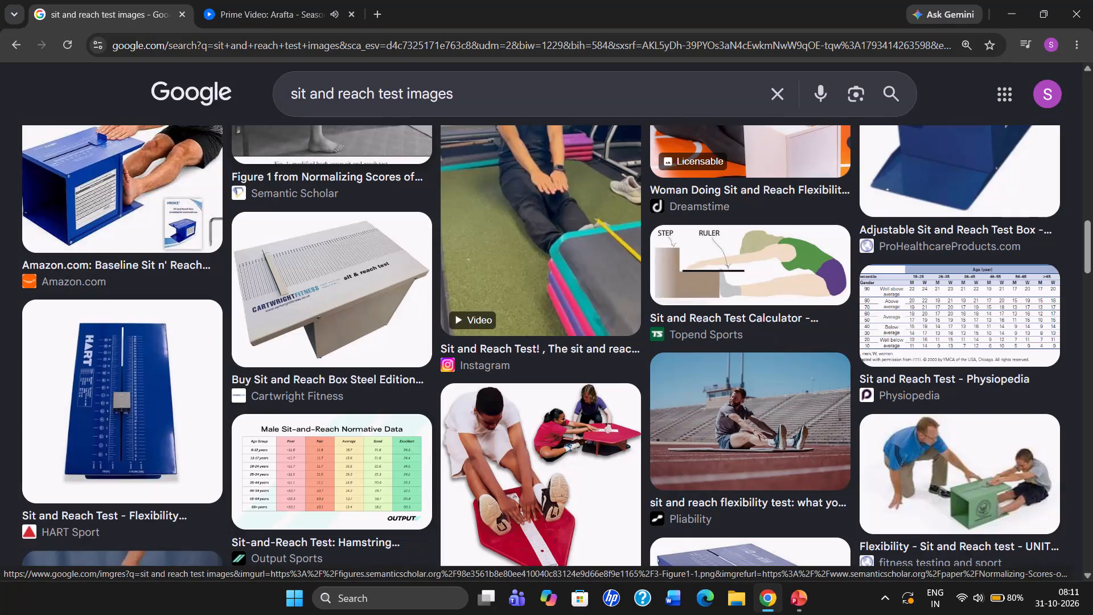
Replace the Google Images search with "standing broad jump".
left_click(775, 100)
type("sta")
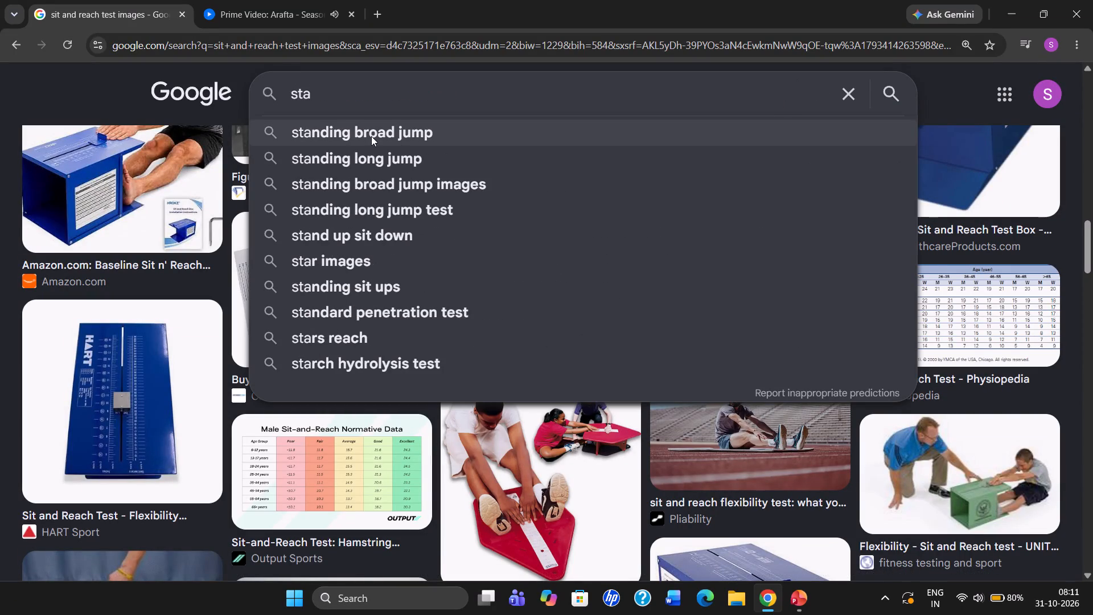
left_click(371, 136)
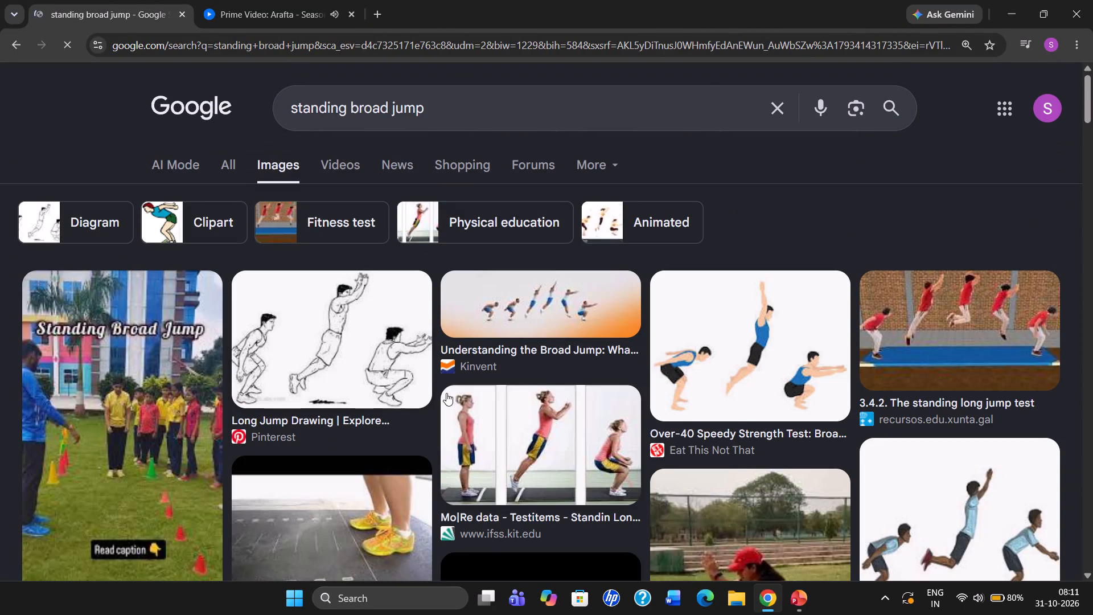
Look through the "standing broad jump" image results for a picture suited to the fitness test slides.
scroll(446, 393, "down", 8)
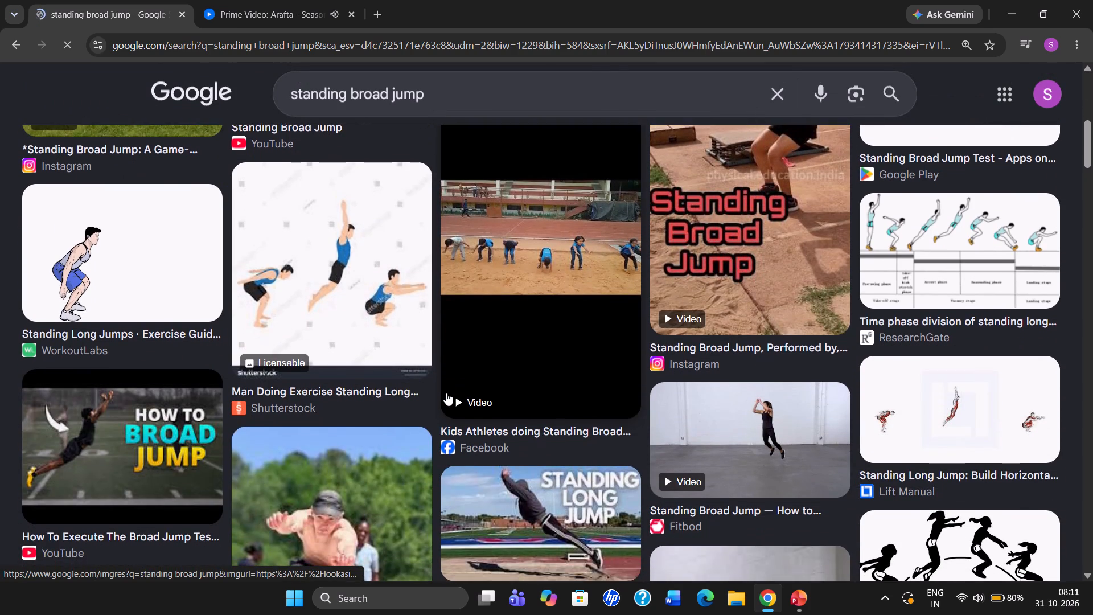
scroll(446, 393, "down", 6)
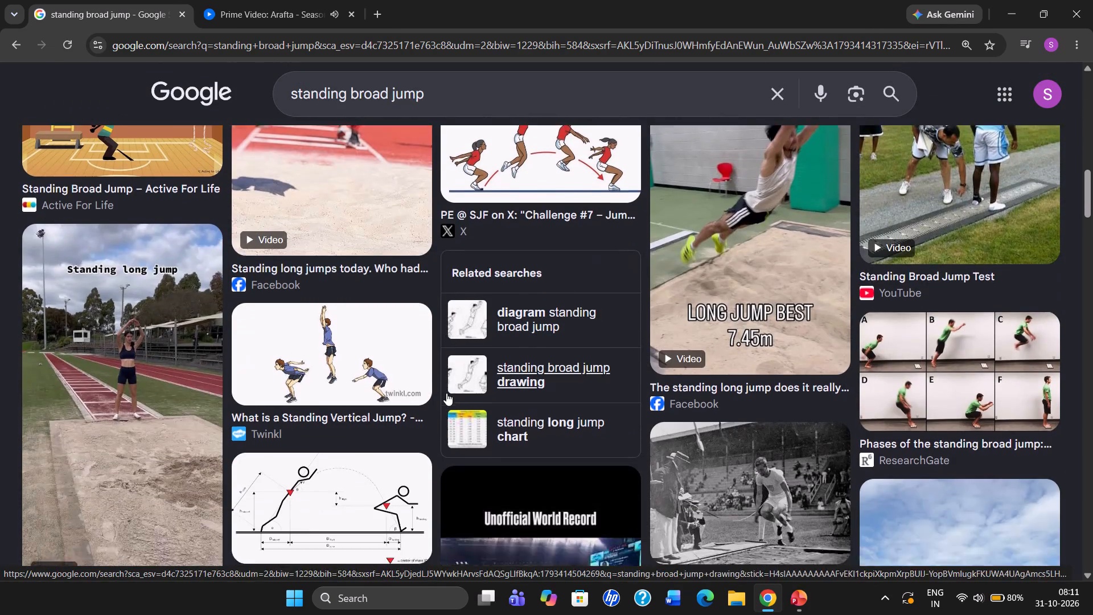
scroll(446, 393, "down", 5)
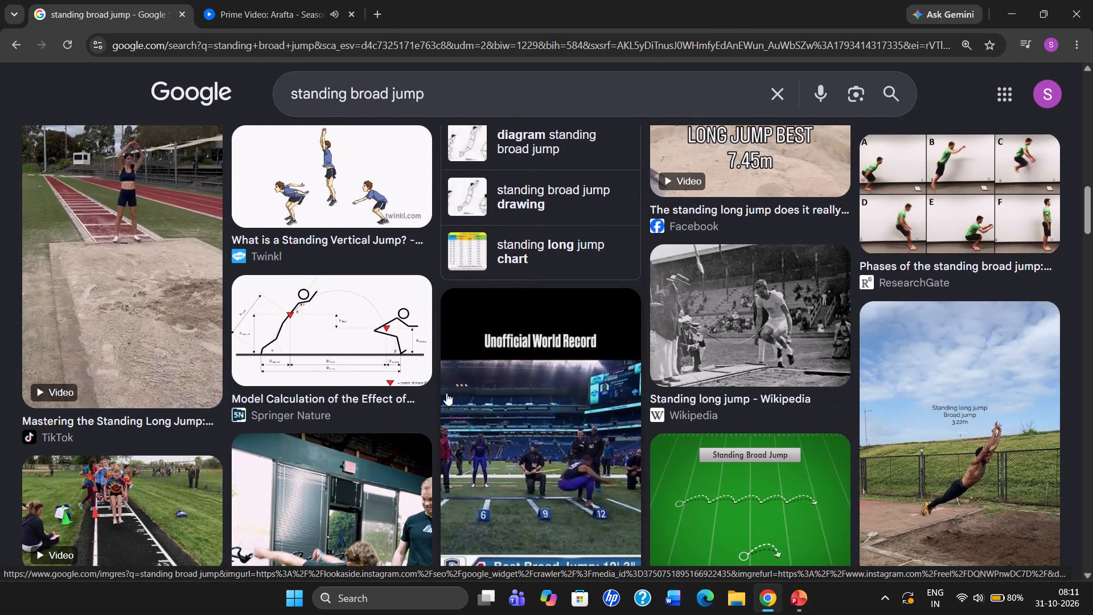
scroll(446, 393, "down", 3)
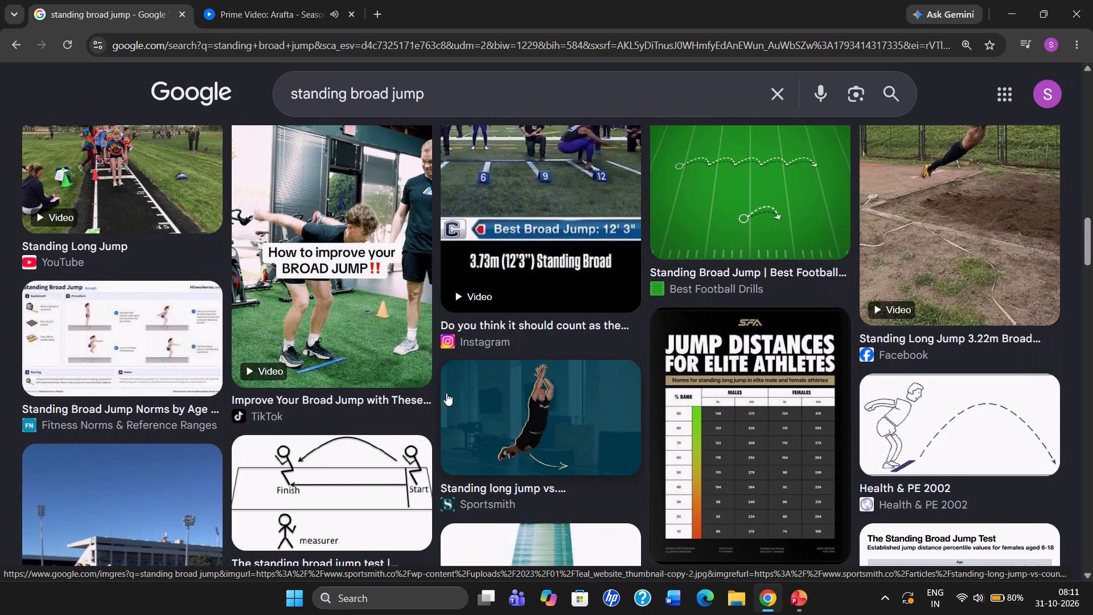
scroll(446, 393, "down", 4)
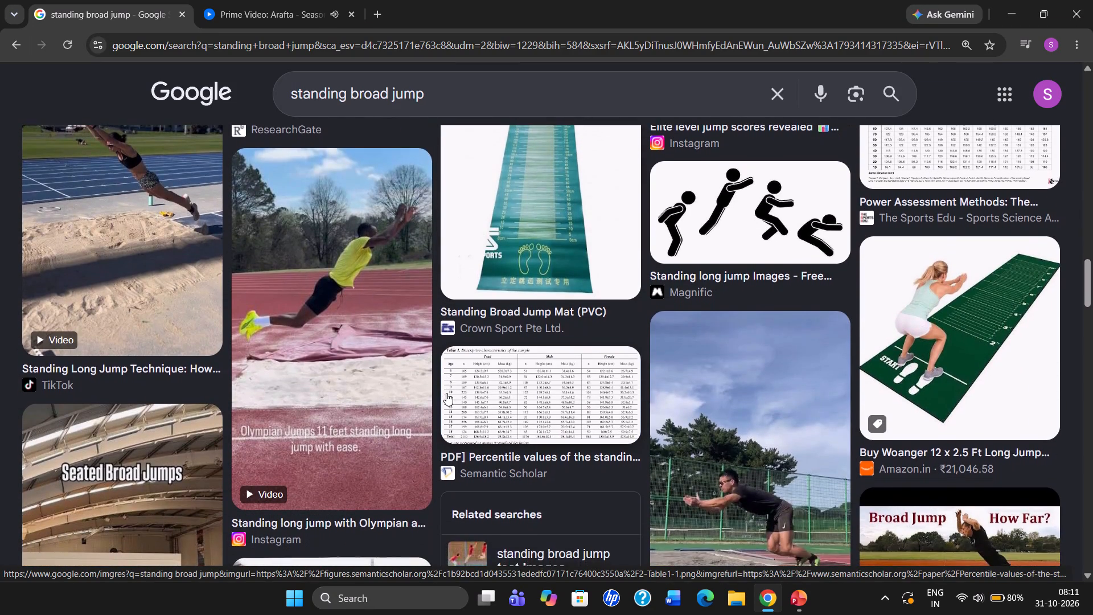
scroll(446, 393, "down", 1)
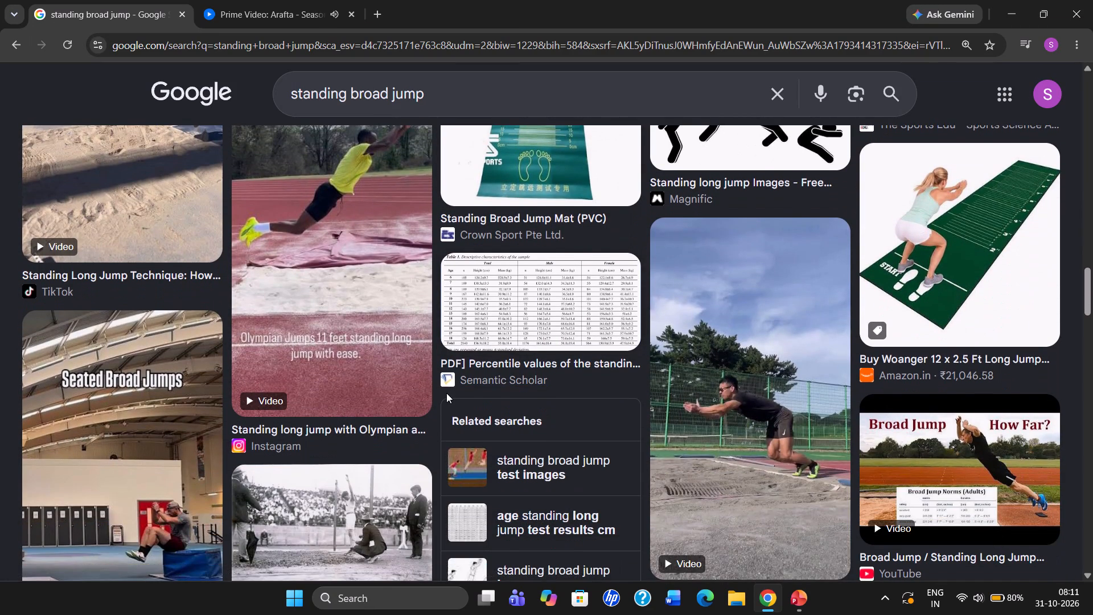
scroll(446, 393, "down", 1)
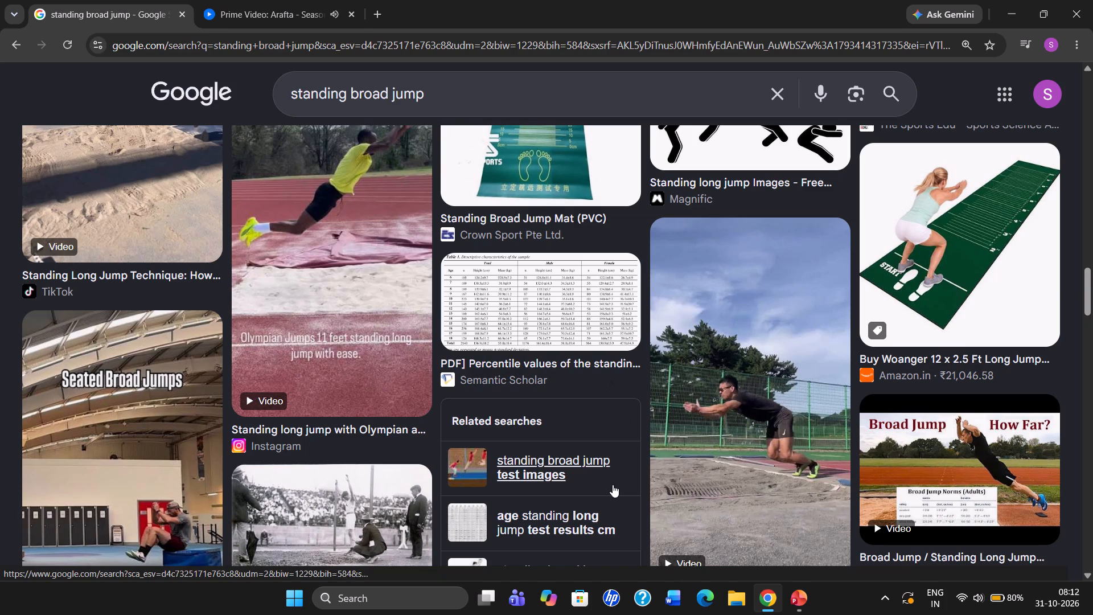
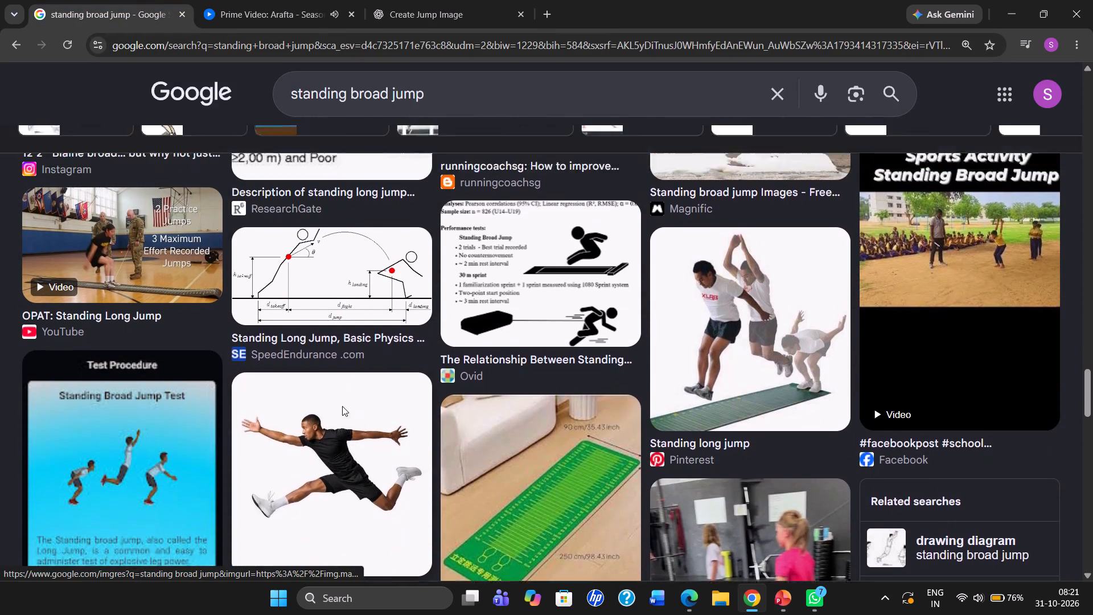
scroll(342, 406, "up", 1)
left_click(306, 378)
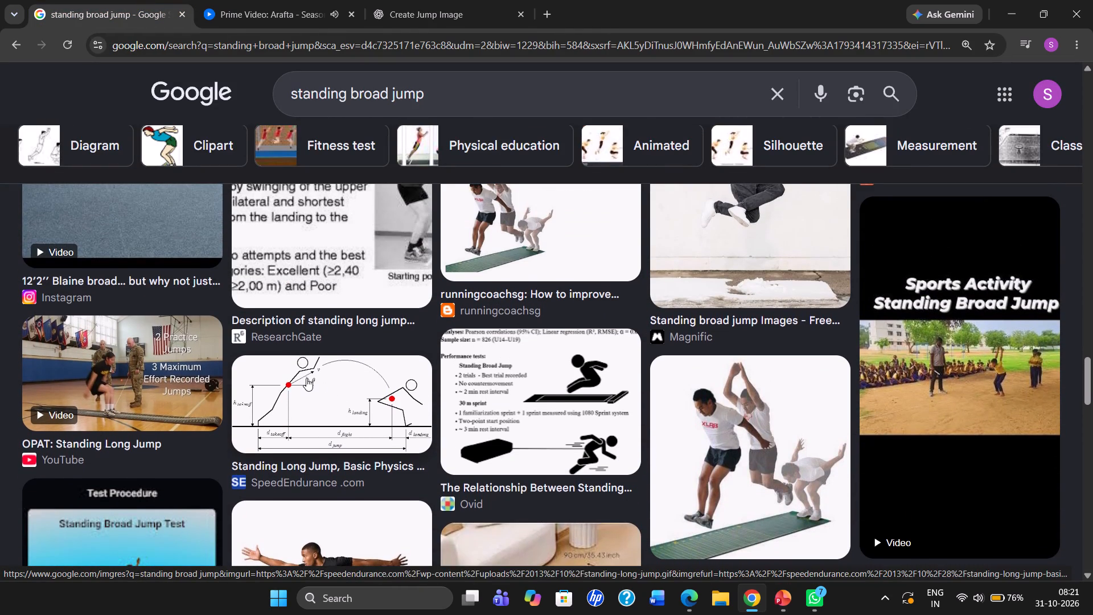
scroll(685, 526, "up", 1)
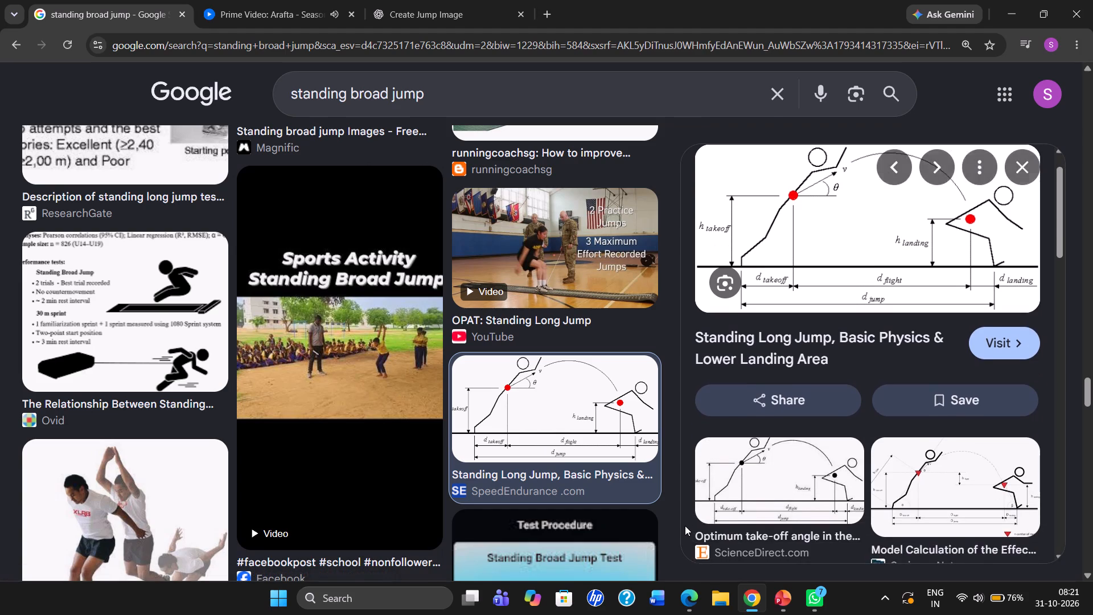
scroll(685, 526, "up", 1)
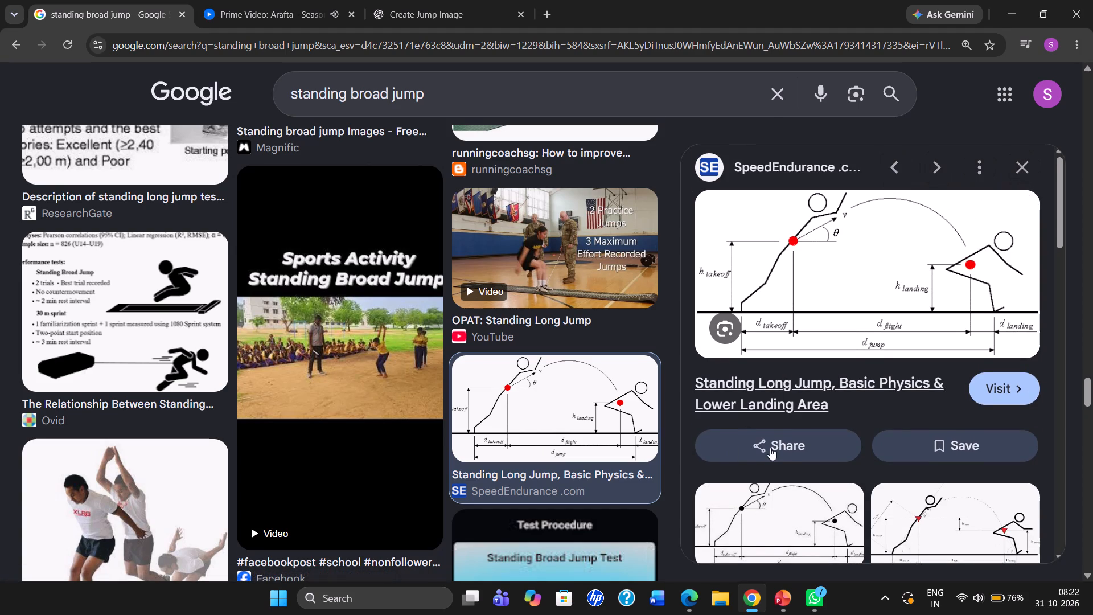
scroll(770, 448, "down", 3)
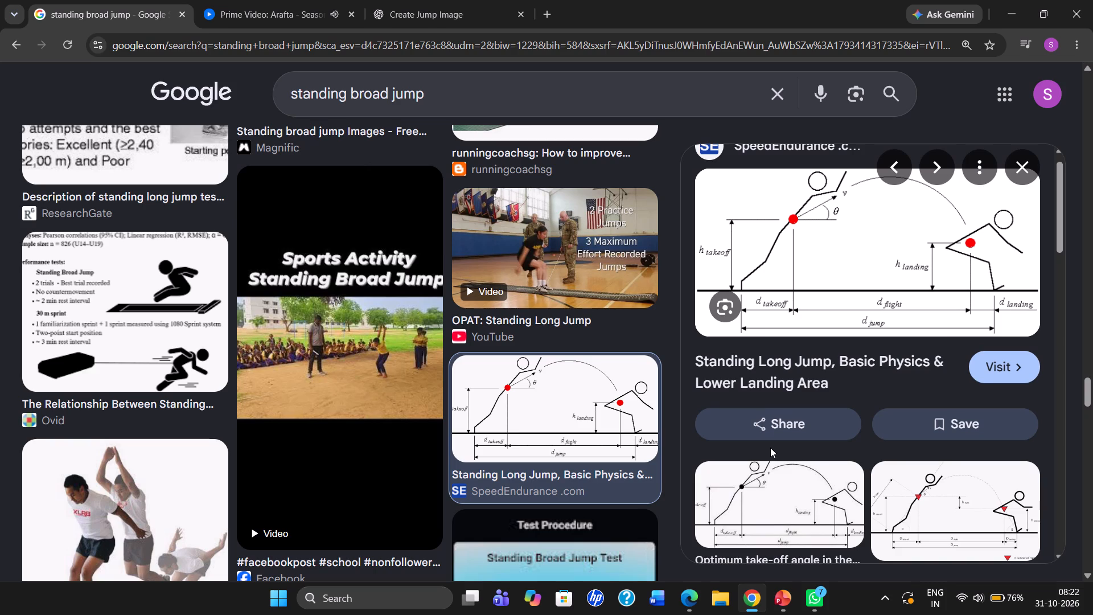
scroll(770, 448, "down", 3)
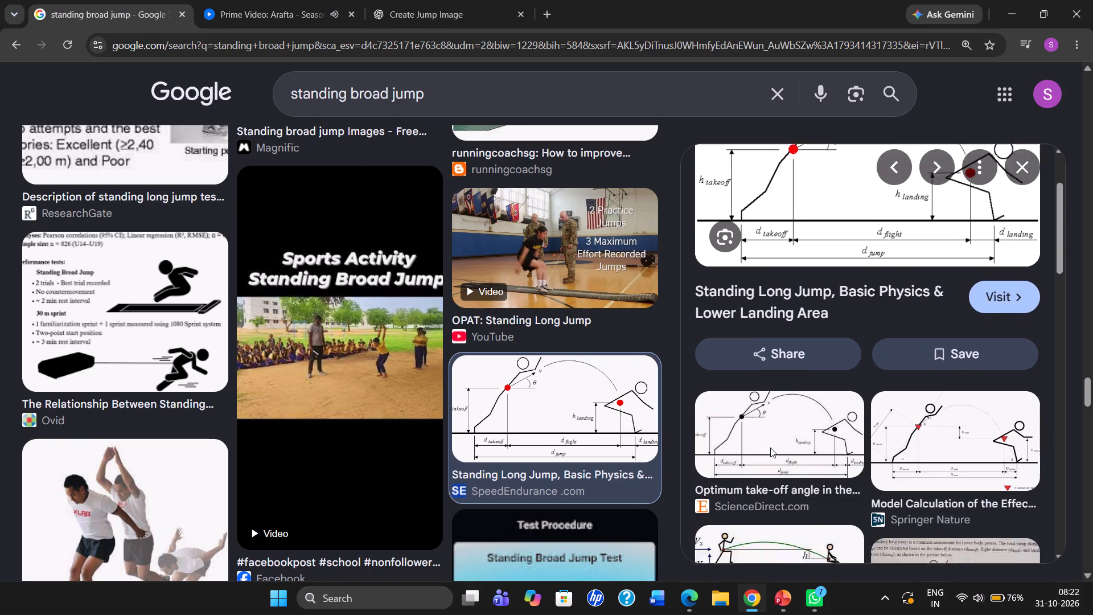
scroll(770, 448, "down", 1)
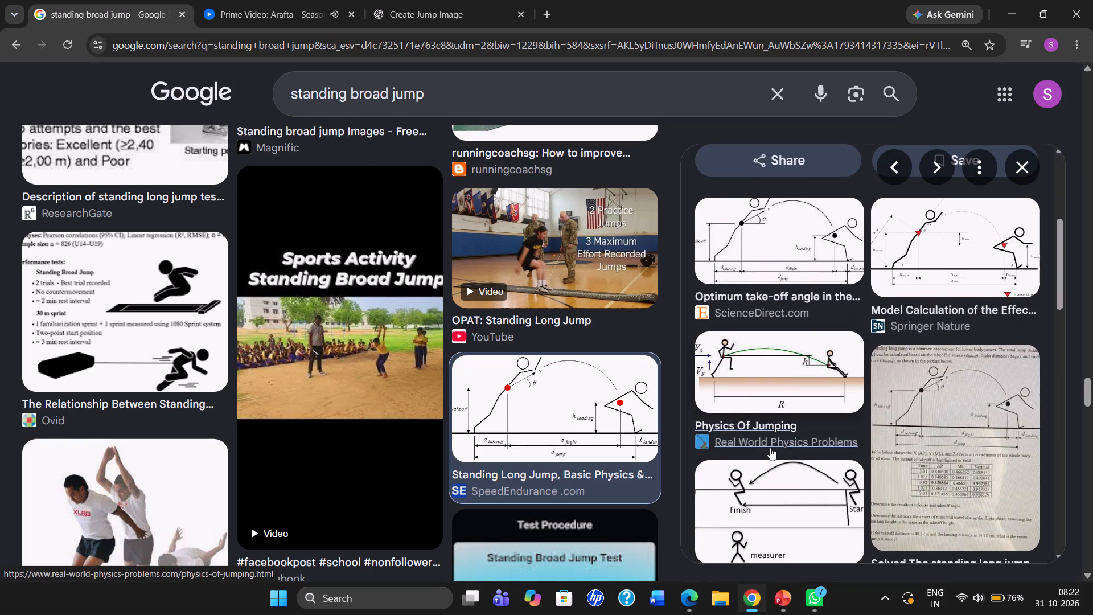
scroll(770, 448, "down", 4)
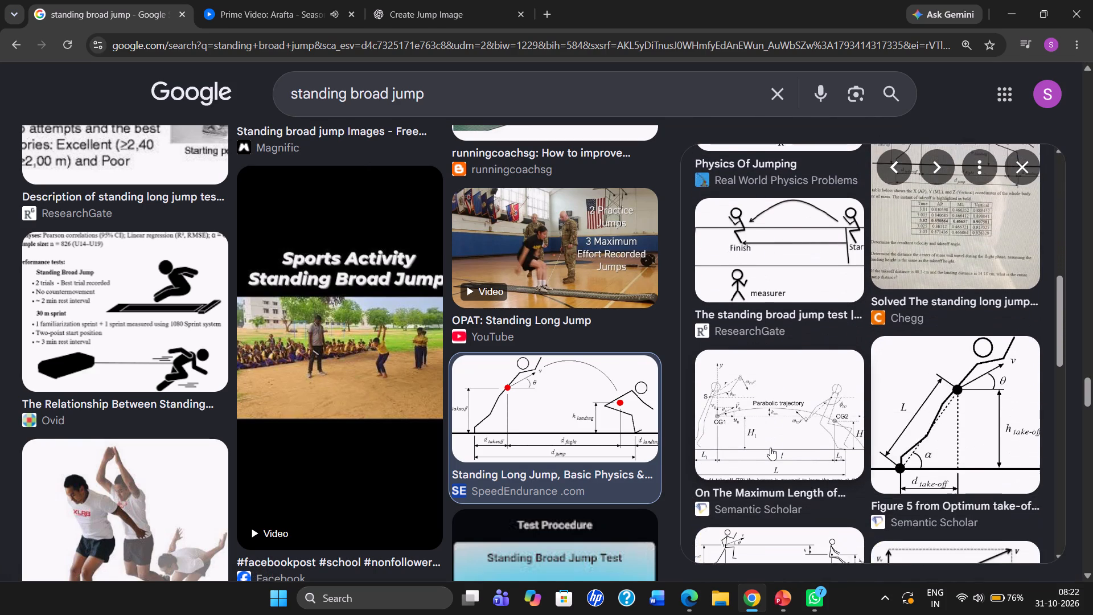
scroll(770, 448, "down", 1)
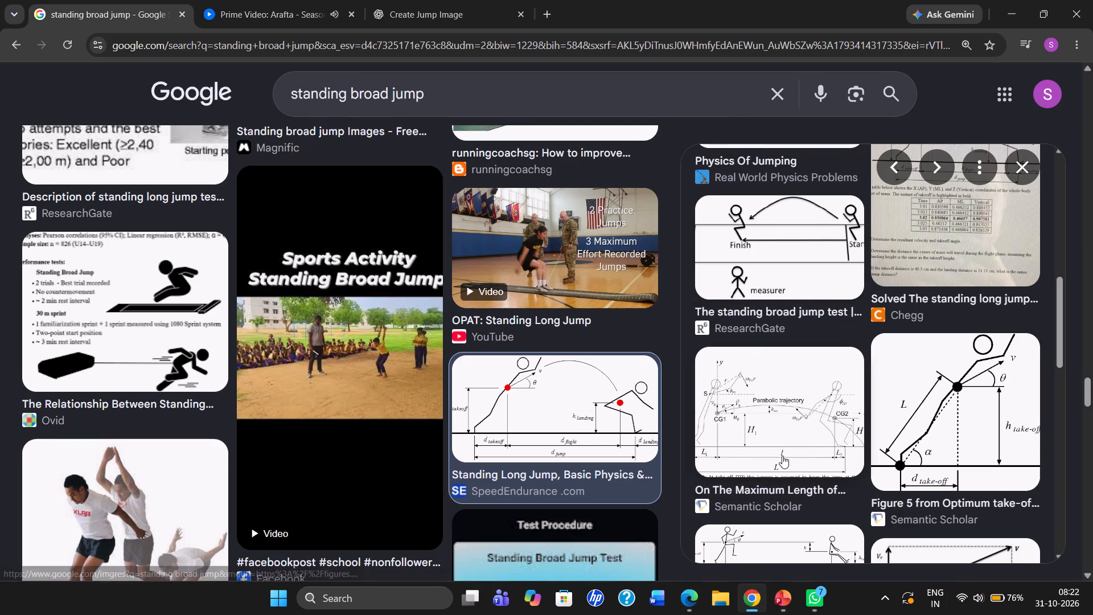
Switch to the PowerPoint presentation.
left_click(792, 598)
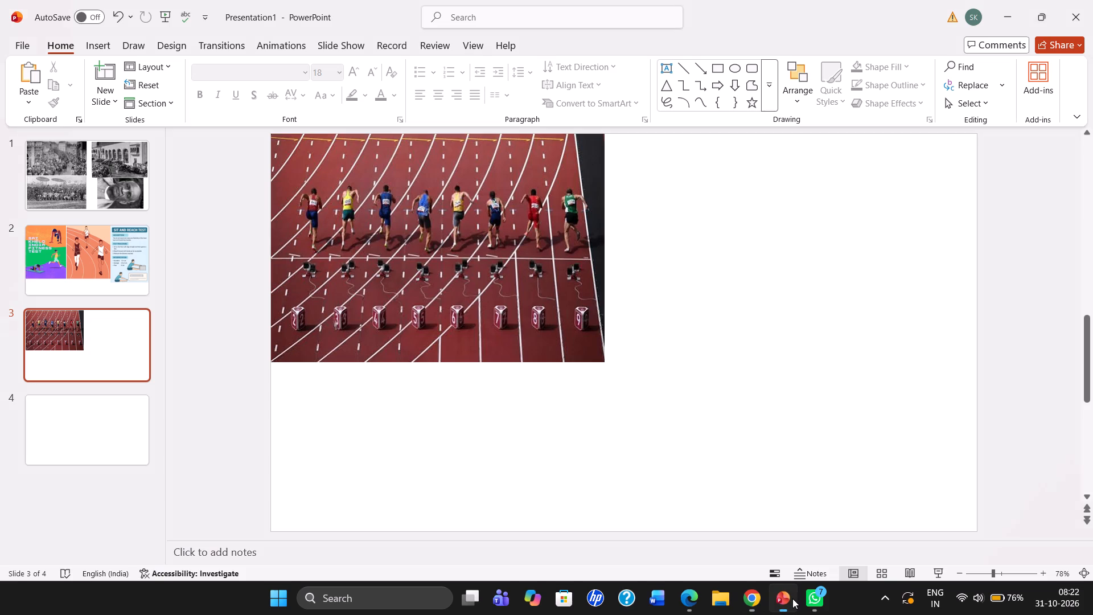
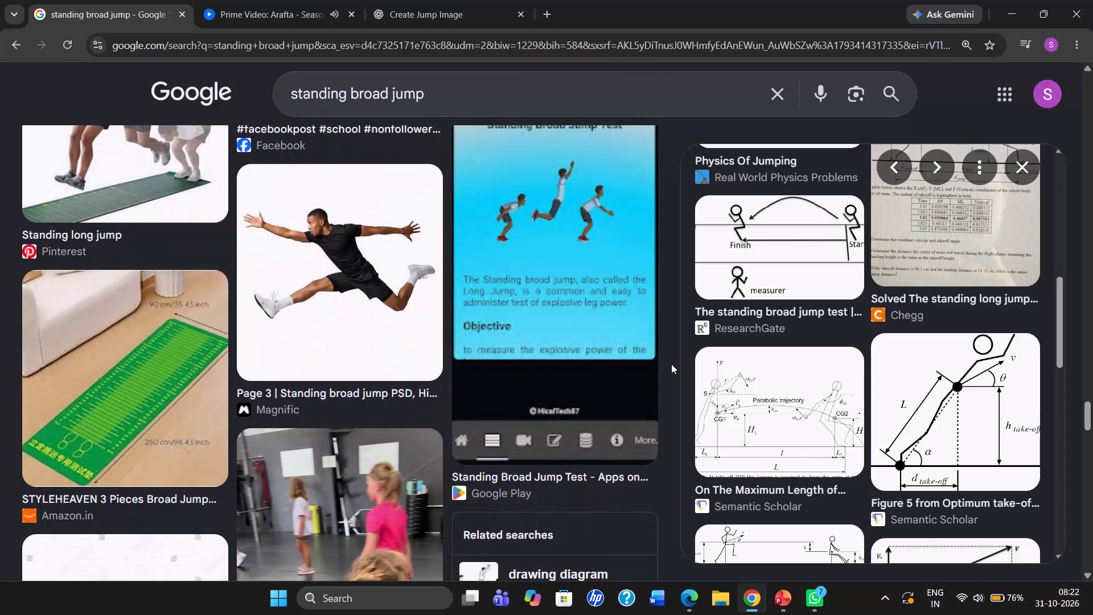
Copy the Magnific cartoon of a girl long-jumping over a sandpit from the Google image results and paste it onto slide 3.
scroll(671, 364, "down", 1)
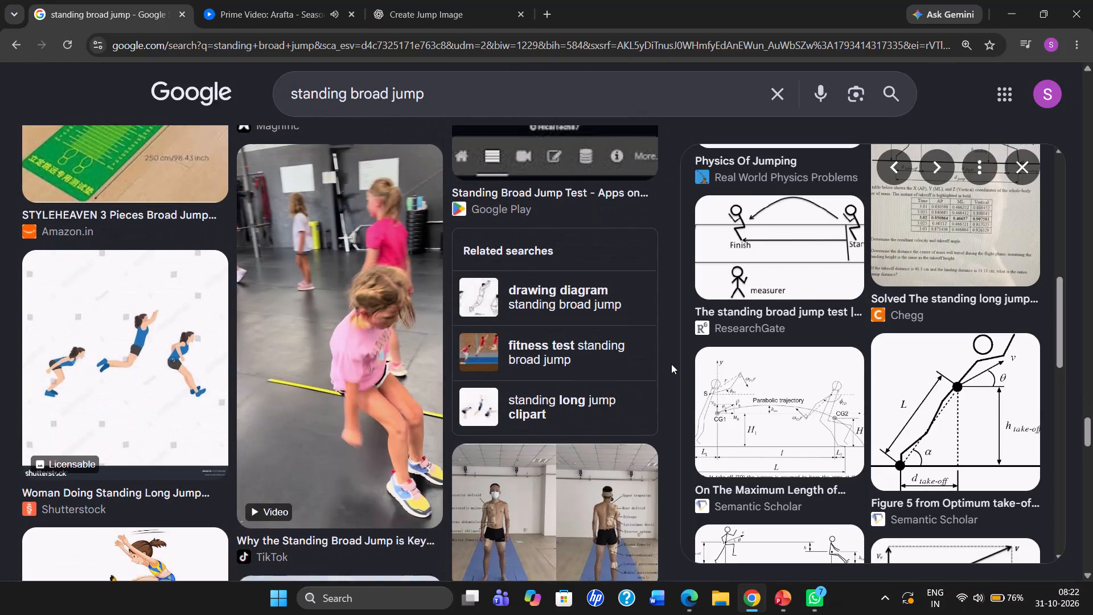
scroll(671, 364, "down", 3)
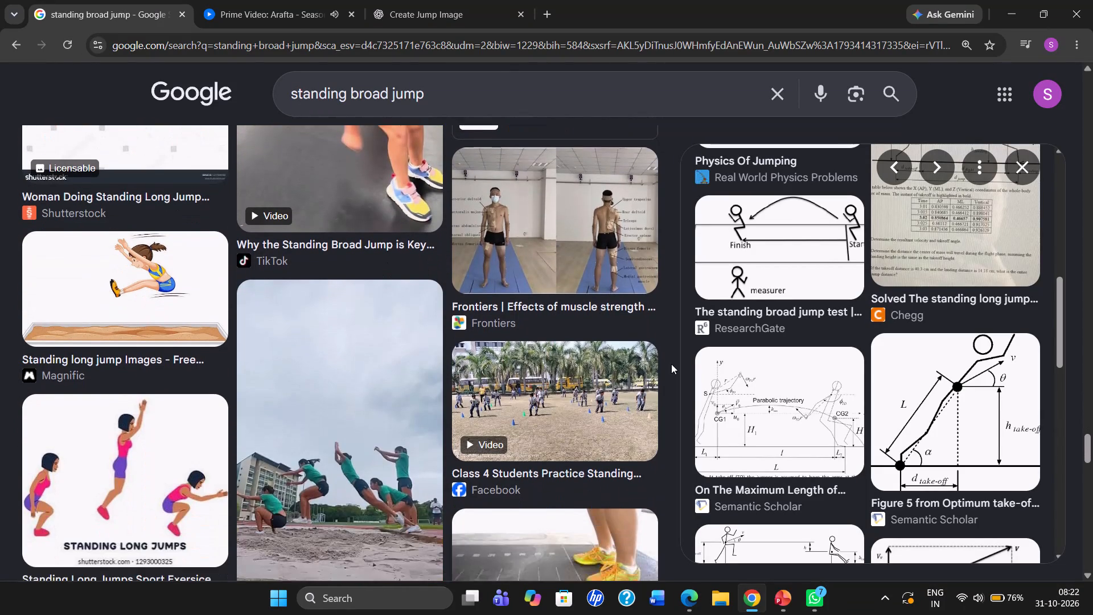
scroll(671, 364, "down", 1)
scroll(248, 346, "down", 1)
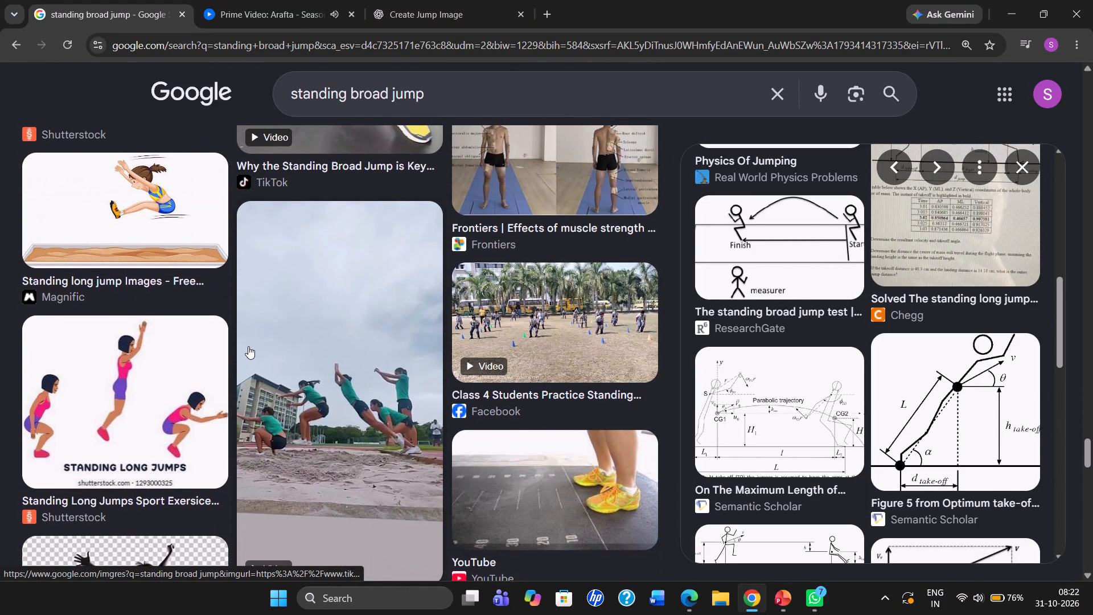
right_click(114, 157)
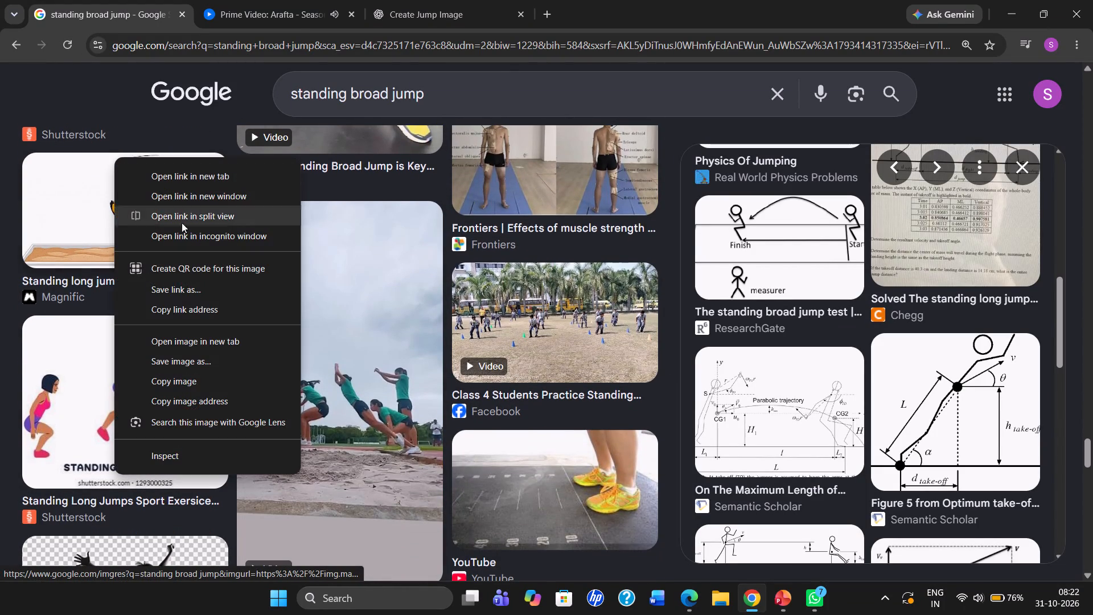
left_click(191, 376)
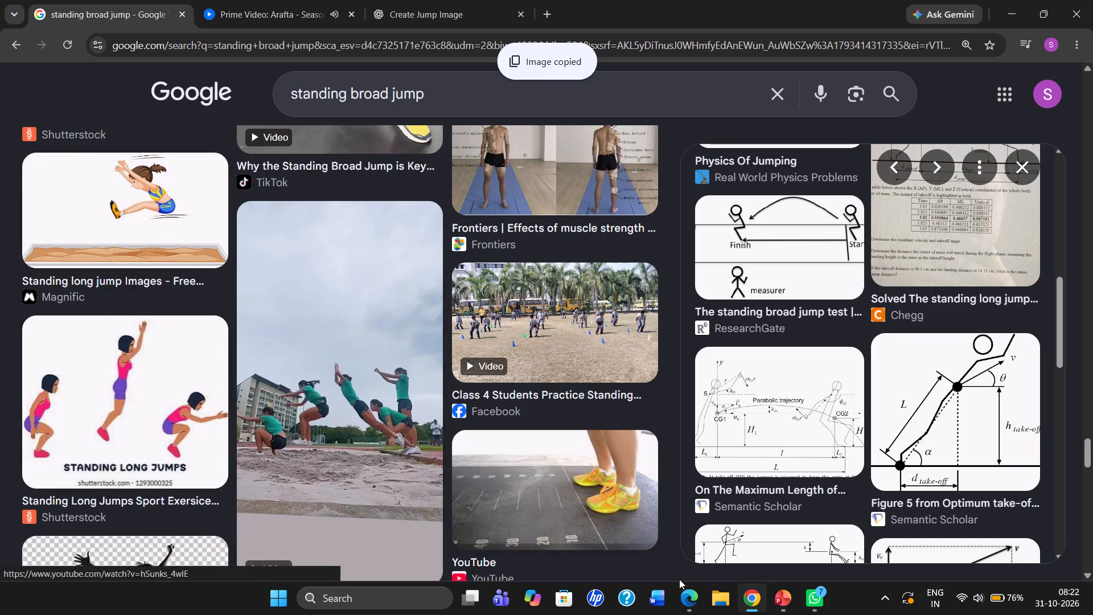
left_click(776, 597)
right_click(694, 239)
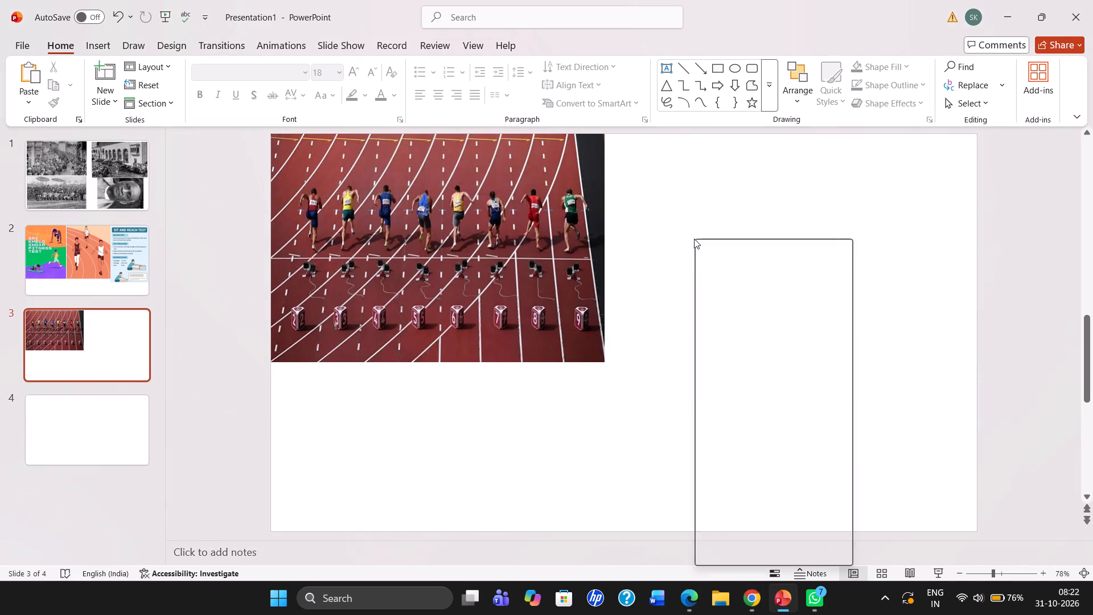
left_click(769, 292)
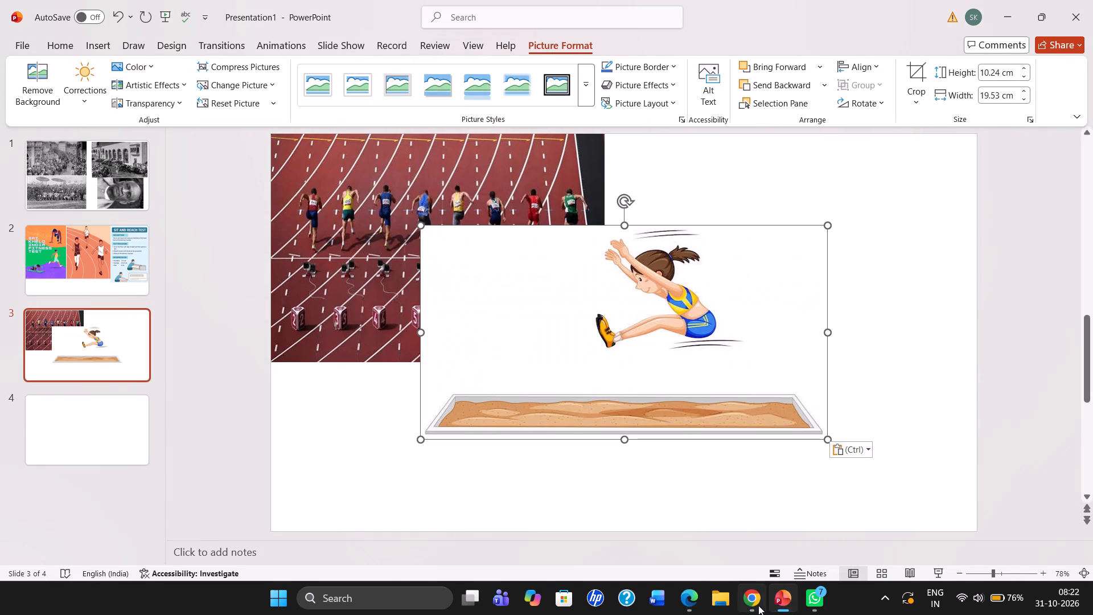
Switch to the browser's Prime Video tab and watch the Arafta episode.
left_click(758, 605)
left_click(280, 0)
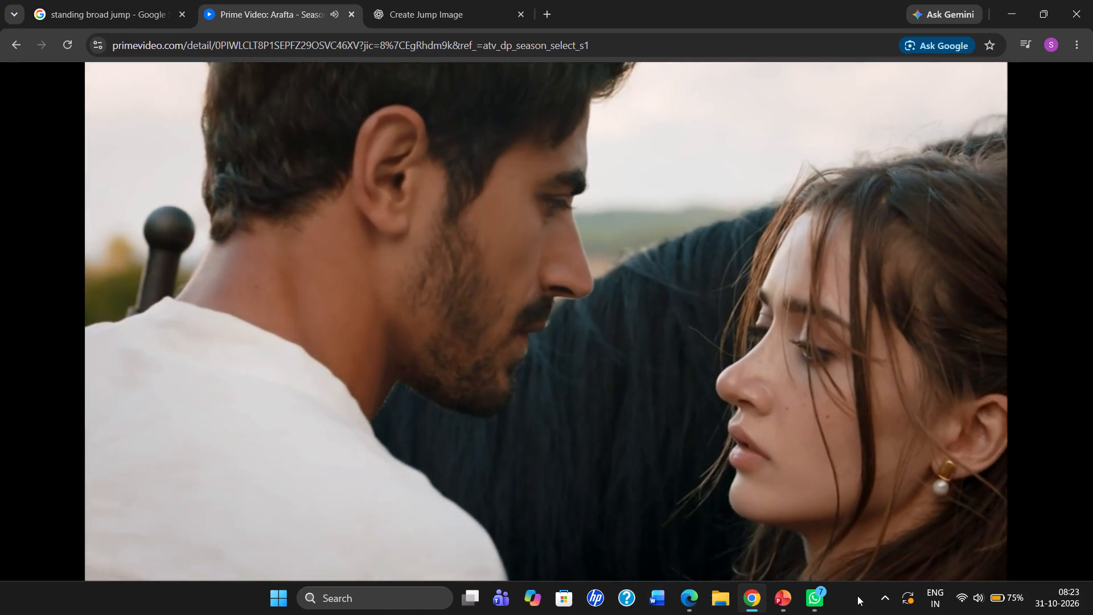
key("Left")
key("Right")
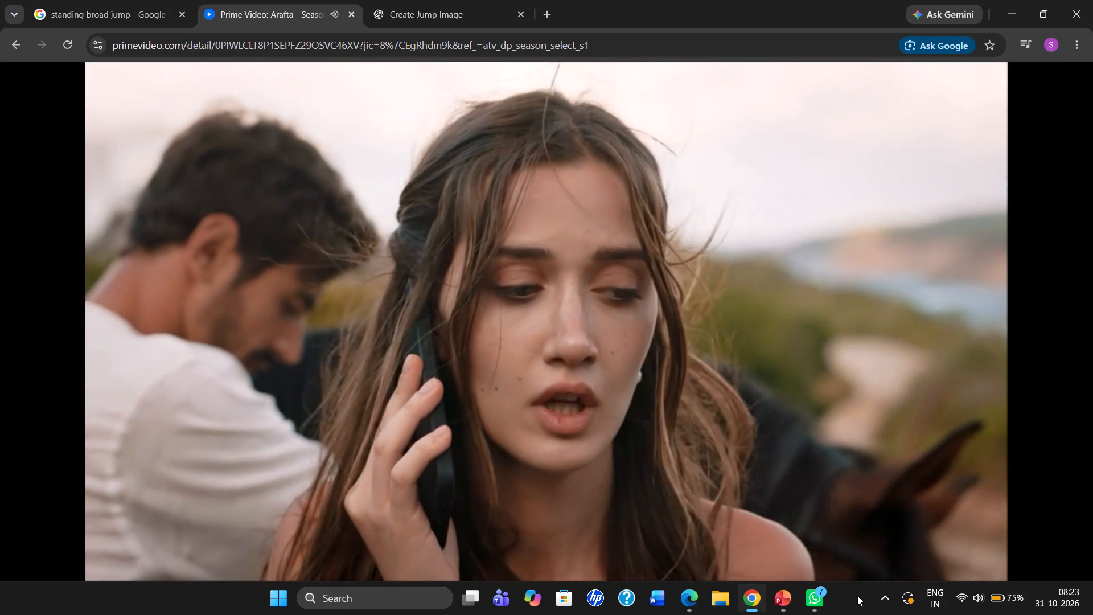
Return to PowerPoint, narrow the long jump picture to about 16.02 cm wide and place it beside the runners photo with bottom edges aligned.
left_click(786, 608)
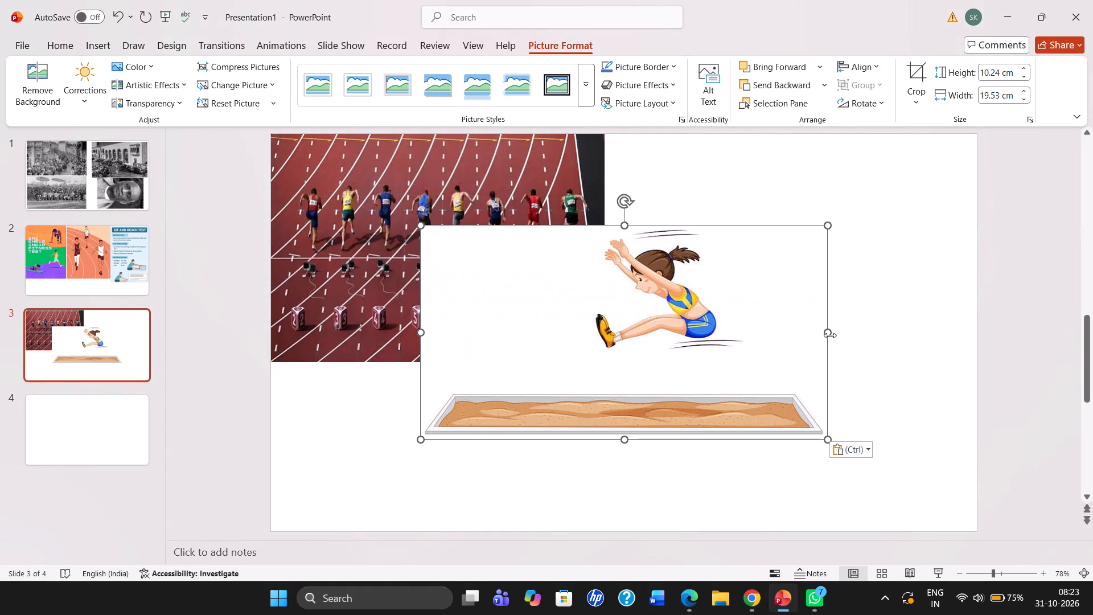
left_click_drag(829, 335, 758, 346)
left_click(758, 346)
left_click_drag(558, 322, 718, 229)
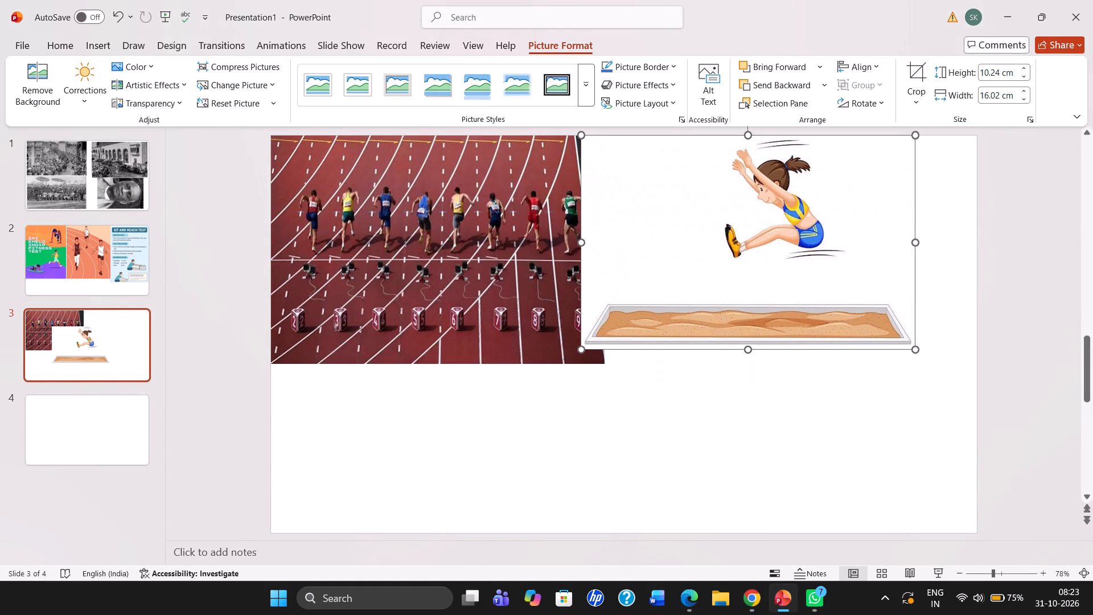
left_click_drag(734, 268, 770, 276)
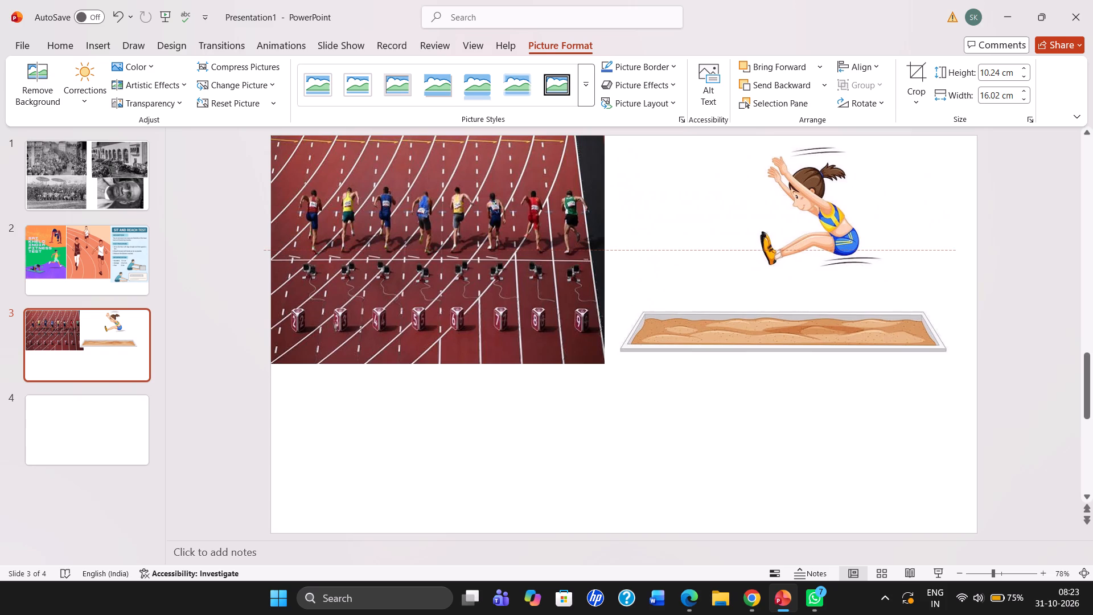
left_click_drag(770, 276, 767, 281)
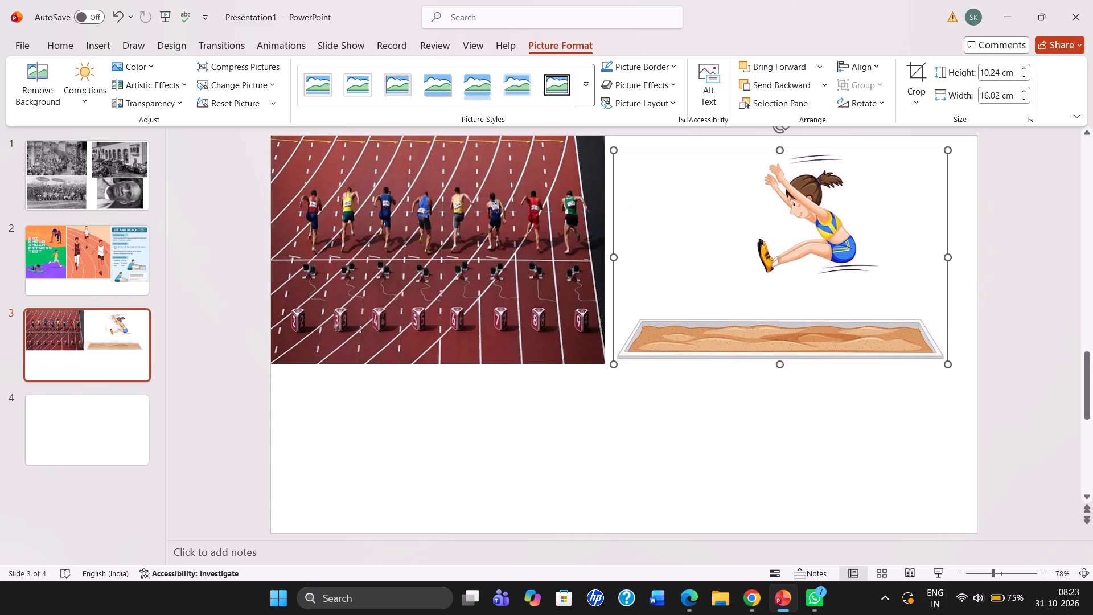
Give the long jump picture a black border.
left_click(672, 67)
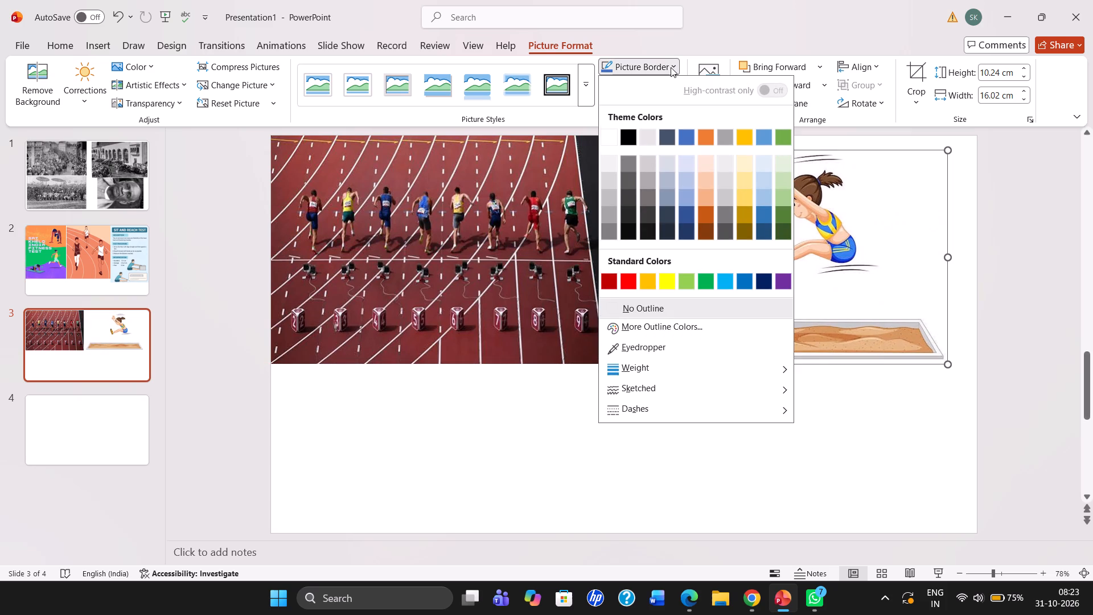
left_click(624, 133)
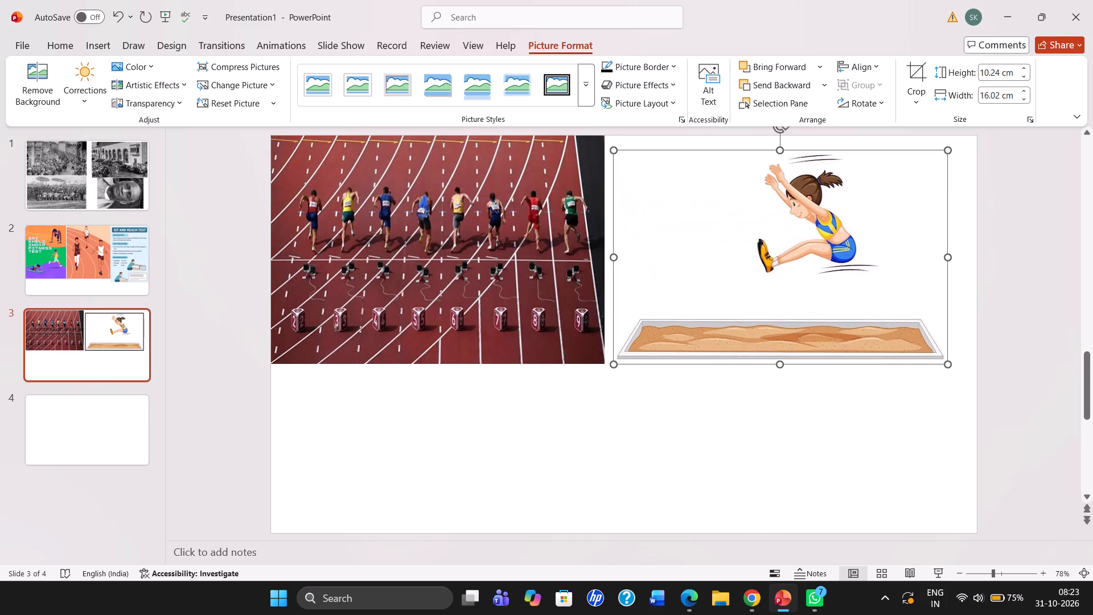
left_click(679, 421)
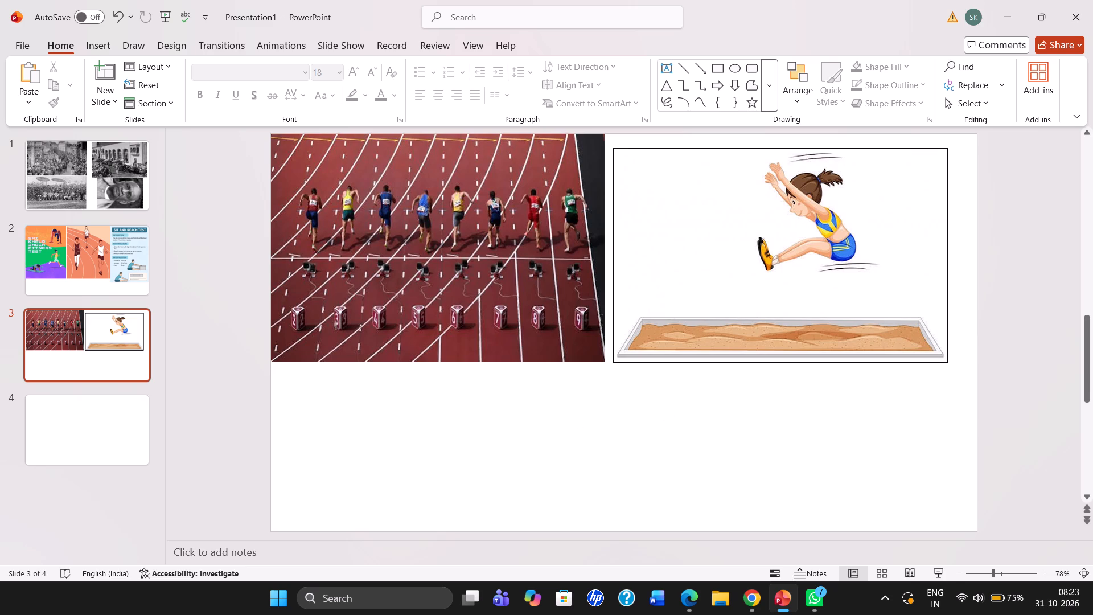
Shorten the runners photo and the long jump picture to matching heights and align both with the slide's upper edge.
left_click(533, 337)
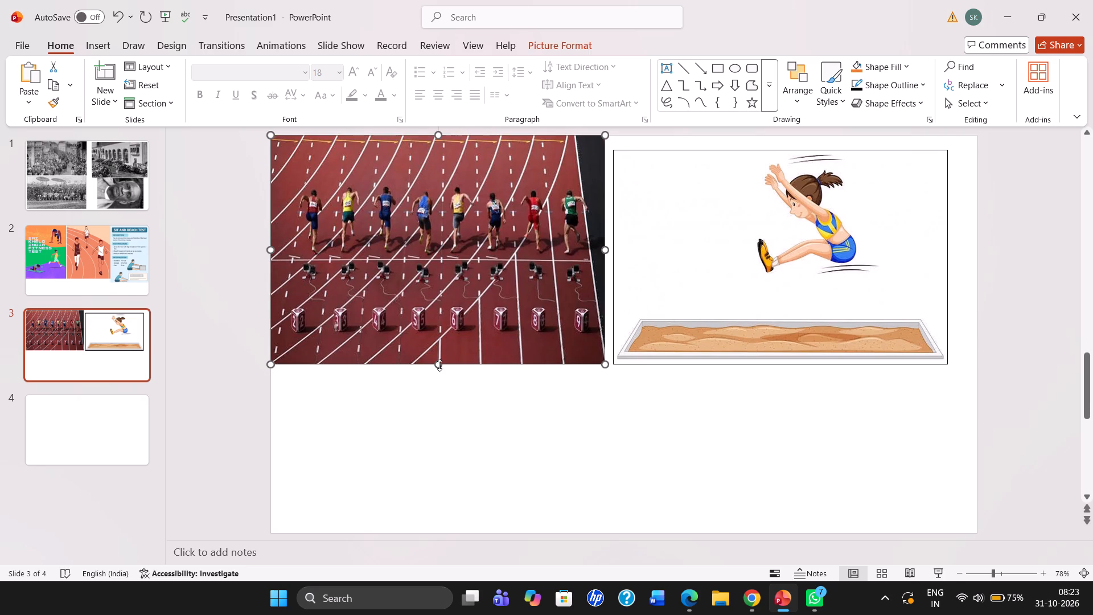
left_click_drag(438, 365, 443, 340)
left_click(729, 341)
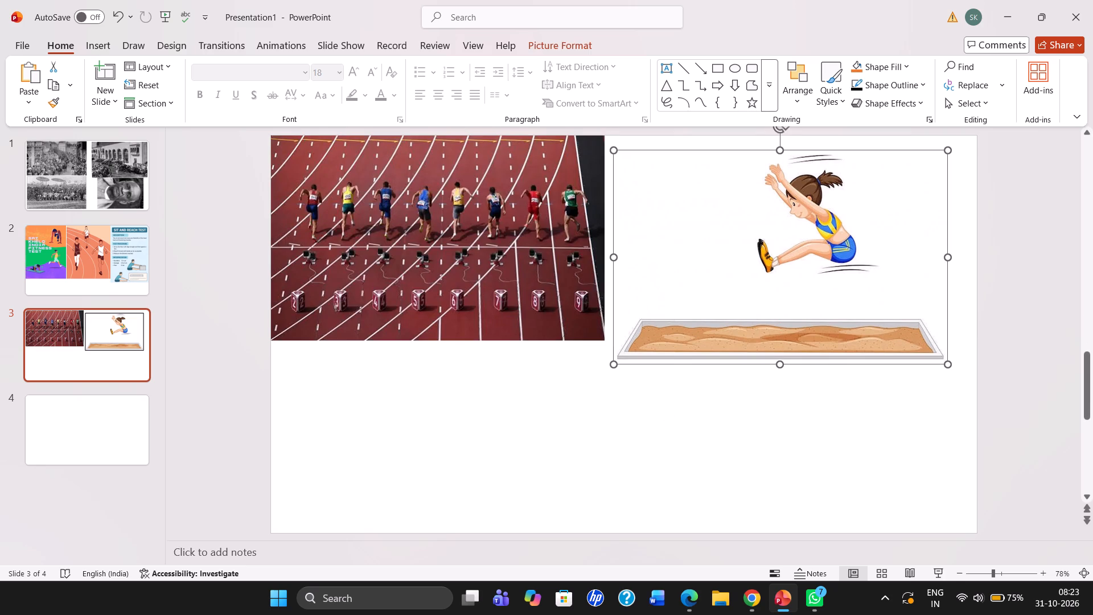
left_click_drag(779, 360, 780, 357)
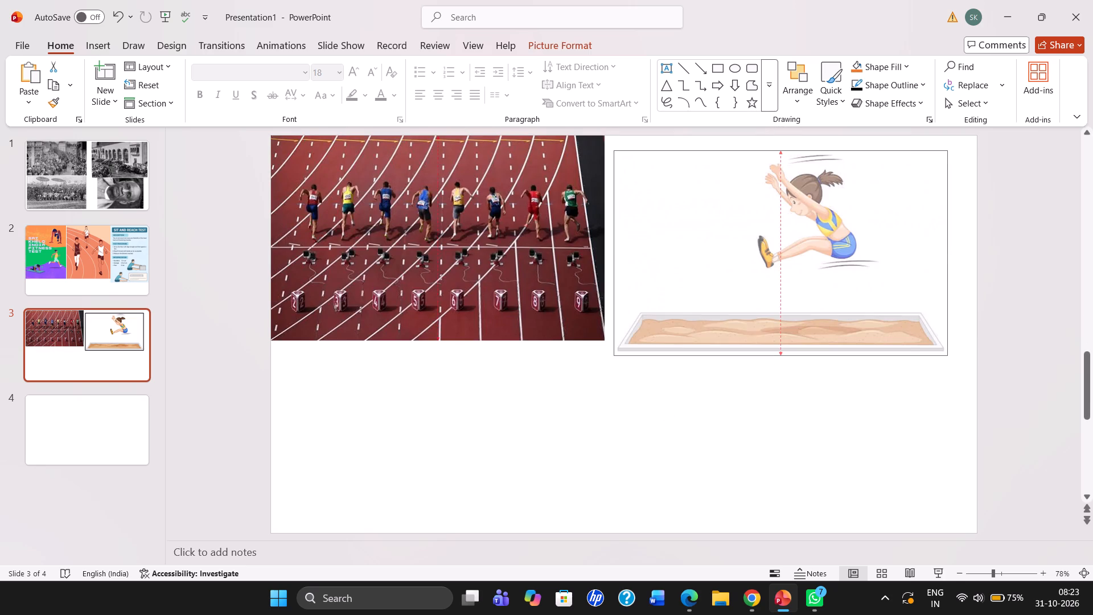
left_click_drag(780, 357, 780, 354)
left_click(810, 429)
left_click_drag(803, 294, 803, 284)
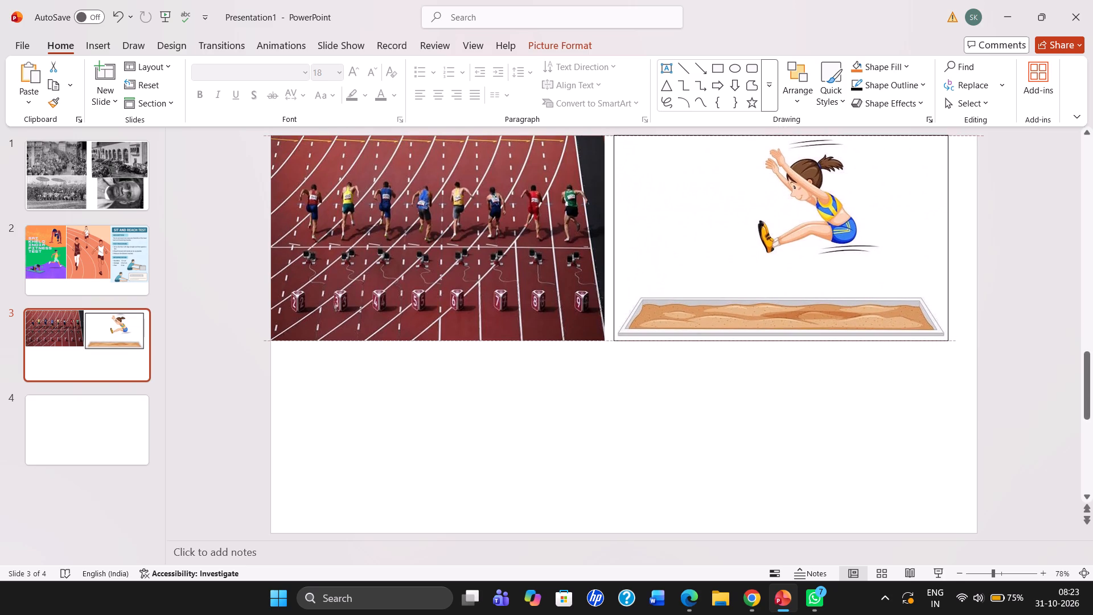
left_click_drag(803, 284, 804, 283)
left_click(852, 425)
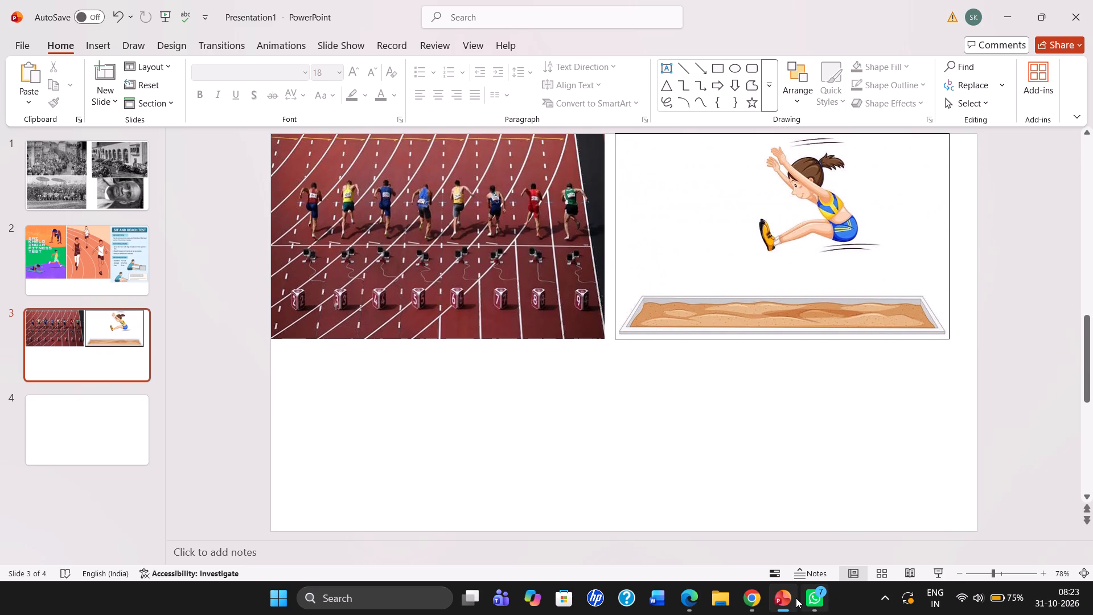
Switch to the browser, play the Arafta episode in picture-in-picture, and go back to the "standing broad jump" image results.
left_click(742, 614)
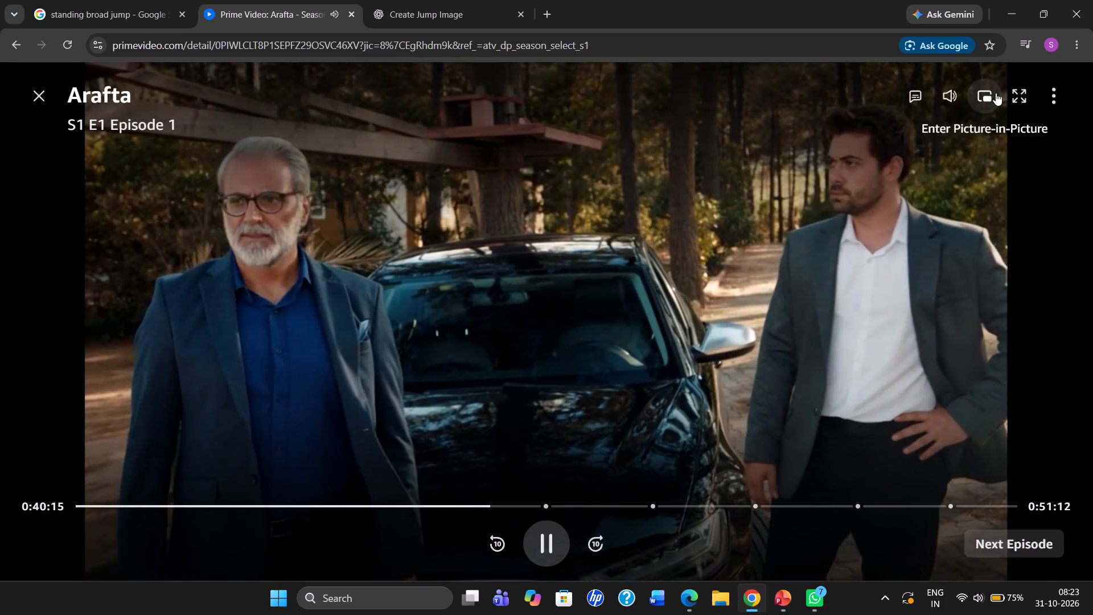
left_click(996, 93)
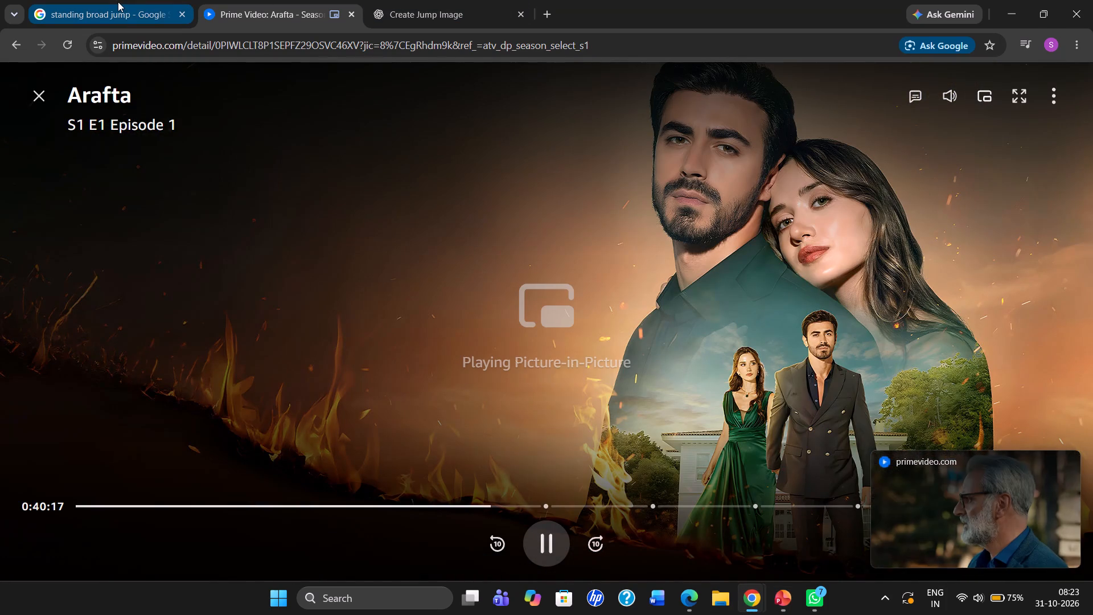
left_click(118, 2)
scroll(433, 354, "down", 4)
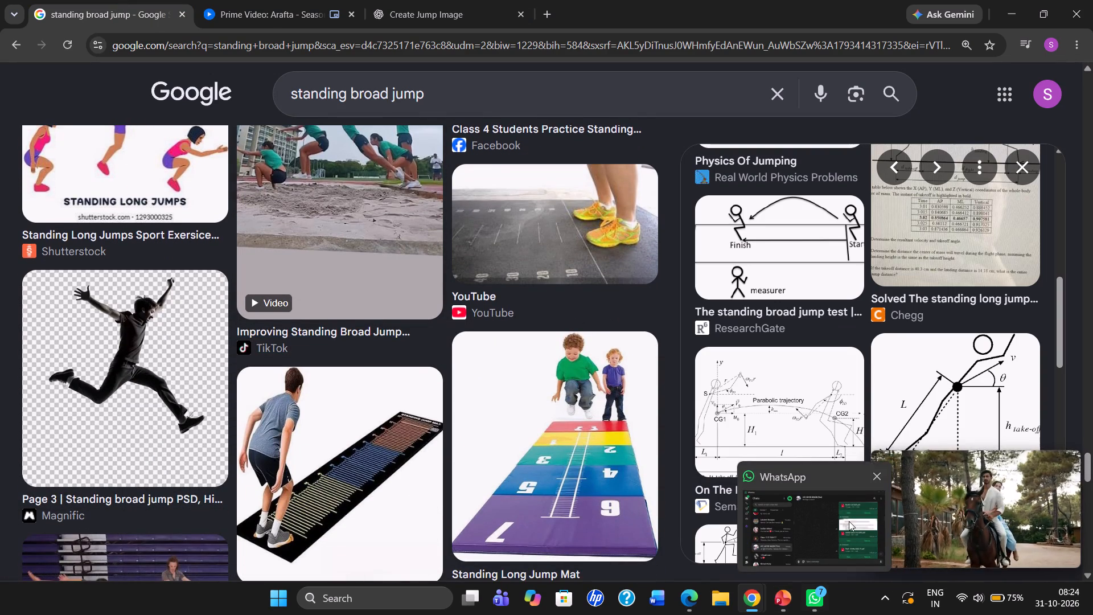
Close the WhatsApp window.
left_click(877, 475)
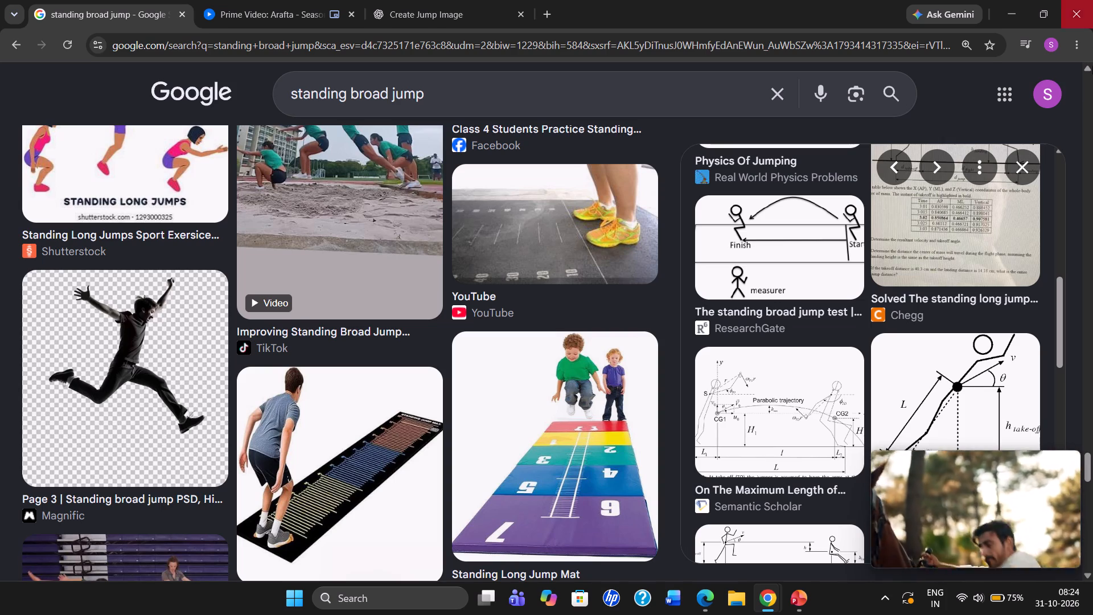
Replace the image search query with "50 m sprint" and run the search.
left_click(775, 91)
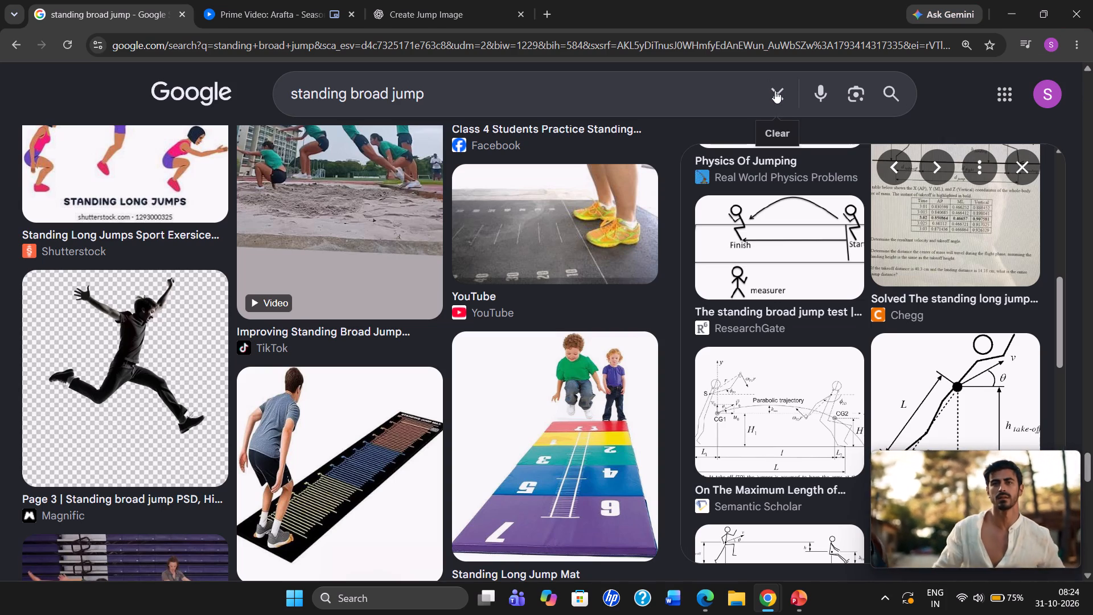
type("50 m")
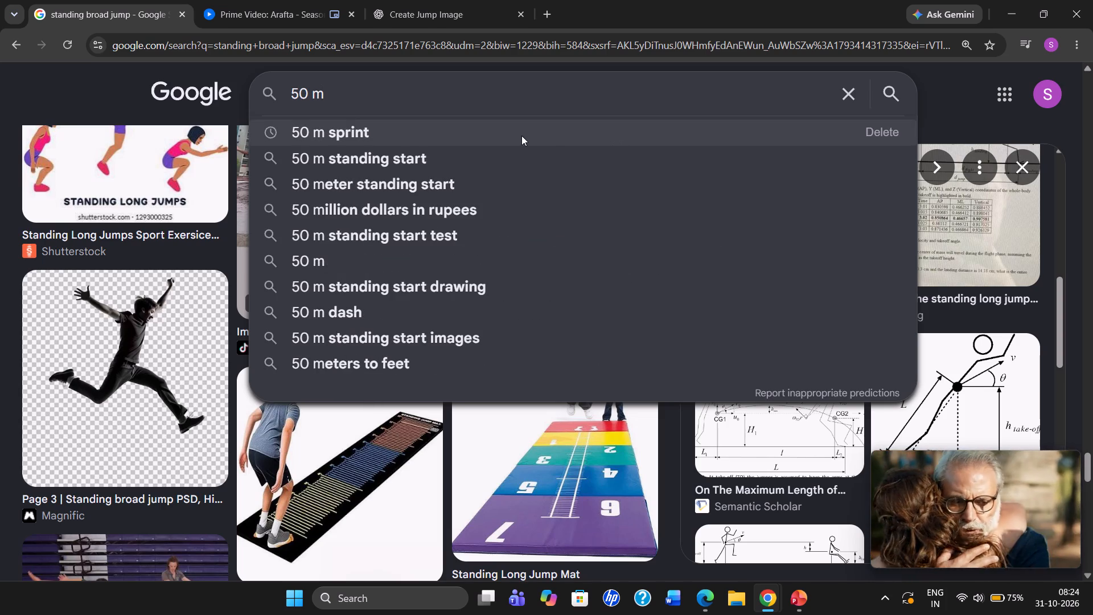
left_click(521, 136)
Look through the "50 m sprint" image results for pictures that suit the sprint test slide.
scroll(362, 319, "down", 4)
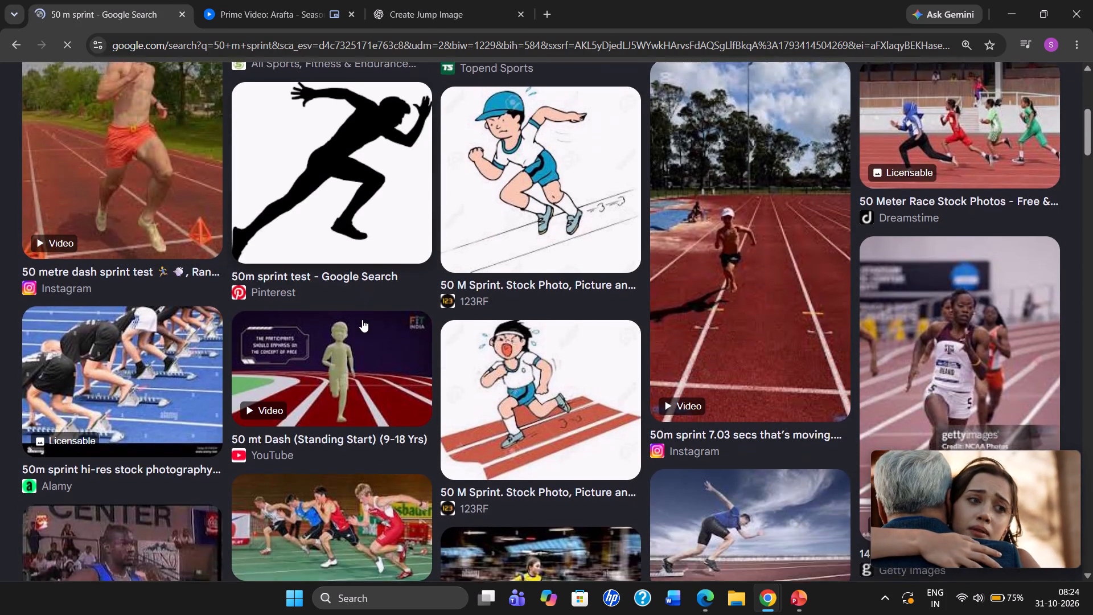
scroll(362, 319, "down", 7)
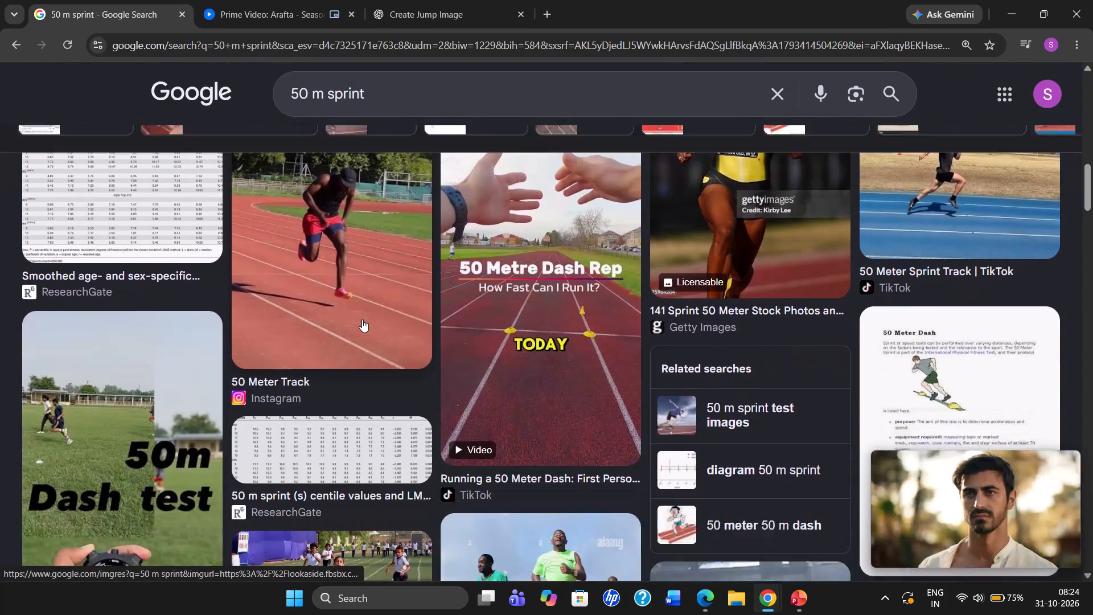
scroll(362, 319, "down", 2)
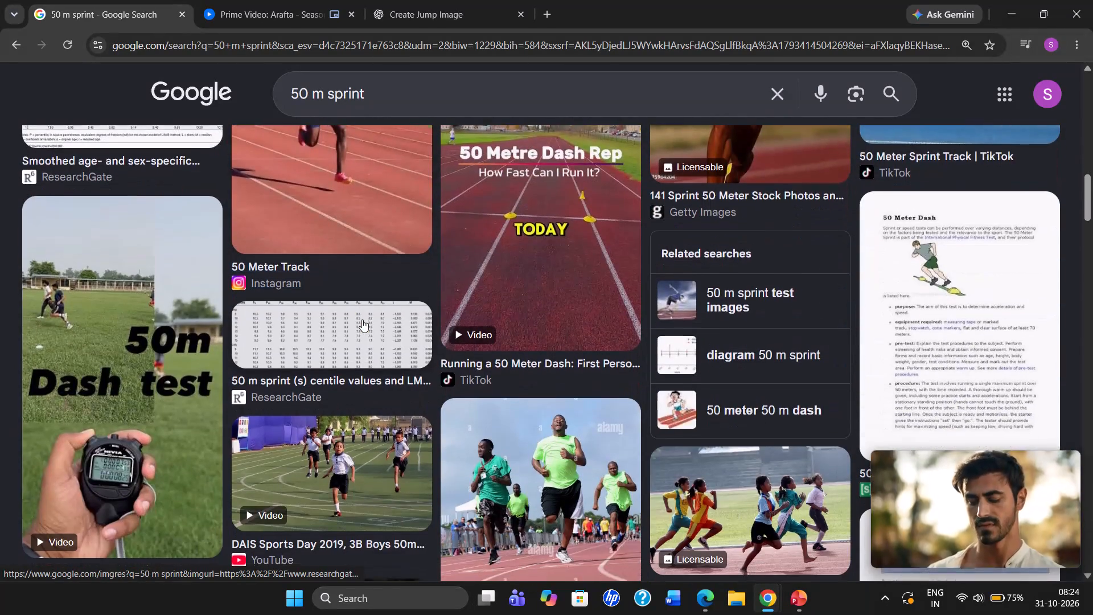
scroll(362, 319, "down", 5)
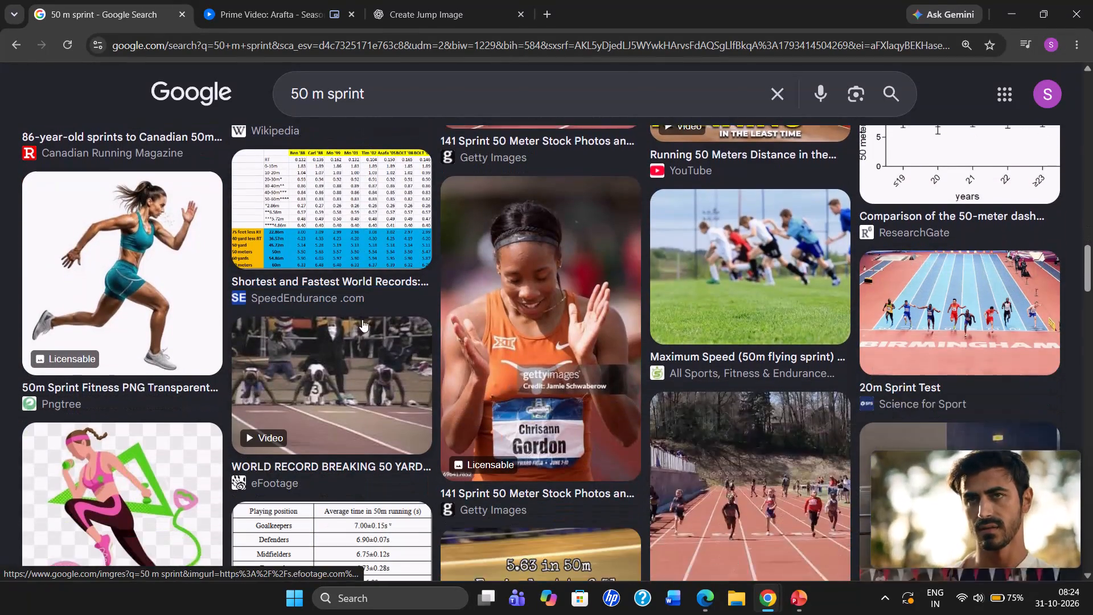
scroll(362, 319, "down", 3)
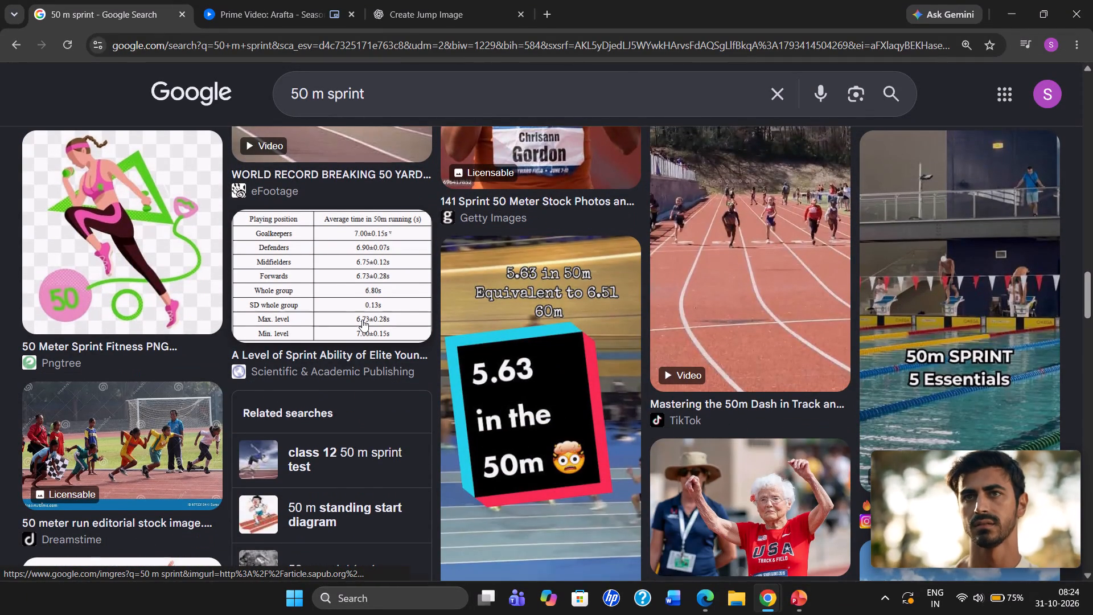
scroll(362, 319, "down", 2)
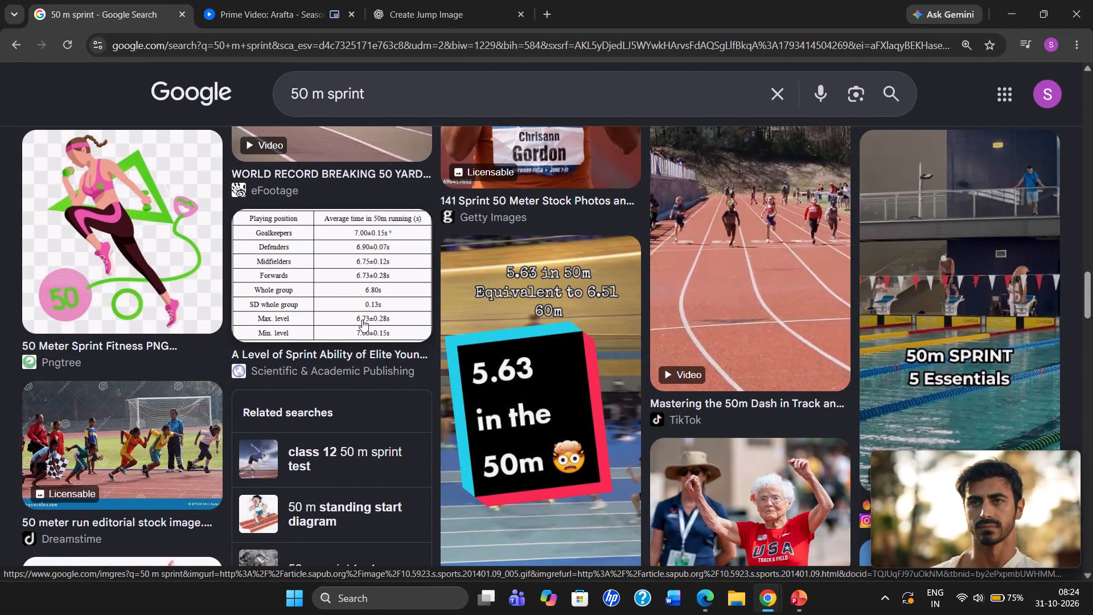
scroll(362, 319, "down", 2)
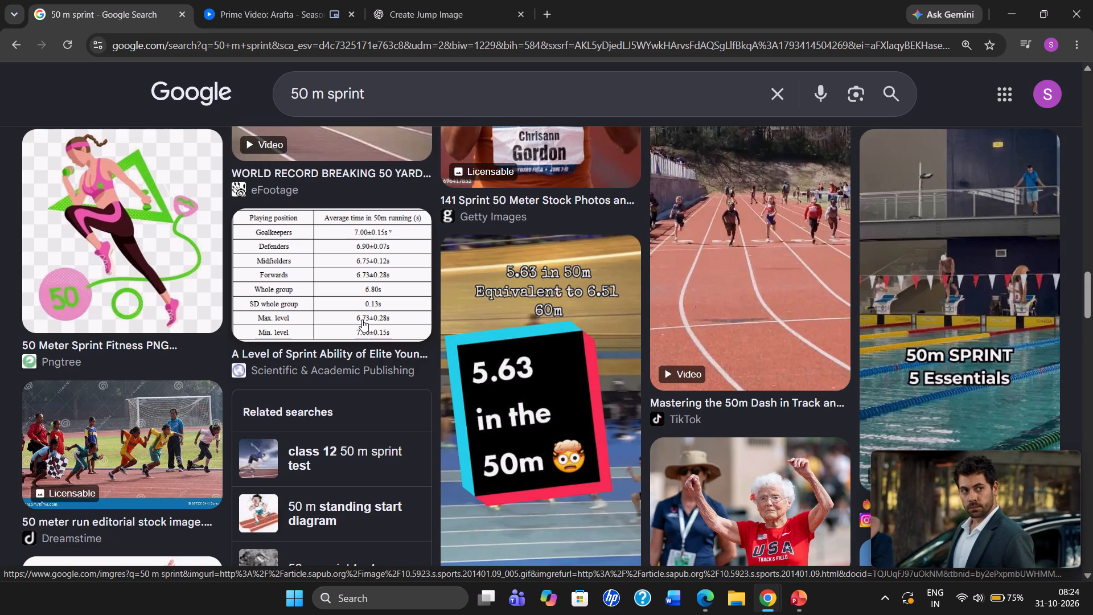
scroll(362, 319, "down", 4)
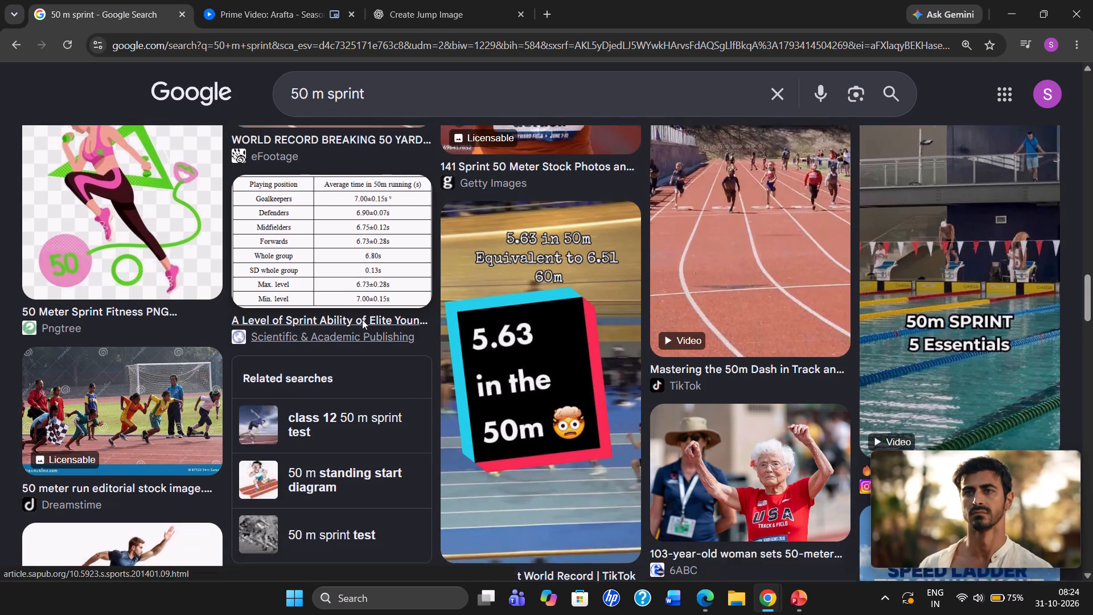
scroll(362, 319, "down", 7)
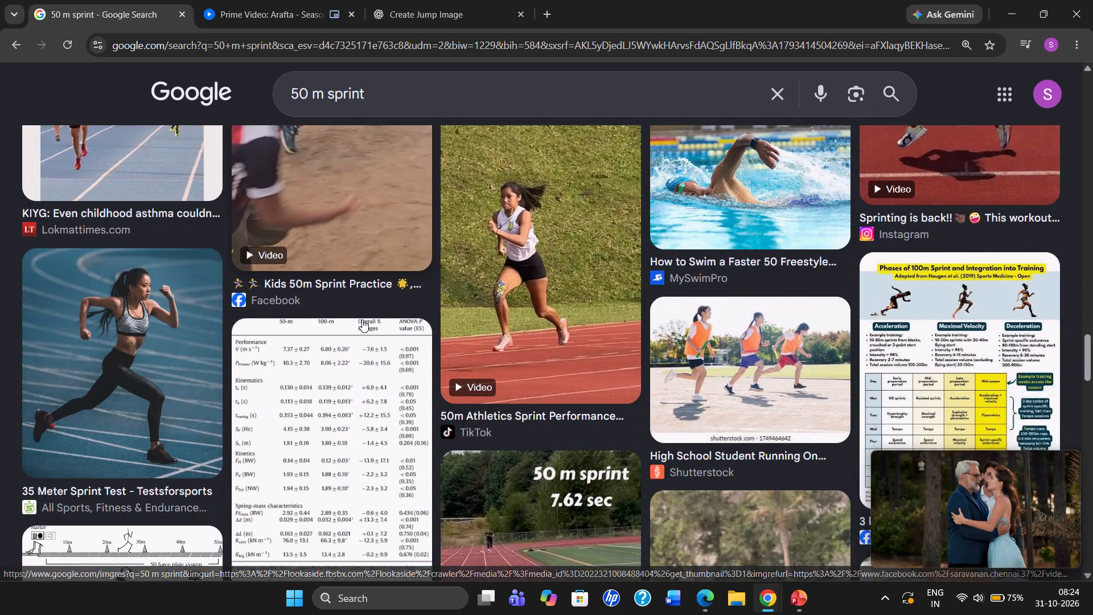
scroll(362, 319, "down", 5)
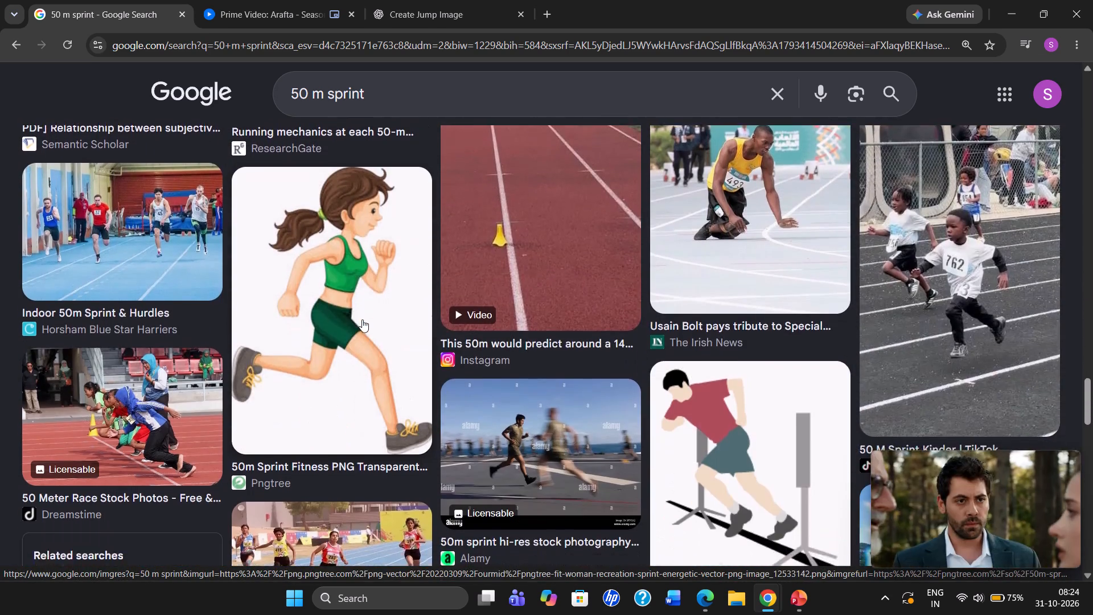
scroll(362, 319, "down", 4)
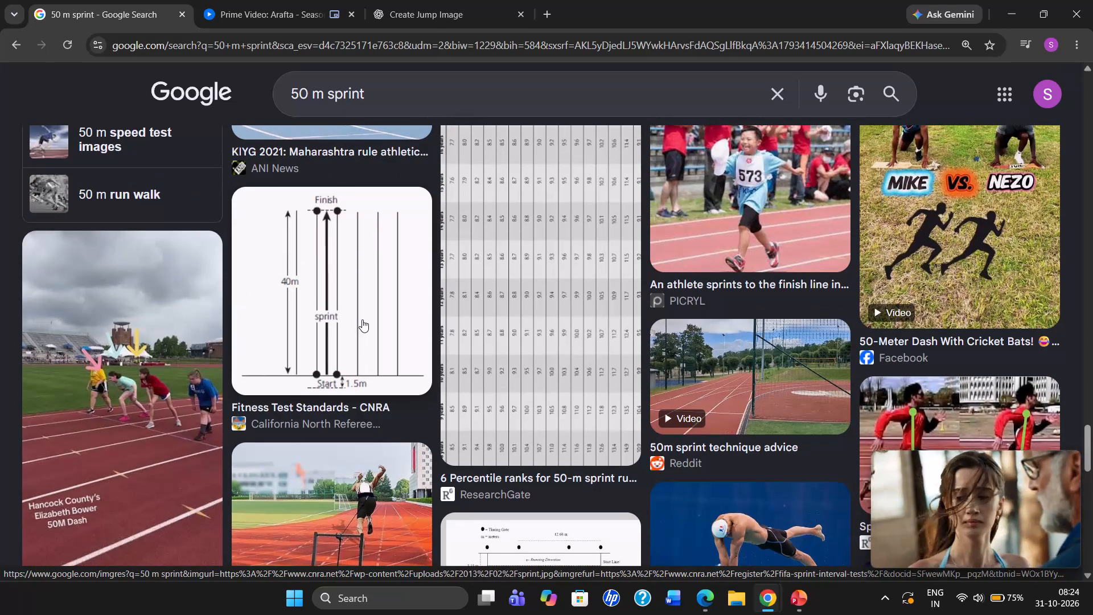
scroll(362, 319, "down", 1)
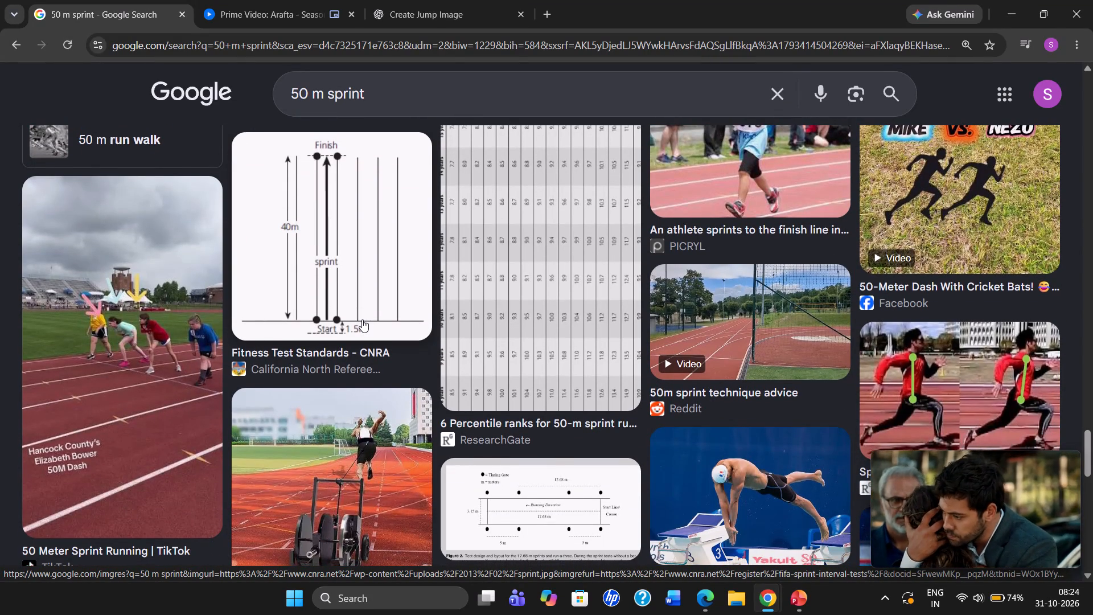
scroll(362, 319, "down", 6)
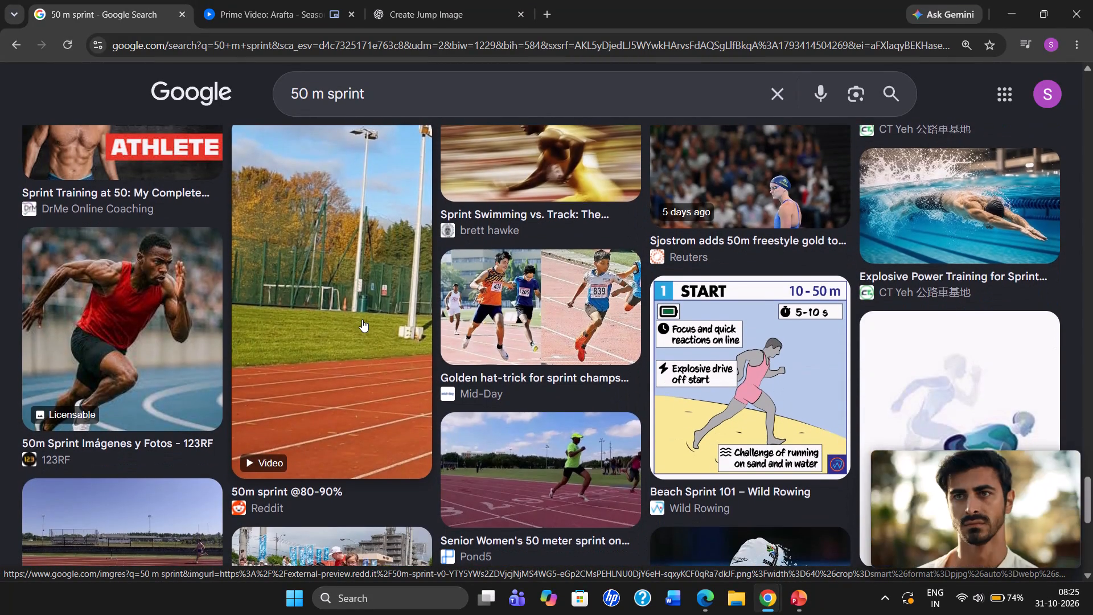
scroll(362, 319, "down", 9)
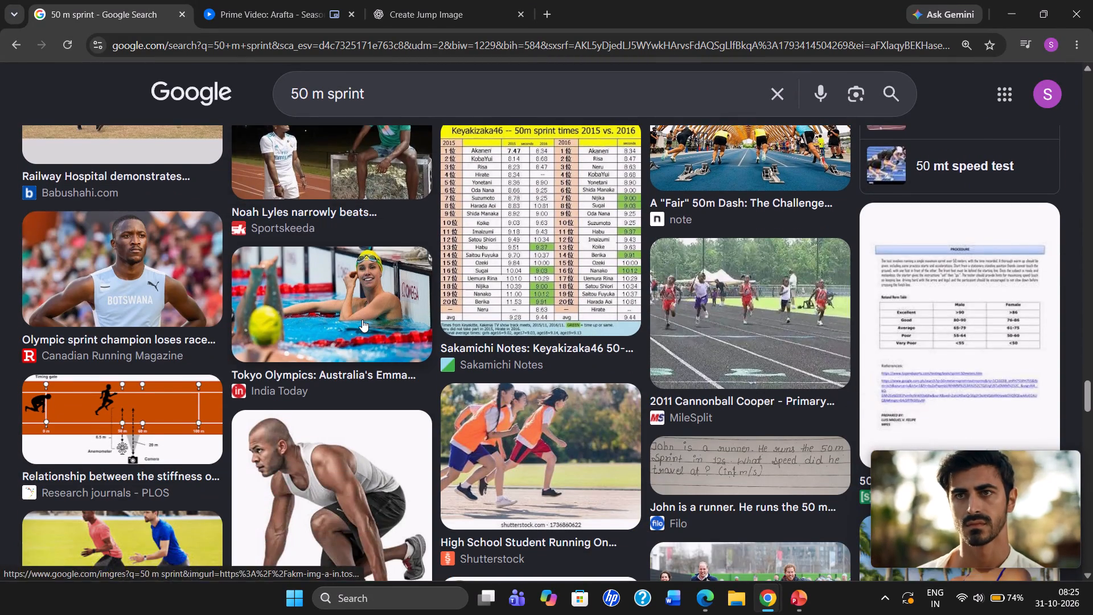
scroll(362, 319, "down", 5)
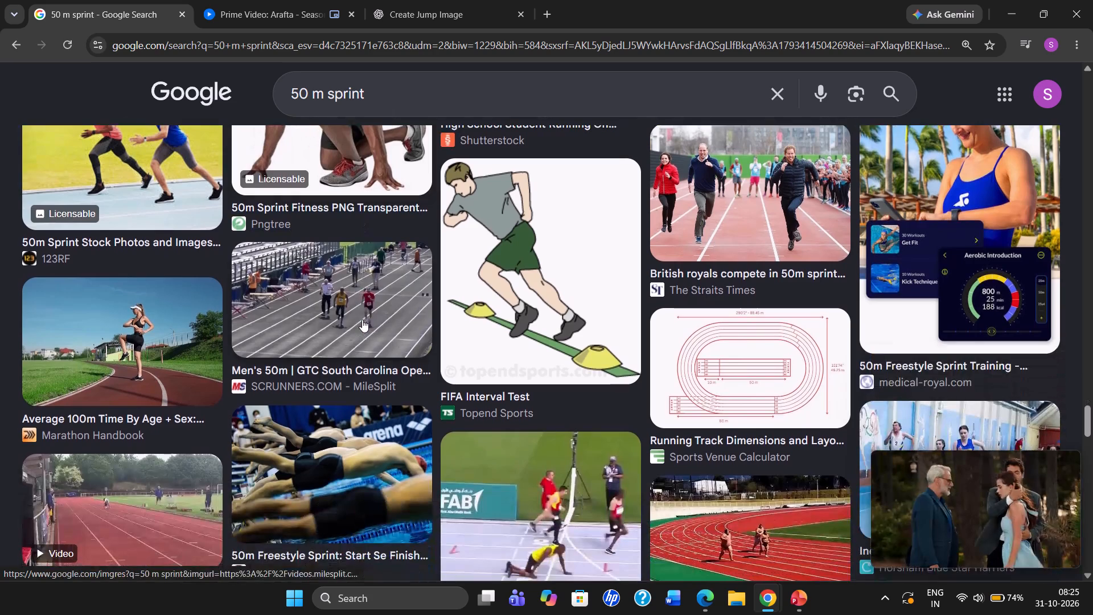
scroll(362, 319, "down", 3)
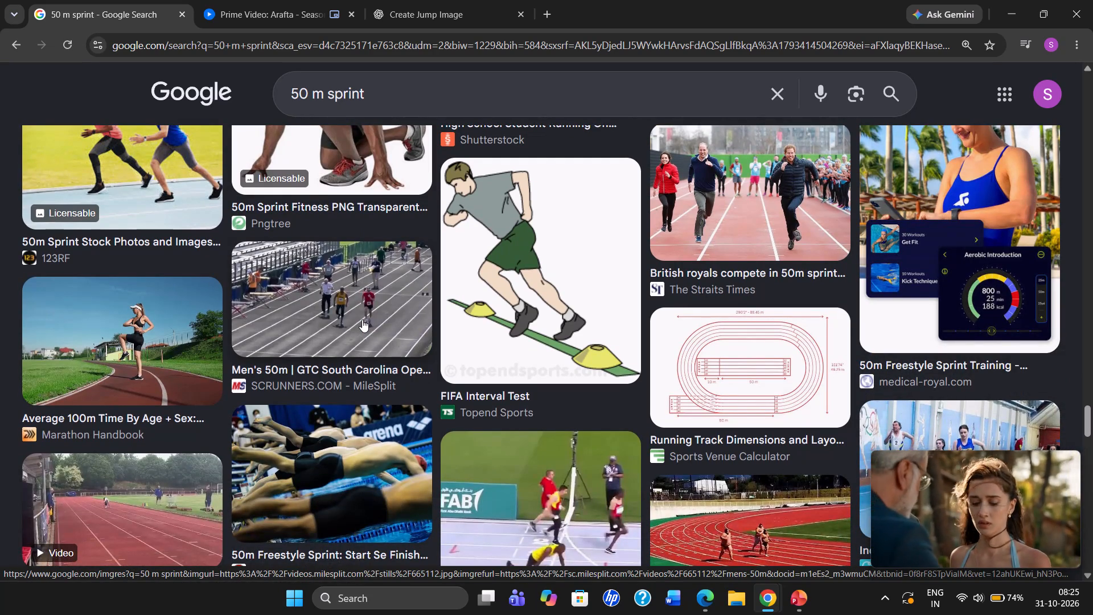
scroll(362, 319, "down", 6)
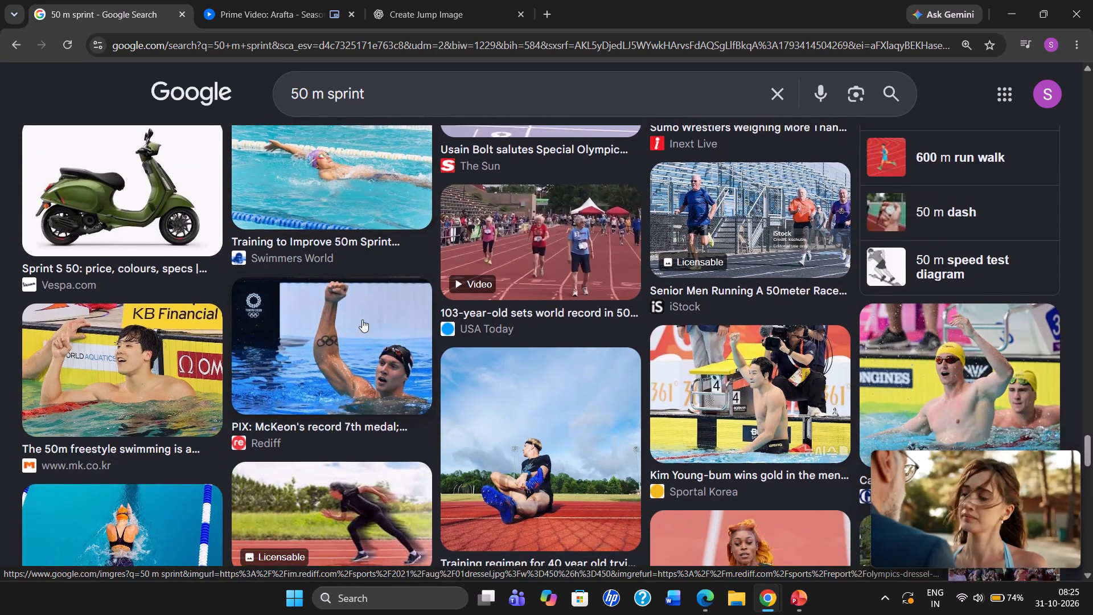
scroll(362, 319, "down", 7)
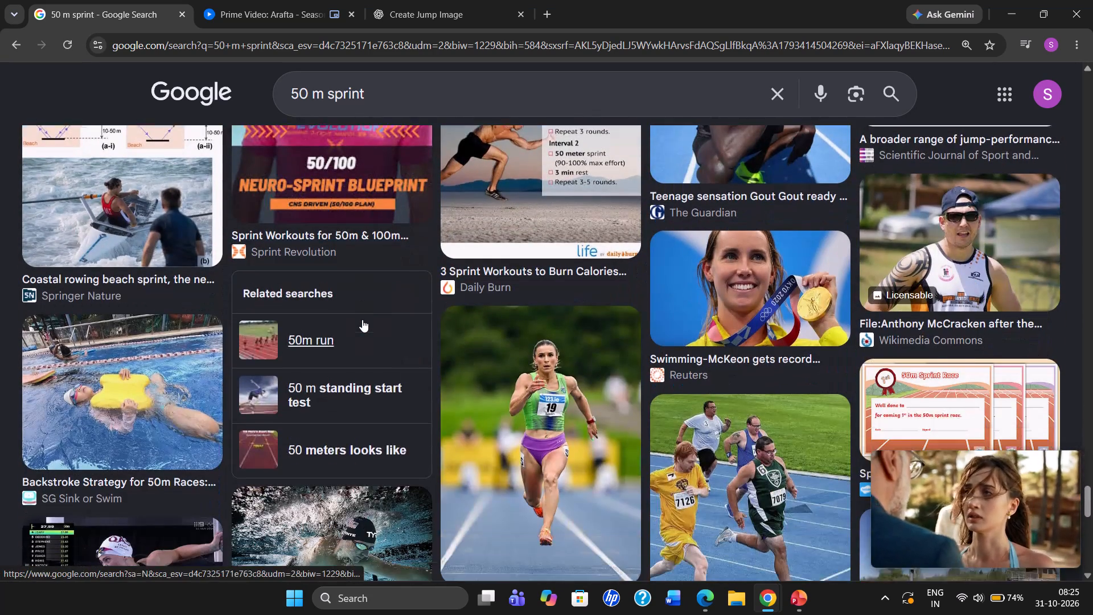
scroll(362, 319, "down", 7)
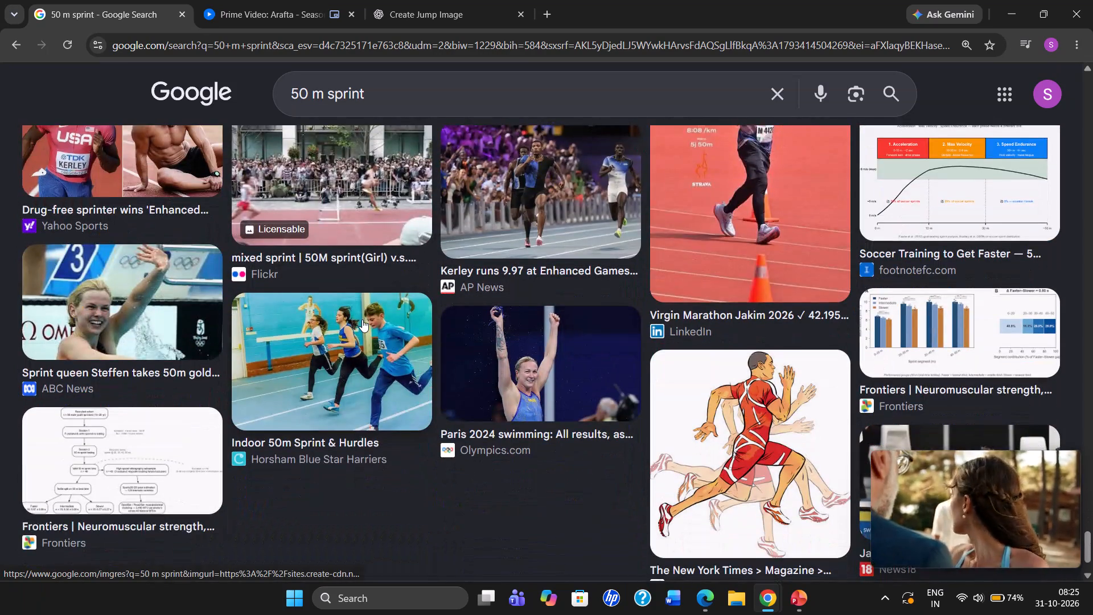
scroll(362, 319, "down", 5)
scroll(362, 319, "up", 6)
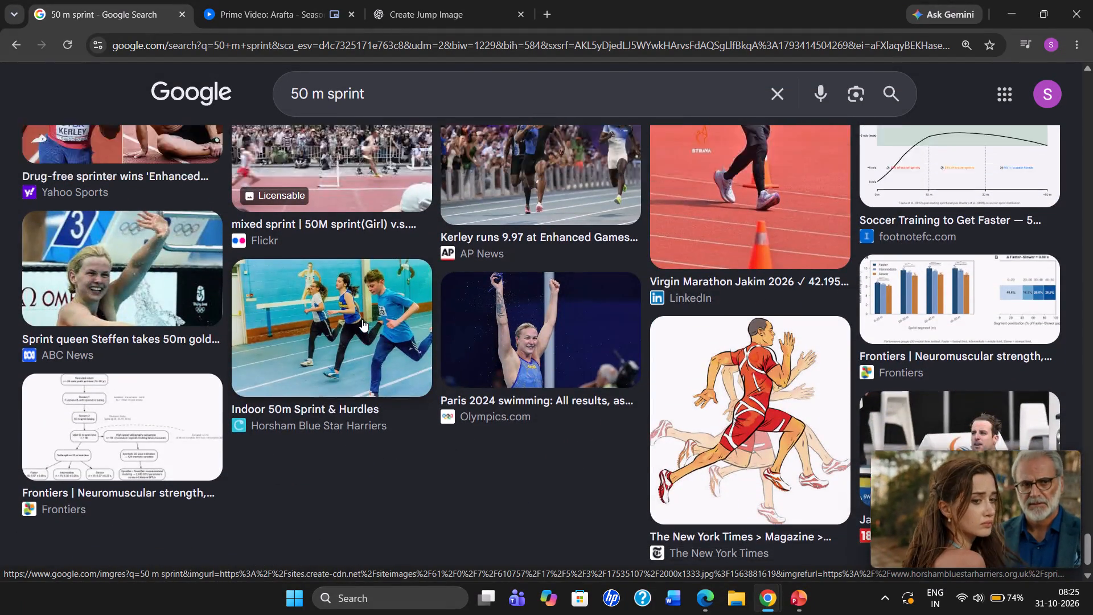
scroll(362, 319, "up", 12)
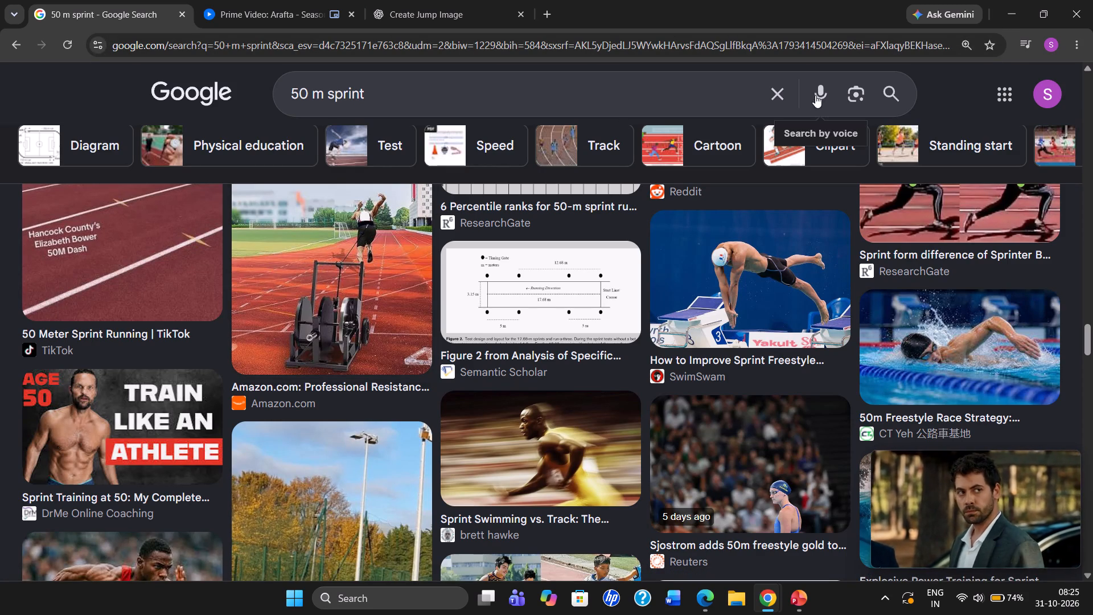
Run the "50 m sprint" image search again and examine the first rows of results for a usable sprint picture.
left_click(787, 92)
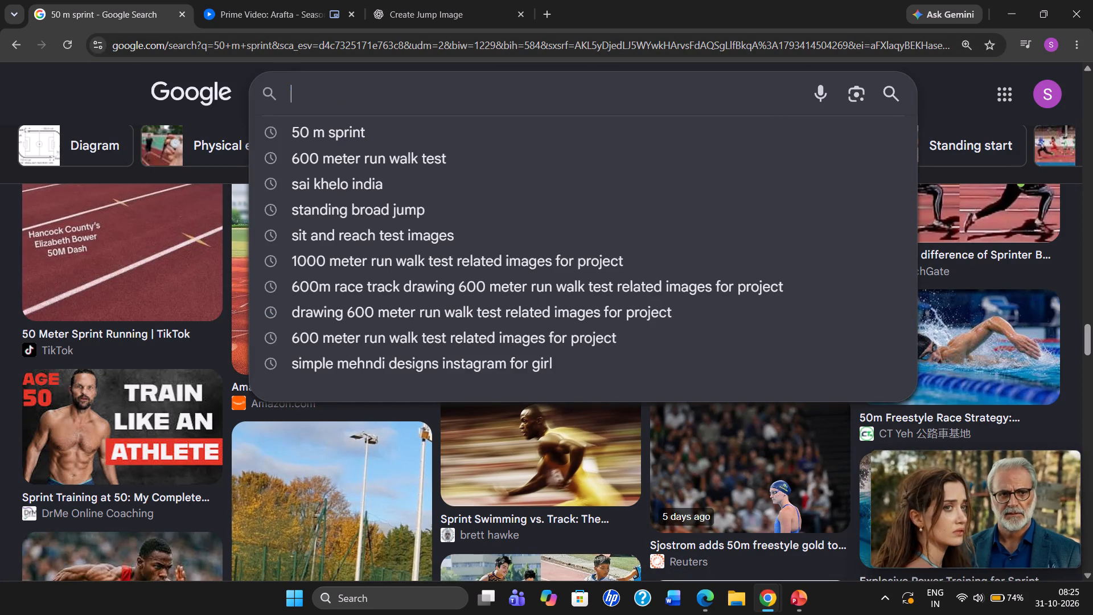
left_click(357, 122)
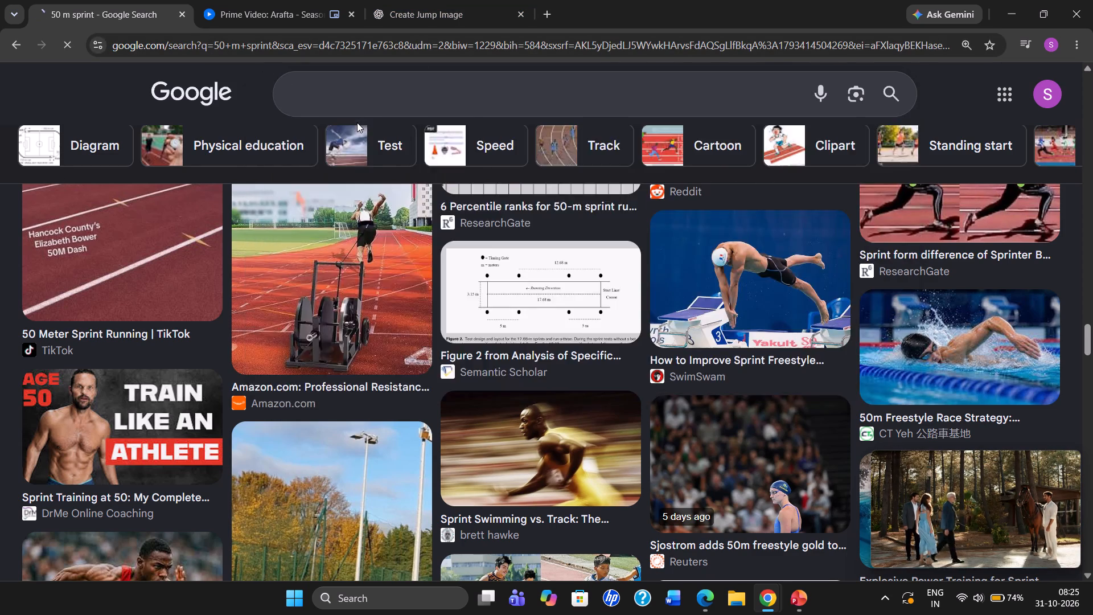
scroll(440, 438, "down", 2)
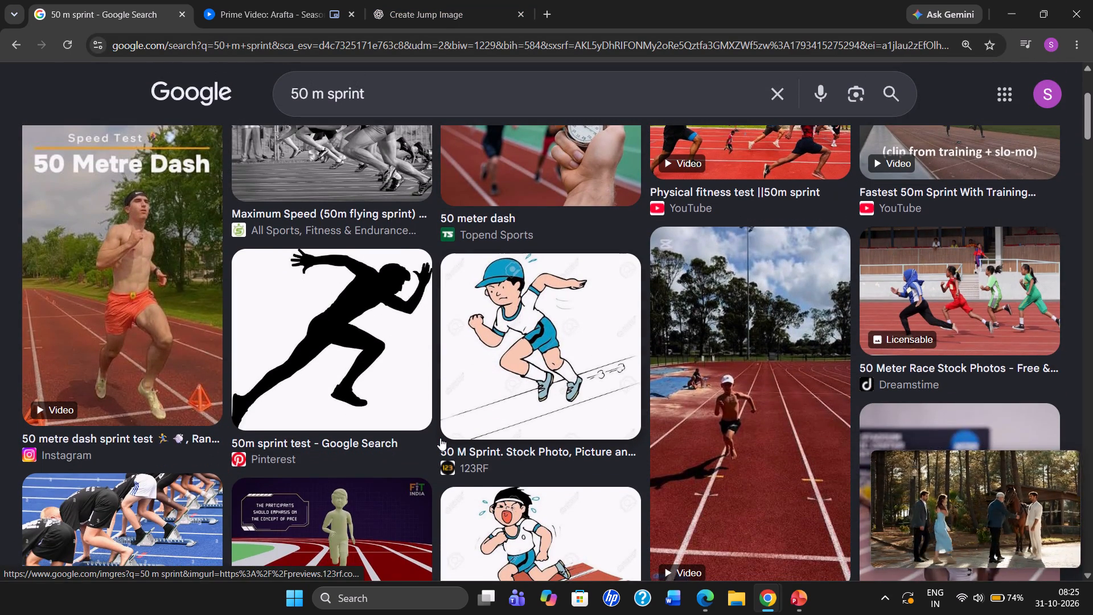
scroll(440, 438, "down", 3)
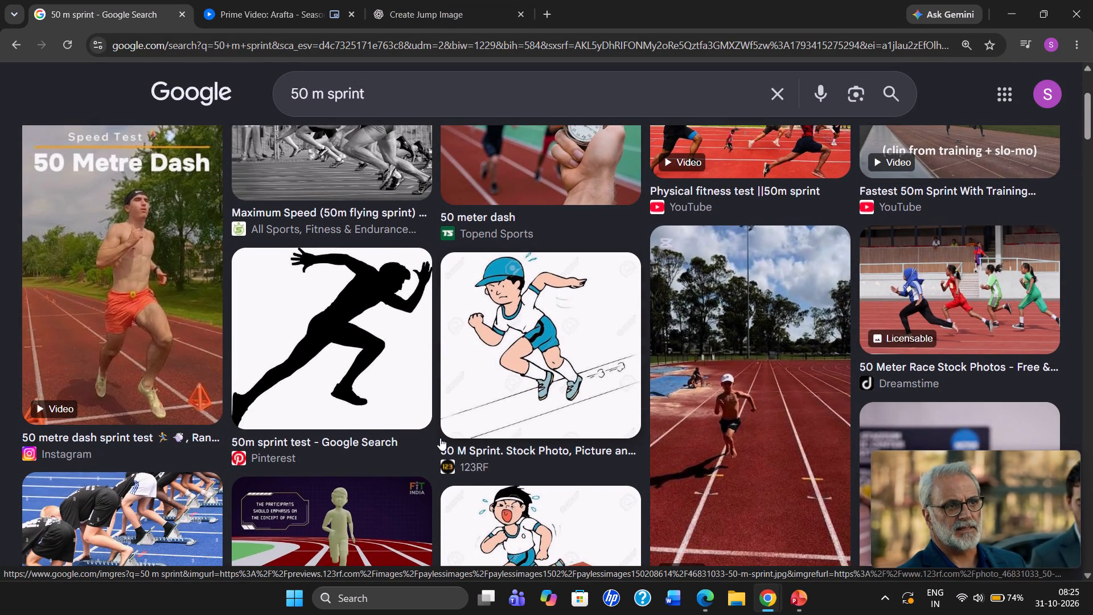
scroll(440, 438, "down", 4)
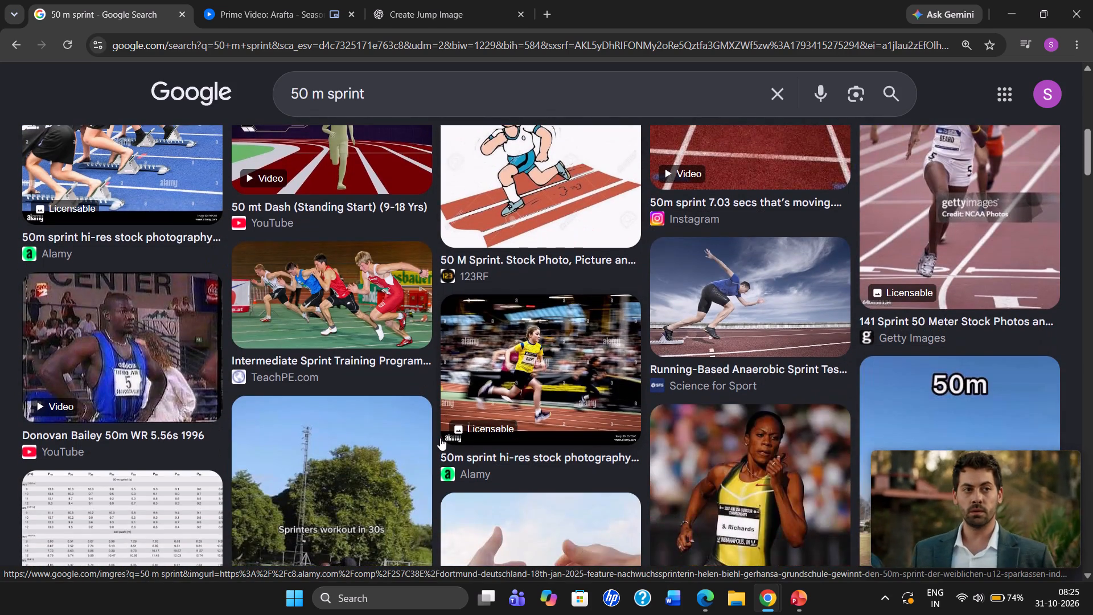
scroll(440, 438, "down", 2)
scroll(440, 438, "up", 3)
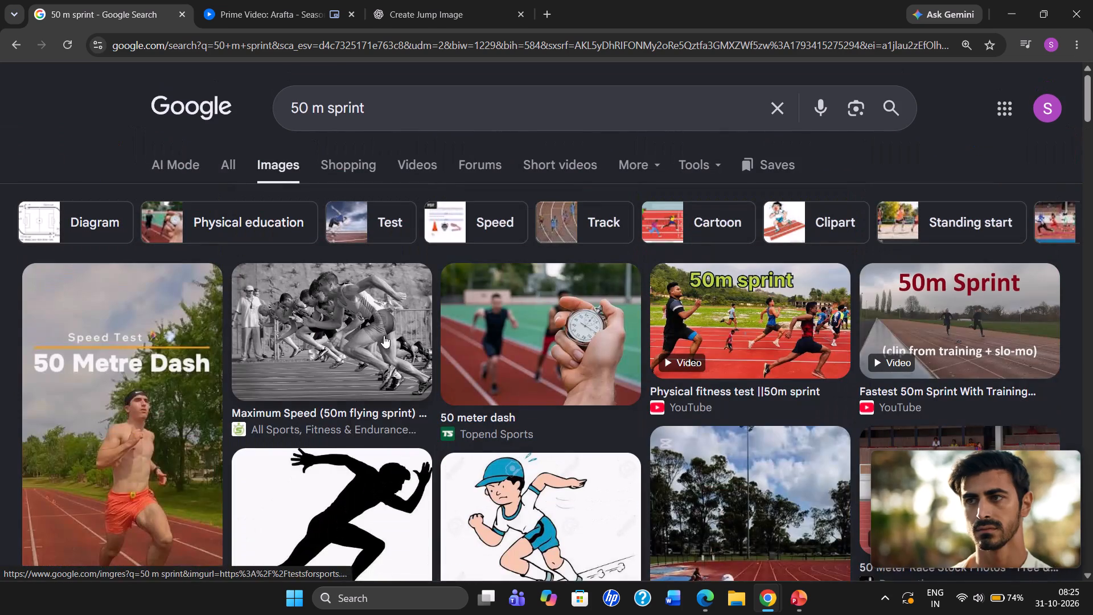
Narrow the "50 m sprint" image results to the Physical education suggestion.
left_click(257, 224)
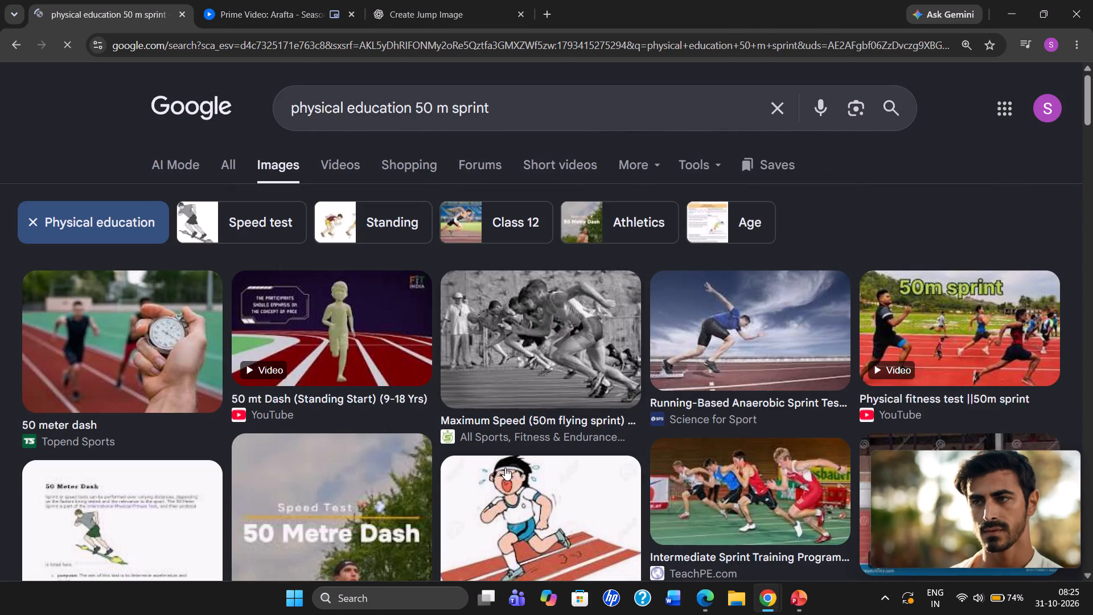
Look through the physical education 50 m sprint image results for a picture that suits the sprint test slide.
scroll(505, 468, "down", 6)
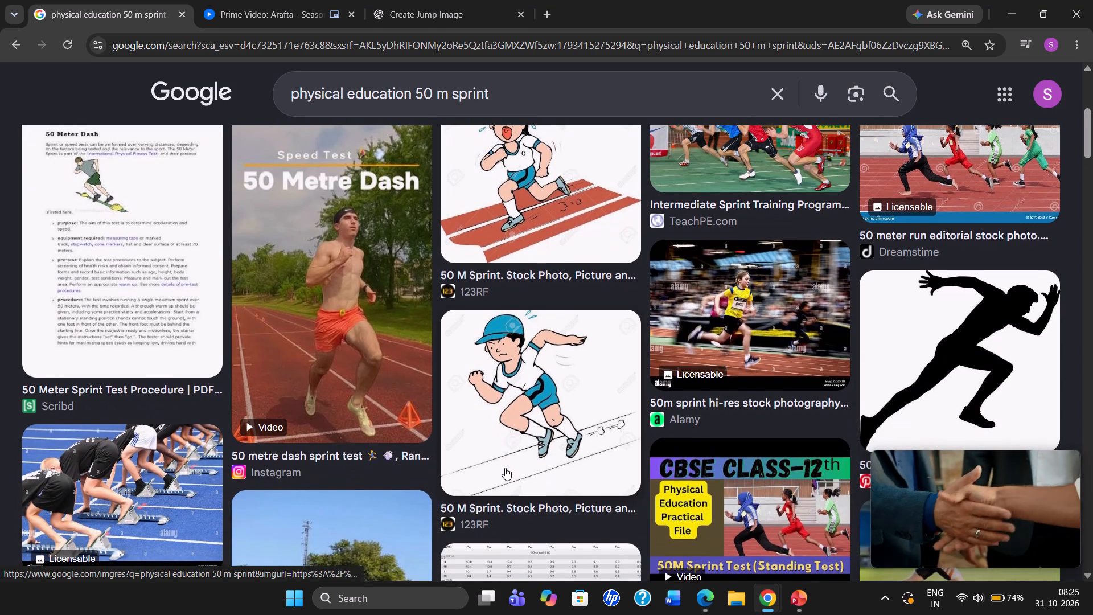
scroll(505, 468, "down", 3)
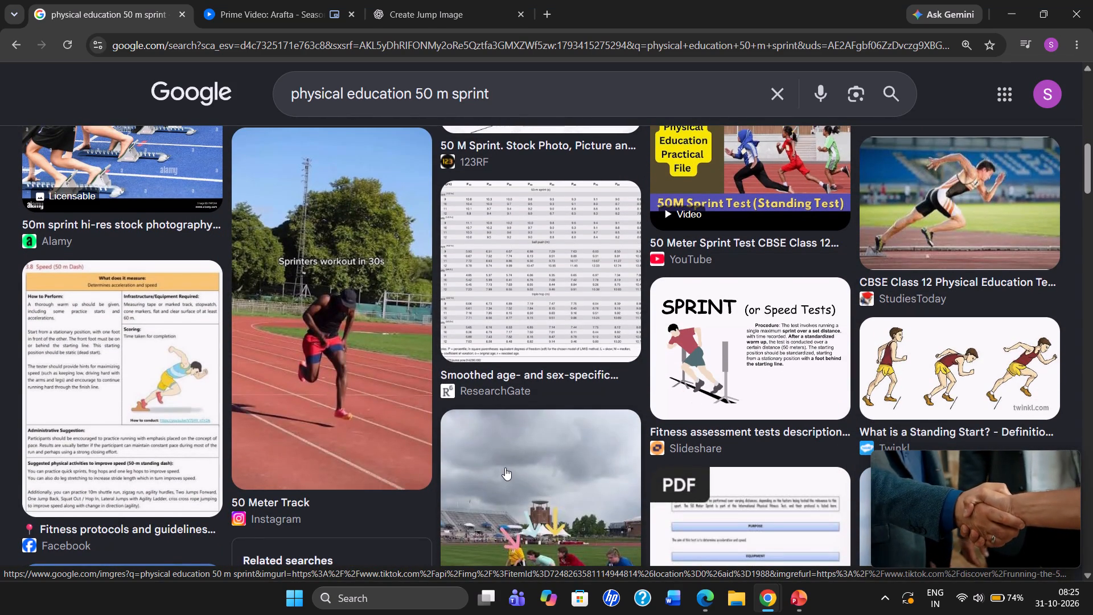
scroll(505, 468, "down", 7)
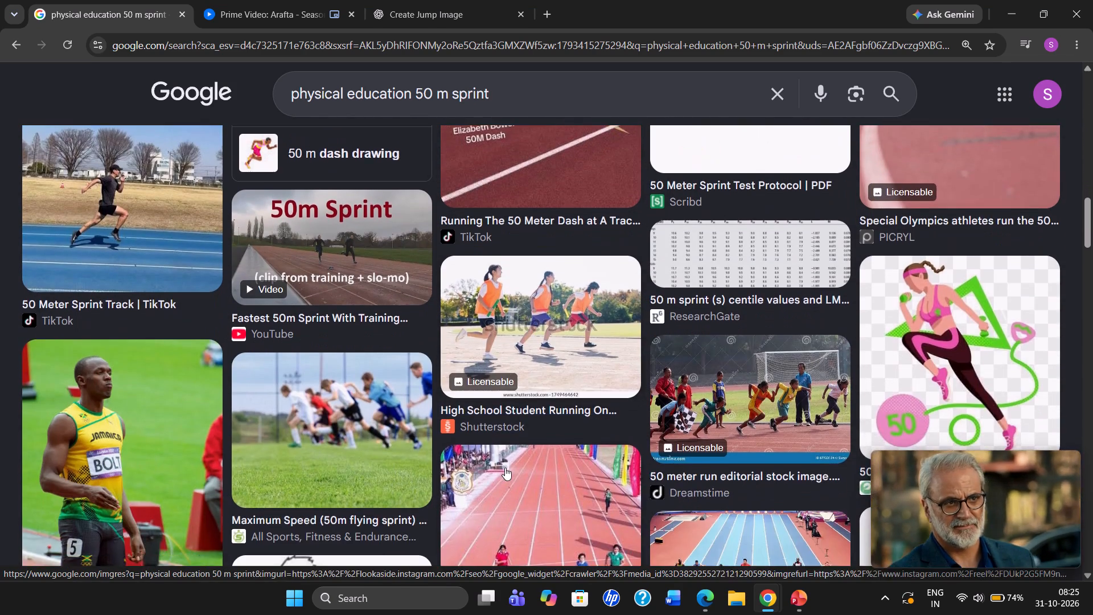
scroll(505, 468, "down", 9)
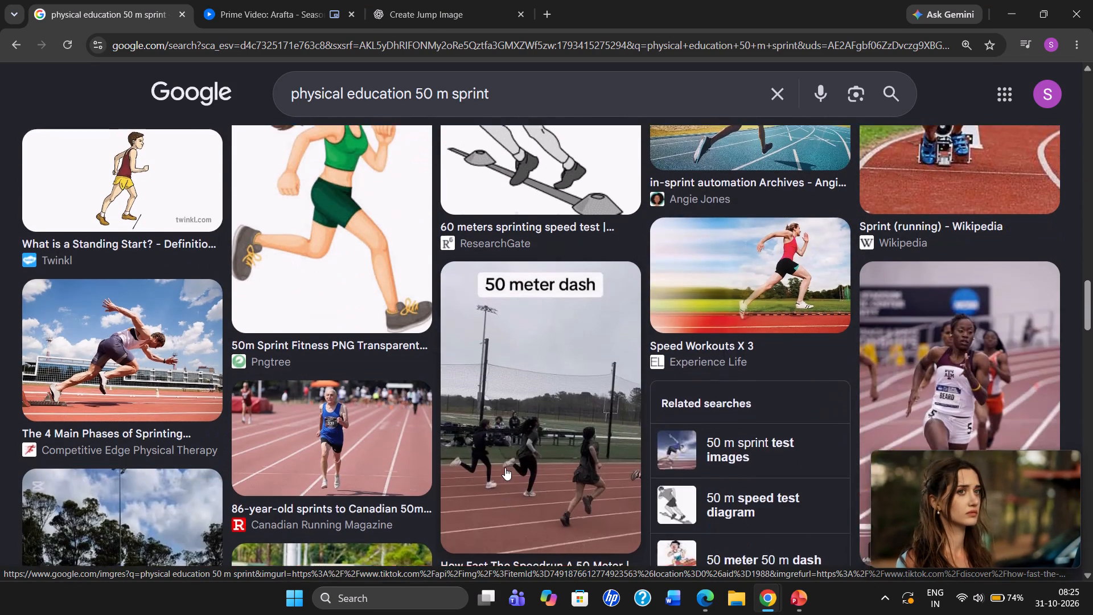
scroll(505, 468, "down", 4)
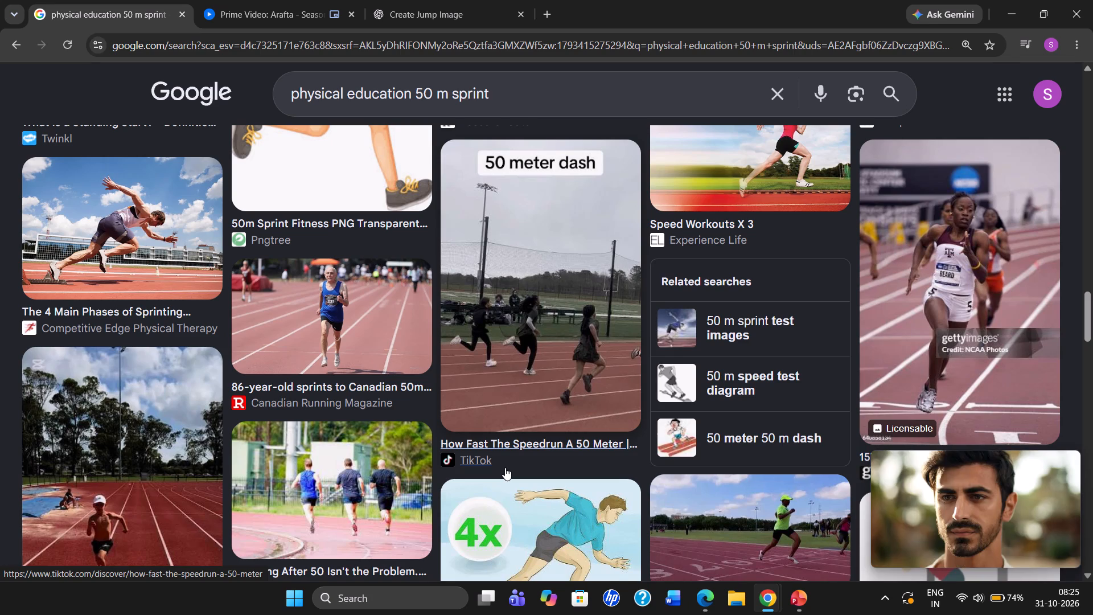
scroll(505, 468, "down", 2)
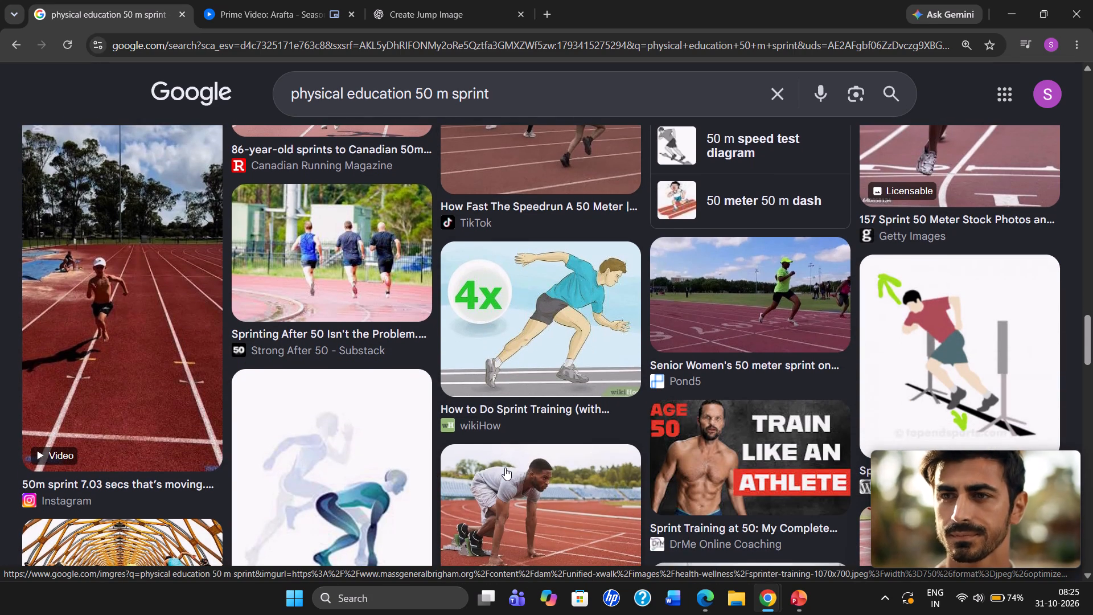
scroll(505, 468, "down", 6)
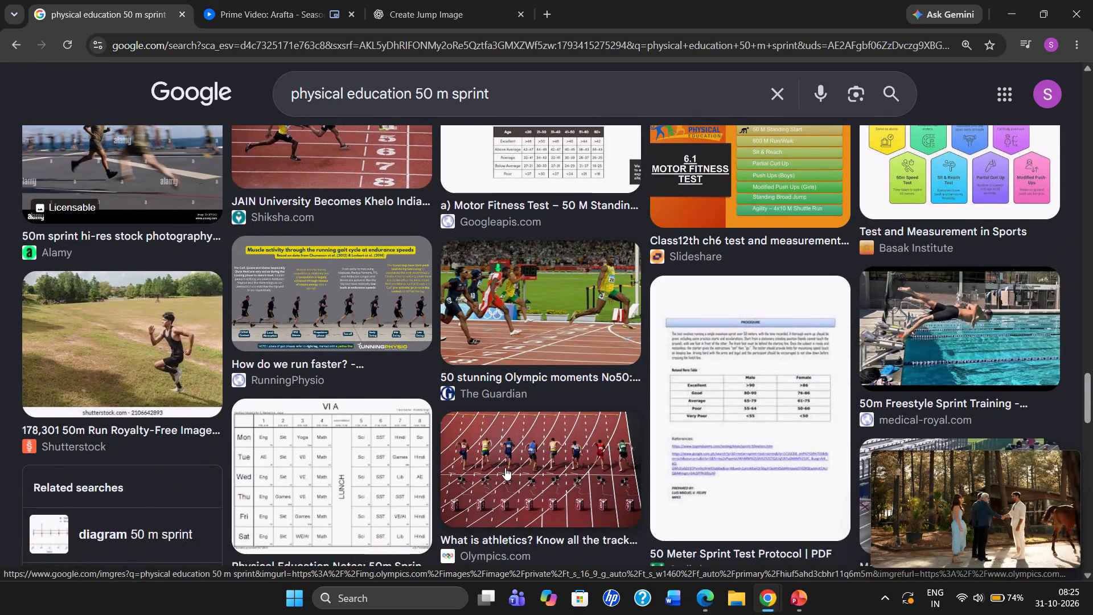
scroll(505, 468, "down", 6)
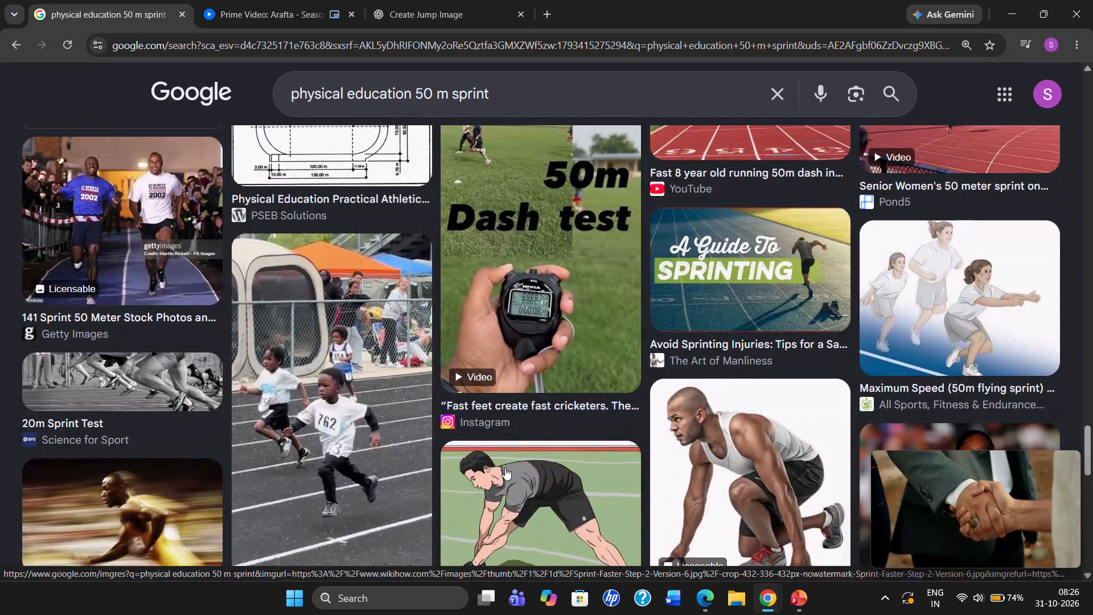
scroll(505, 468, "down", 2)
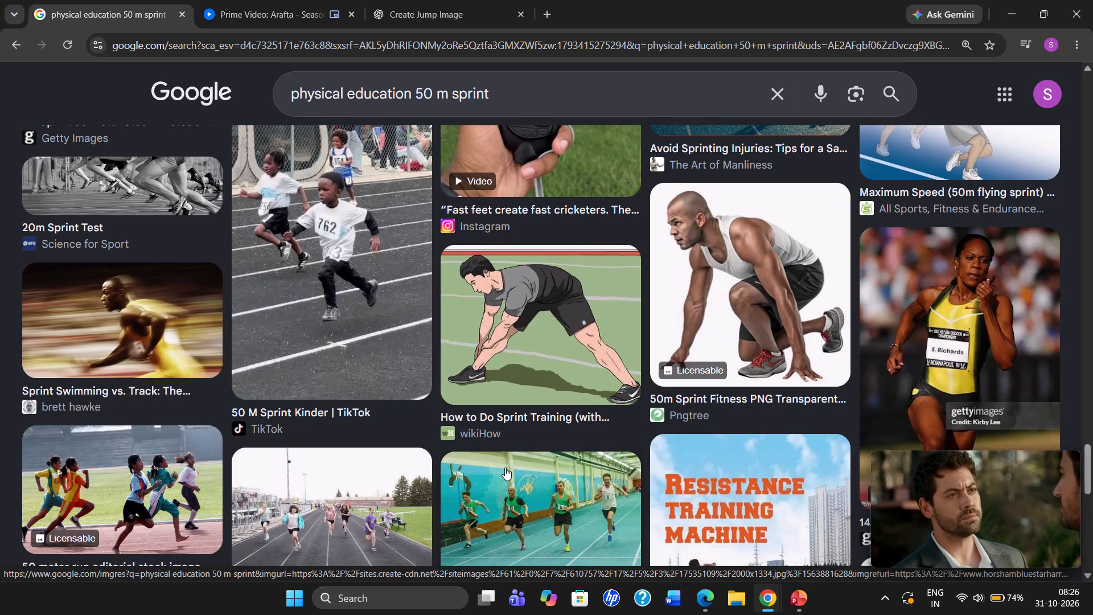
scroll(505, 468, "down", 7)
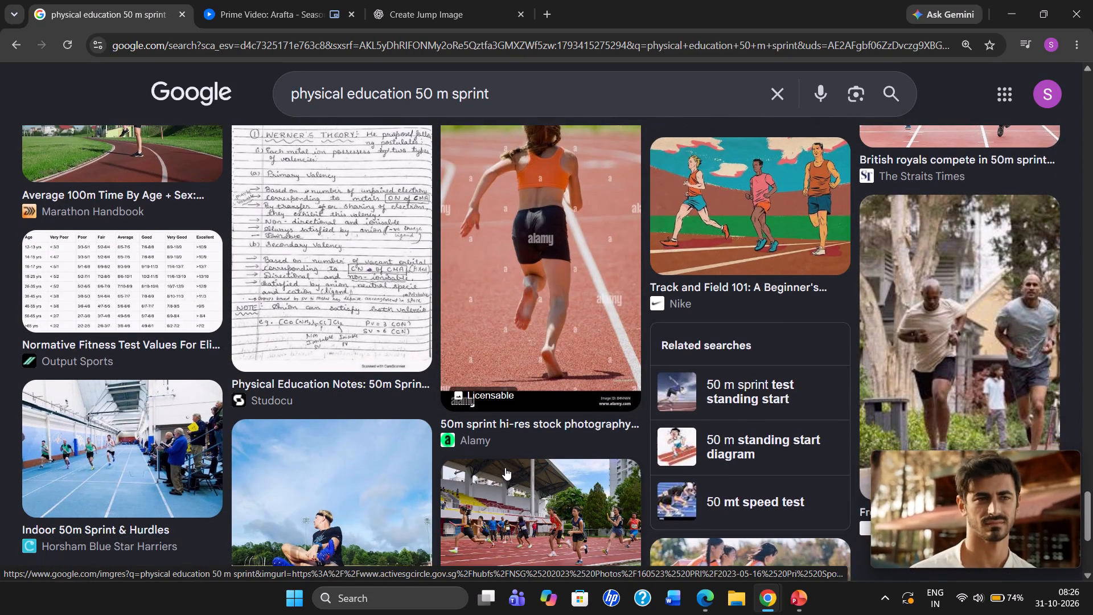
scroll(505, 468, "down", 4)
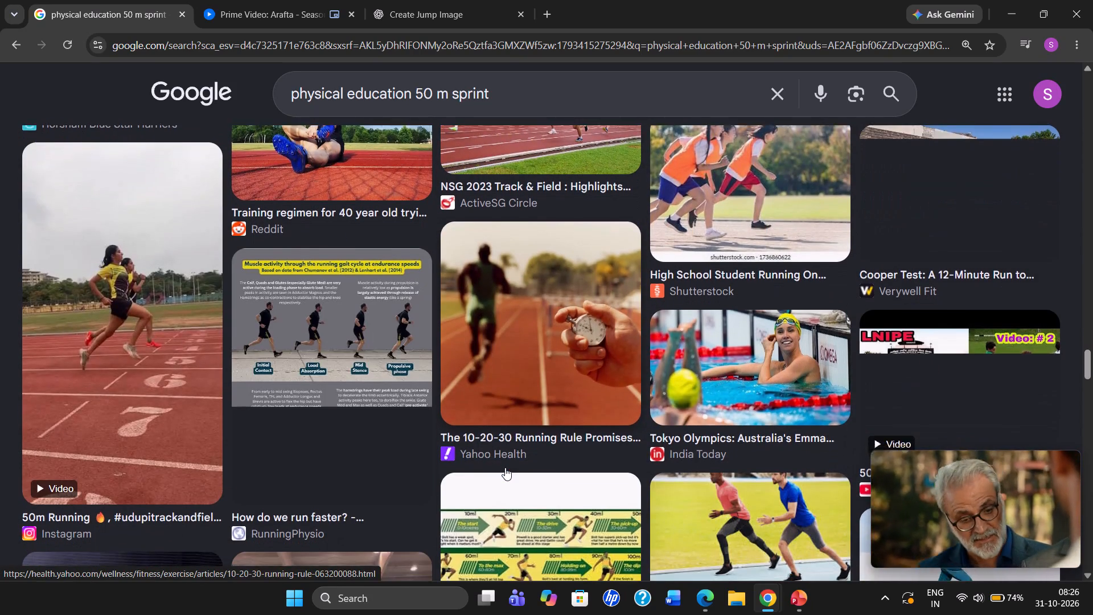
scroll(505, 468, "down", 7)
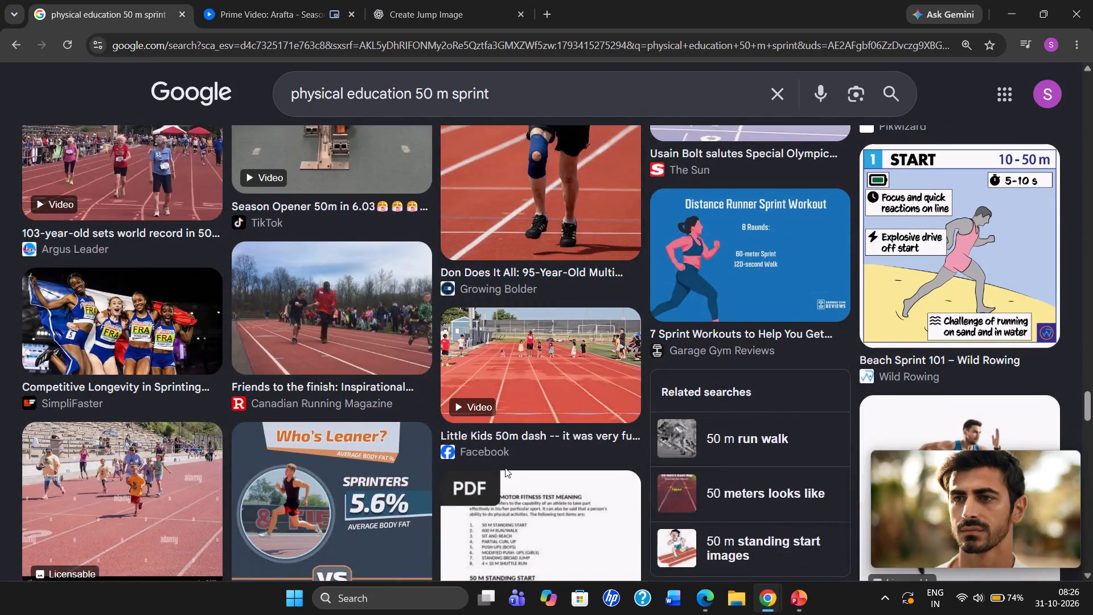
scroll(505, 468, "up", 15)
scroll(505, 468, "up", 14)
scroll(505, 468, "up", 11)
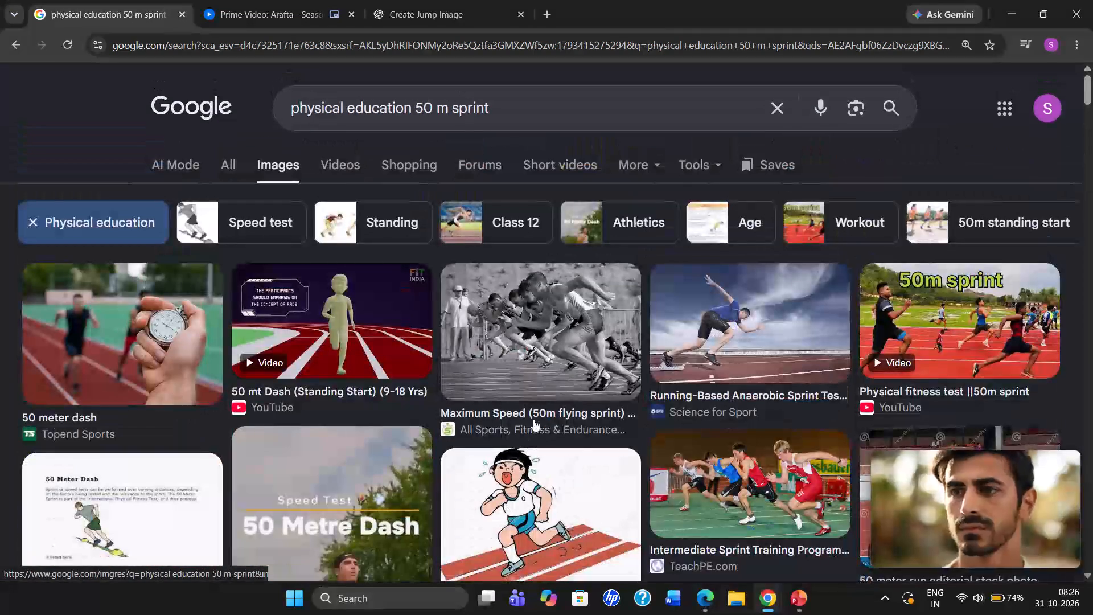
Preview the black running silhouette from Pinterest and look through its related images for a suitable sprinter illustration.
scroll(541, 543, "down", 5)
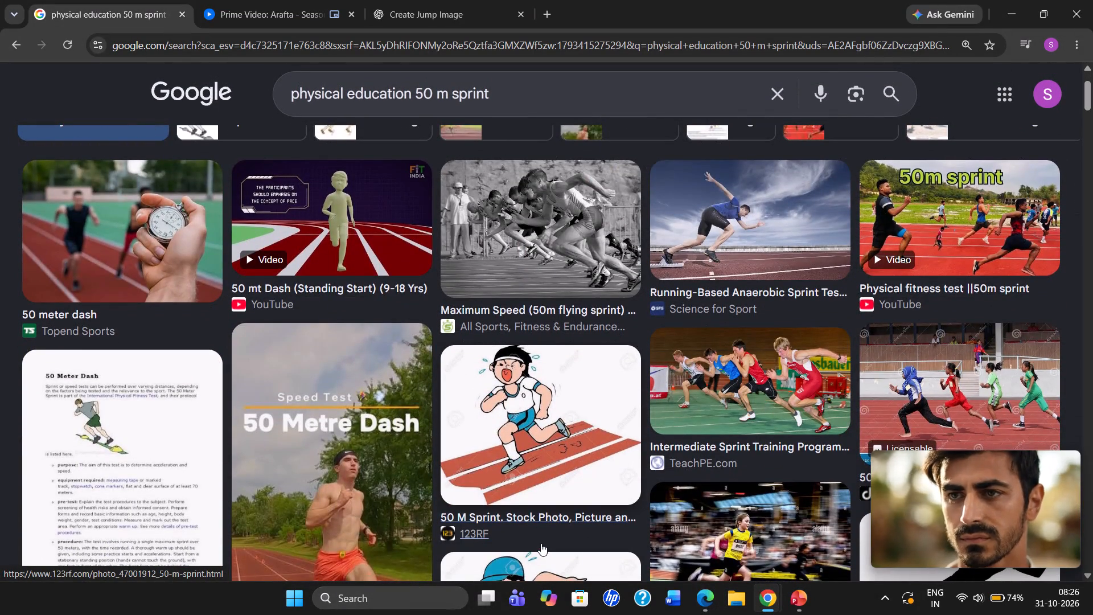
scroll(541, 543, "down", 2)
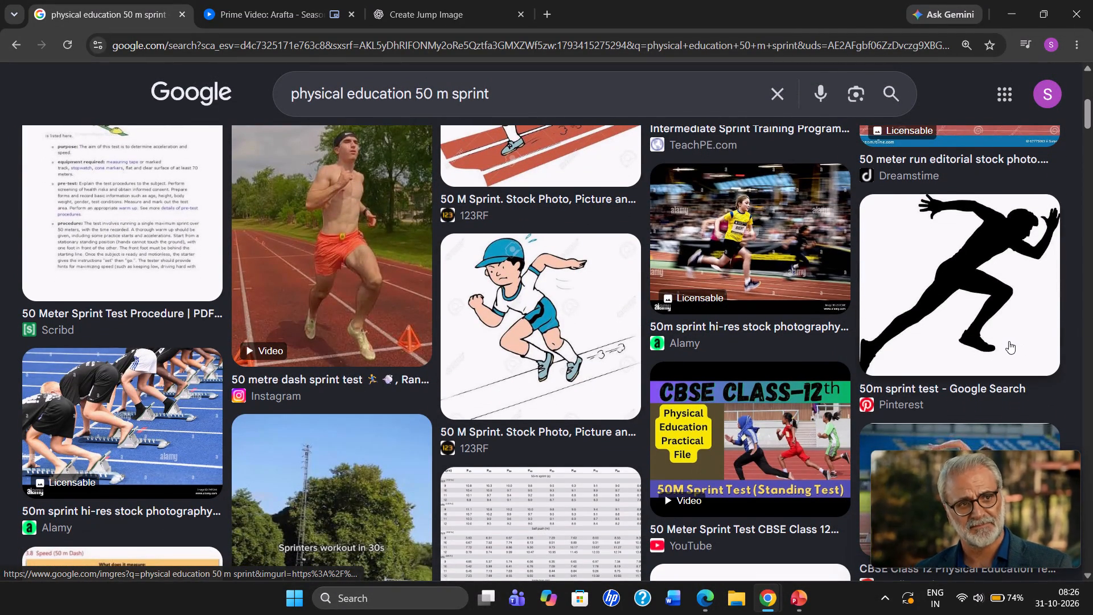
left_click(1008, 340)
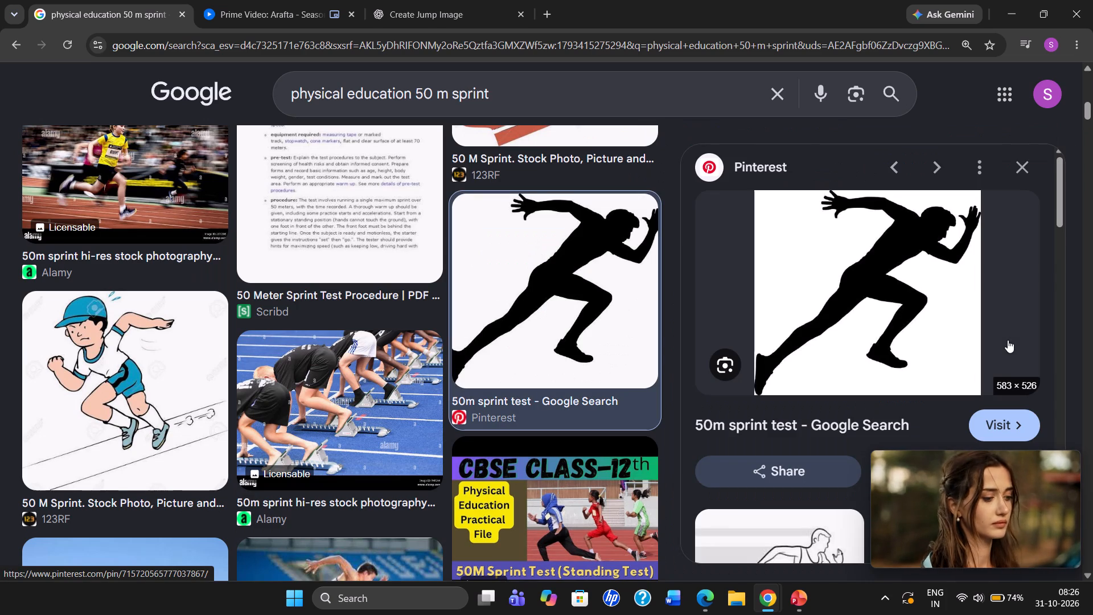
scroll(825, 539, "down", 9)
scroll(502, 559, "down", 5)
scroll(502, 559, "up", 1)
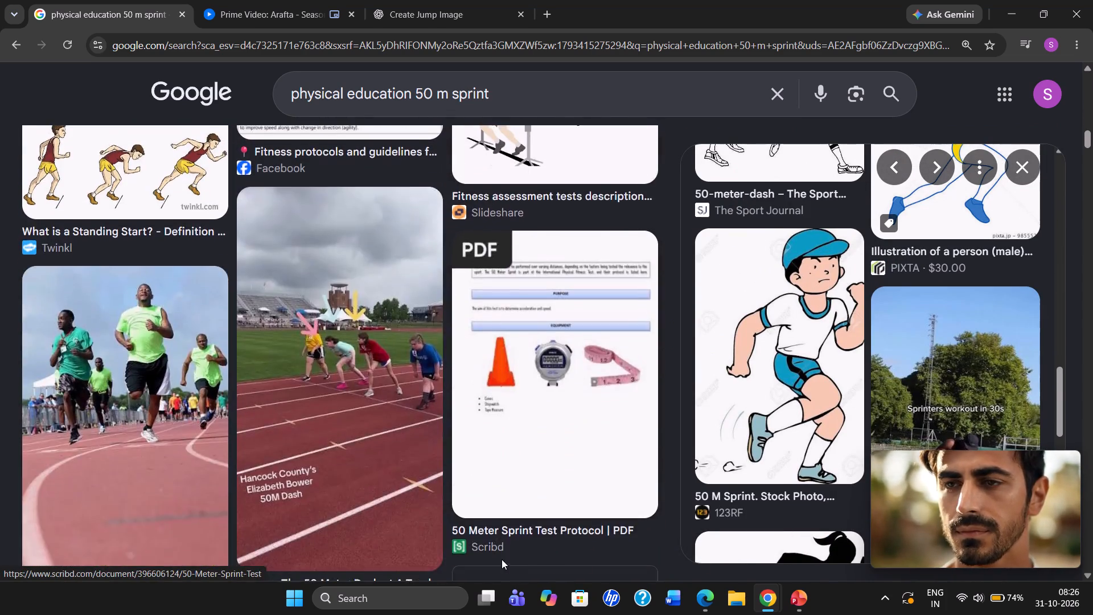
scroll(502, 559, "up", 1)
scroll(819, 334, "up", 7)
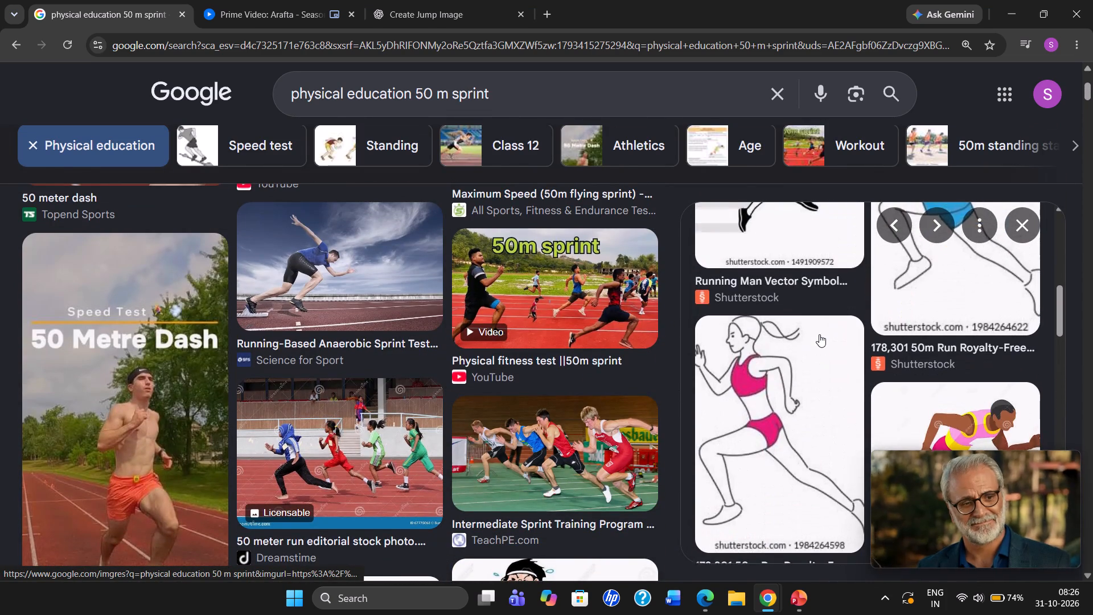
Copy the related illustration of a sprinter in pink and yellow kit and paste it as a picture onto PowerPoint slide 3.
scroll(819, 334, "down", 1)
right_click(999, 337)
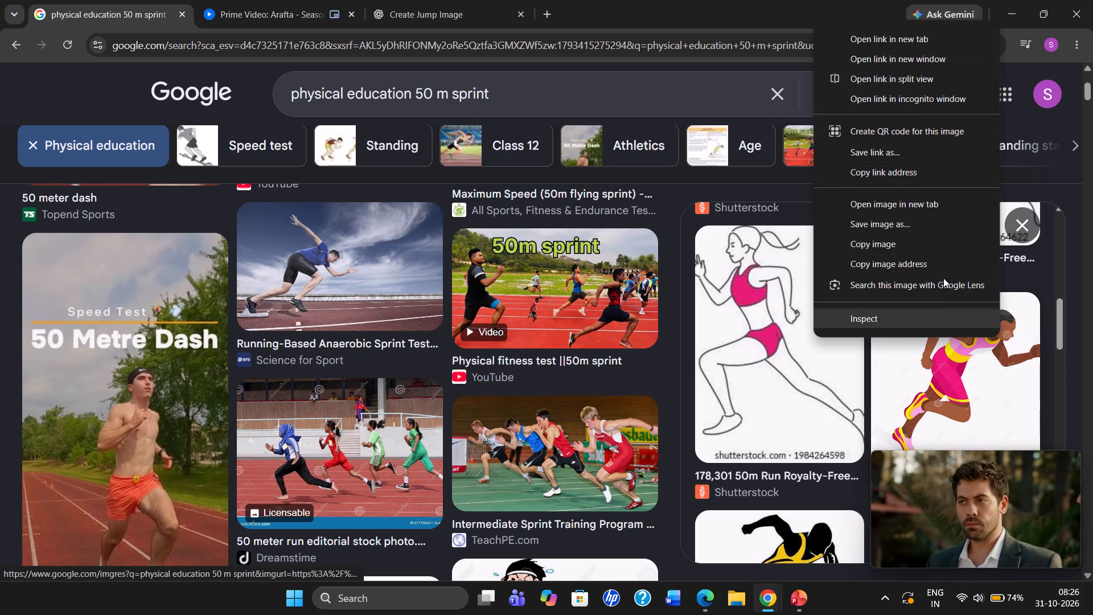
left_click(878, 242)
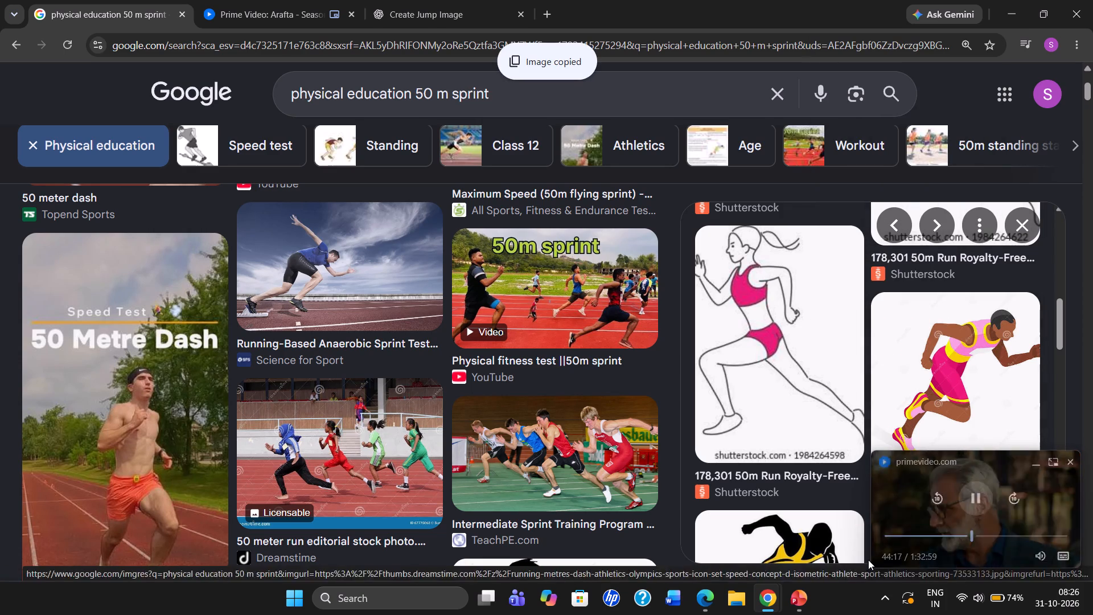
left_click(802, 594)
right_click(462, 431)
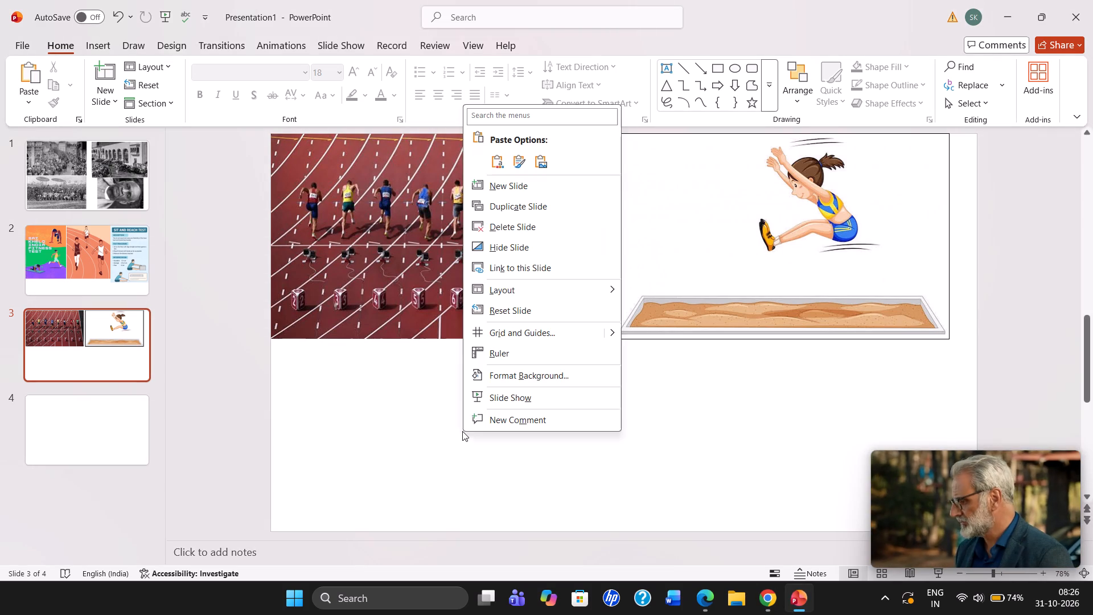
left_click(540, 161)
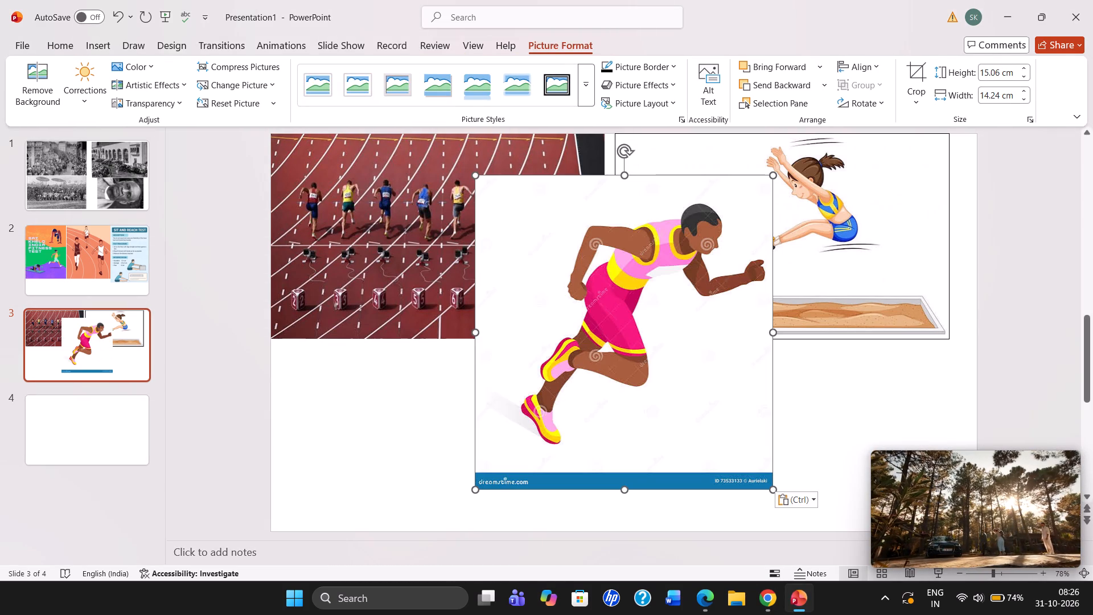
Reduce the pasted sprinter picture's height to 13.9 cm, keeping its width.
left_click_drag(624, 486, 626, 470)
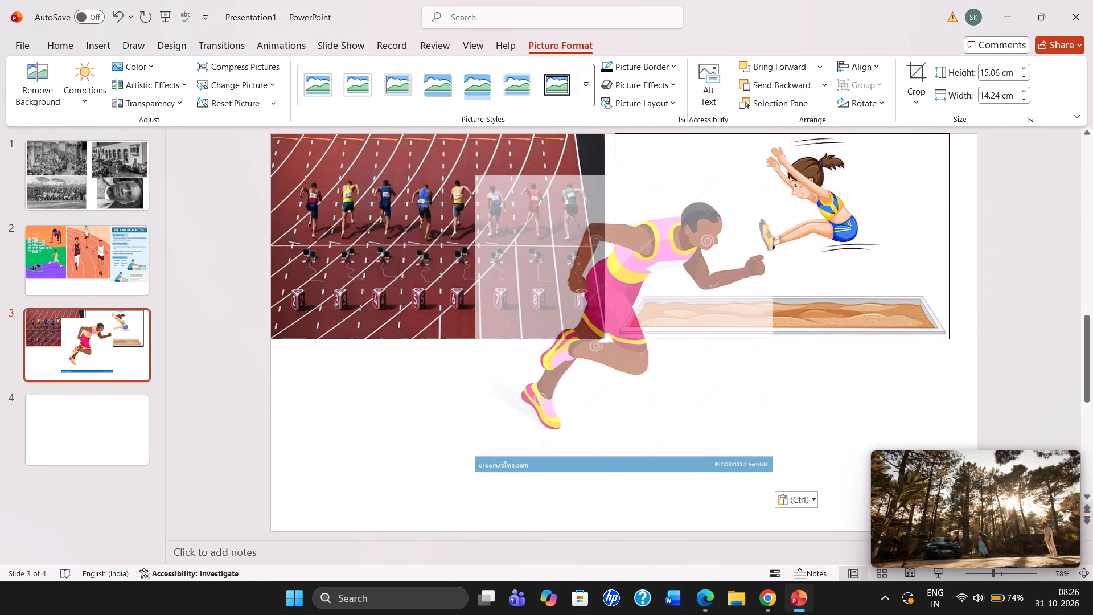
left_click_drag(626, 470, 626, 465)
left_click(712, 405)
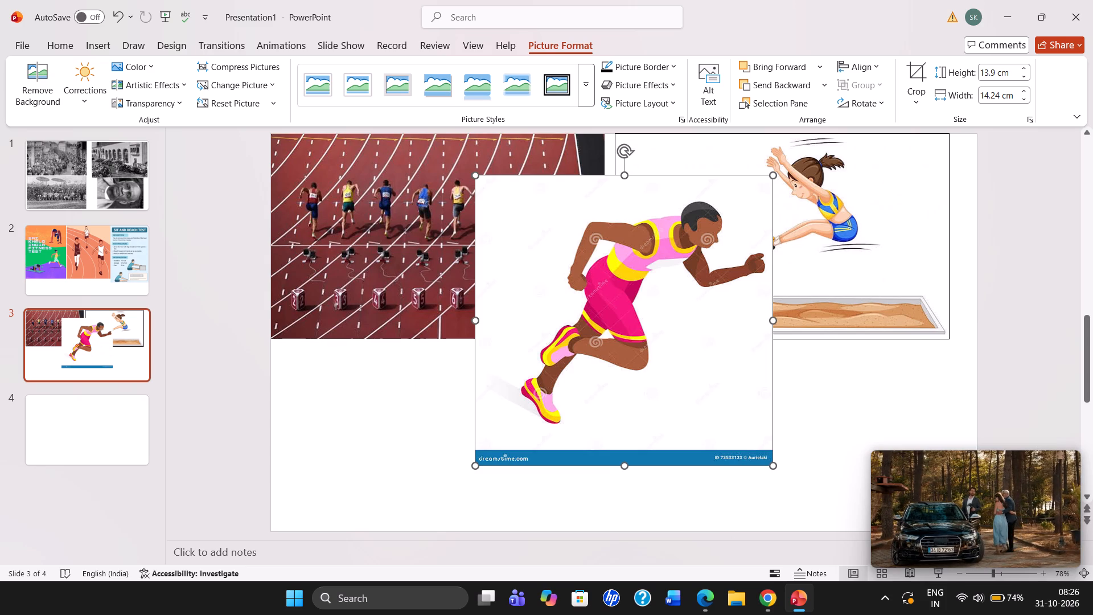
Crop the sprinter picture to about 11.36 cm high by 12.15 cm wide, cutting off the blue dreamstime.com strip and the empty margins.
left_click(654, 412)
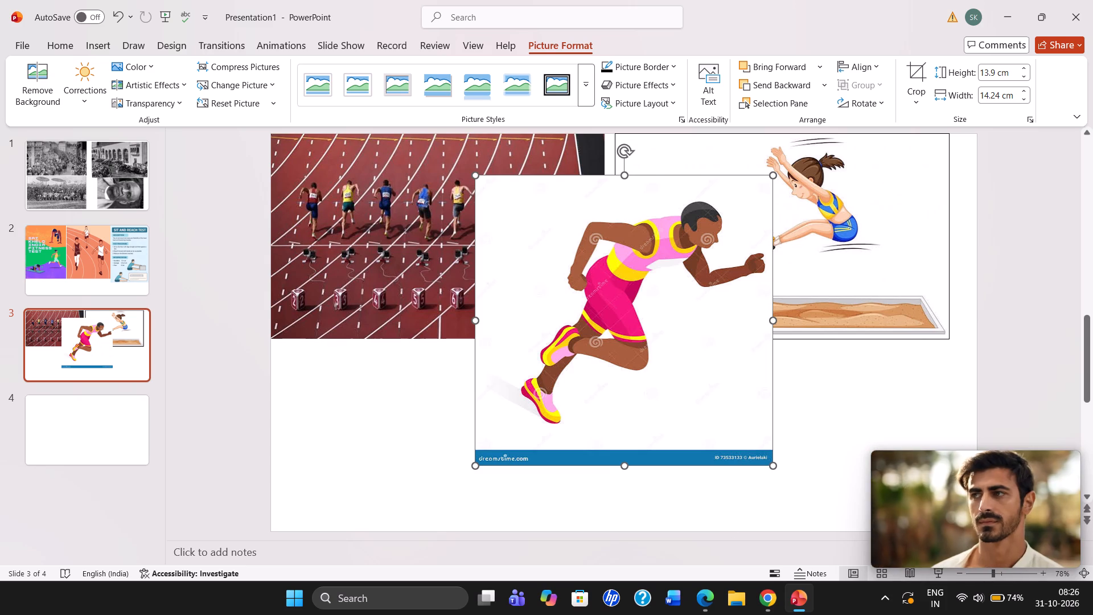
left_click(654, 412)
left_click(613, 409)
right_click(618, 395)
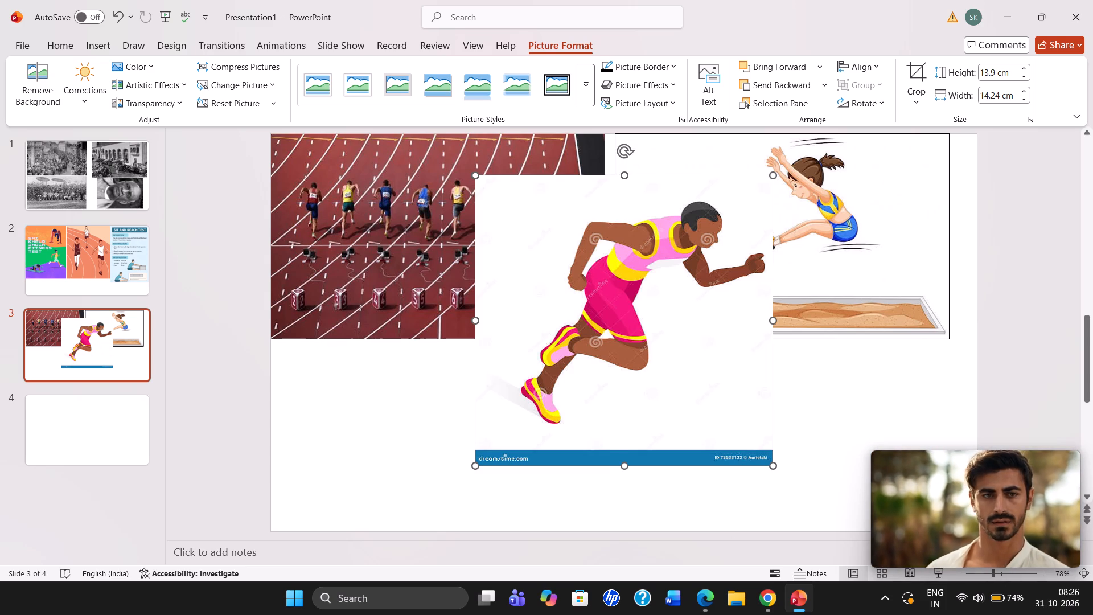
left_click(661, 432)
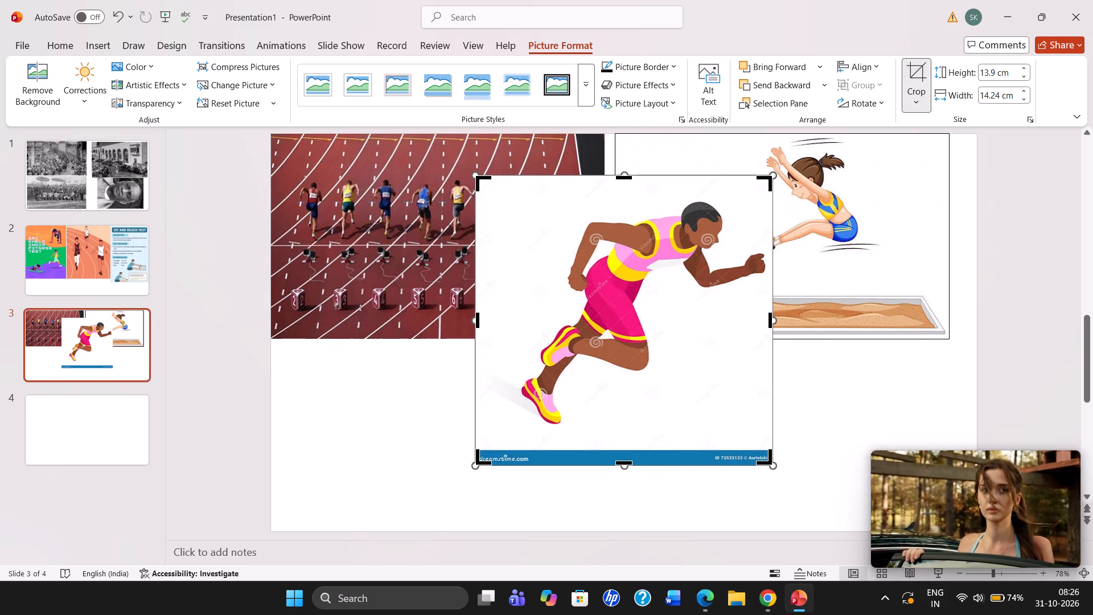
left_click_drag(631, 466, 638, 440)
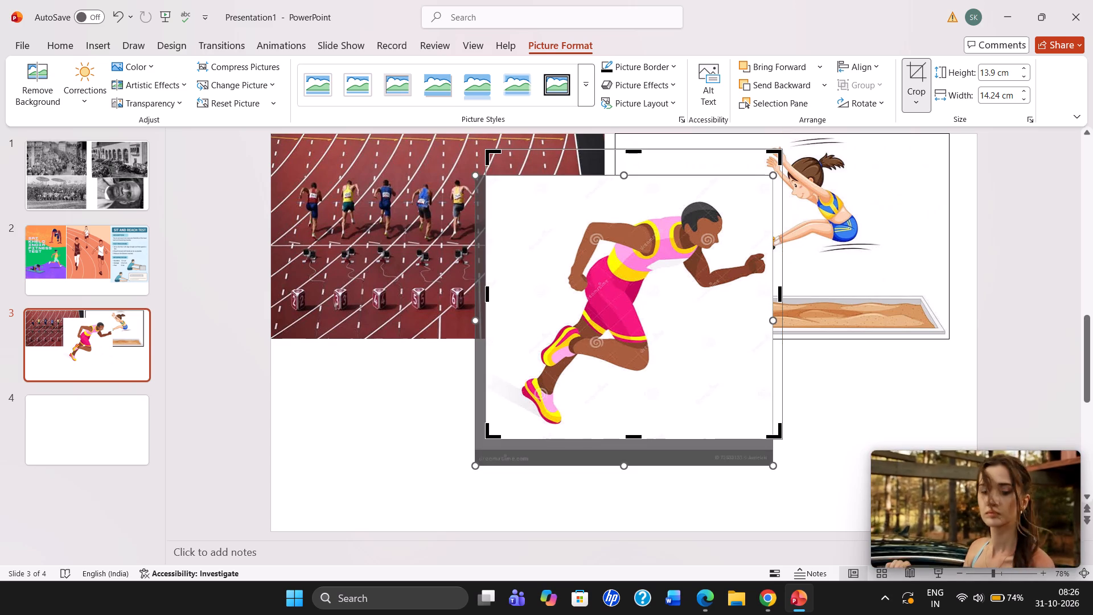
left_click_drag(632, 152, 634, 198)
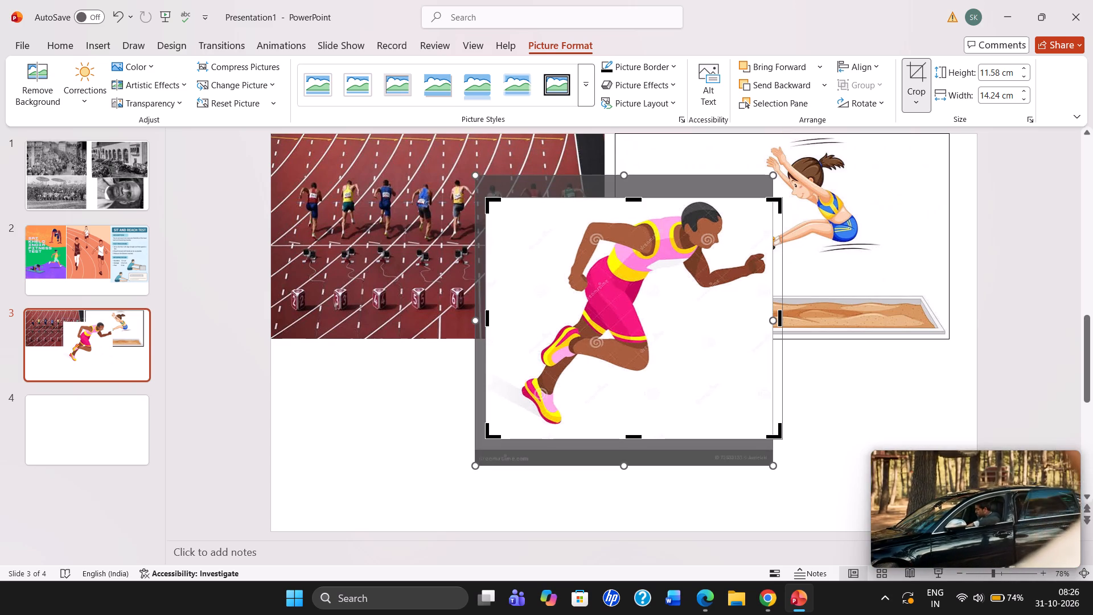
left_click_drag(489, 202, 514, 202)
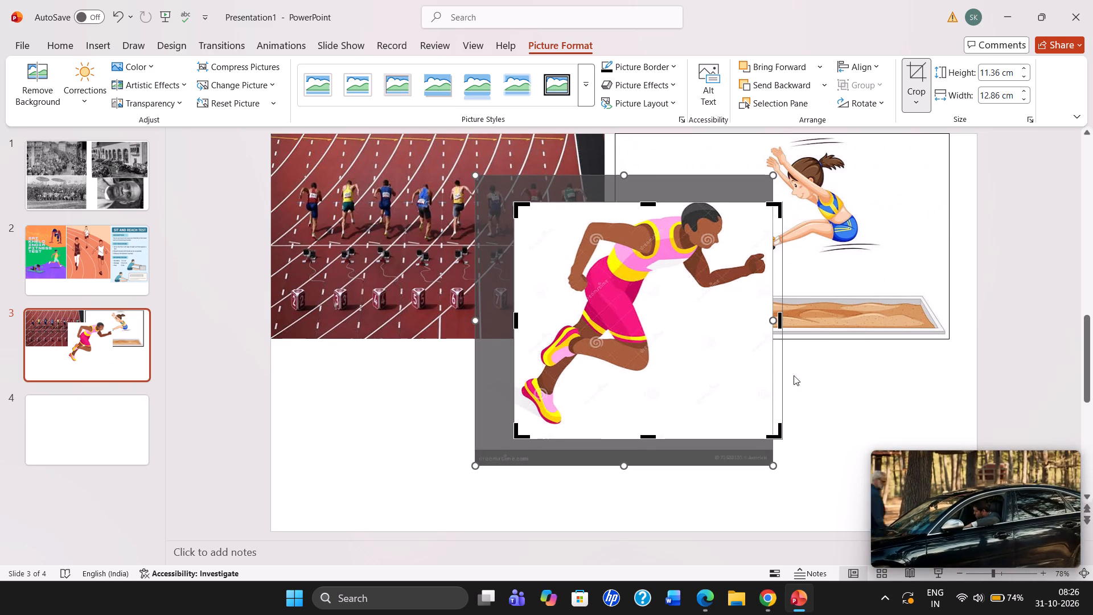
left_click_drag(781, 325, 767, 325)
left_click(835, 397)
Move the sprinter picture to the lower middle of slide 3, beneath the running track and long jump pictures.
left_click_drag(660, 331, 475, 454)
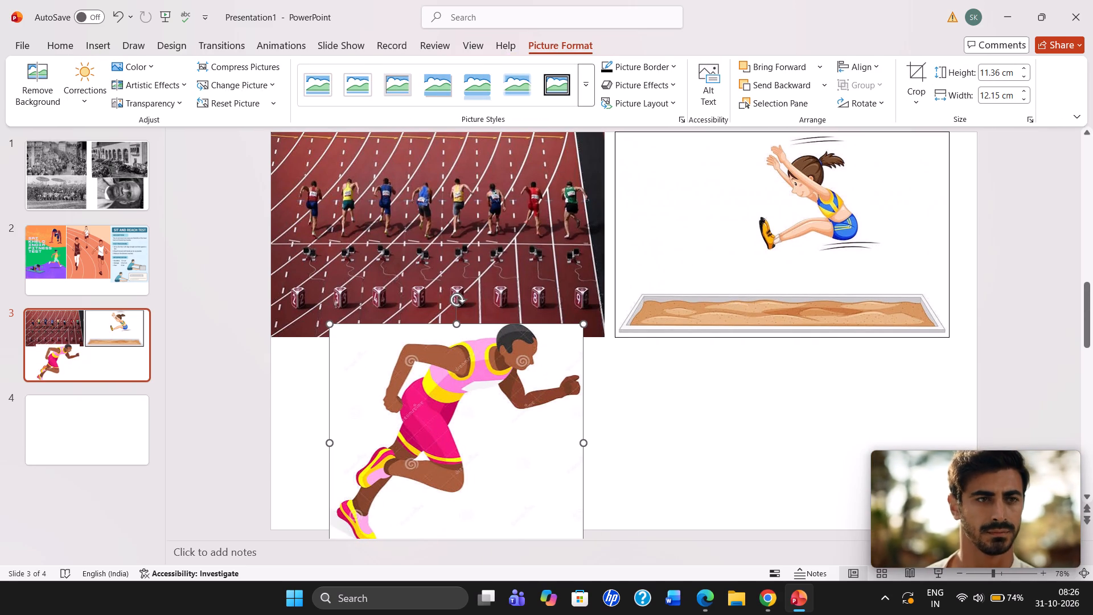
left_click(459, 302)
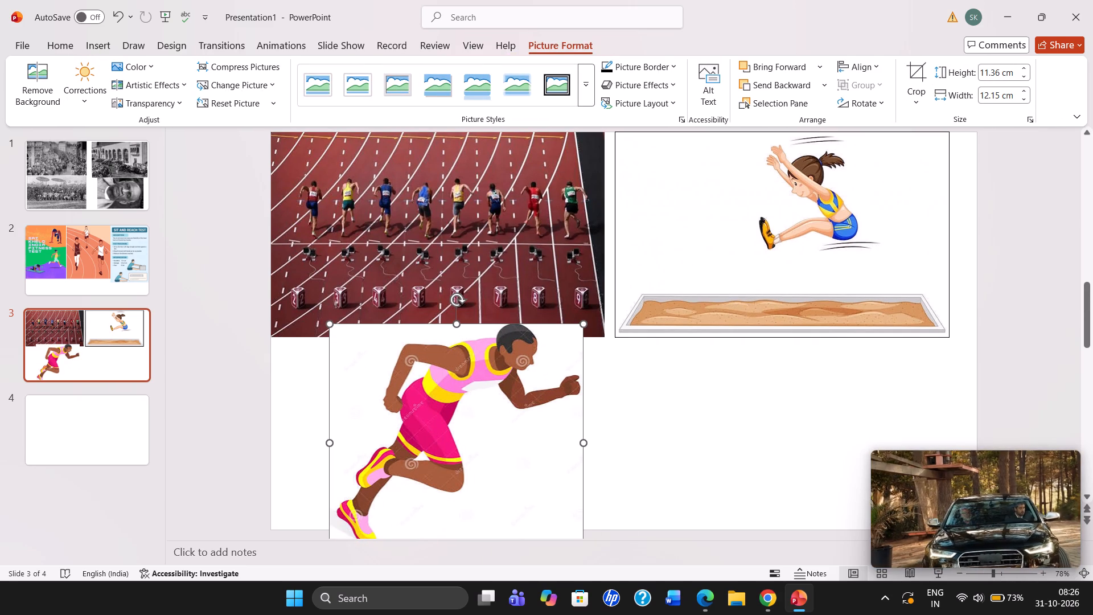
left_click_drag(467, 323, 593, 332)
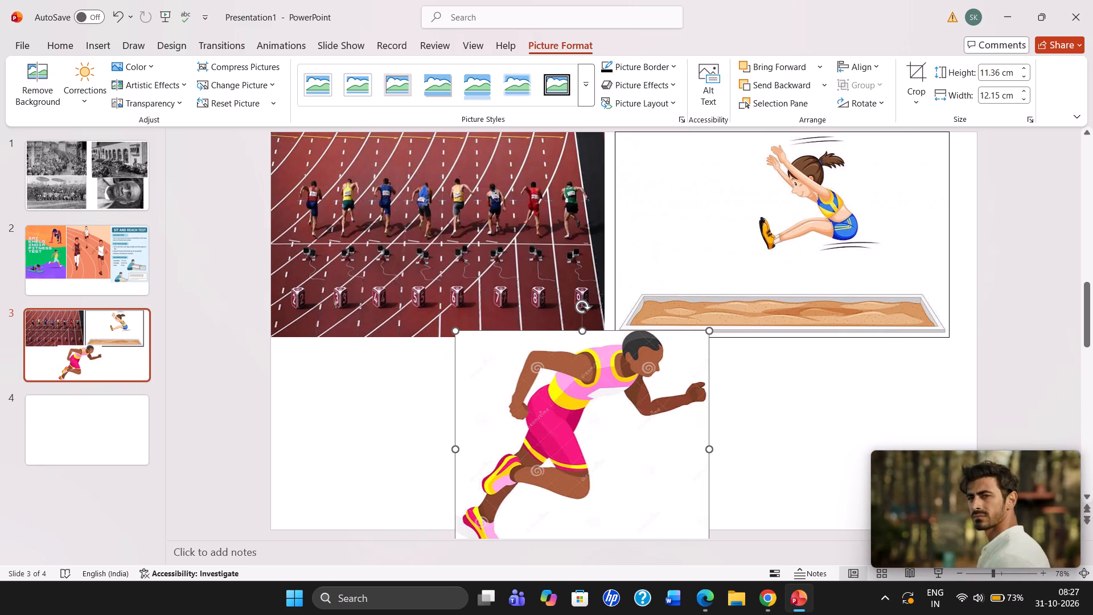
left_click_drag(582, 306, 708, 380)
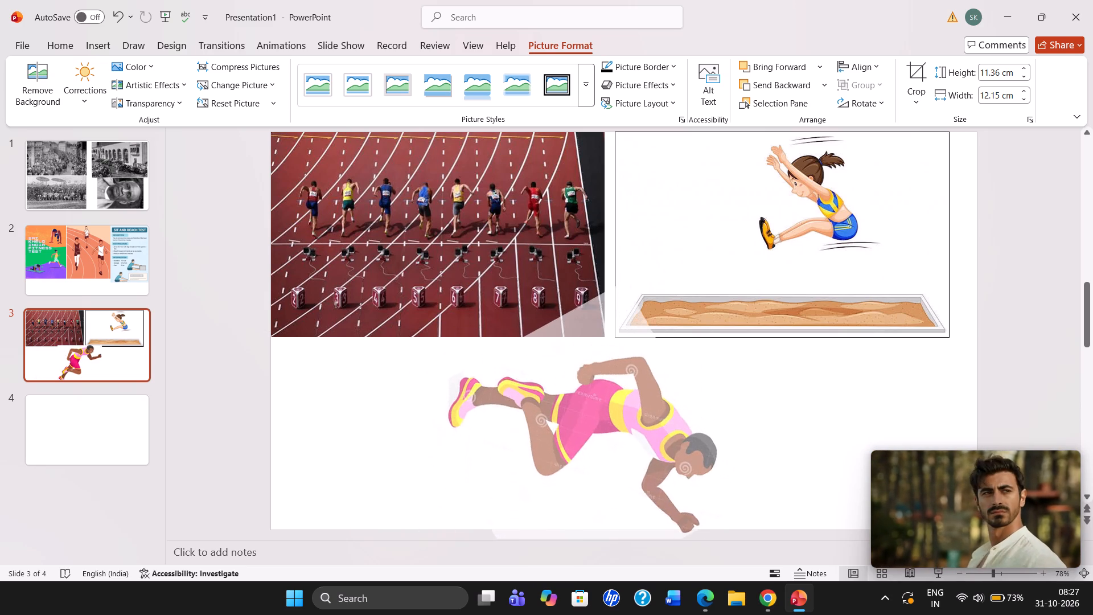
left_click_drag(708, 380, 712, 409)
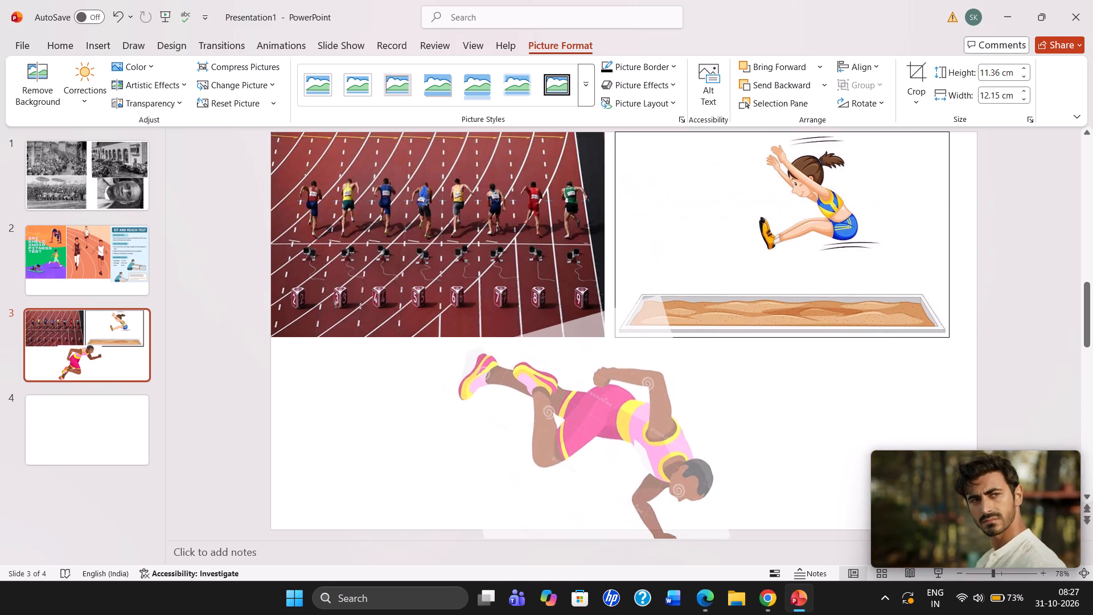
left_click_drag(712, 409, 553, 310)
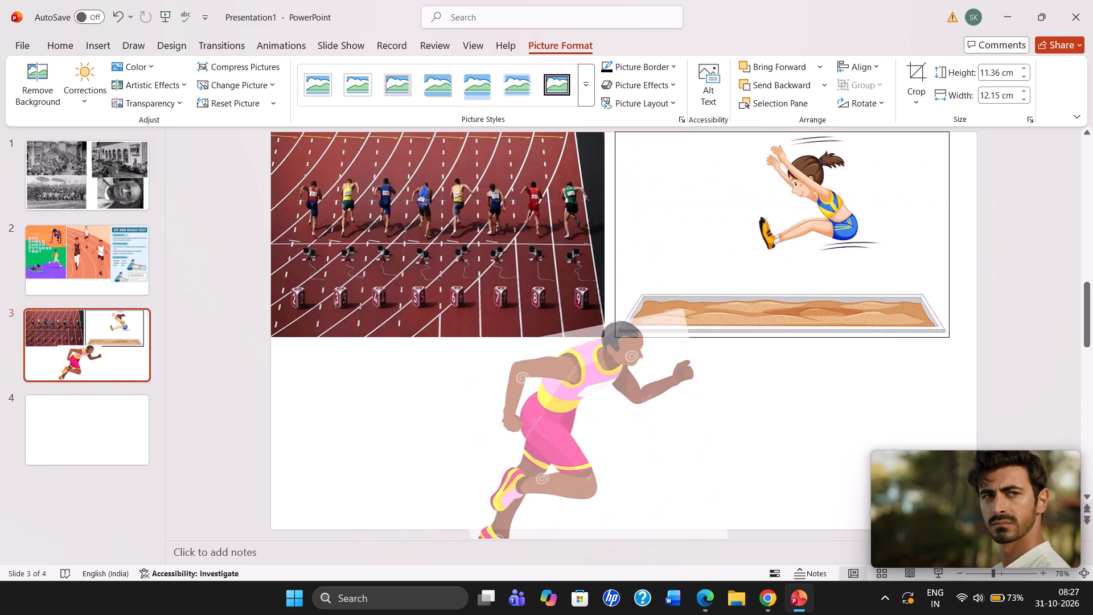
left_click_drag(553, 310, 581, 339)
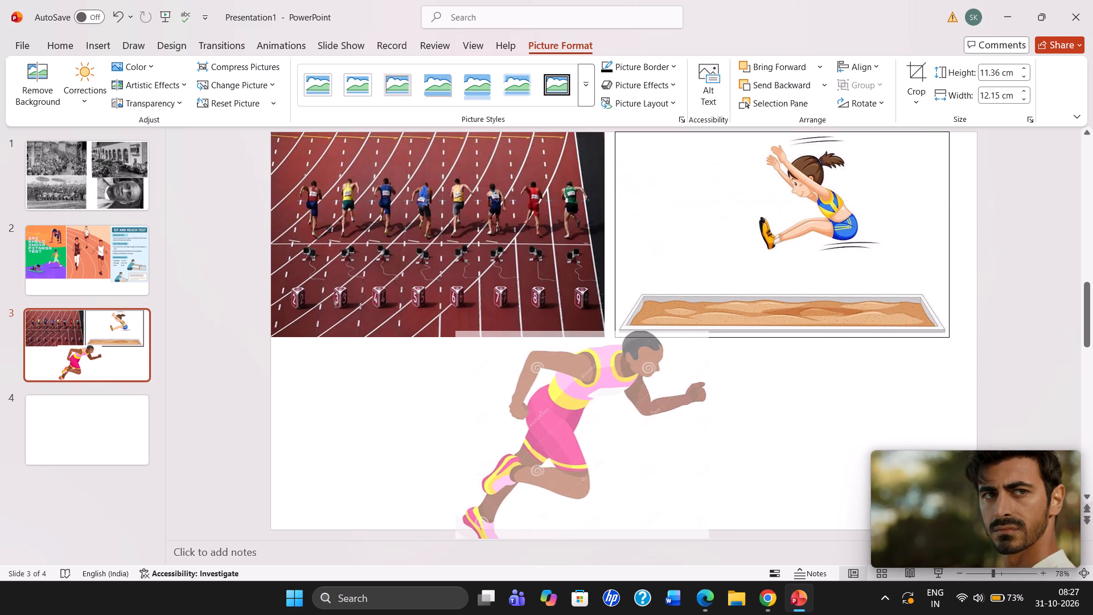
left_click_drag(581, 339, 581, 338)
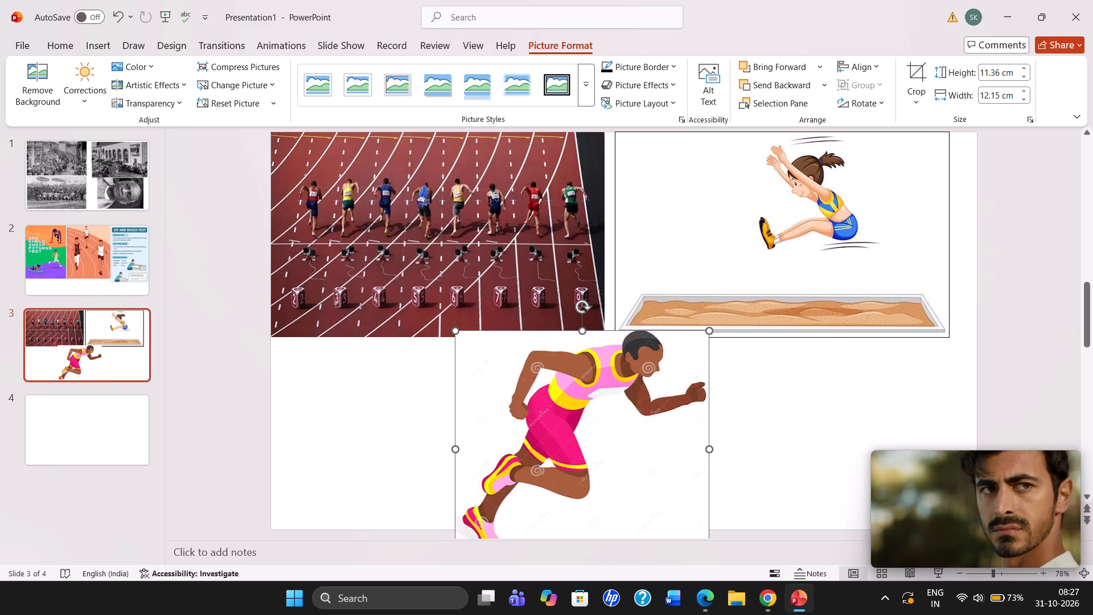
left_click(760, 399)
Move the sprinter picture against slide 3's left edge beneath the running track picture and reduce it to 10.26 cm high by 10.98 cm wide.
left_click_drag(593, 395, 557, 399)
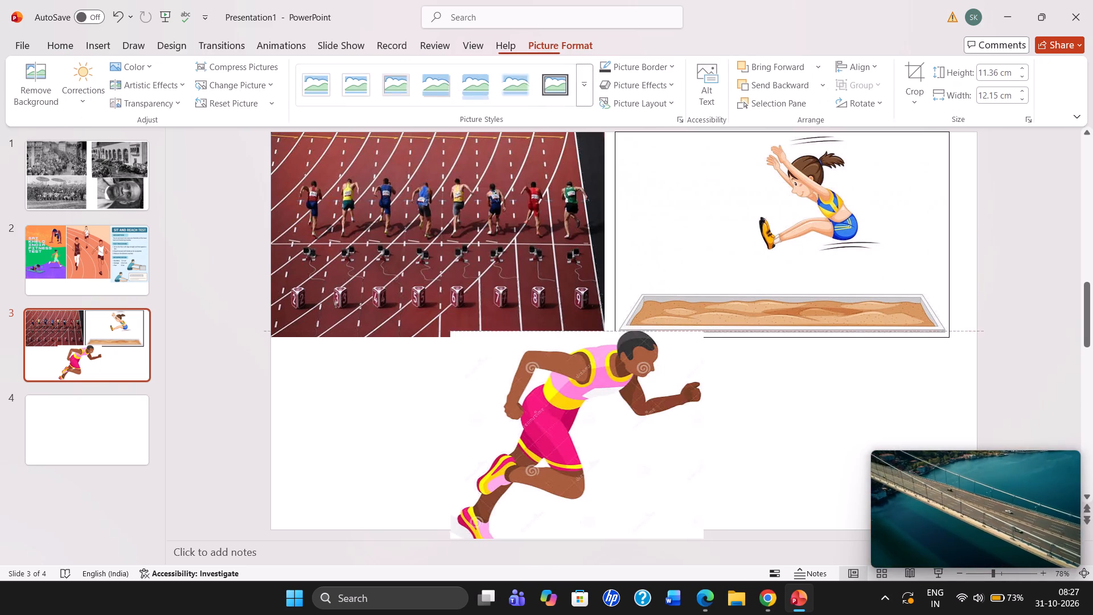
left_click_drag(557, 399, 409, 394)
left_click_drag(527, 329, 512, 335)
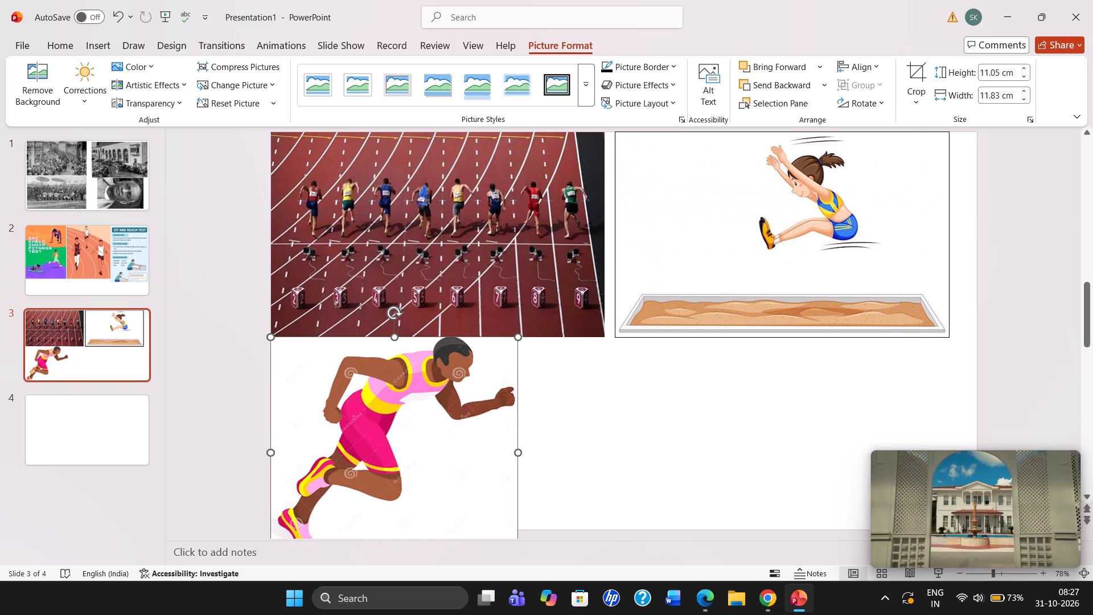
left_click_drag(517, 340, 500, 359)
left_click_drag(424, 447, 426, 434)
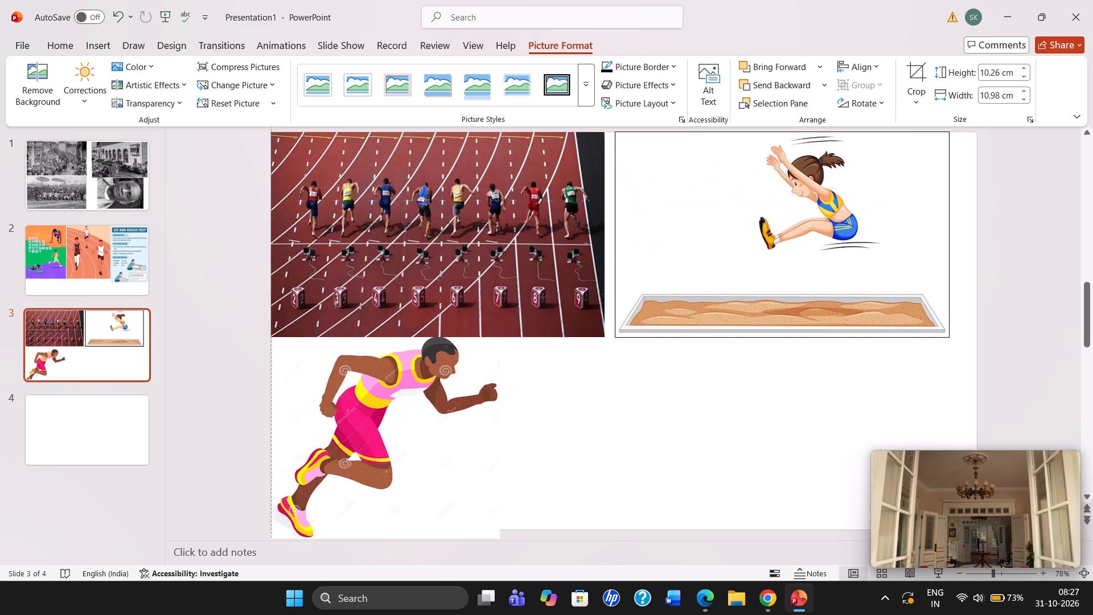
left_click_drag(426, 434, 428, 428)
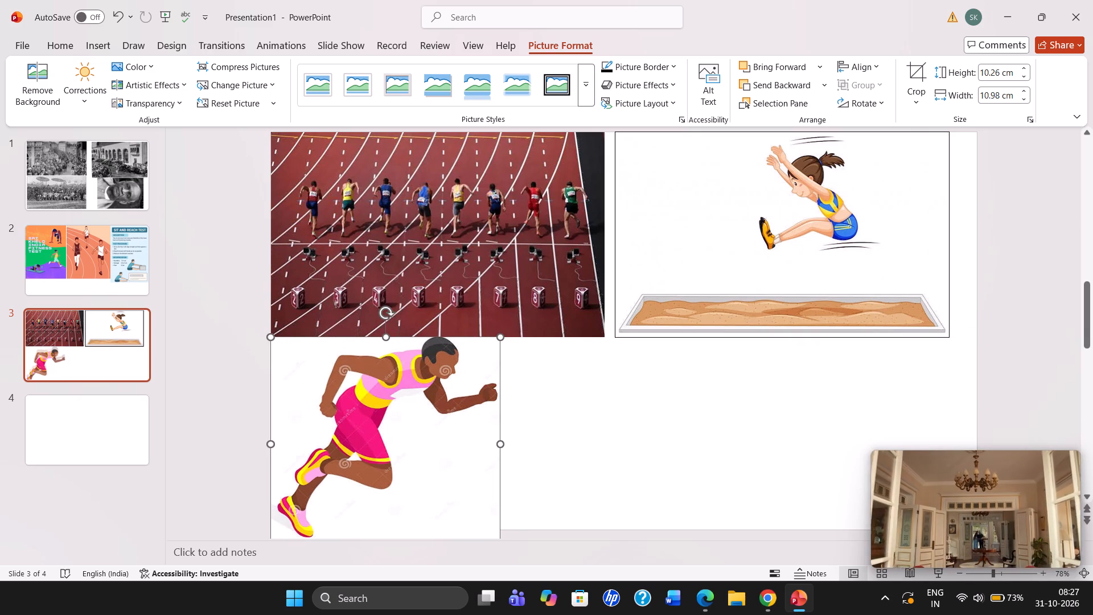
Reduce the height of the running track picture by raising its bottom edge, keeping its width.
left_click(515, 332)
left_click(545, 313)
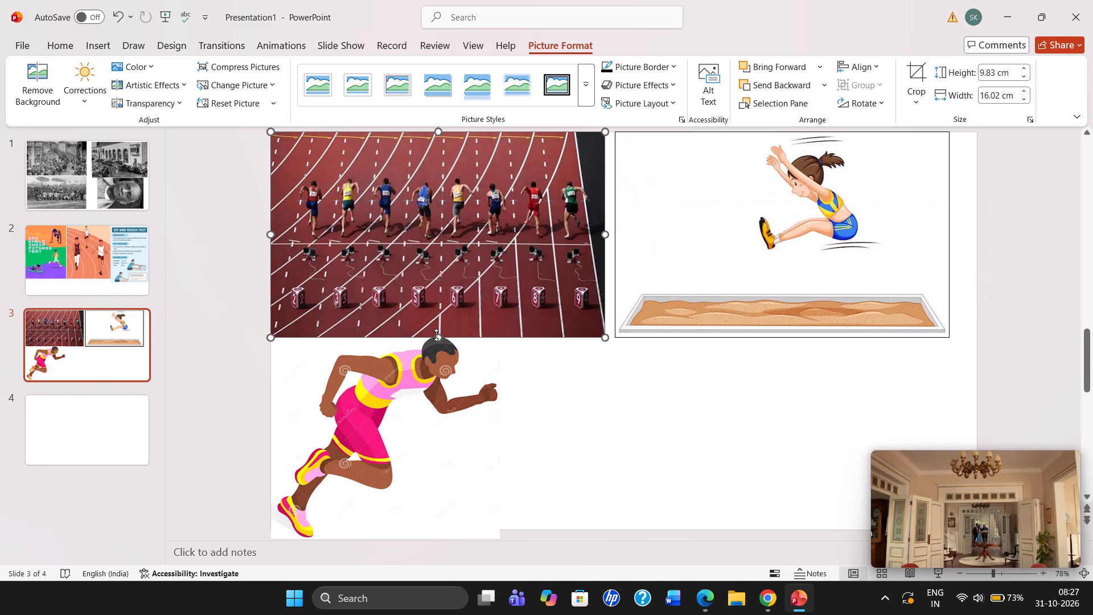
left_click_drag(438, 335, 438, 322)
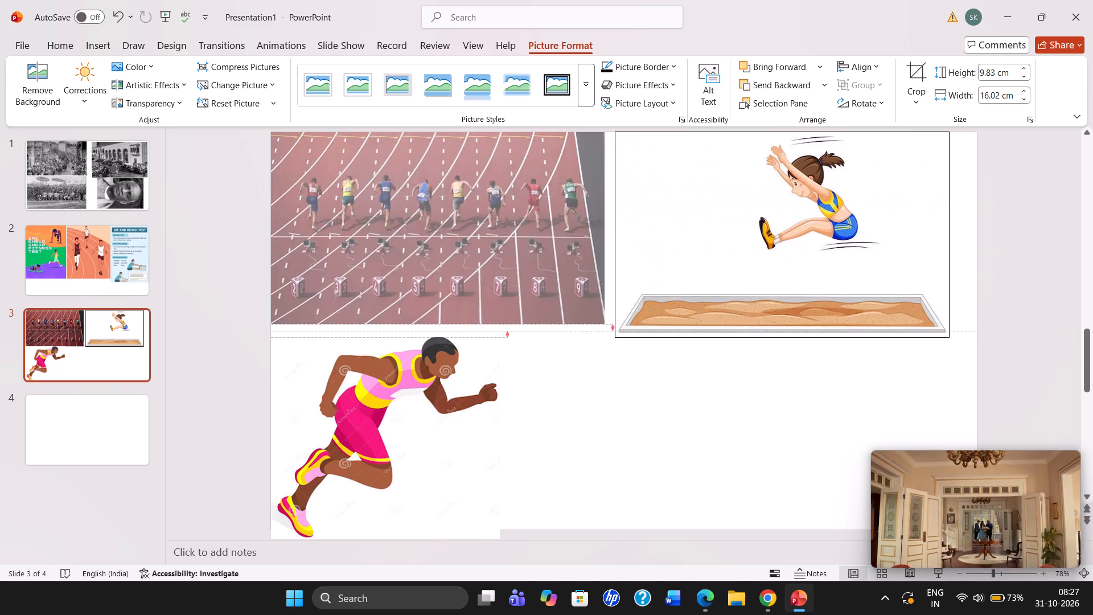
left_click_drag(438, 322, 439, 311)
Move the sprinter picture up to just beneath the running track picture, fitting it into slide 3's lower-left corner.
left_click_drag(392, 427, 392, 416)
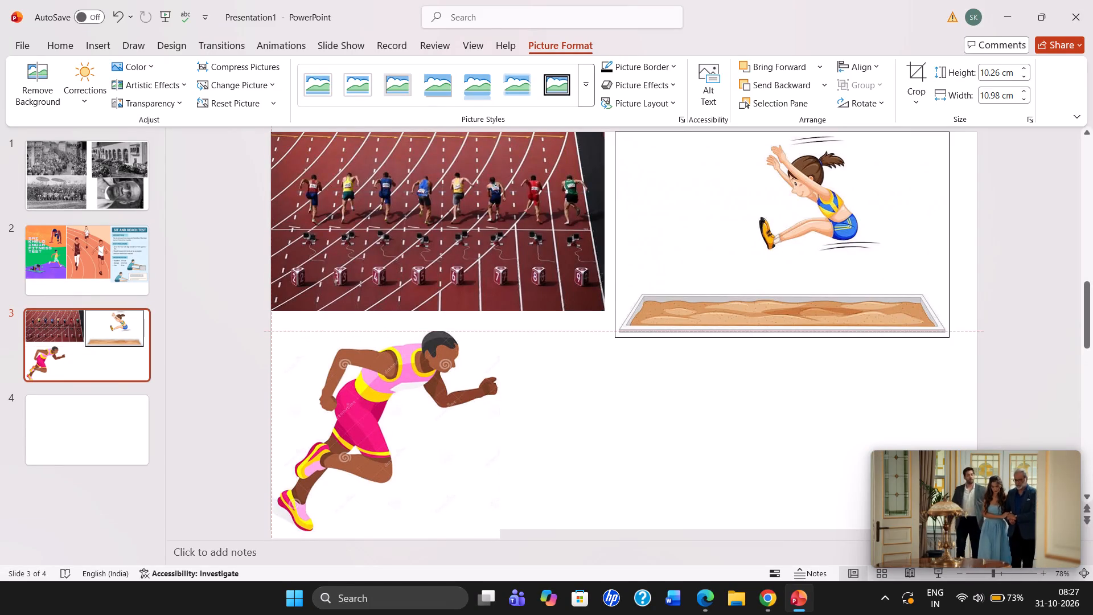
left_click_drag(392, 416, 394, 404)
left_click(584, 456)
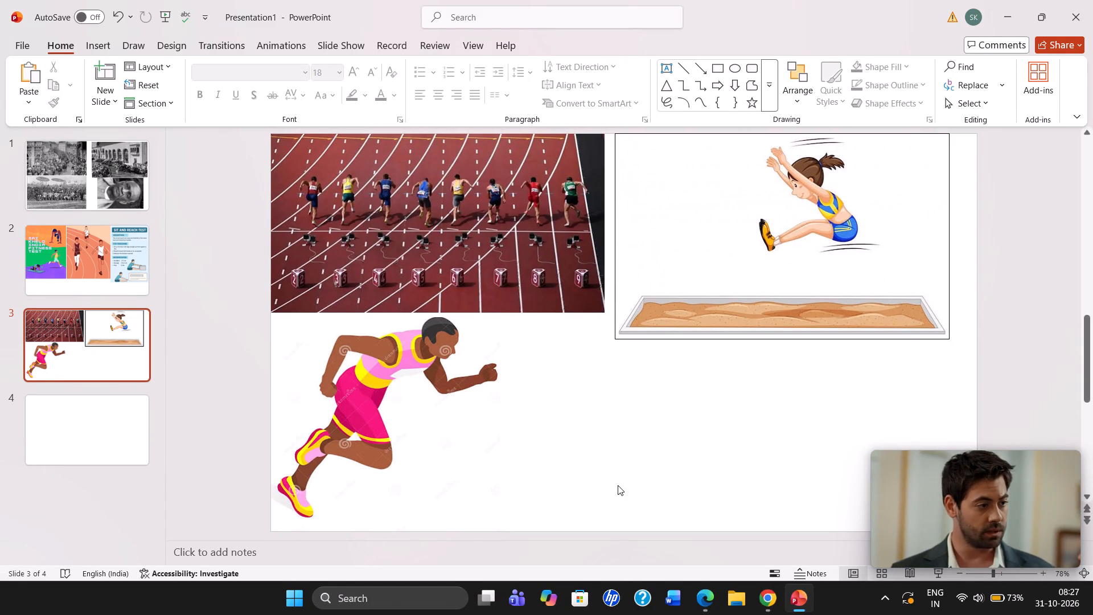
Add a black border to the sprinter picture.
left_click(423, 448)
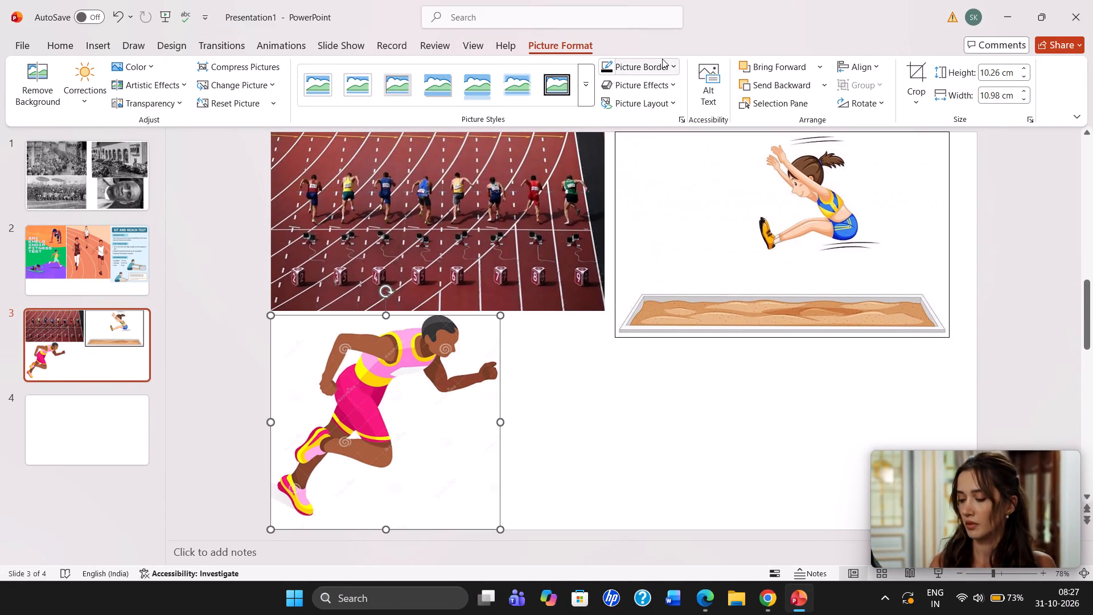
left_click(669, 61)
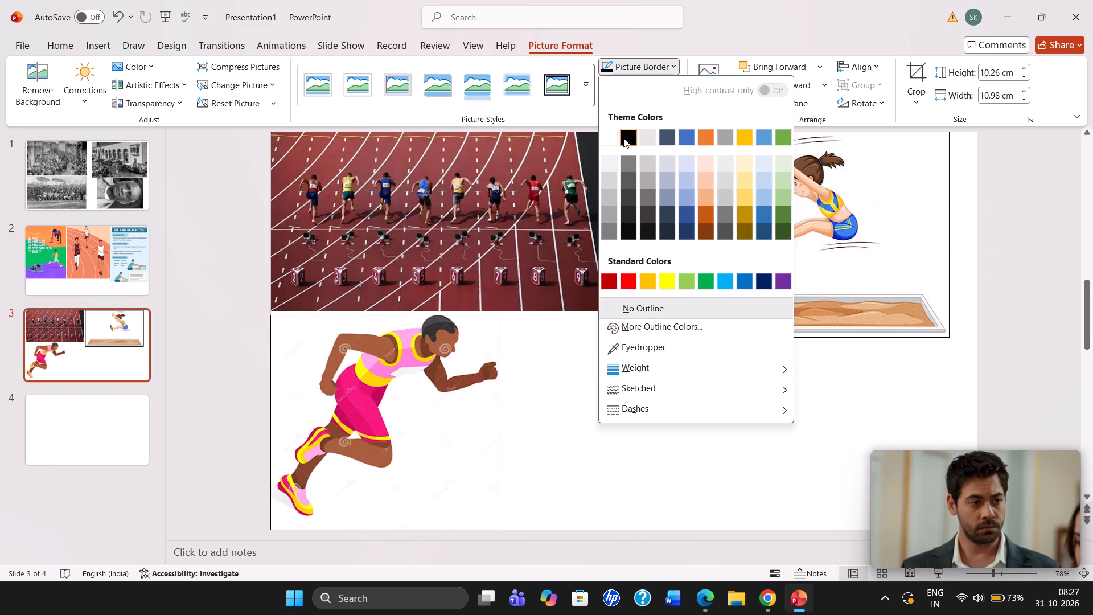
left_click(623, 138)
left_click(511, 372)
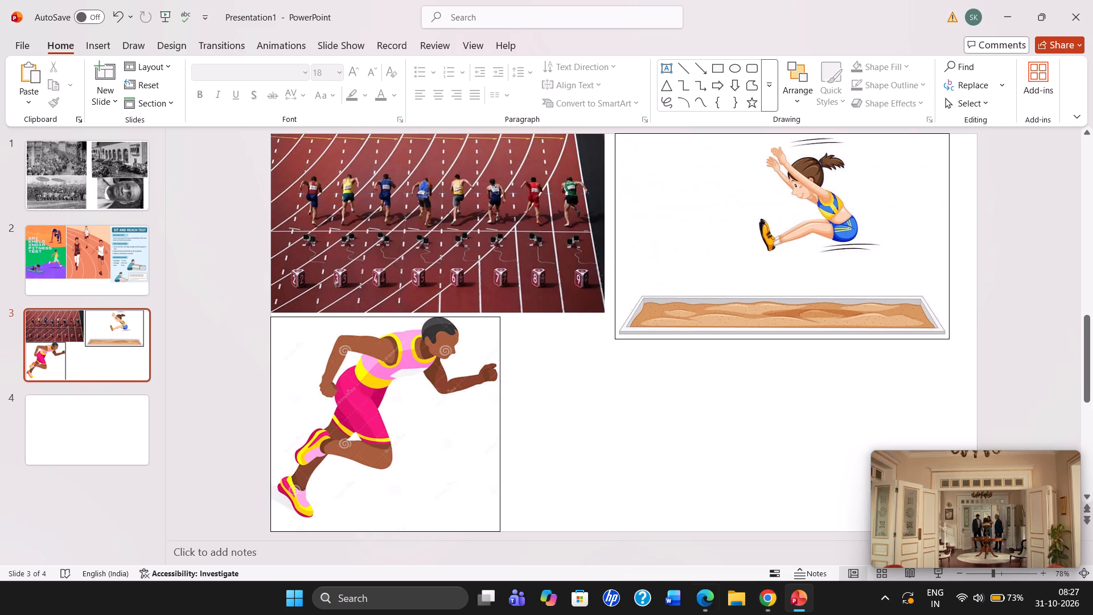
Switch to Chrome and search Google Images for "push ups for girls and boys".
left_click(695, 512)
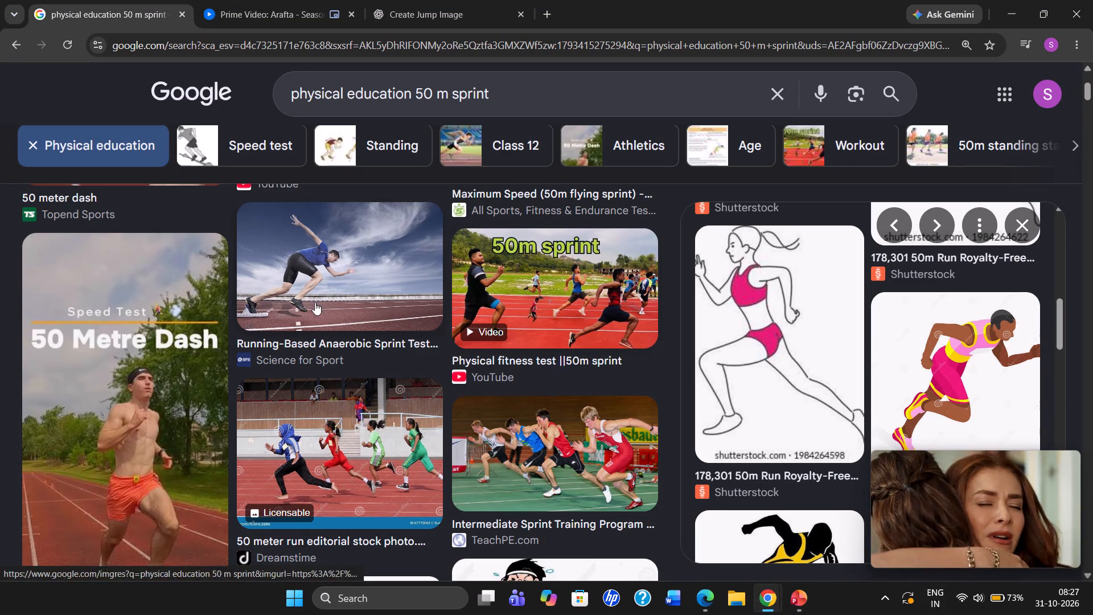
left_click(775, 93)
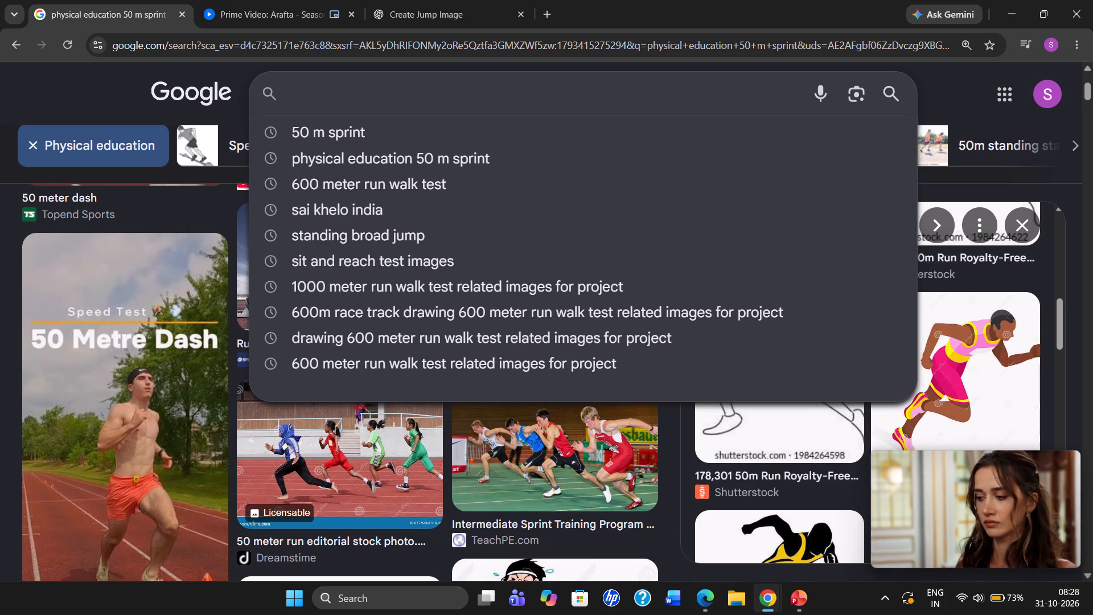
type("push")
left_click(517, 130)
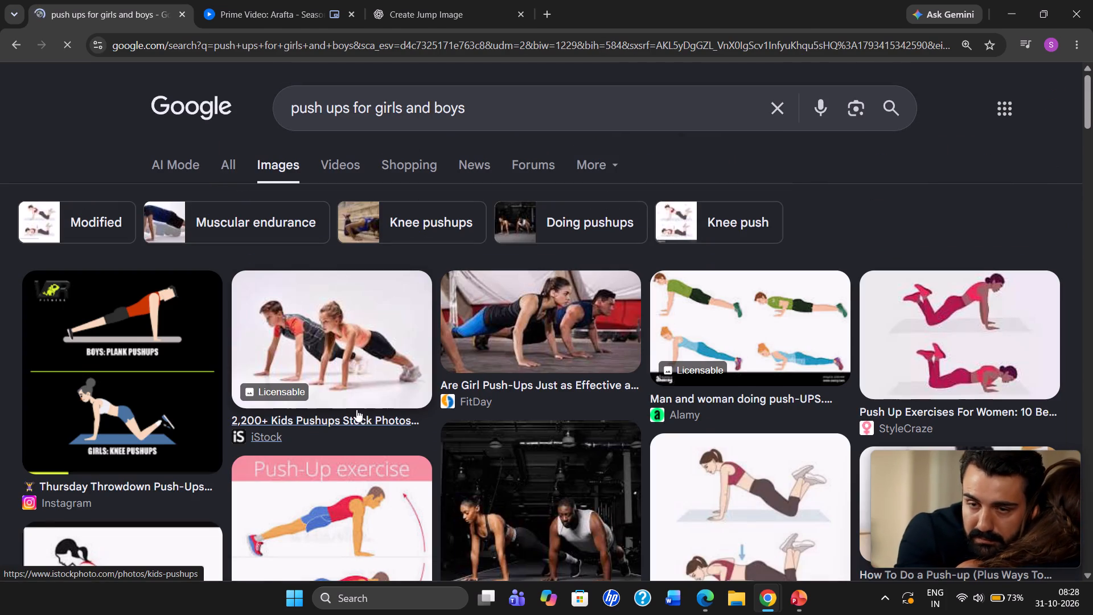
Copy the illustration of a woman doing knee push-ups in two positions and paste it as a picture onto PowerPoint slide 3.
scroll(356, 409, "down", 4)
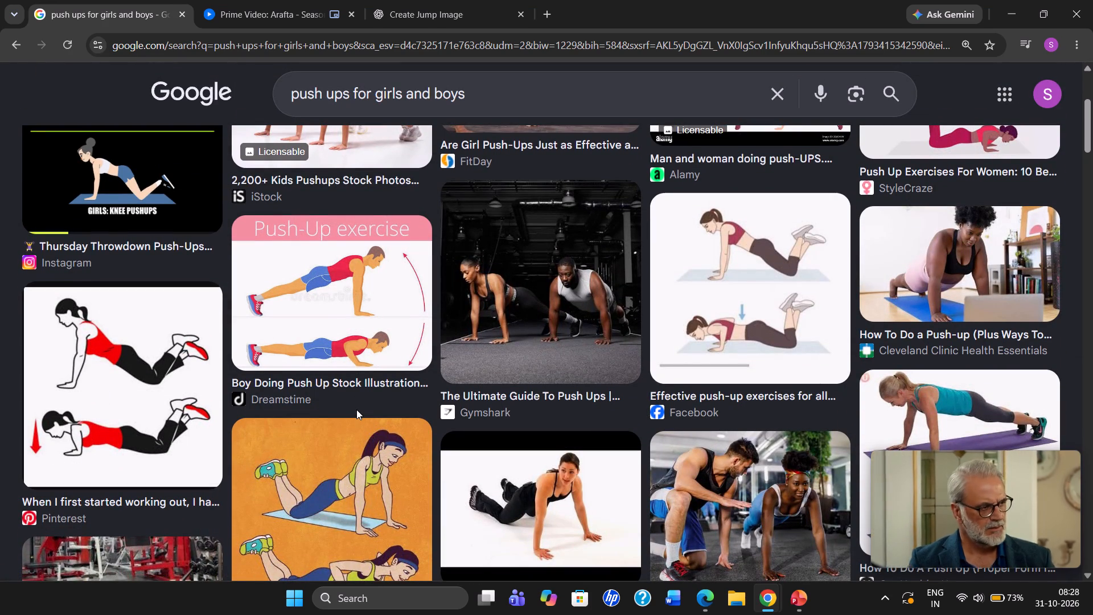
scroll(356, 409, "up", 2)
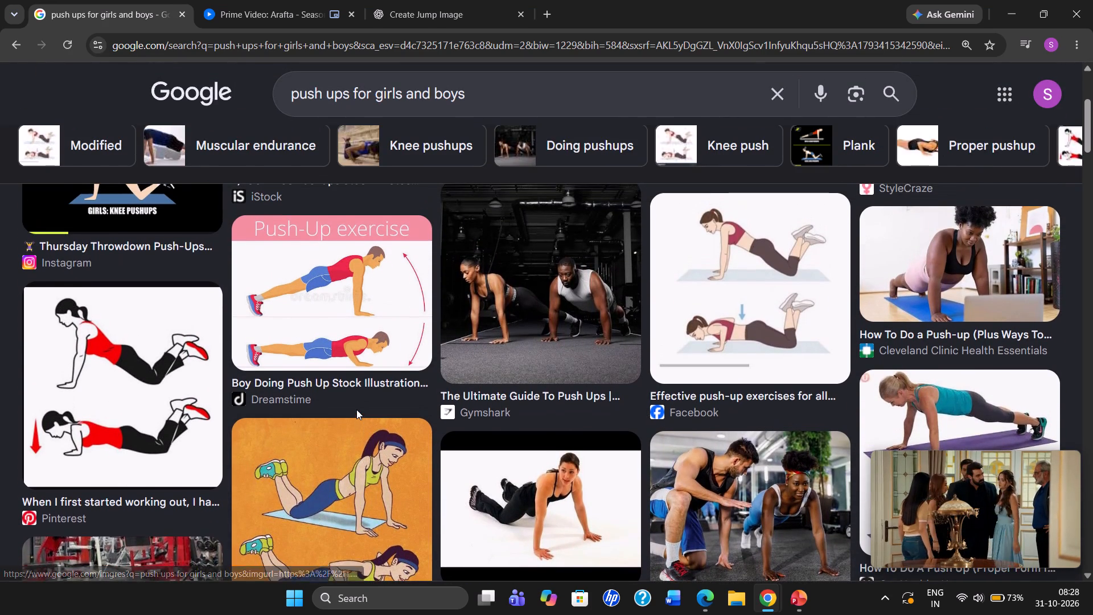
right_click(682, 313)
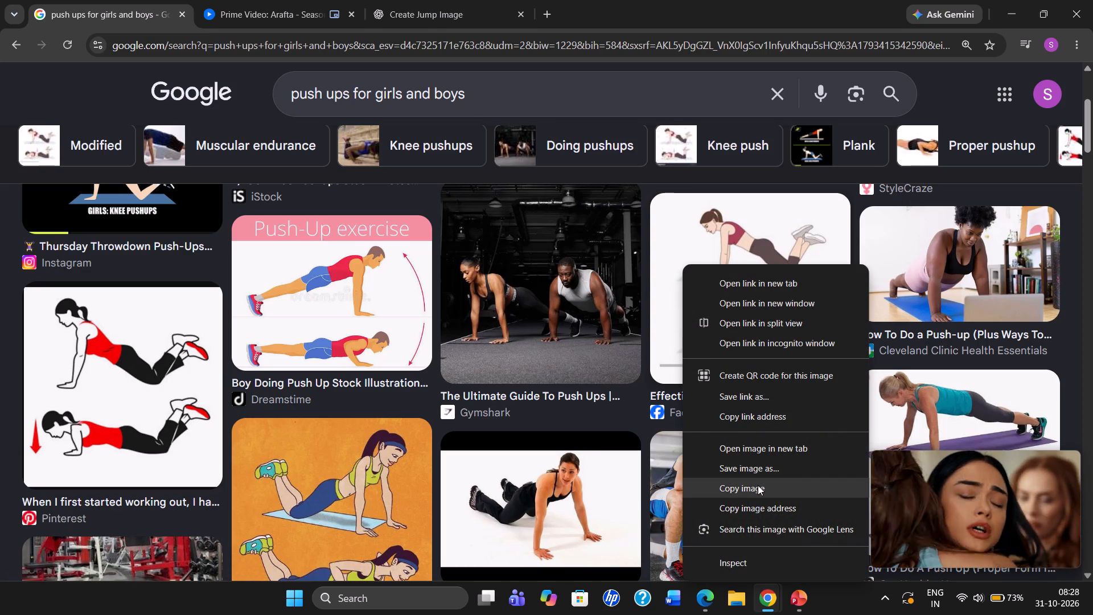
left_click(758, 487)
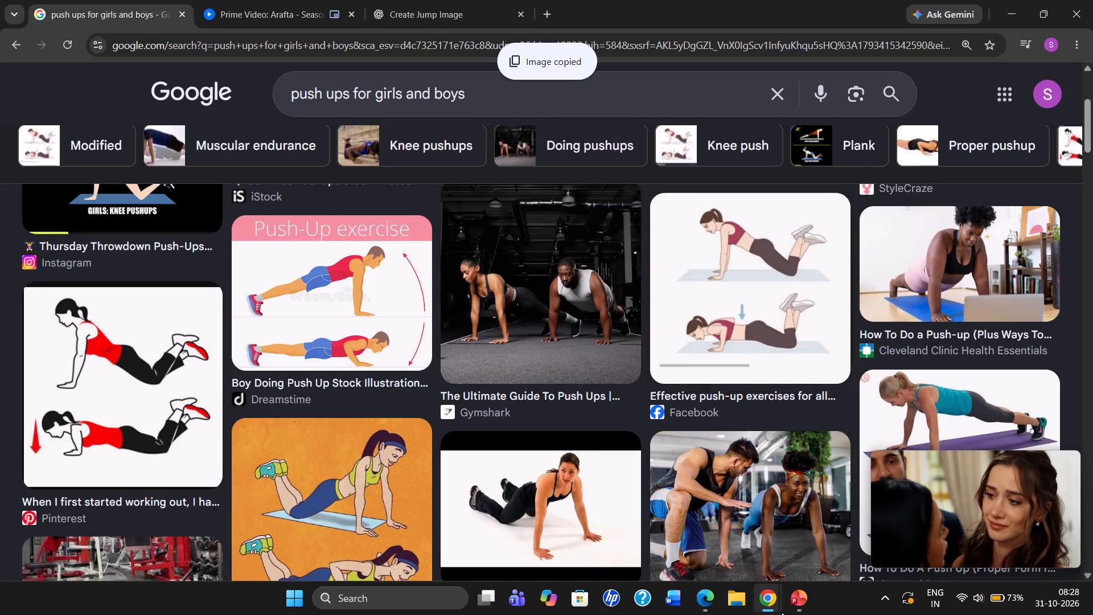
left_click(806, 598)
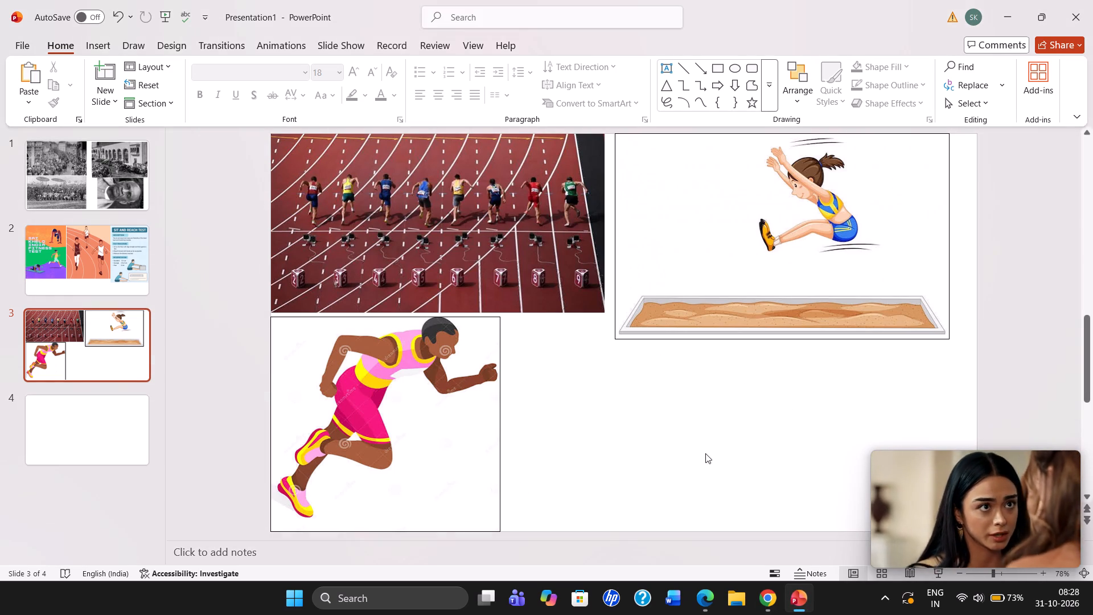
right_click(655, 428)
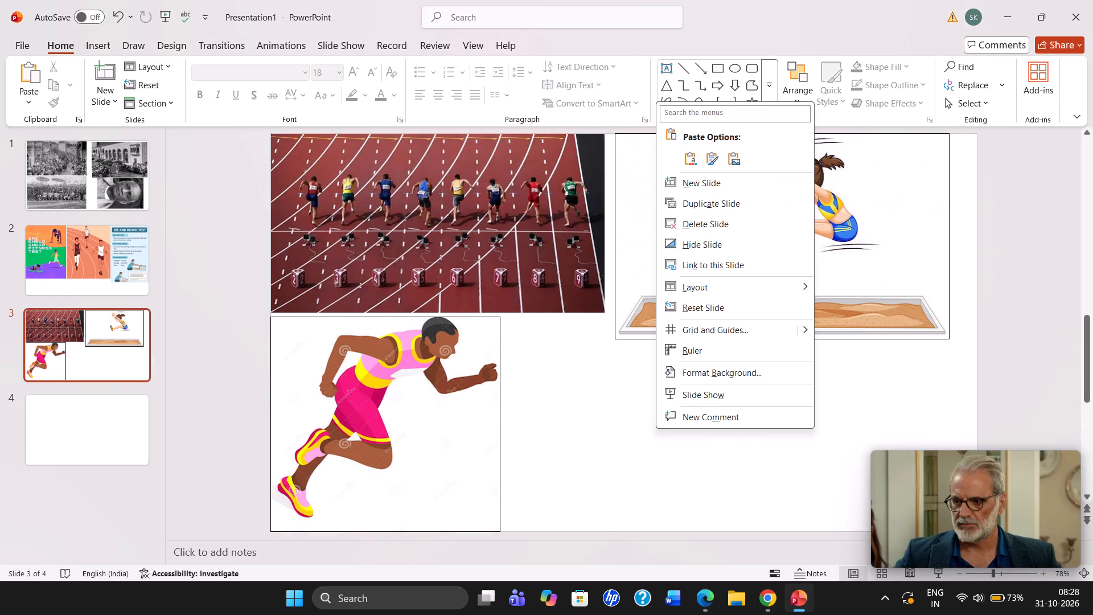
left_click(742, 155)
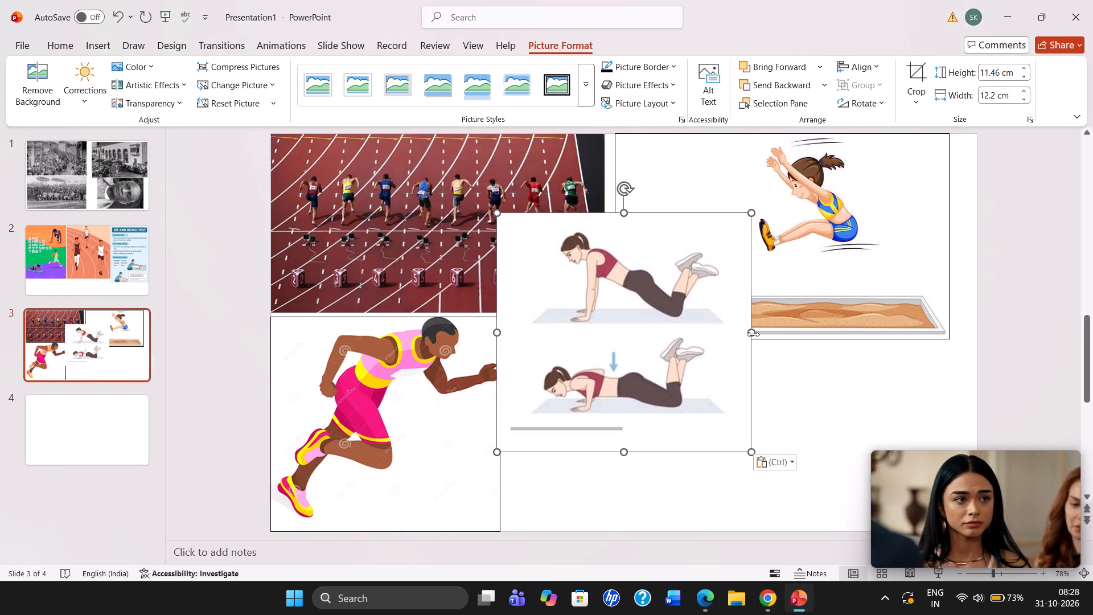
Resize the push-up picture to 17.54 cm wide by 10.26 cm high and move it to the slide's lower right, beneath the long jump picture.
left_click_drag(753, 334, 862, 326)
left_click(862, 326)
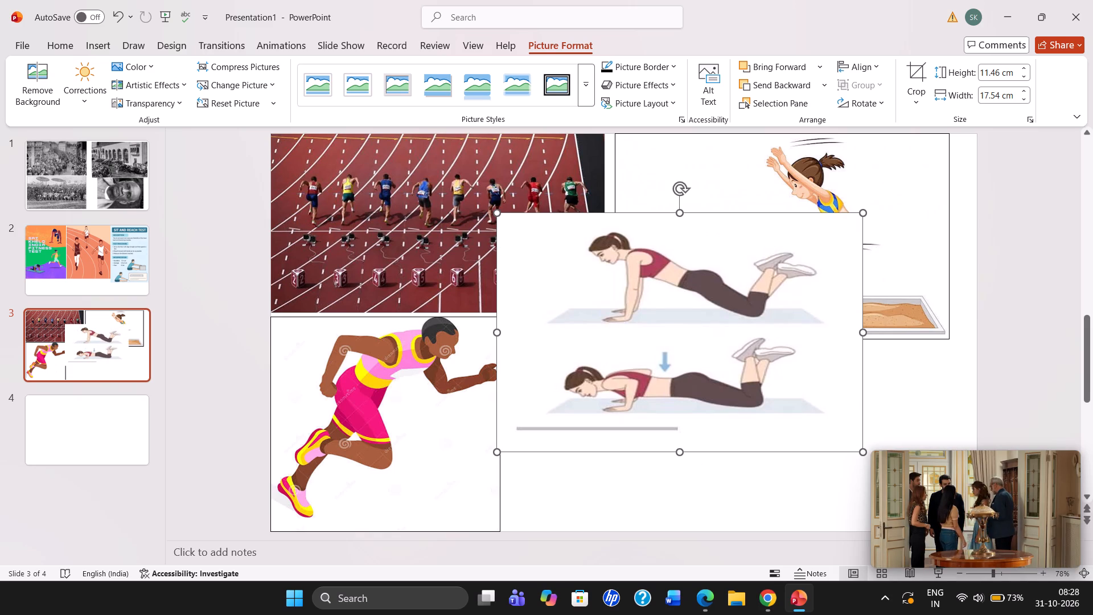
left_click_drag(681, 452, 679, 424)
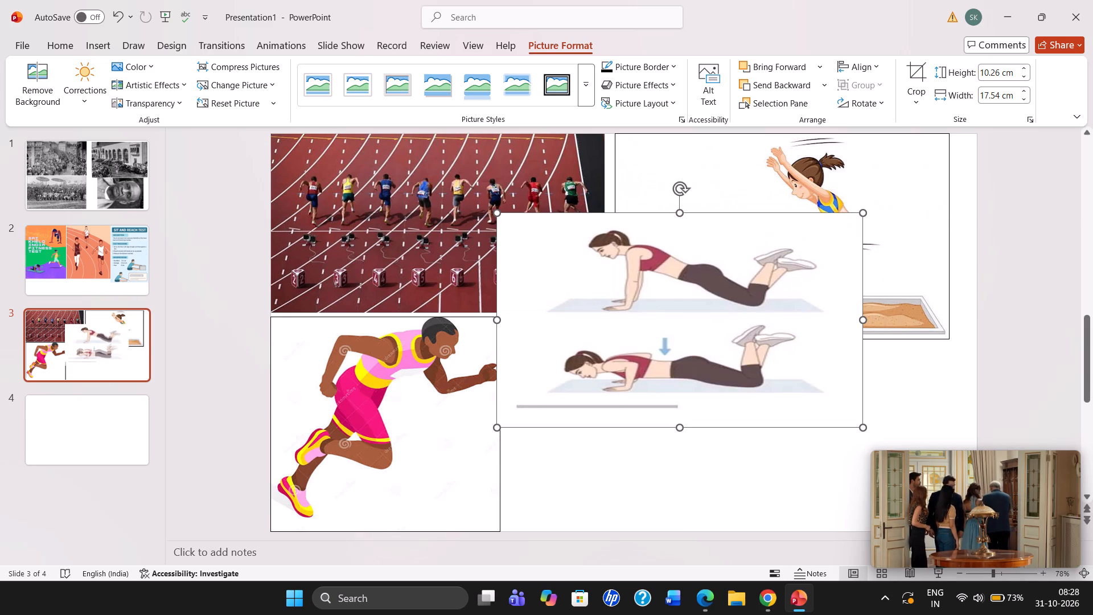
left_click_drag(681, 342, 734, 460)
Reduce the long jump picture's height to 9.12 cm, keeping its width.
left_click(820, 249)
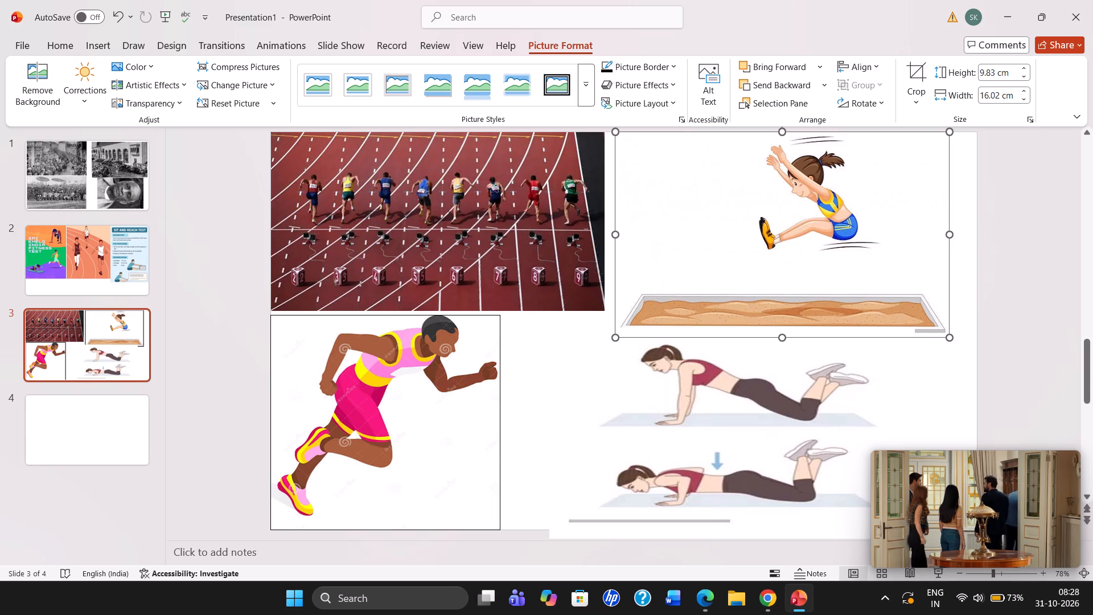
left_click_drag(781, 335, 780, 322)
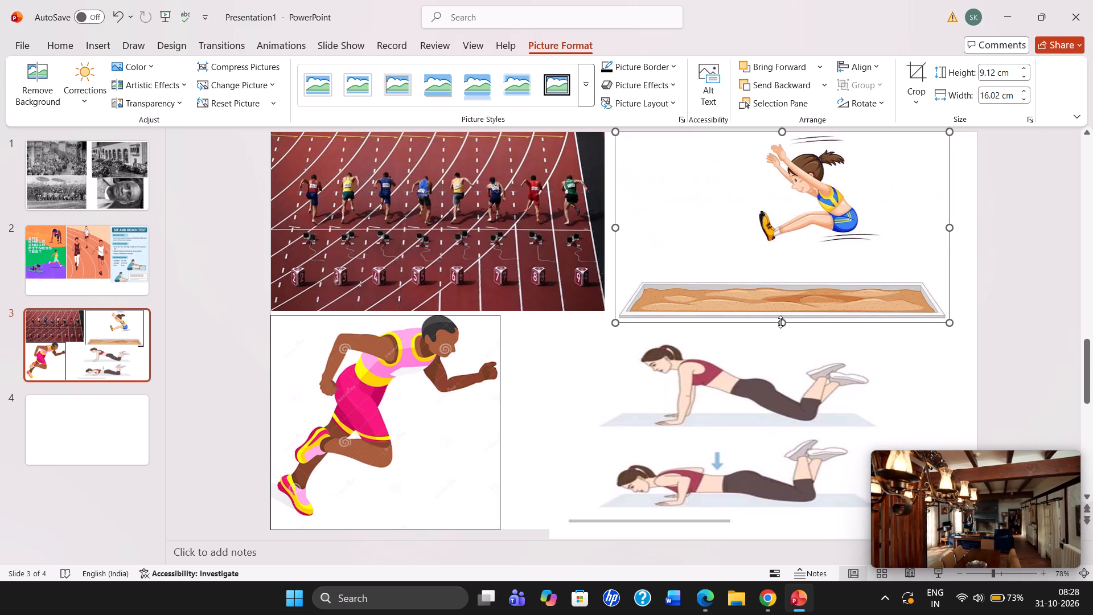
Reduce the push-up picture's height to 9.36 cm and place it directly beneath the long jump picture, within the slide.
left_click(788, 423)
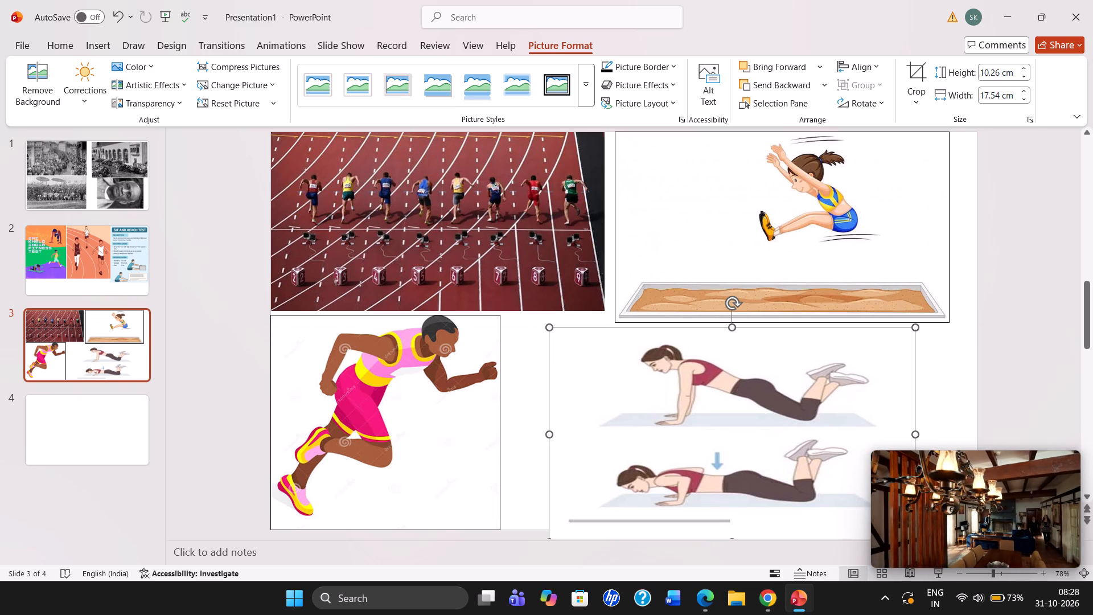
left_click_drag(733, 328, 738, 347)
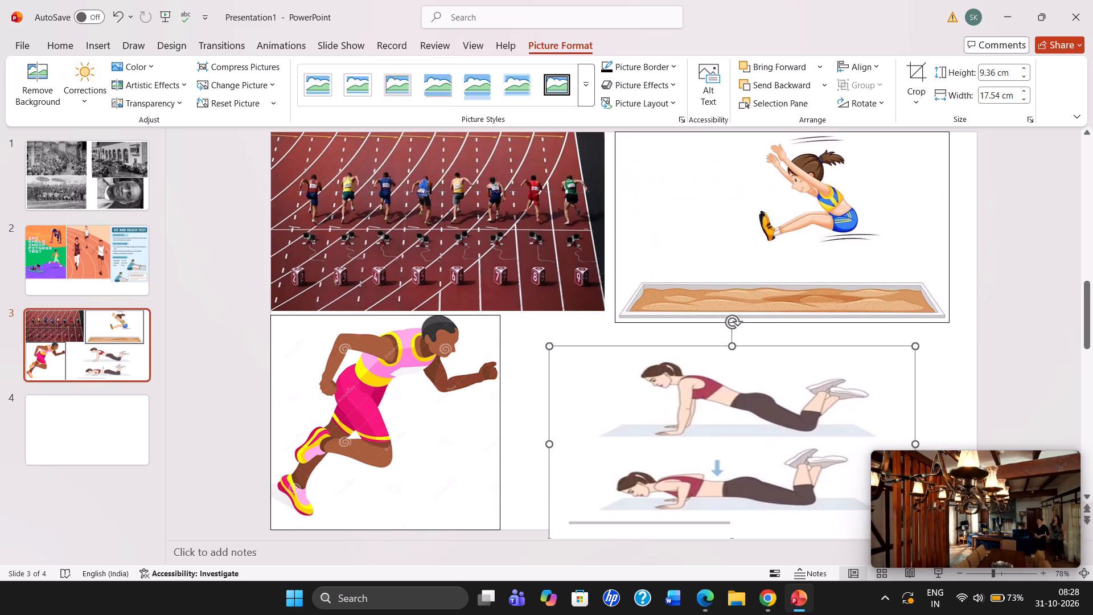
left_click_drag(738, 403, 748, 380)
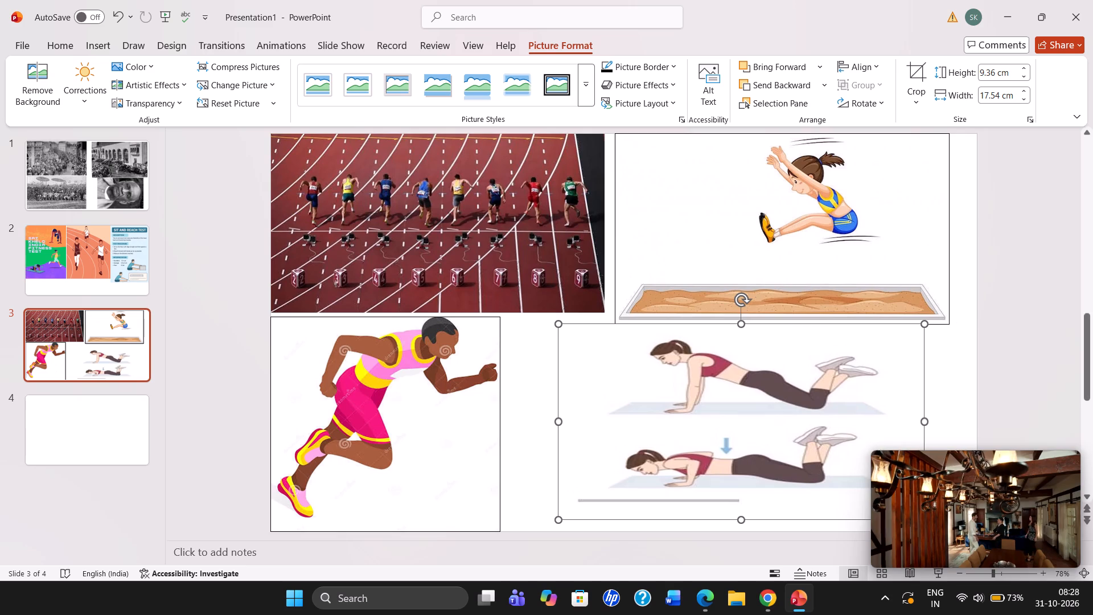
left_click_drag(778, 397, 784, 398)
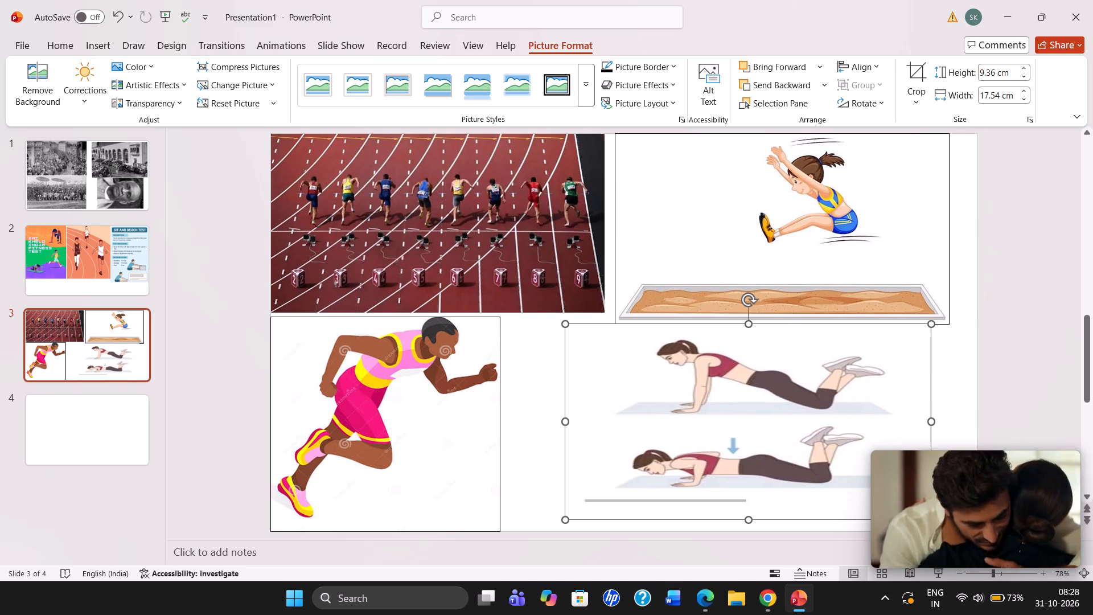
Add a black border to the knee push-up picture on slide 3.
left_click(654, 61)
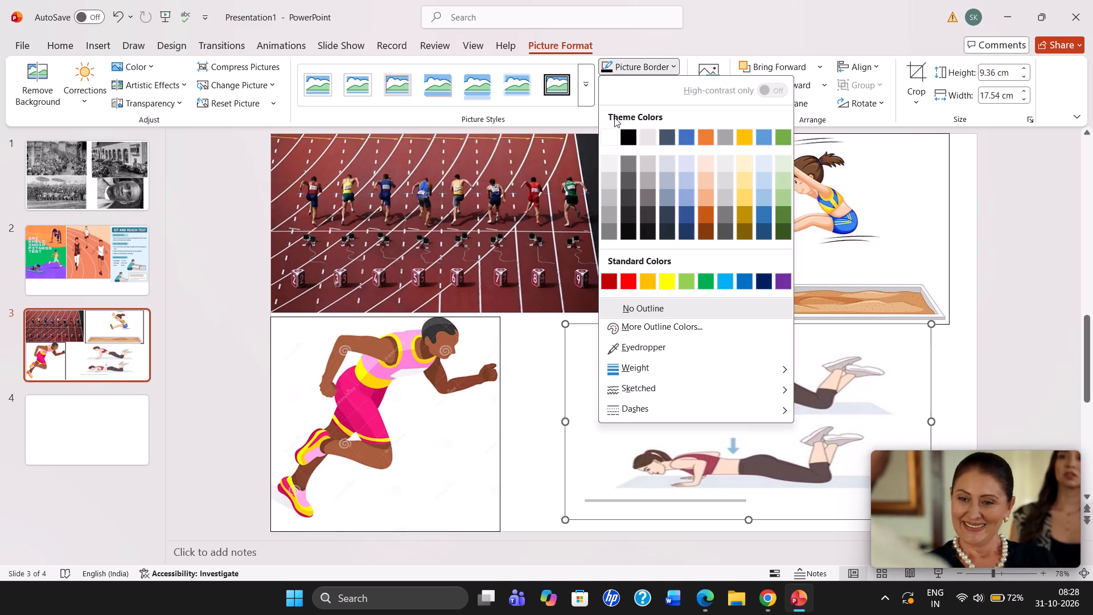
left_click(623, 137)
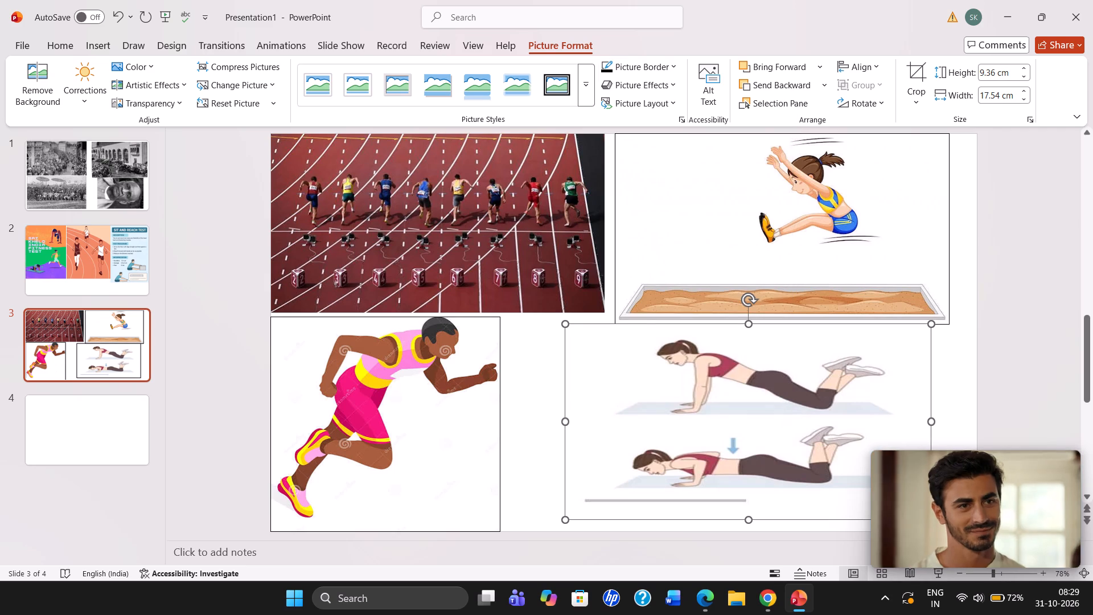
left_click(1010, 336)
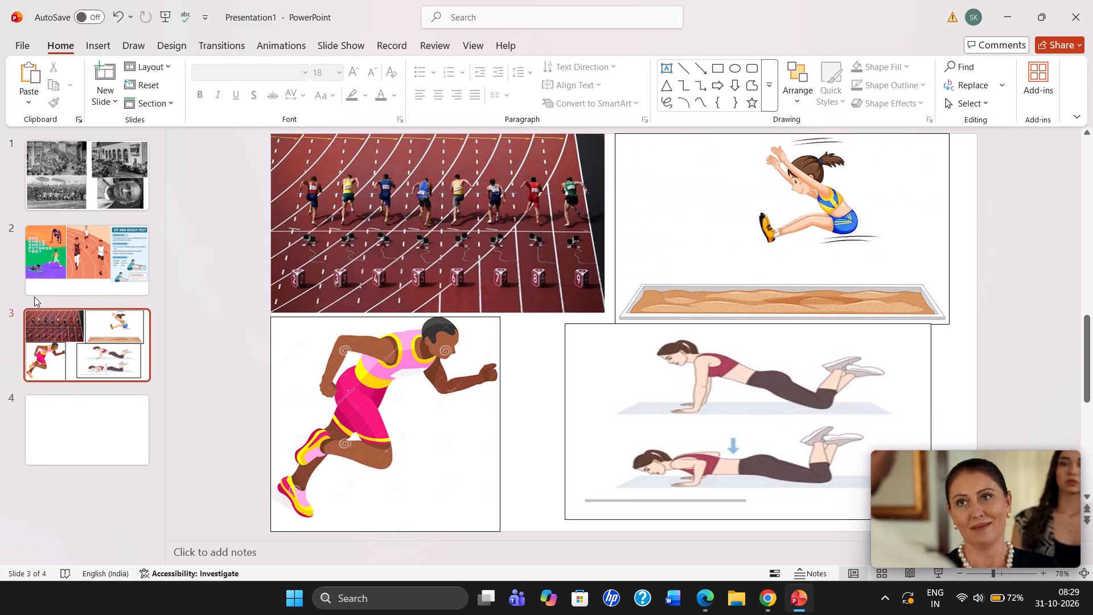
Copy the pink-titled Push-Up exercise illustration of a man from the Google image results and paste it as a picture onto PowerPoint slide 4.
left_click(72, 412)
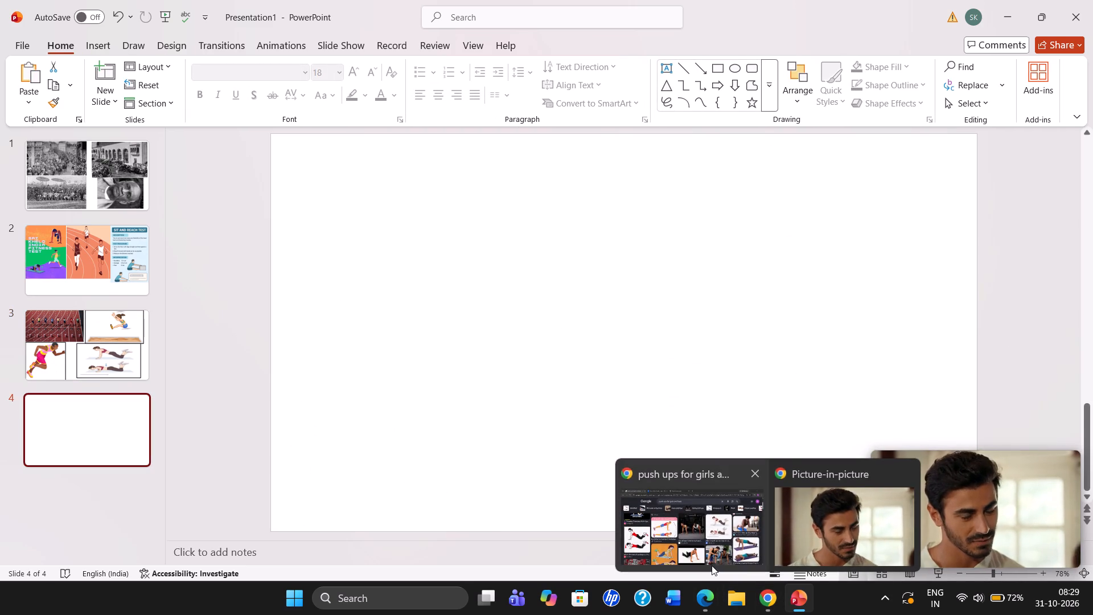
left_click(712, 565)
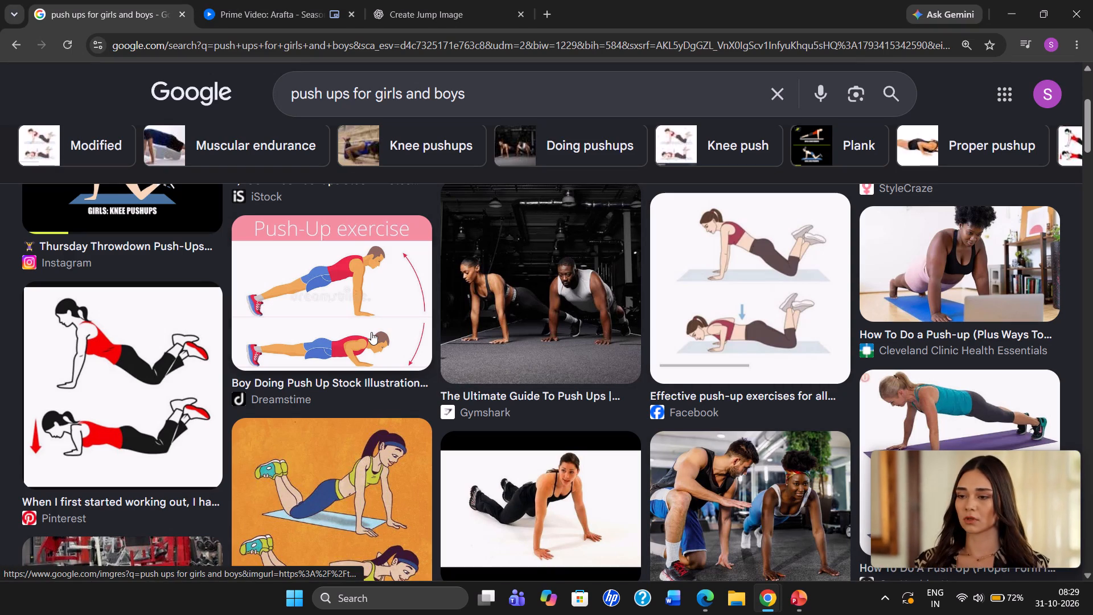
right_click(371, 332)
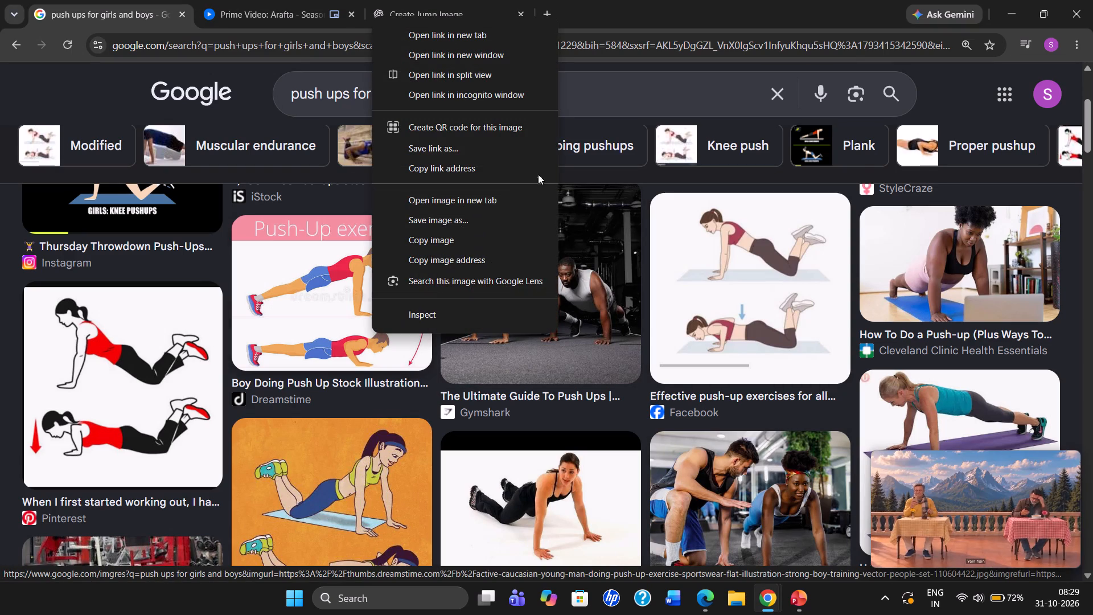
left_click(466, 242)
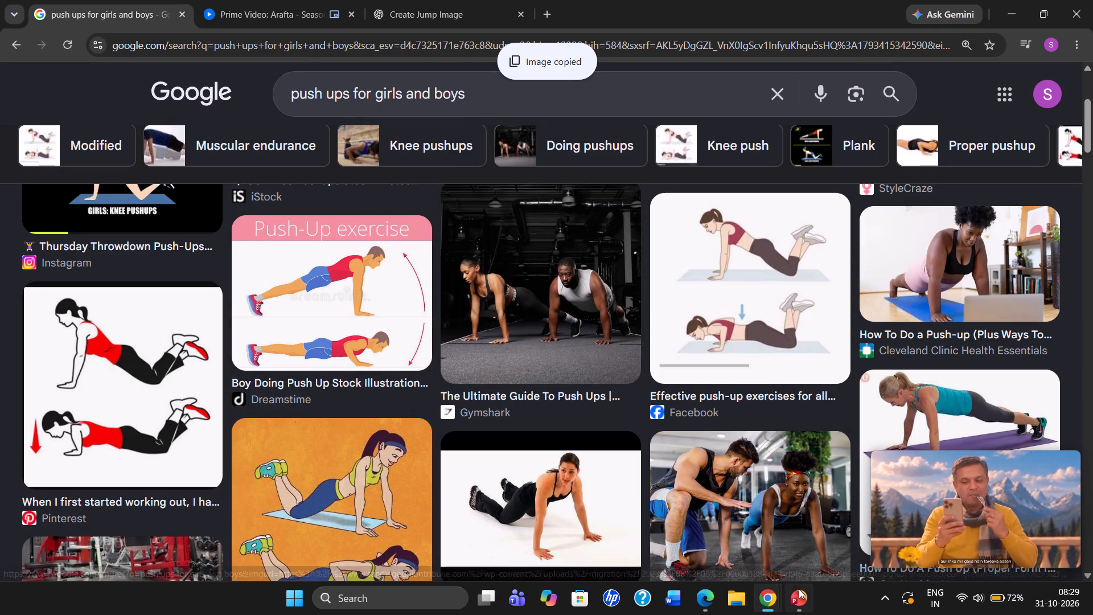
left_click(799, 598)
right_click(431, 232)
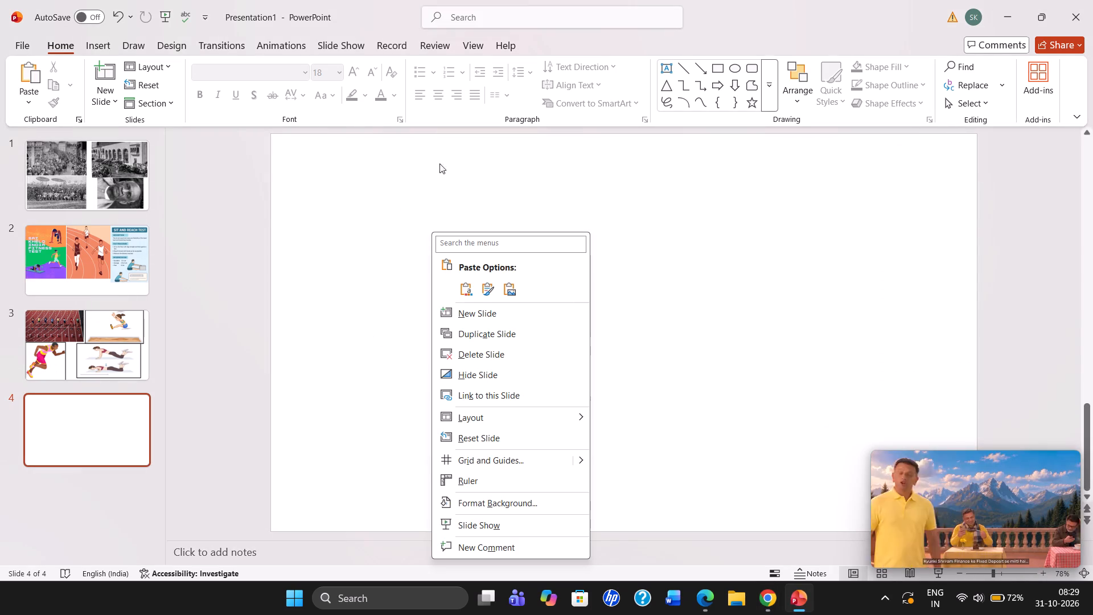
left_click(509, 281)
Move the pasted push-up picture into the upper-left corner of slide 4.
left_click_drag(582, 259, 578, 255)
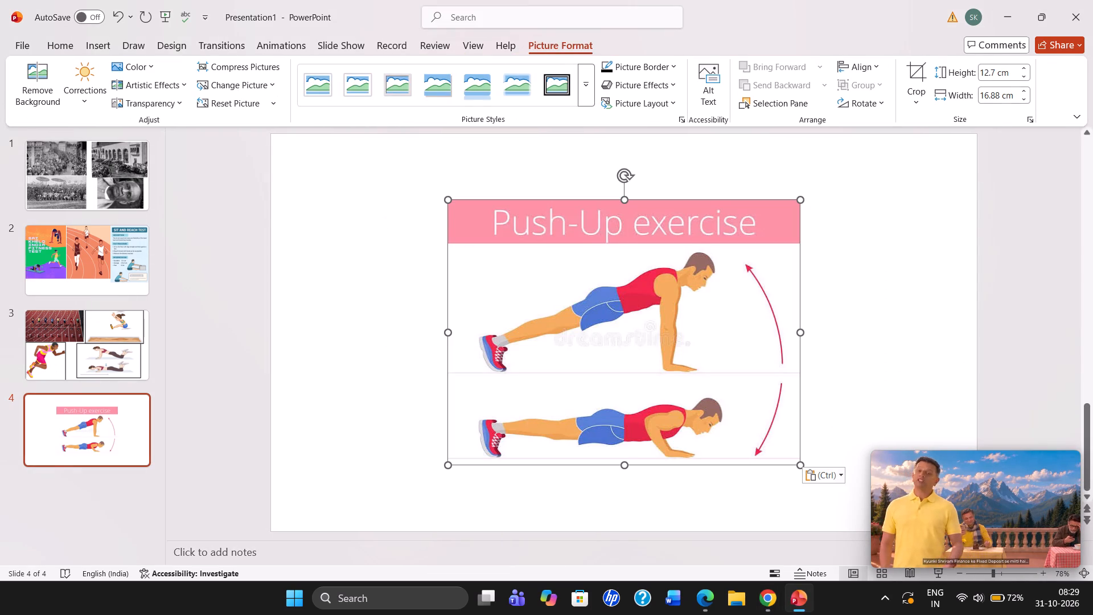
left_click_drag(578, 255, 408, 195)
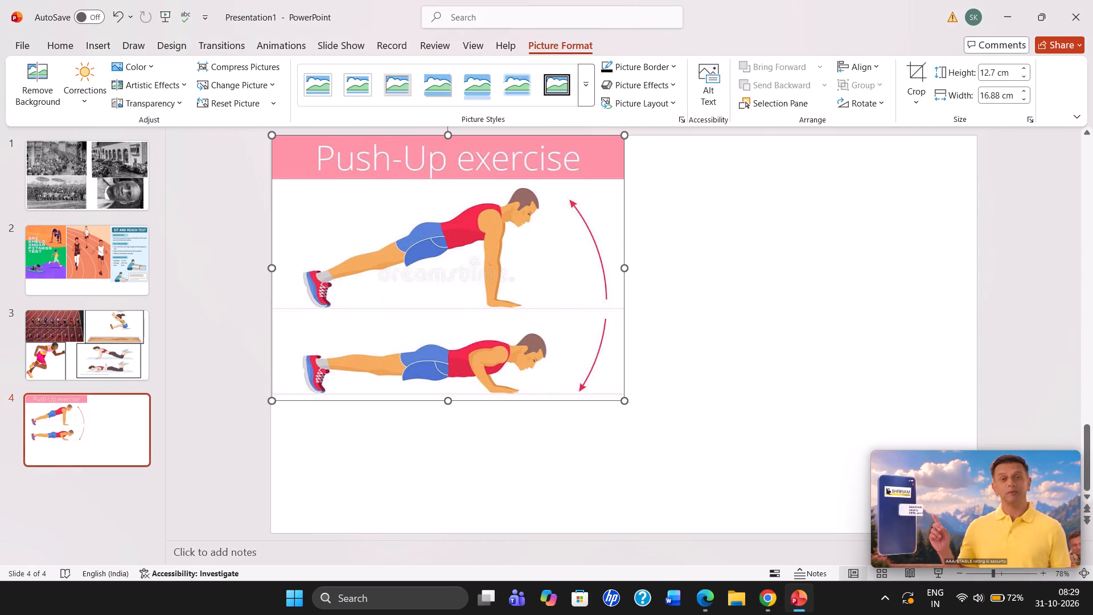
Crop the pink "Push-Up exercise" title band off the top of the picture.
left_click(515, 245)
right_click(464, 309)
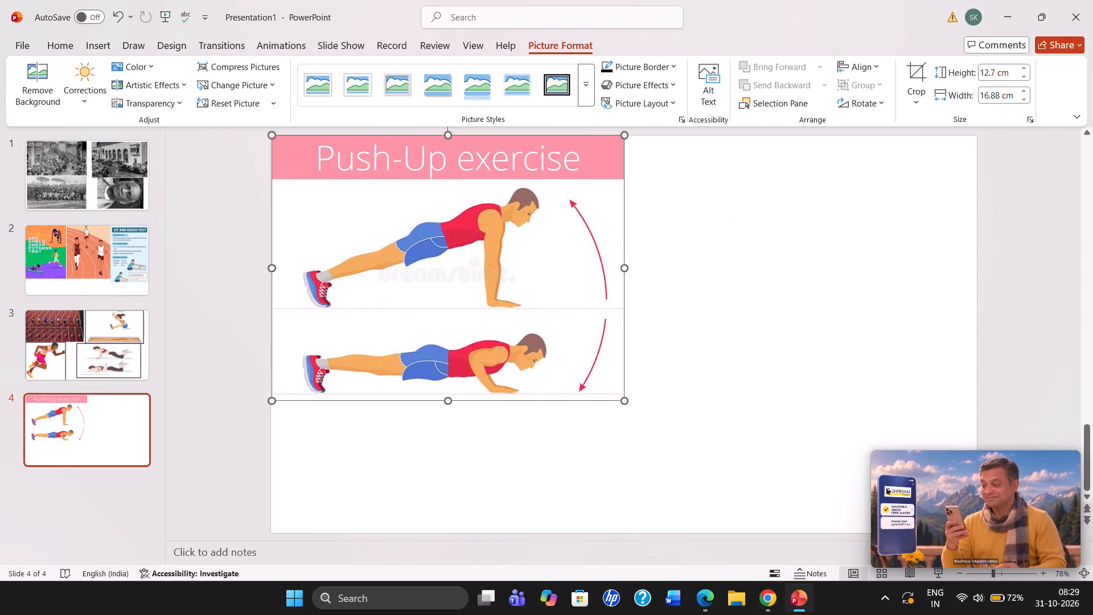
left_click(508, 219)
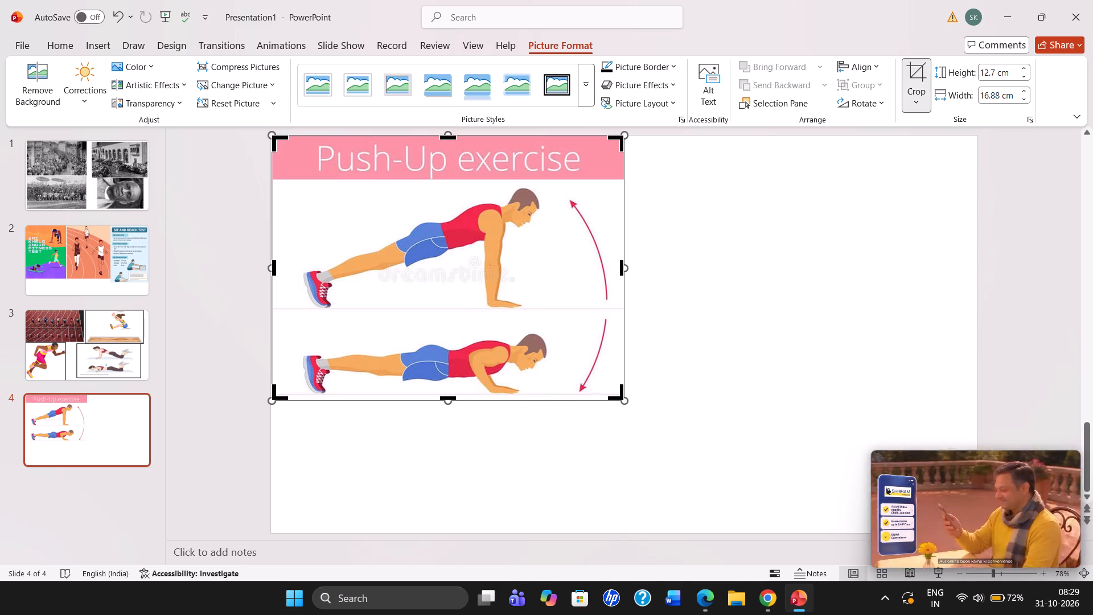
right_click_drag(446, 136, 452, 162)
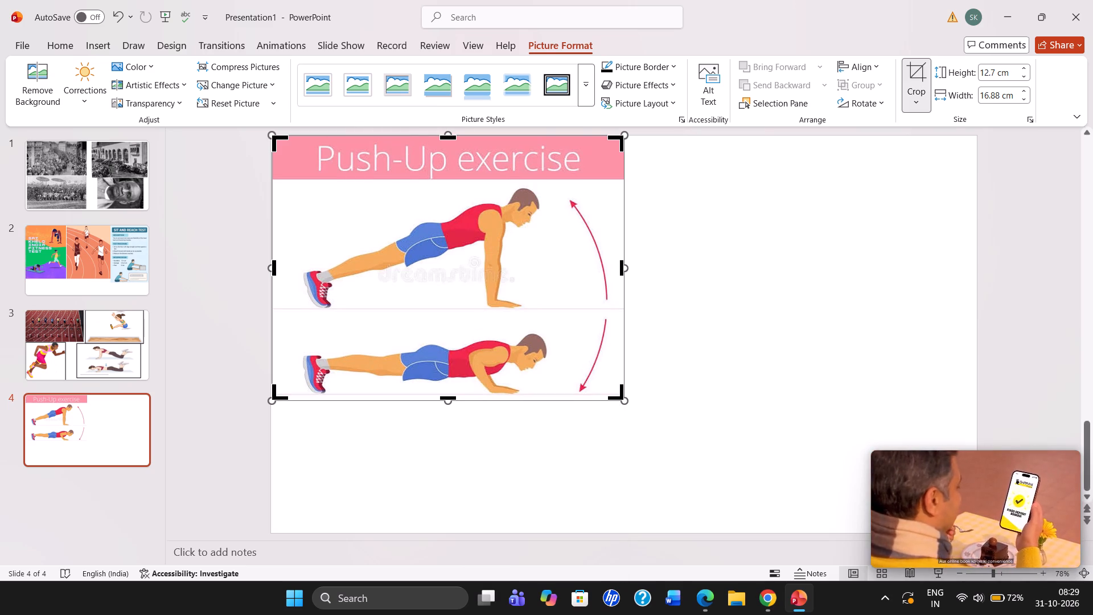
left_click_drag(446, 140, 451, 178)
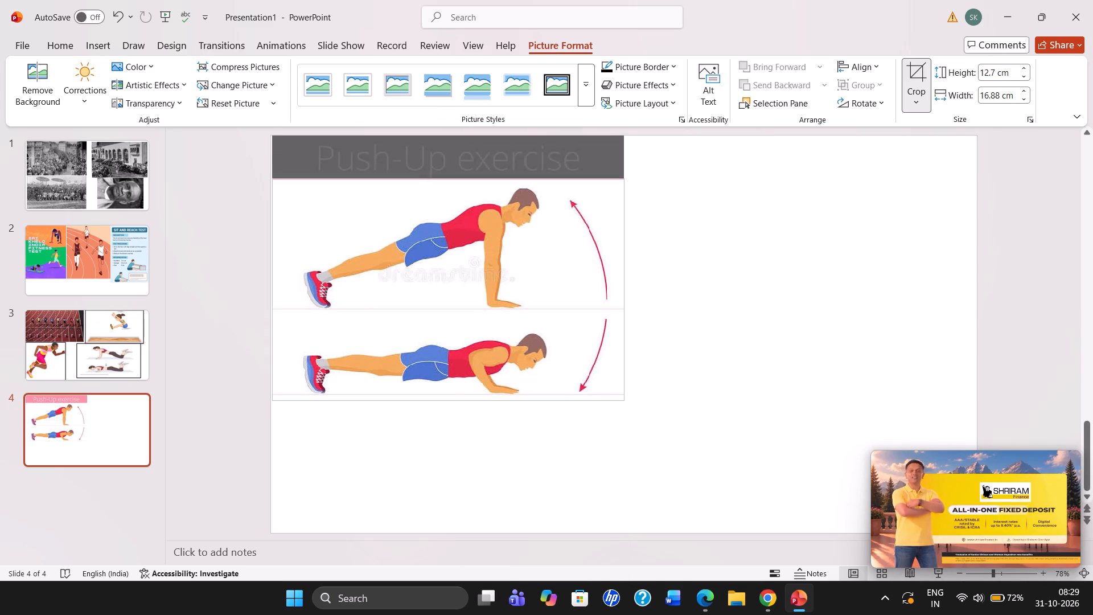
left_click_drag(451, 178, 451, 180)
left_click(683, 194)
Move the cropped push-up picture up to the slide's top edge and reduce its height to 9.81 cm.
left_click_drag(487, 259, 487, 214)
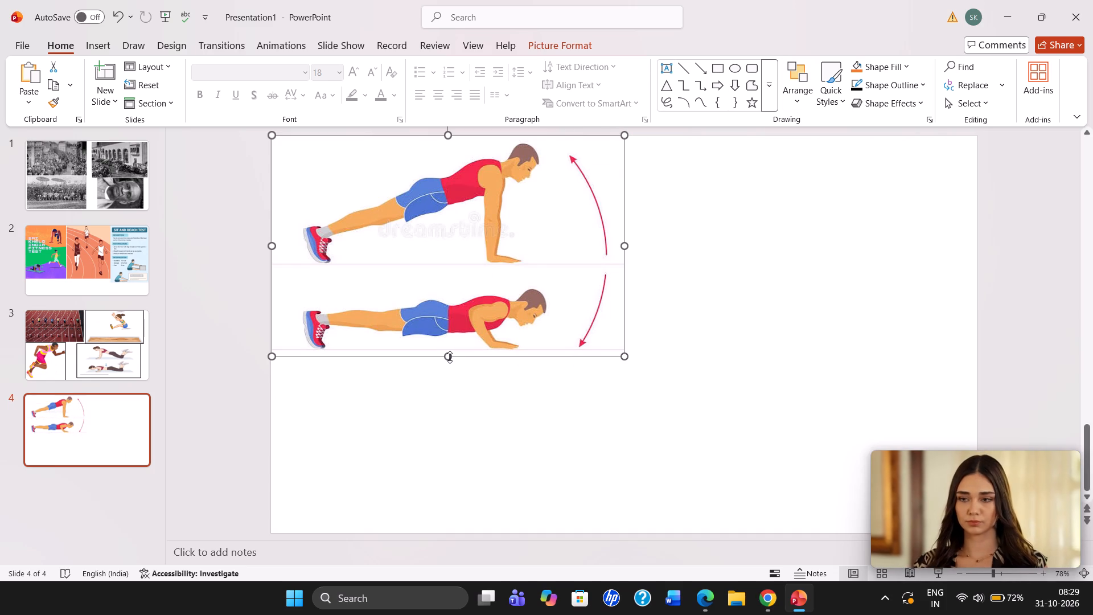
left_click_drag(450, 357, 450, 340)
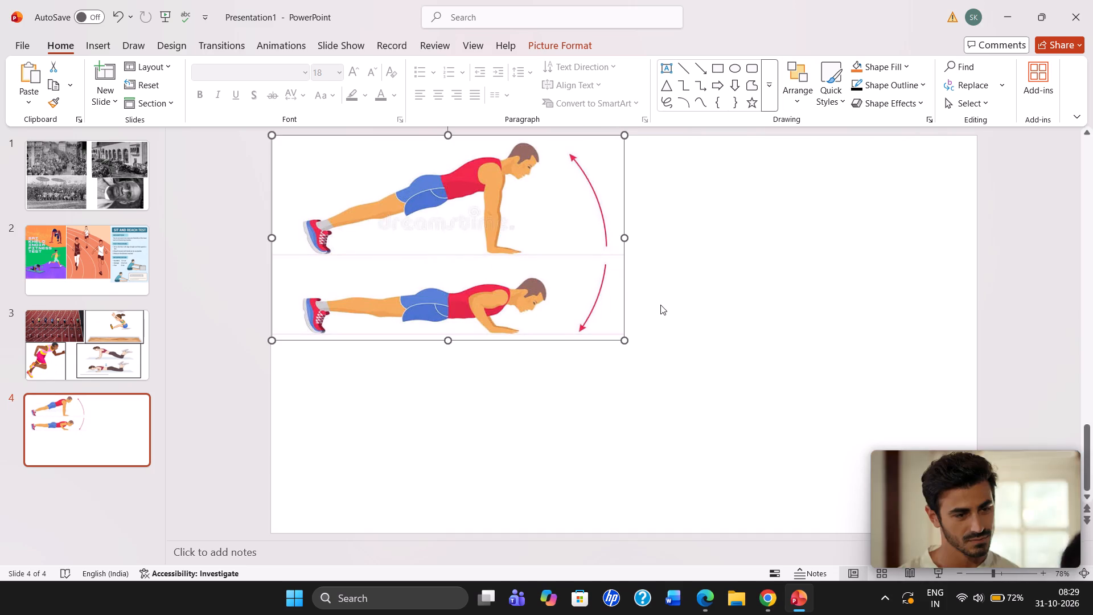
left_click(662, 304)
Add a black border to the man's push-up picture on slide 4.
left_click(454, 266)
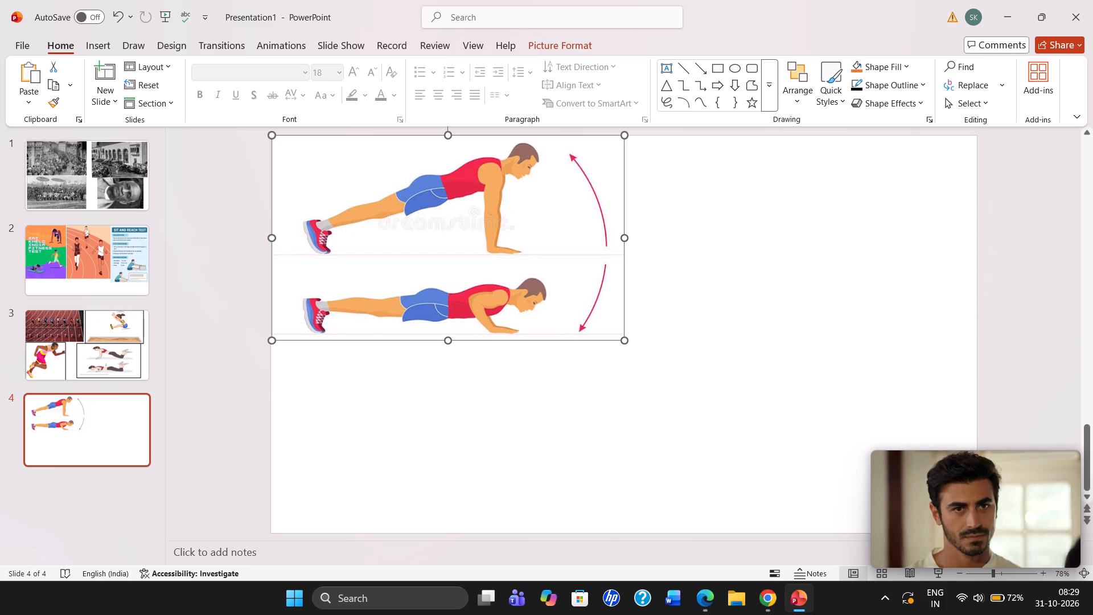
scroll(796, 101, "up", 1)
double_click(508, 282)
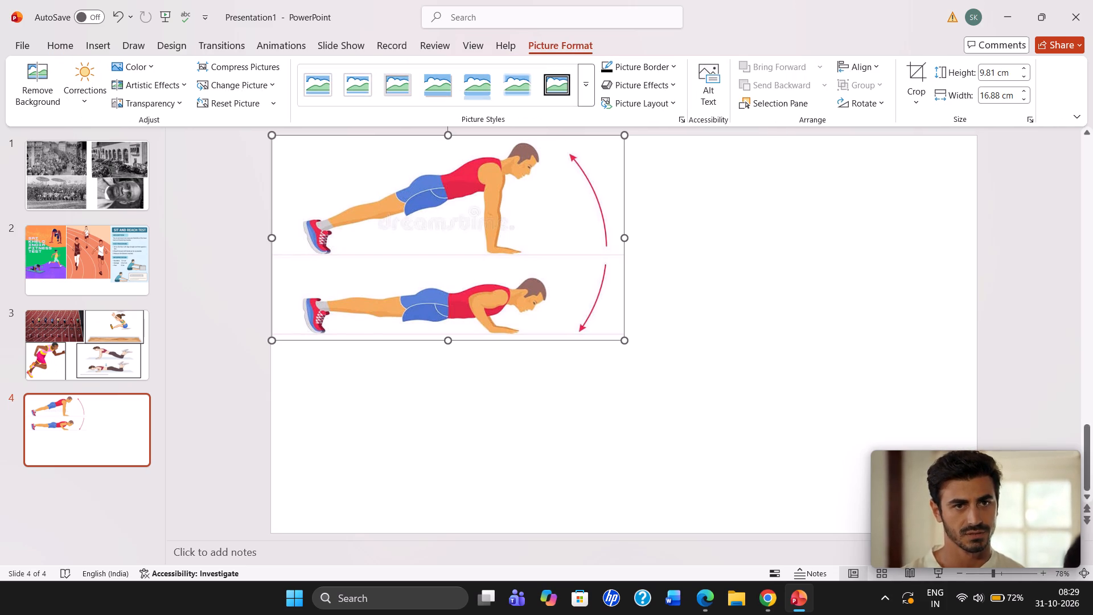
scroll(659, 68, "down", 1)
left_click(659, 66)
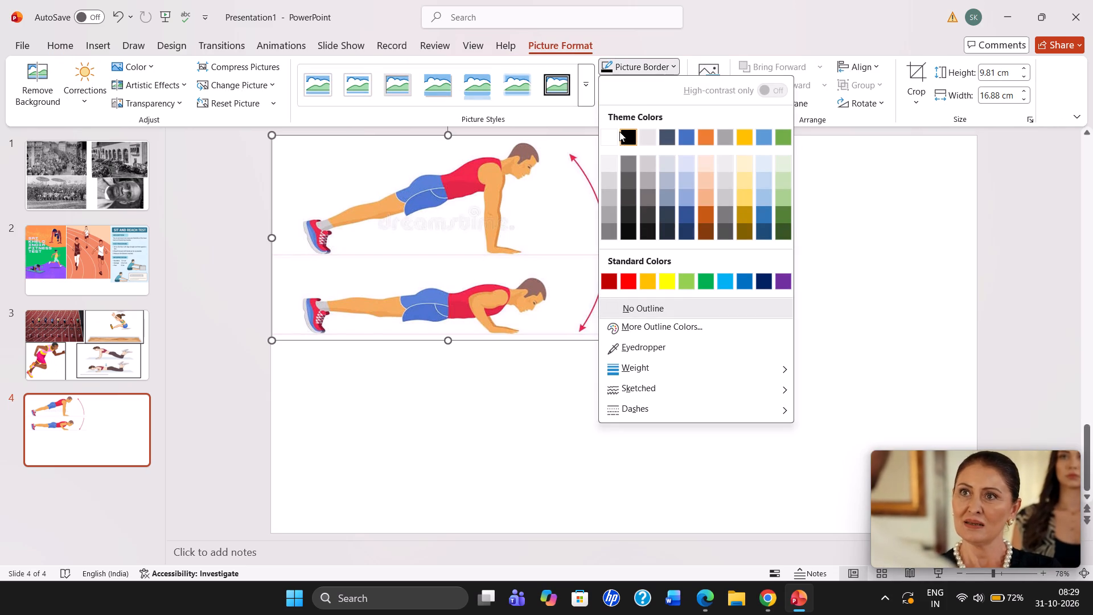
left_click(624, 139)
left_click(706, 248)
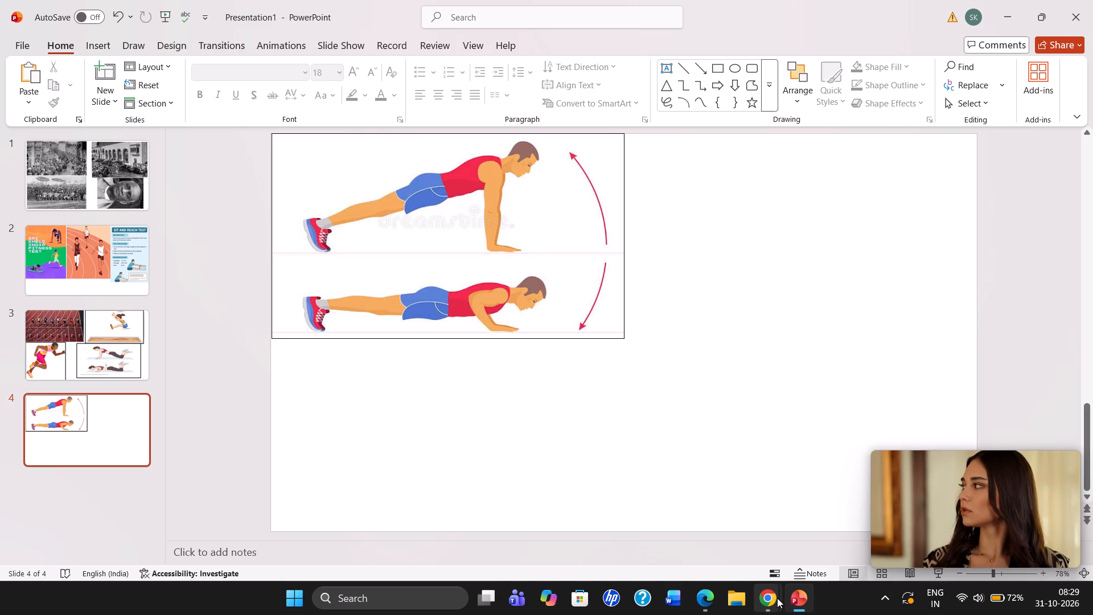
Switch to Chrome and look through the Google Images results for push ups for girls and boys for further suitable illustrations.
left_click(728, 542)
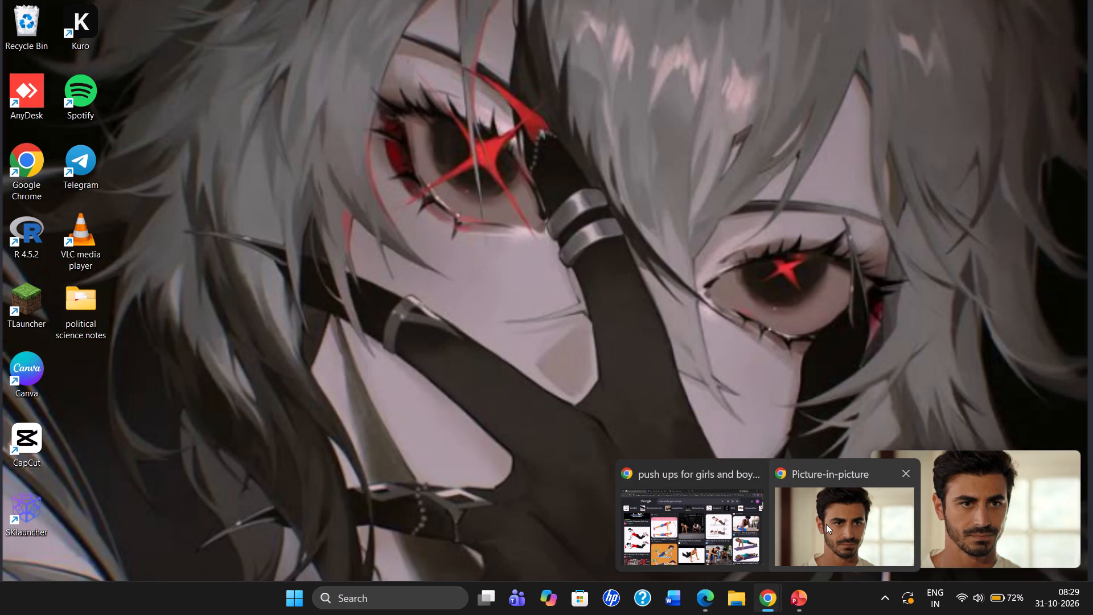
left_click(826, 526)
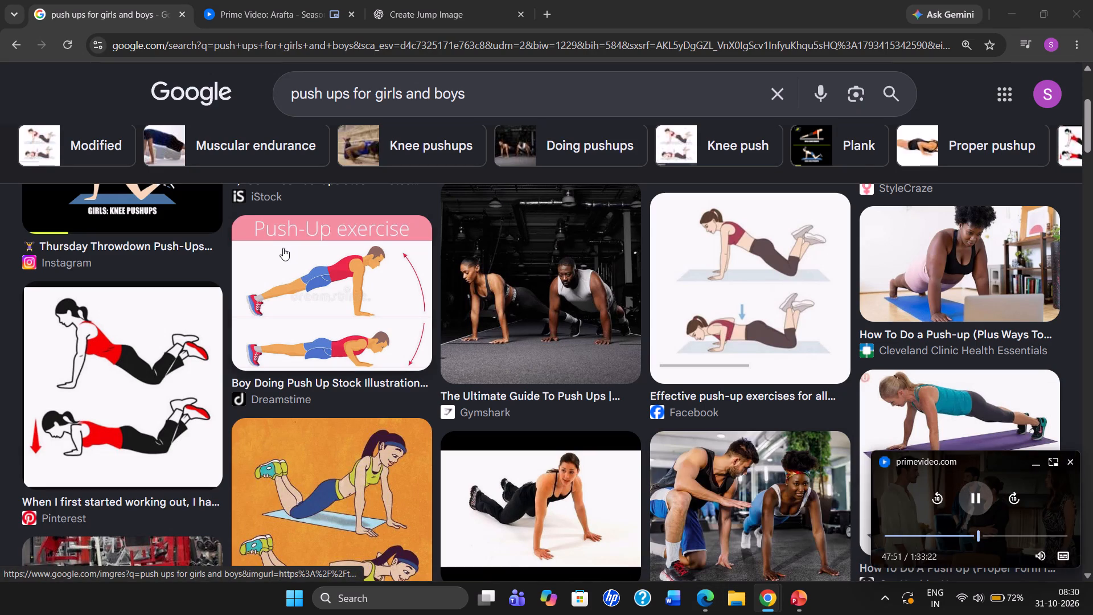
scroll(283, 248, "down", 3)
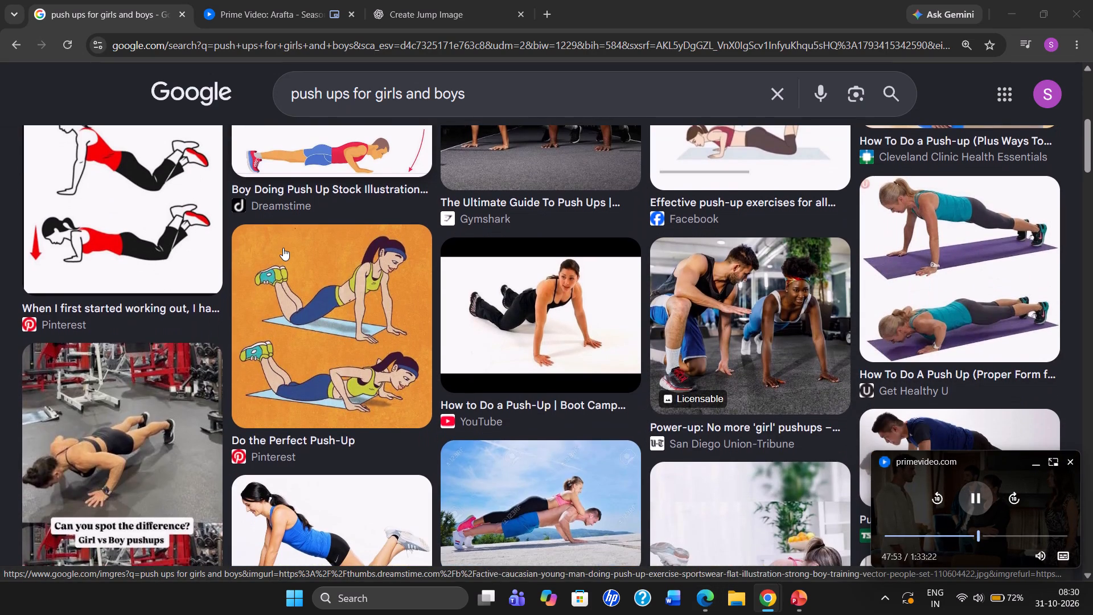
left_click(774, 95)
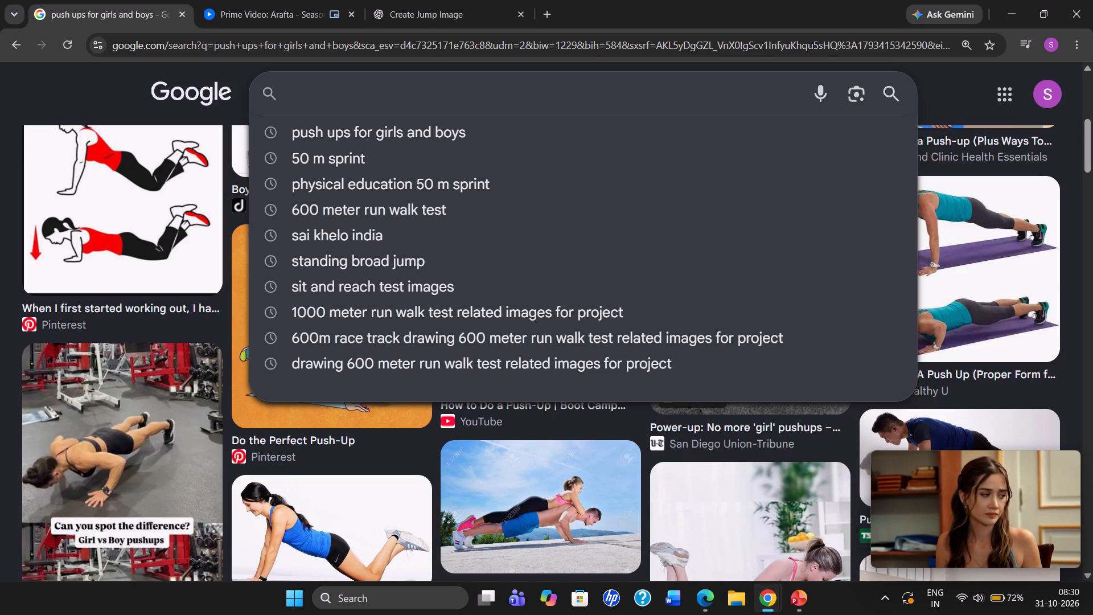
scroll(192, 379, "down", 2)
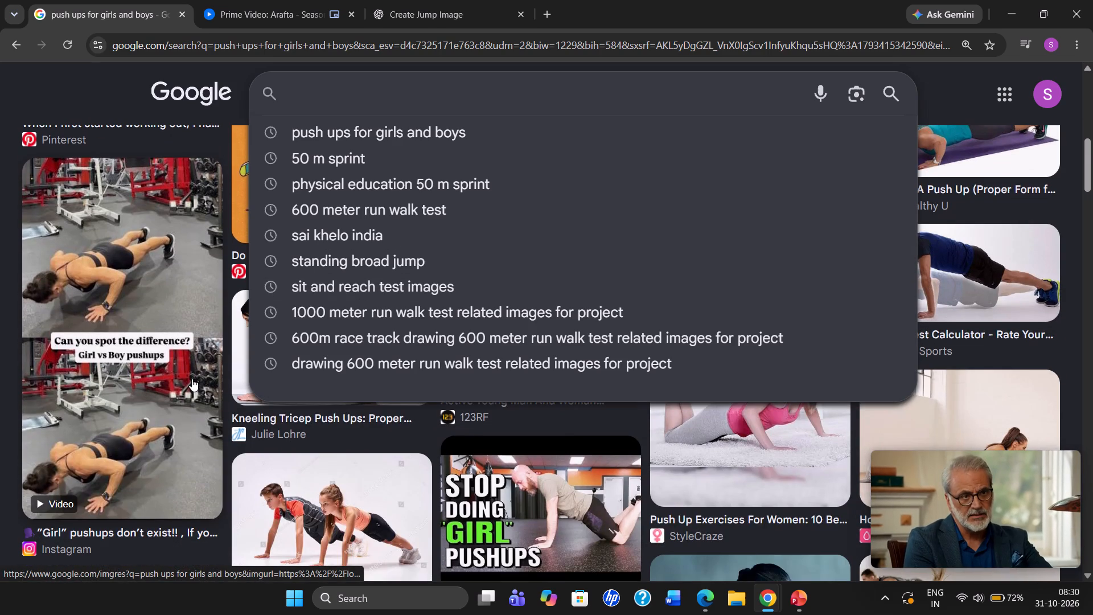
left_click(230, 447)
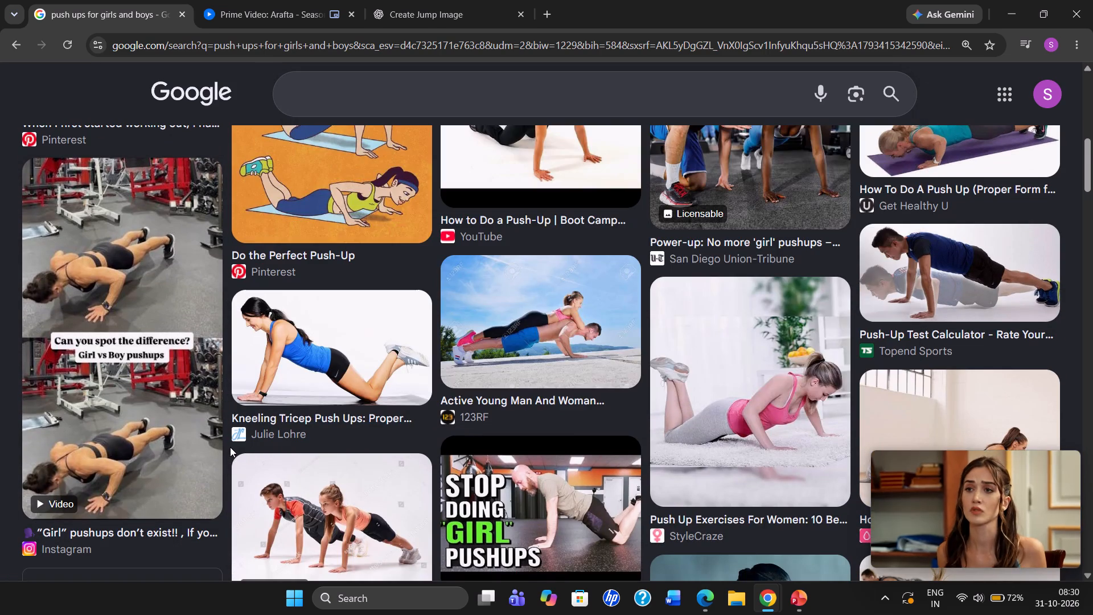
scroll(324, 483, "down", 5)
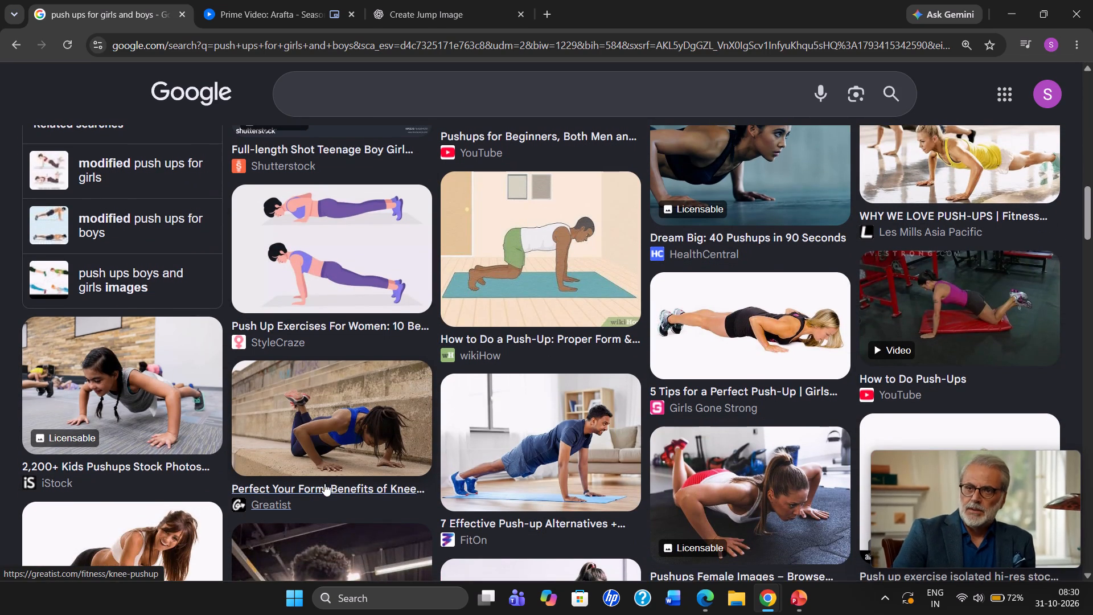
scroll(324, 483, "down", 8)
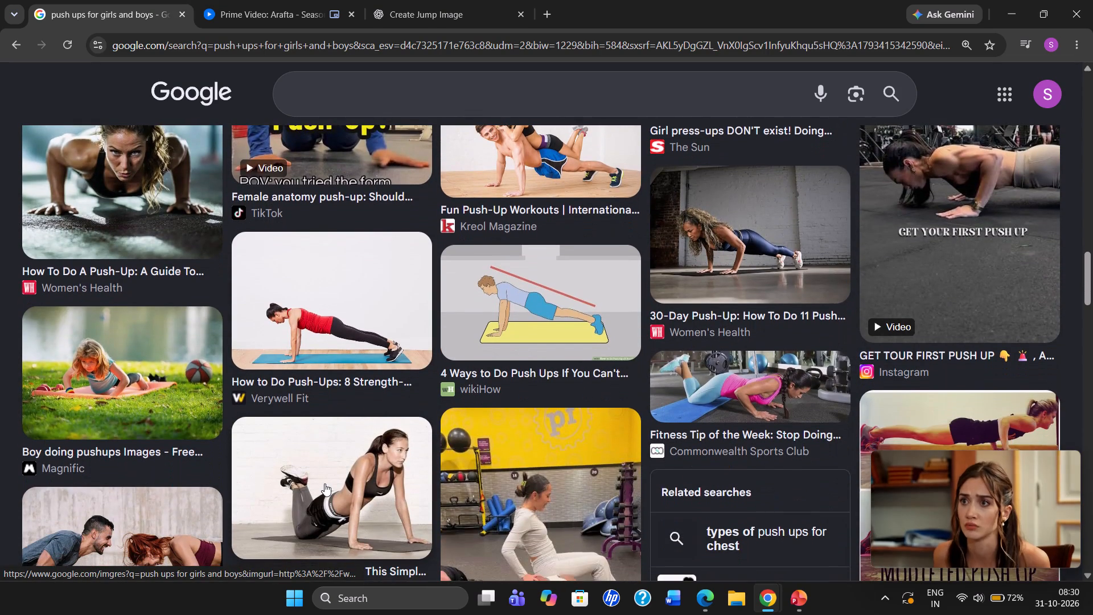
scroll(324, 483, "down", 9)
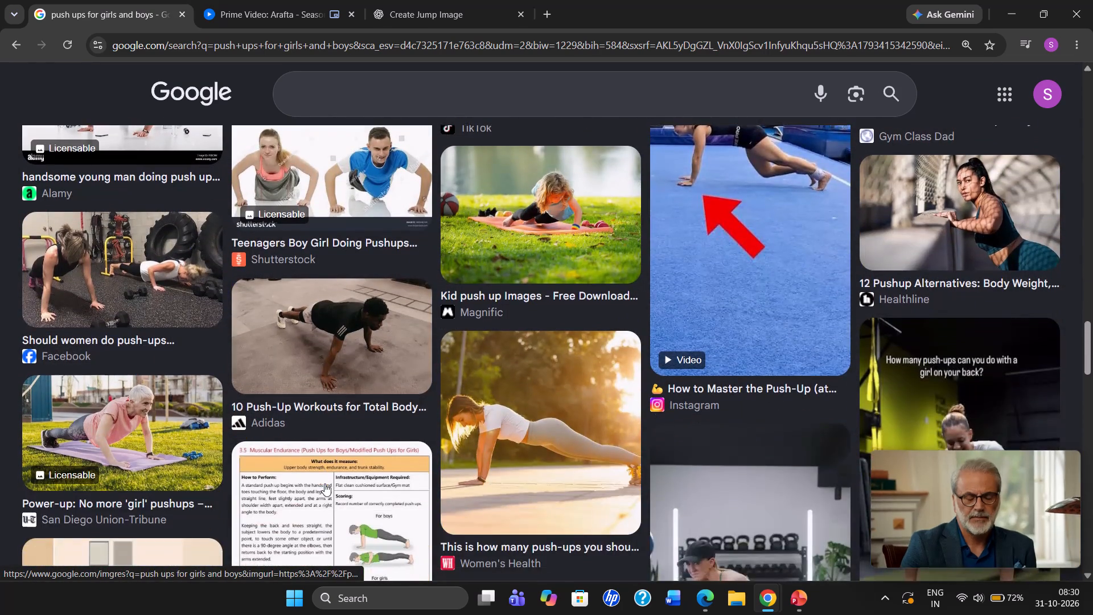
scroll(324, 483, "down", 6)
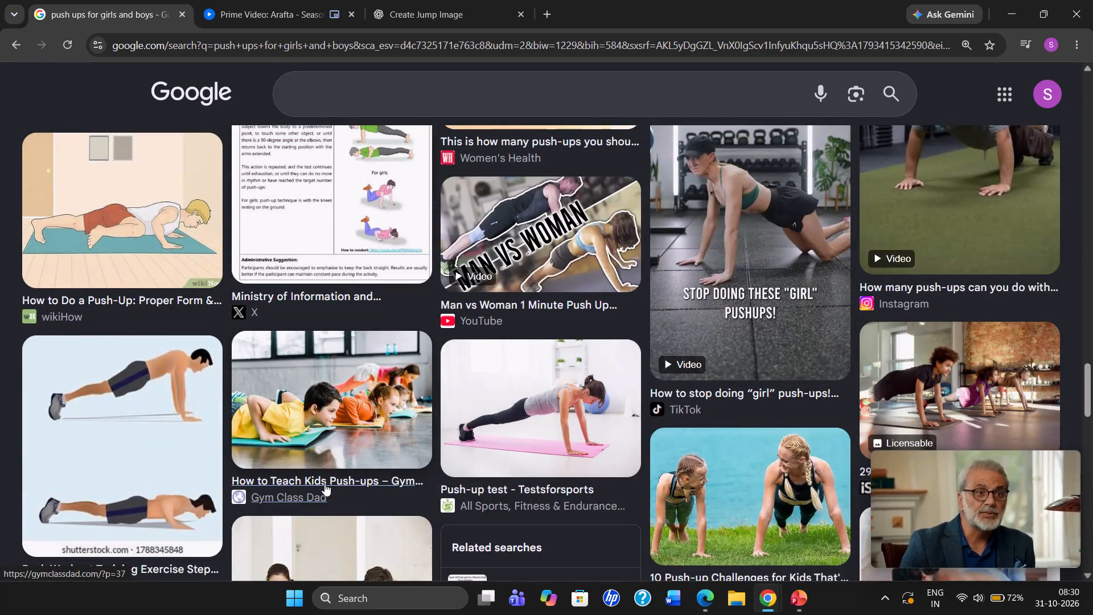
scroll(324, 483, "down", 9)
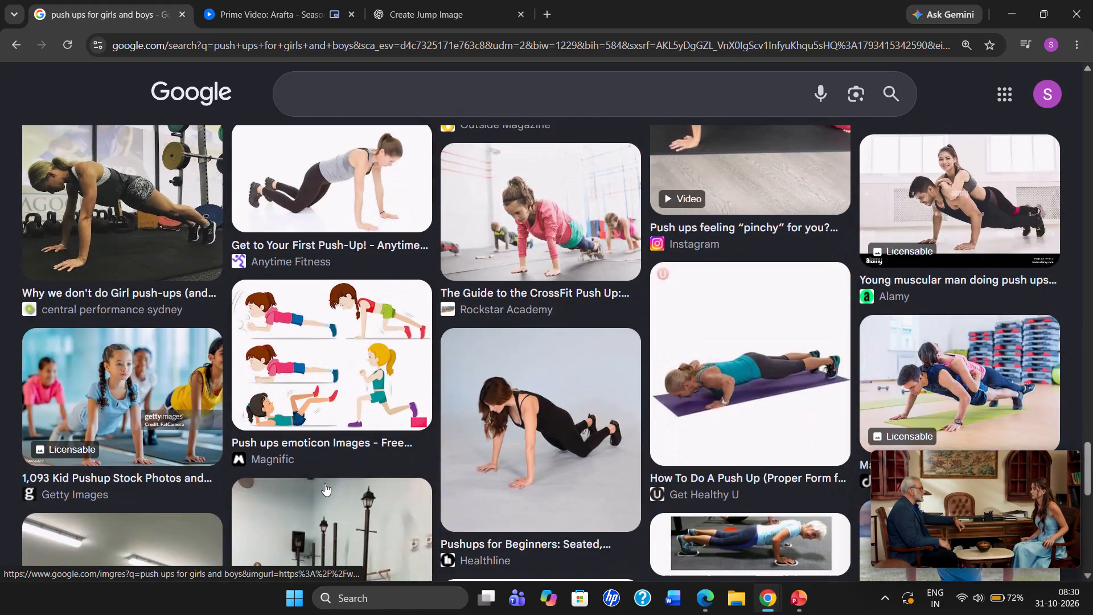
scroll(324, 483, "down", 7)
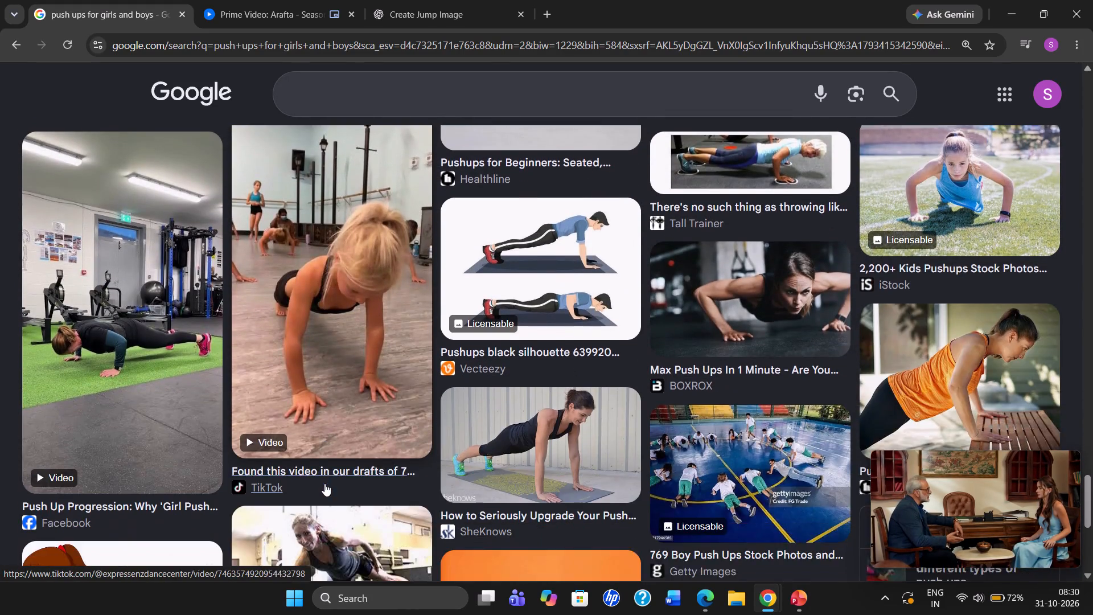
scroll(324, 483, "down", 6)
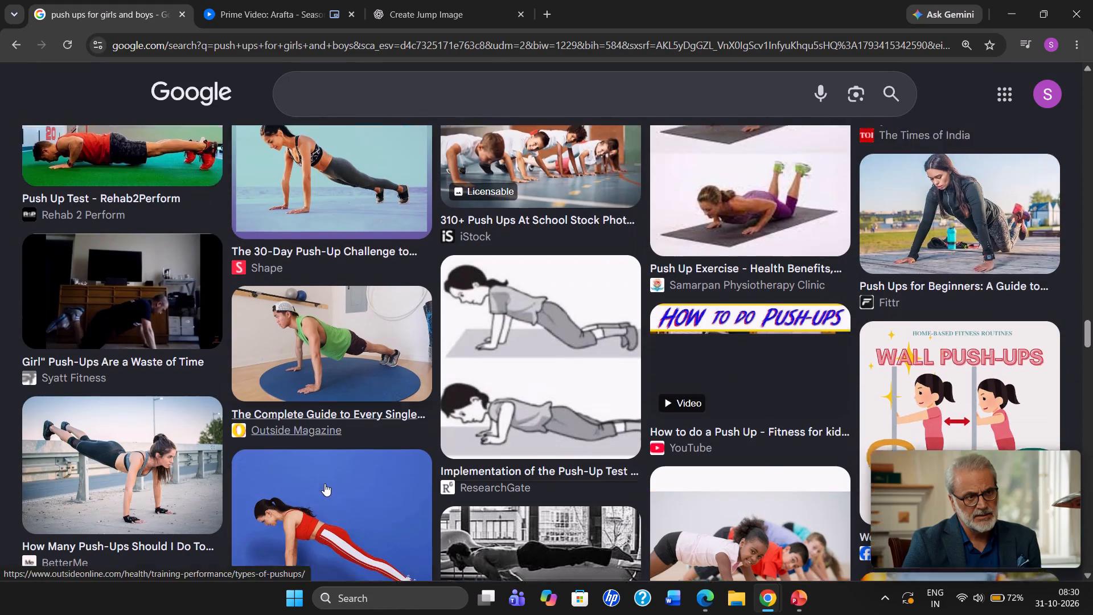
scroll(324, 483, "down", 6)
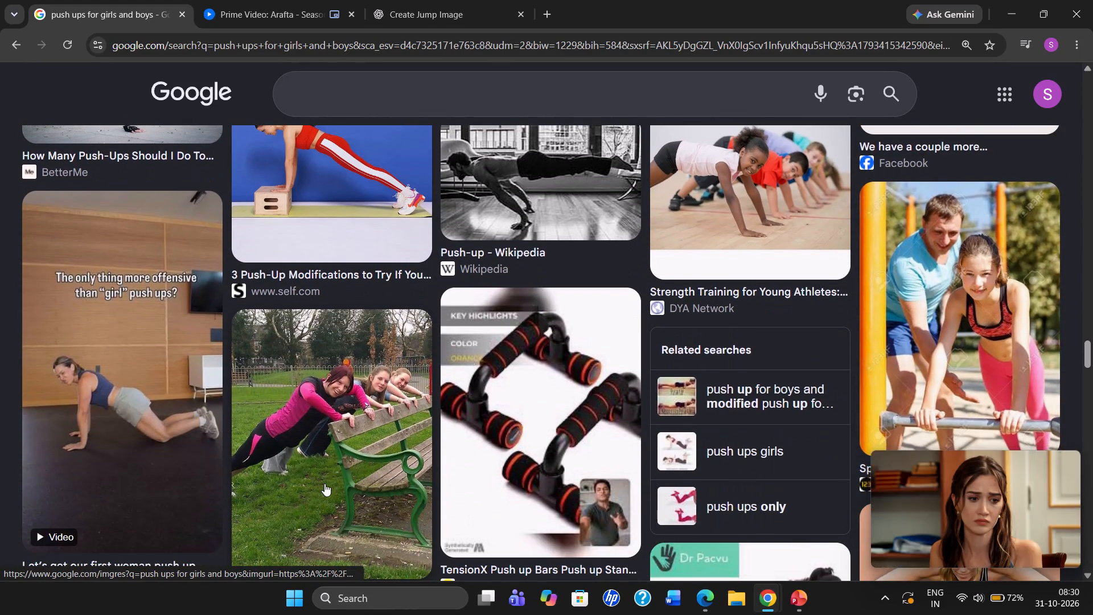
scroll(324, 483, "down", 6)
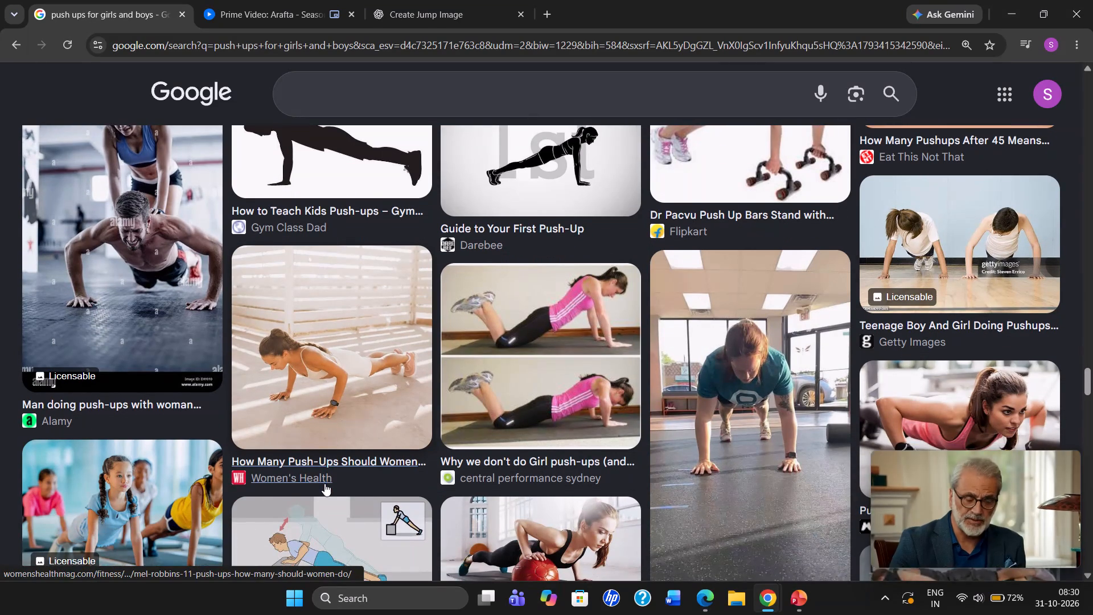
scroll(324, 483, "down", 6)
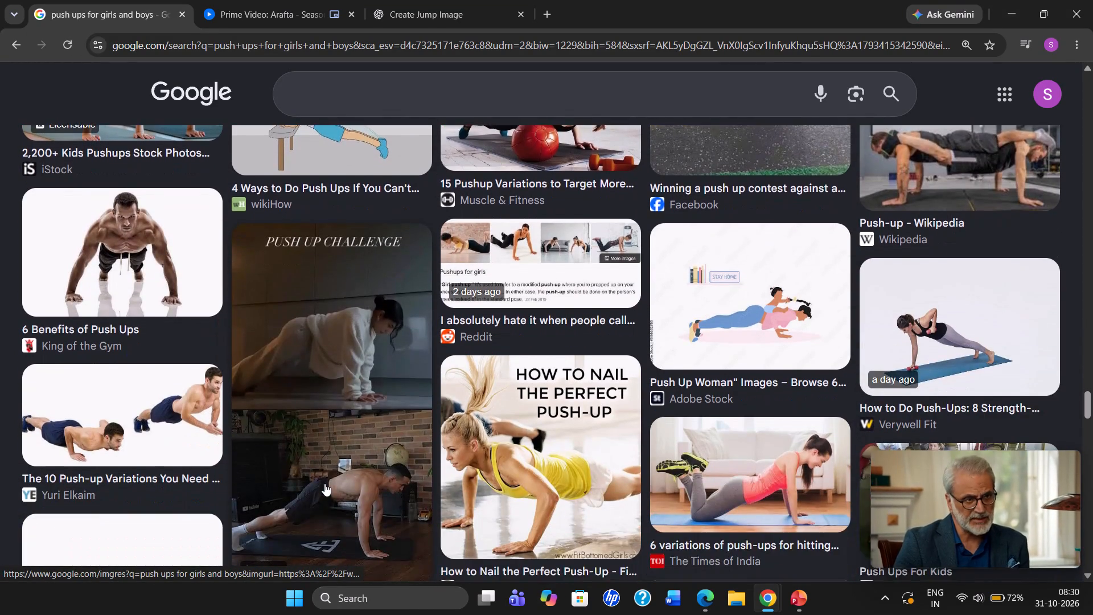
scroll(324, 483, "down", 2)
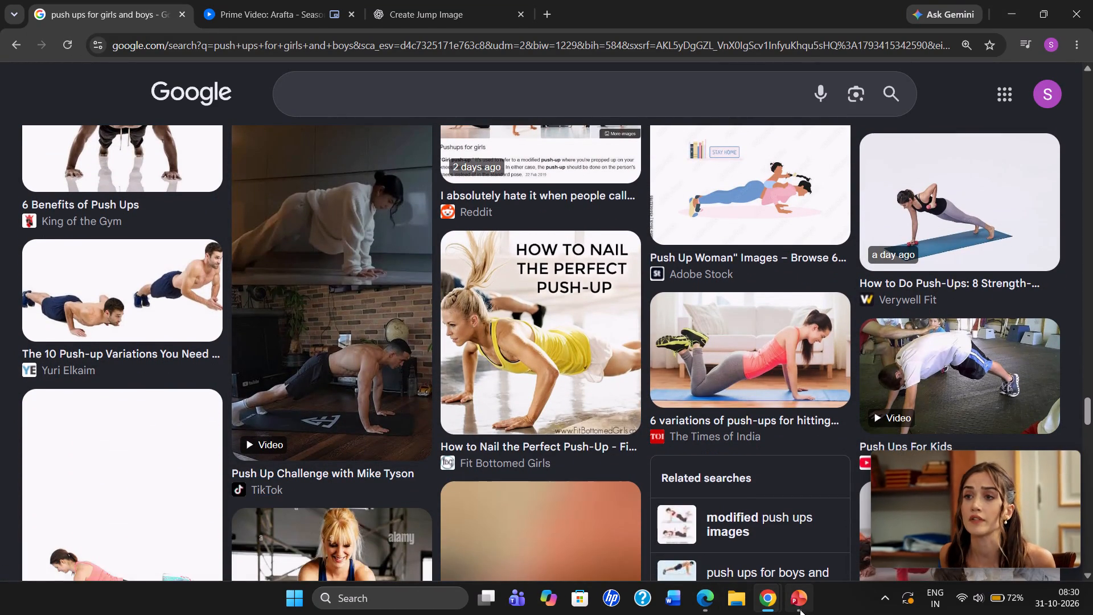
In PowerPoint, enlarge the woman's push-up picture on slide 3 outward from its lower-left corner to the slide's bottom edge, and return to slide 4.
left_click(801, 611)
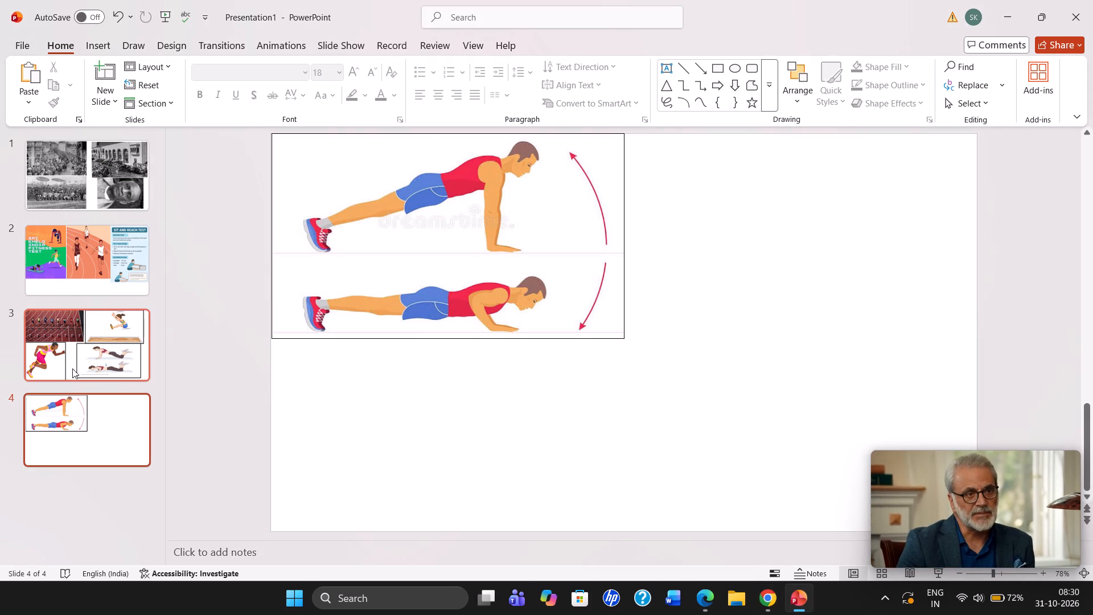
left_click(76, 366)
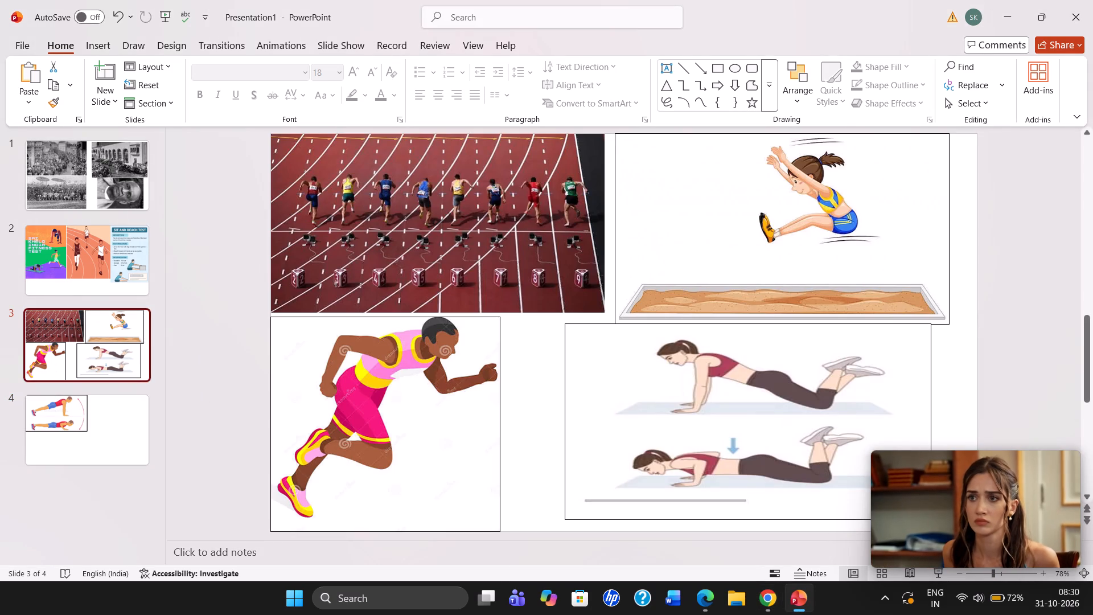
left_click(672, 453)
left_click_drag(567, 519, 546, 524)
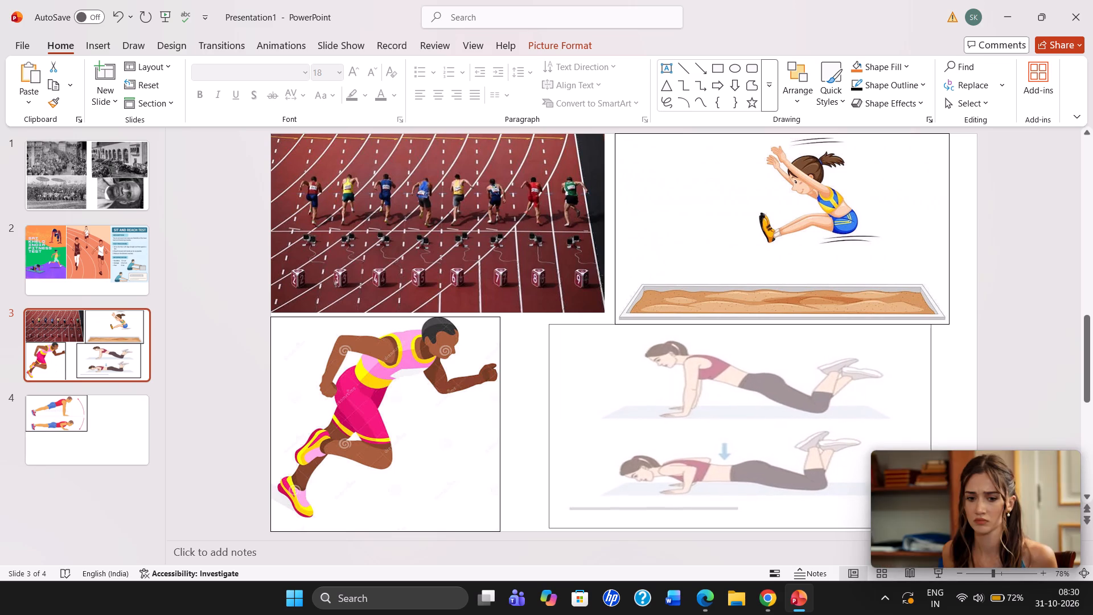
left_click_drag(546, 524, 541, 523)
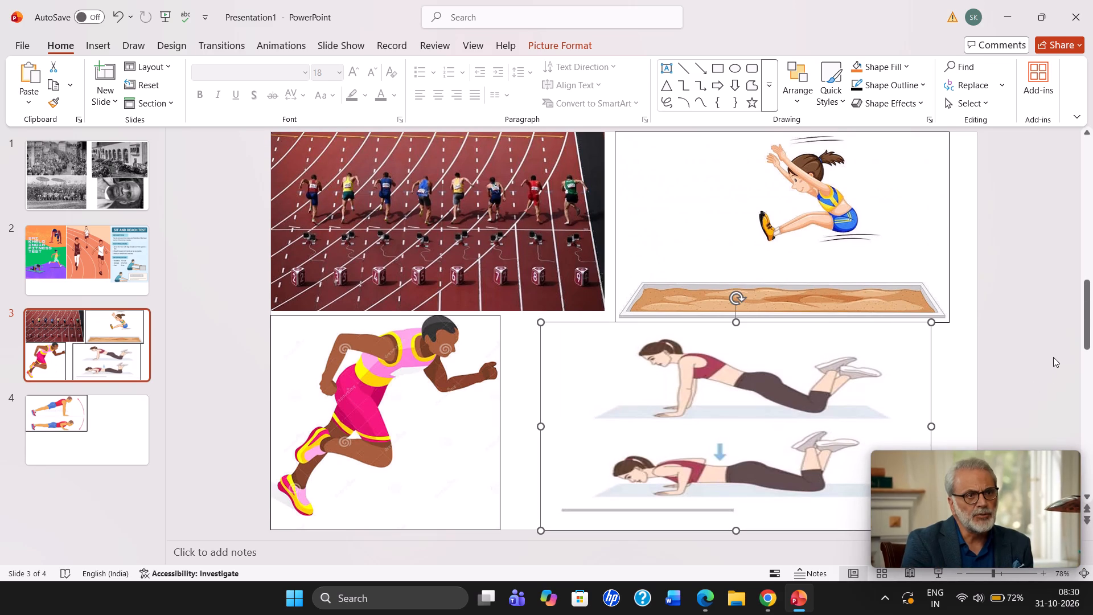
left_click(1053, 357)
left_click(84, 429)
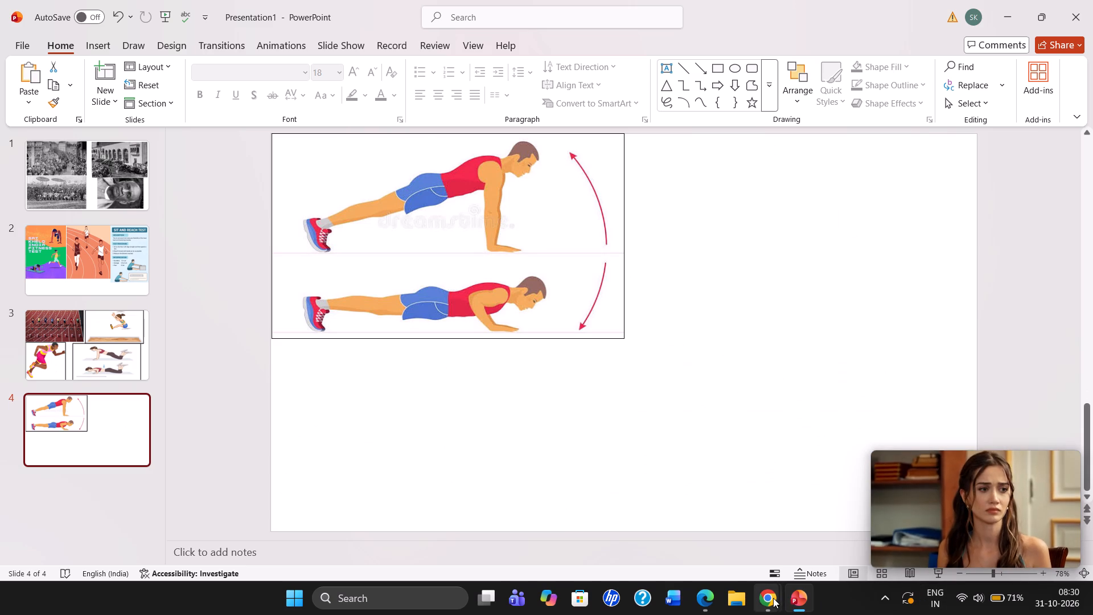
Switch to Chrome, look further through the push-up image results, and reveal the blurred Instagram image comparing girl and boy push-ups.
left_click(719, 529)
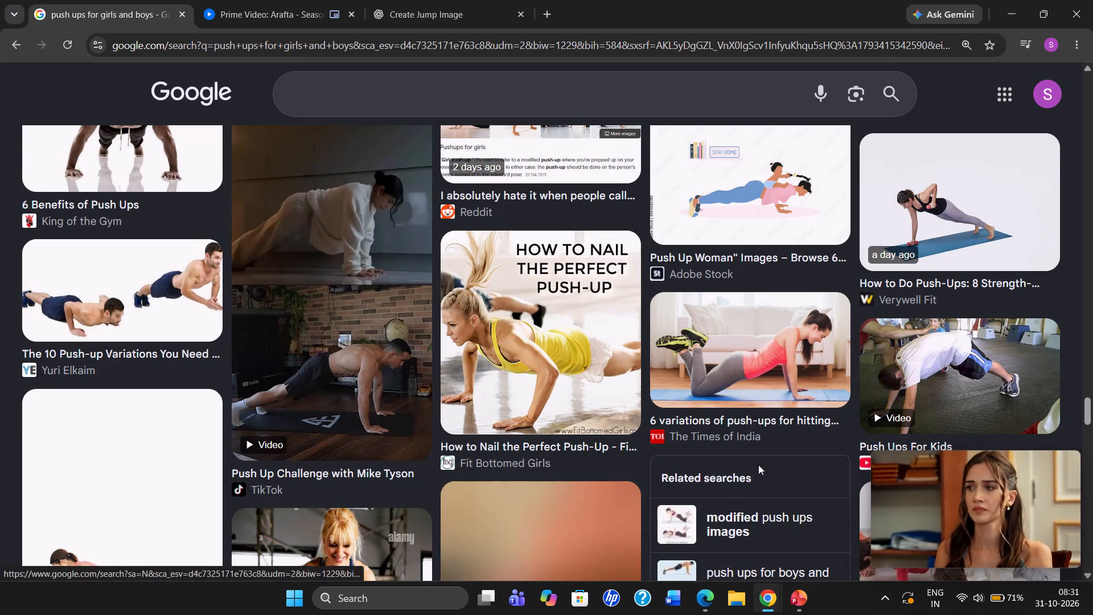
scroll(700, 512, "down", 4)
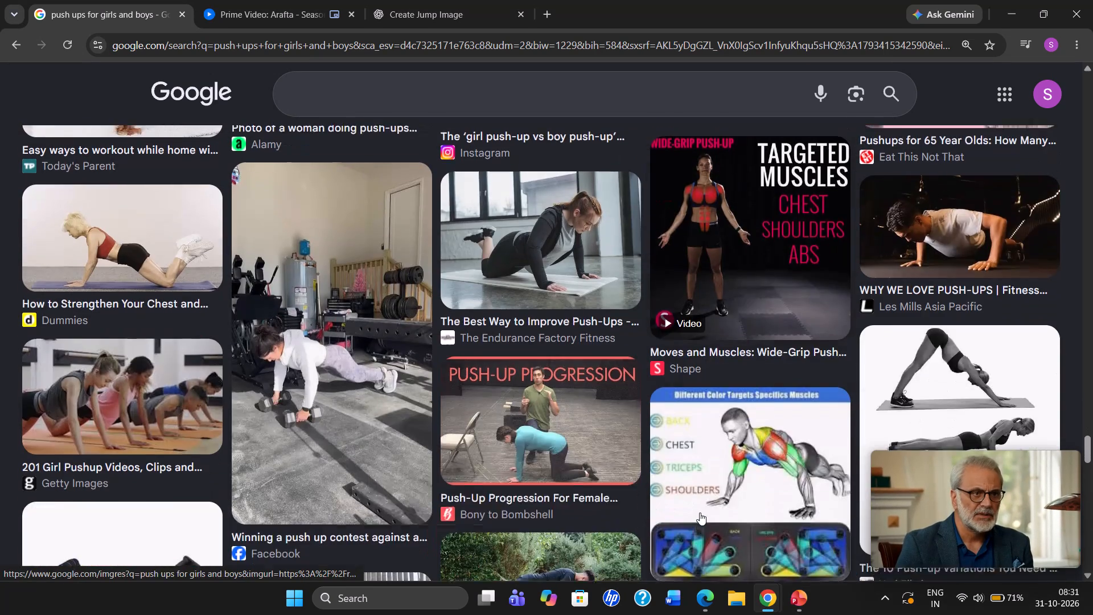
scroll(700, 512, "down", 2)
scroll(700, 512, "up", 3)
left_click(530, 293)
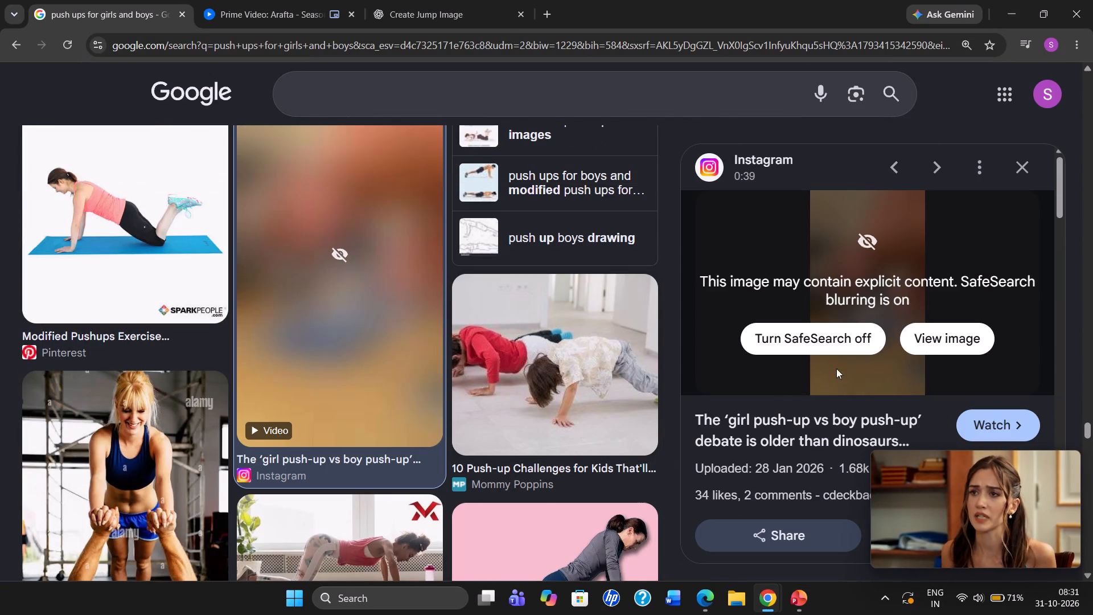
left_click(955, 333)
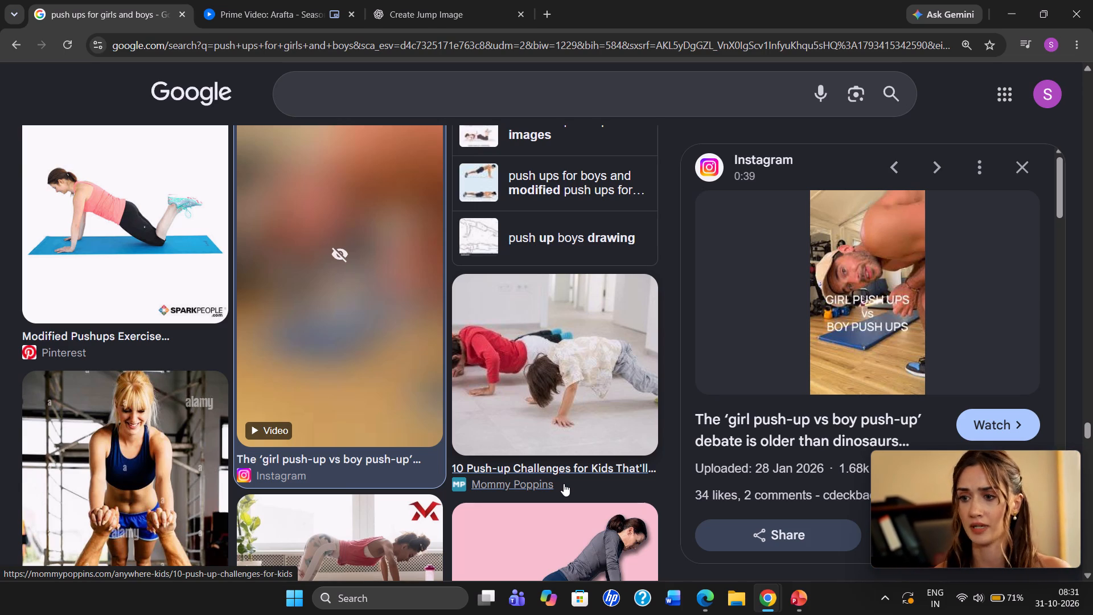
Search Google Images for "BMI calculation height -weight measurement and interpretation".
left_click(730, 83)
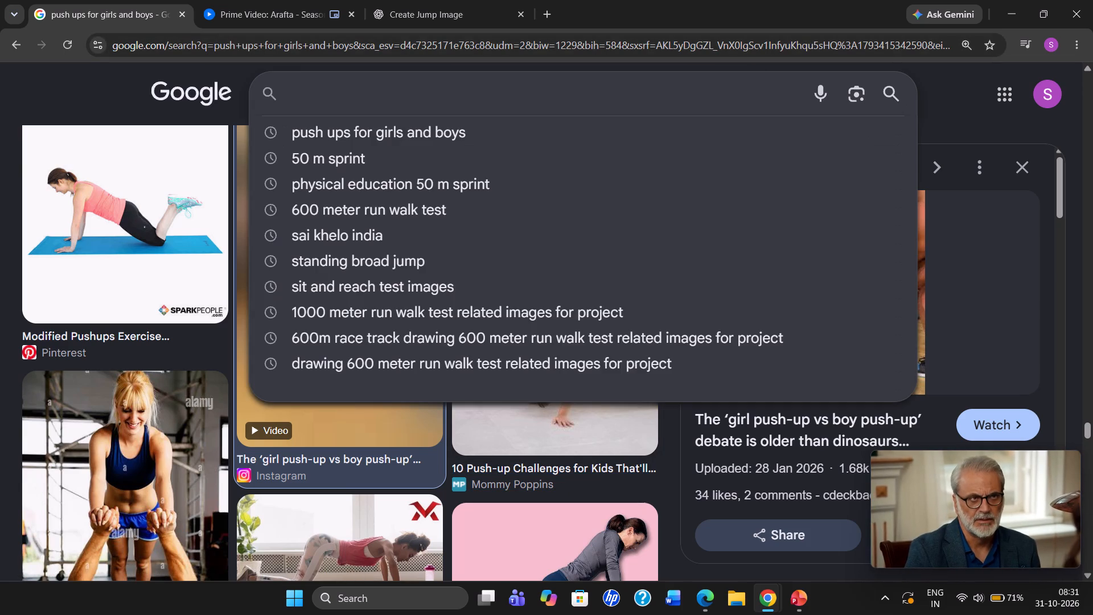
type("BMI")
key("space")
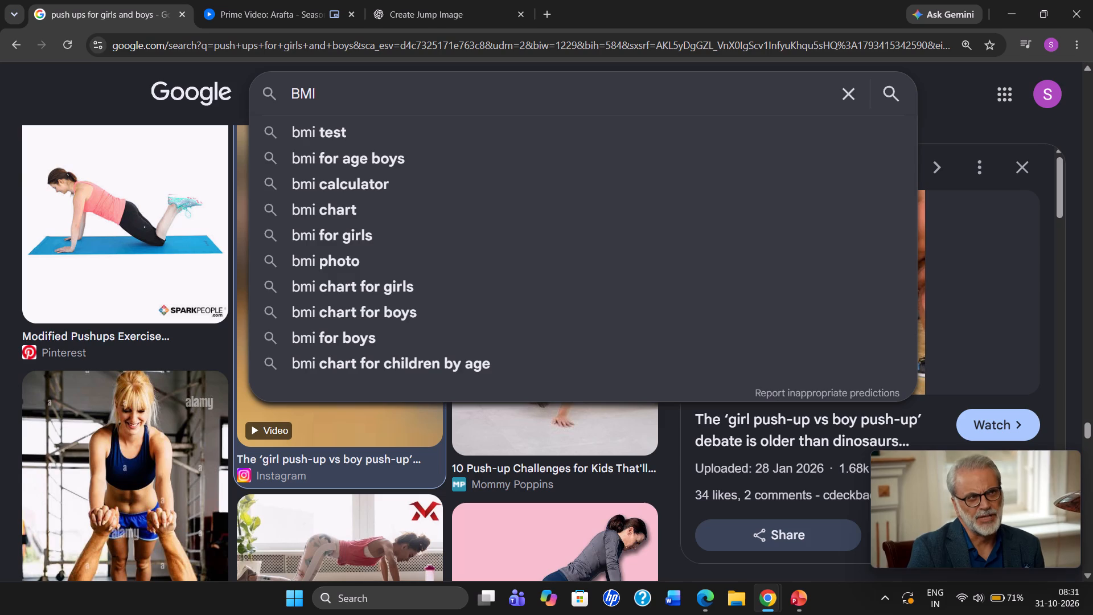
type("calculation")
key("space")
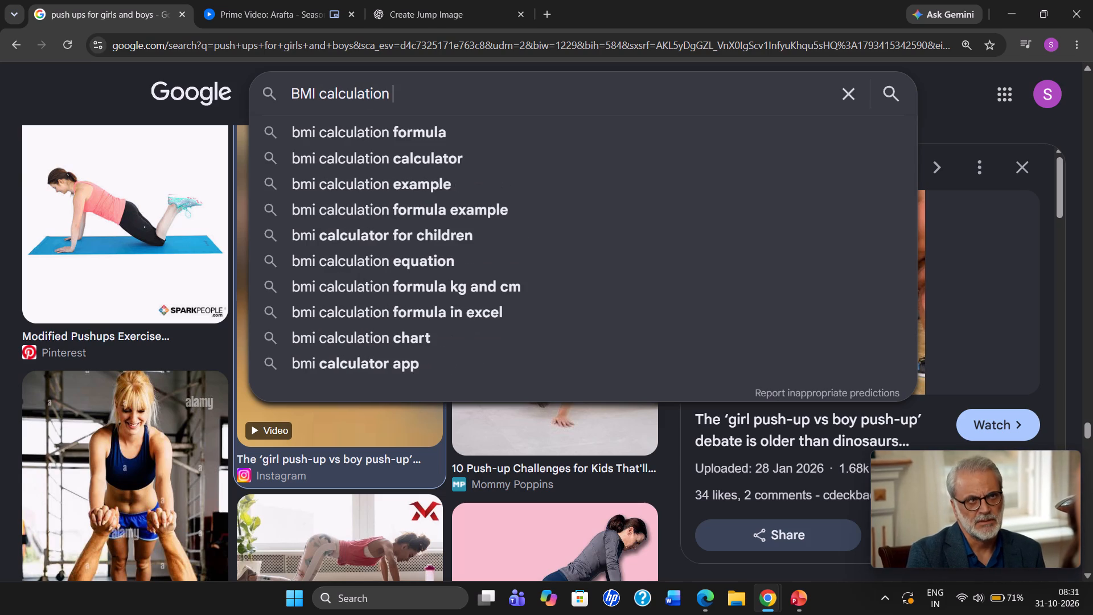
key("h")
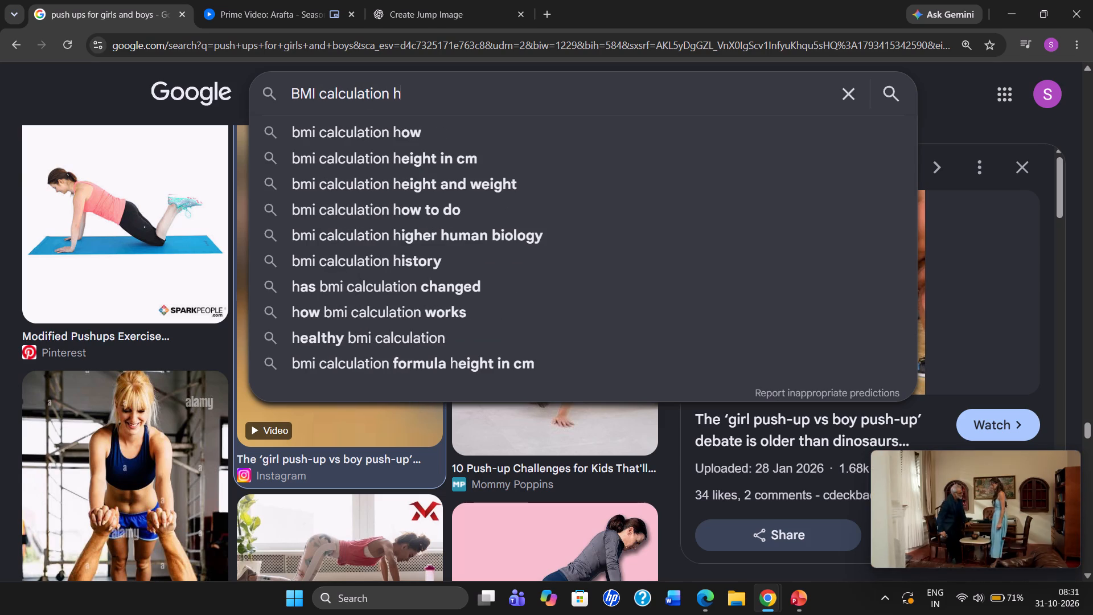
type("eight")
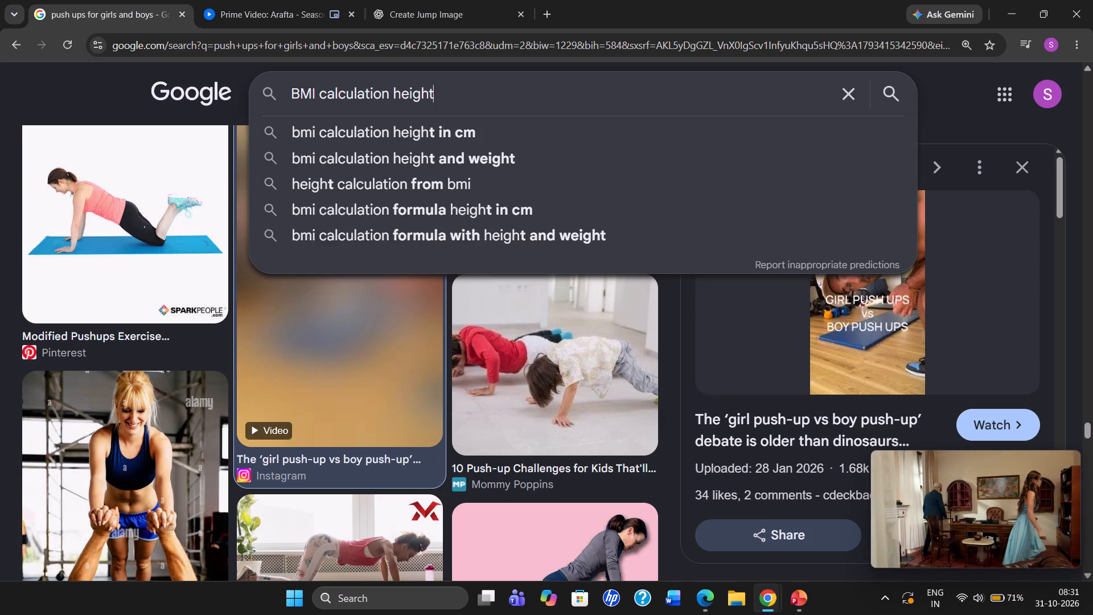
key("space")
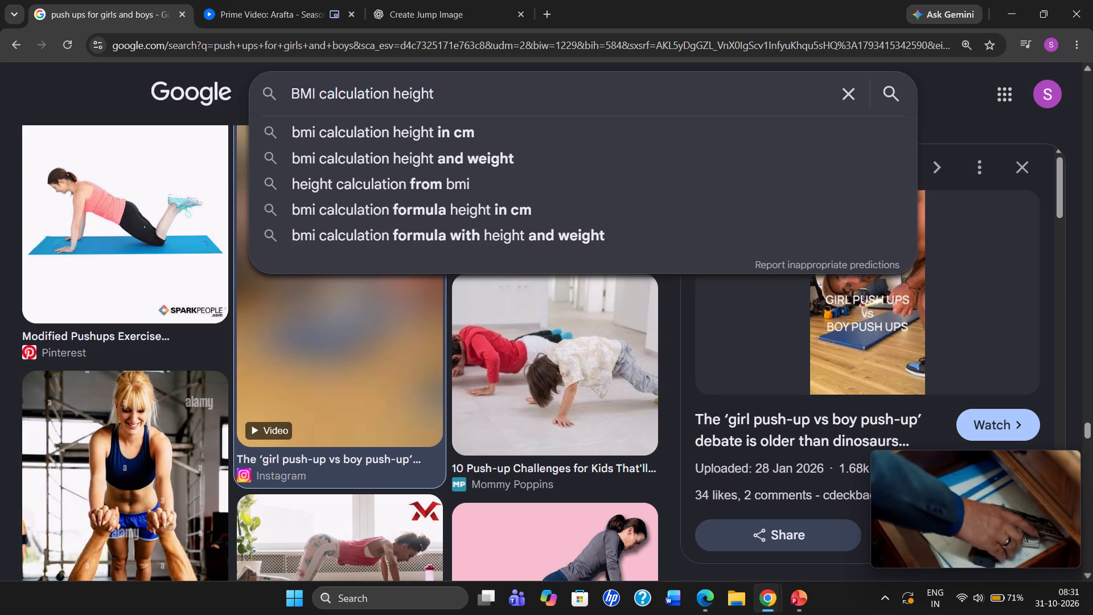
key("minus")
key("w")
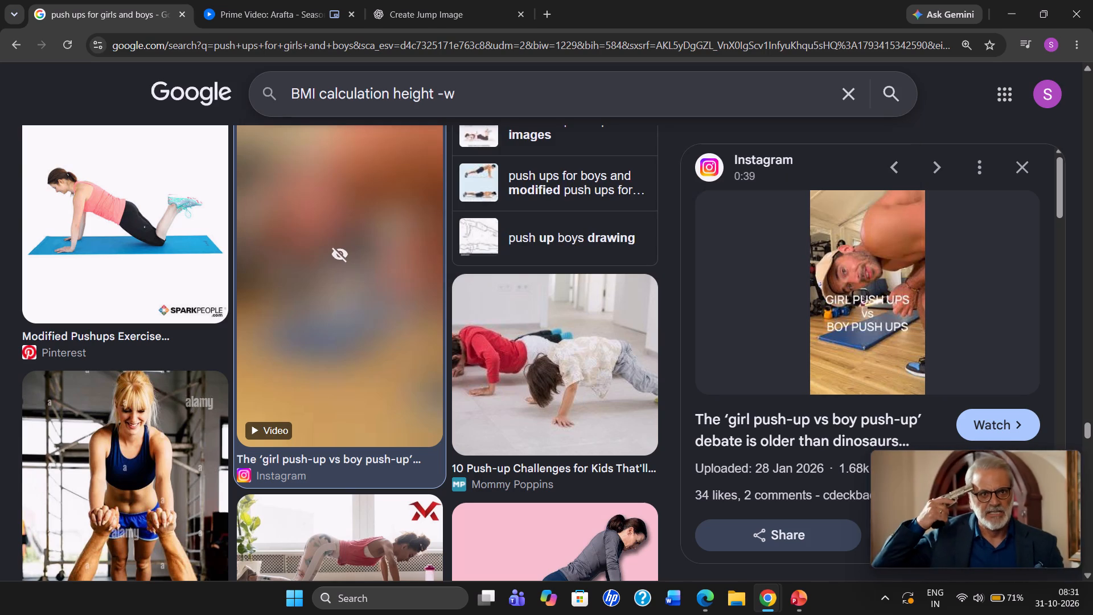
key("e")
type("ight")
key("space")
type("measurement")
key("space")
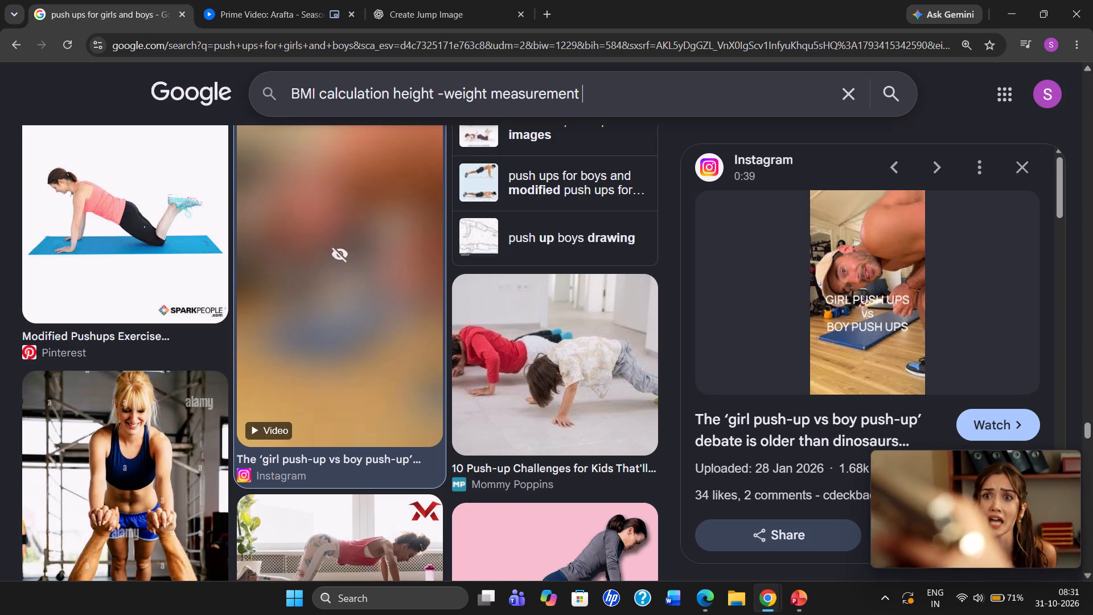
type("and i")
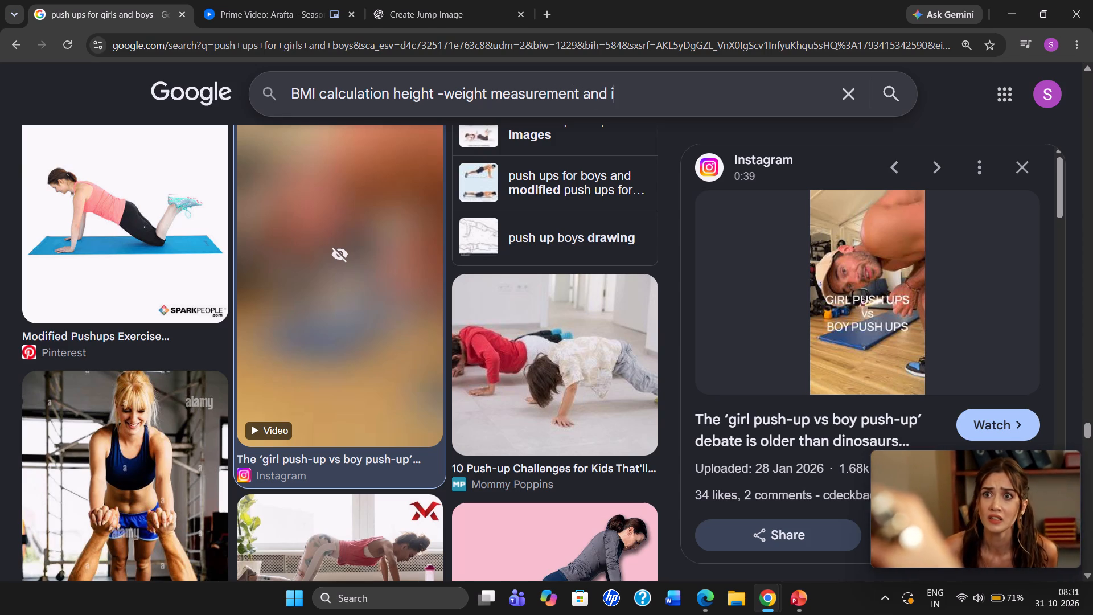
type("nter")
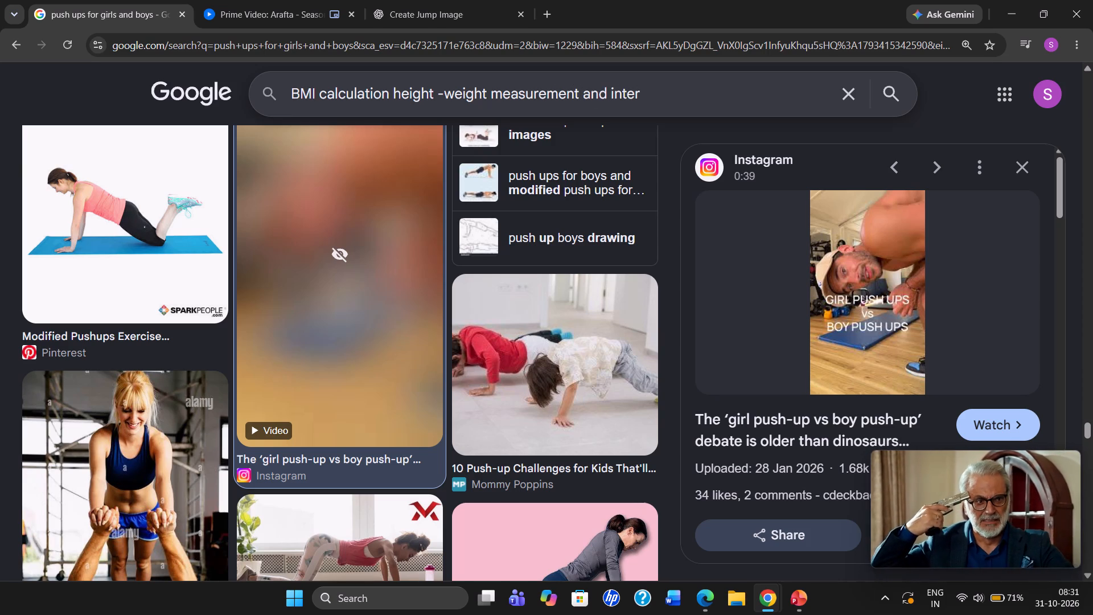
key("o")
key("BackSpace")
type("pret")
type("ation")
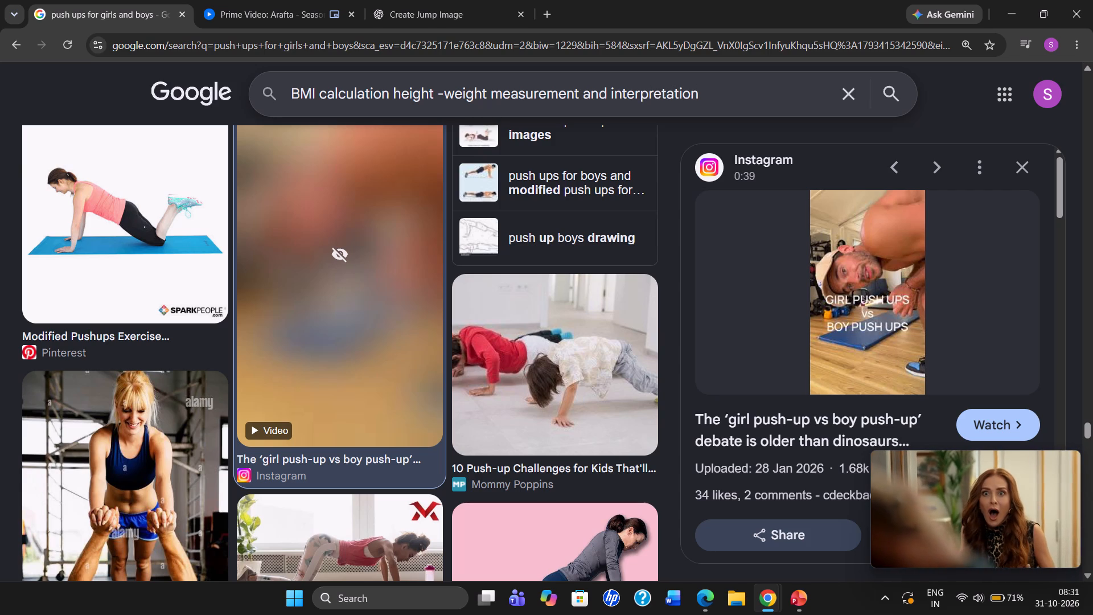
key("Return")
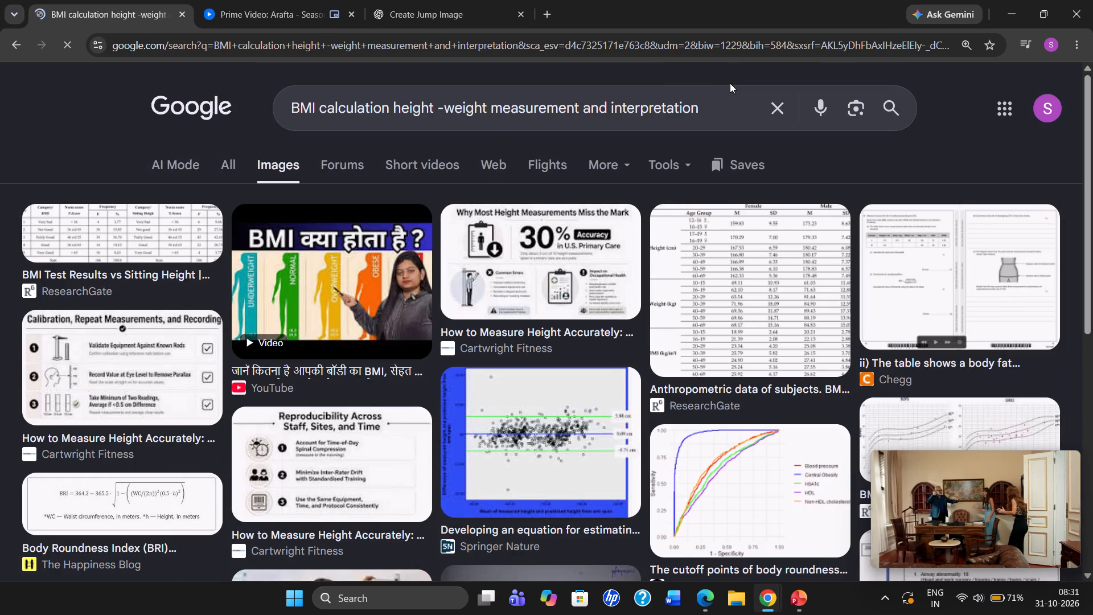
Look through the Google Images results for BMI calculation, measurement and interpretation for a suitable illustration.
scroll(462, 306, "down", 6)
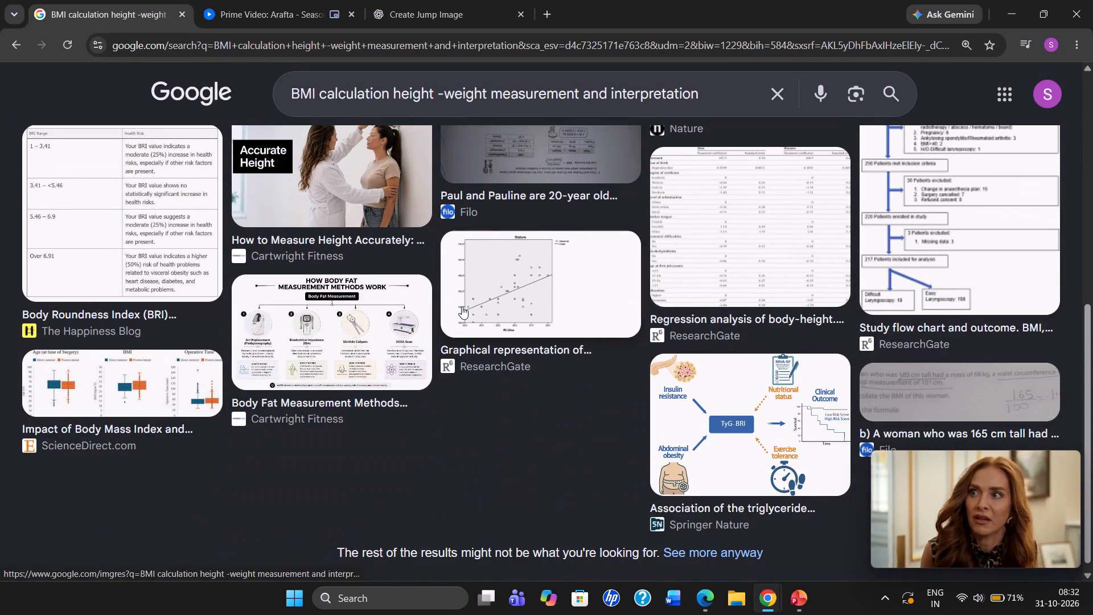
scroll(772, 385, "down", 5)
scroll(772, 385, "up", 12)
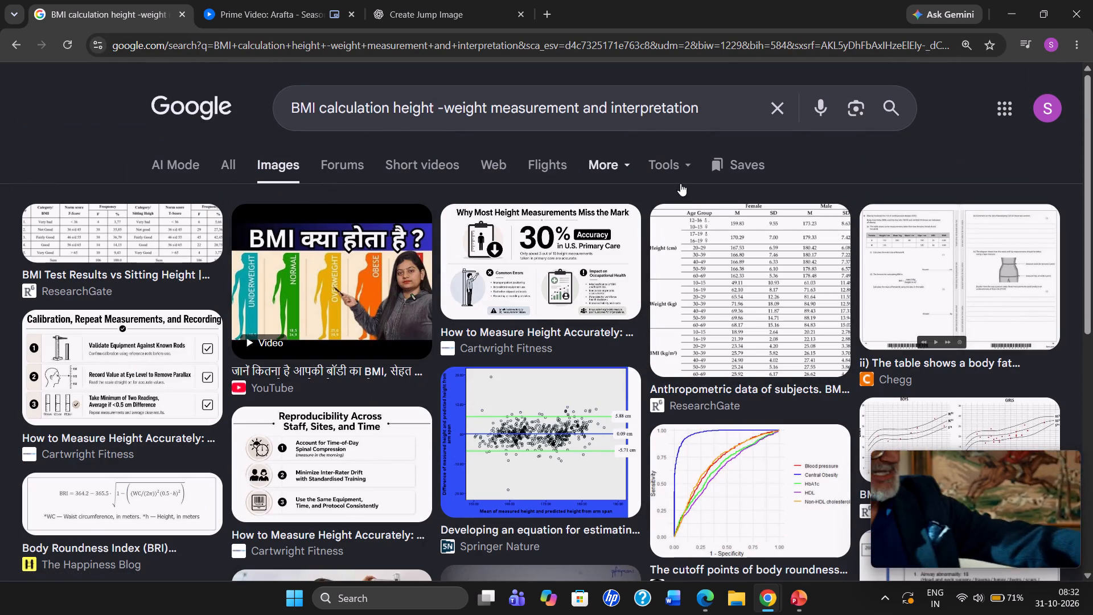
scroll(654, 341, "down", 4)
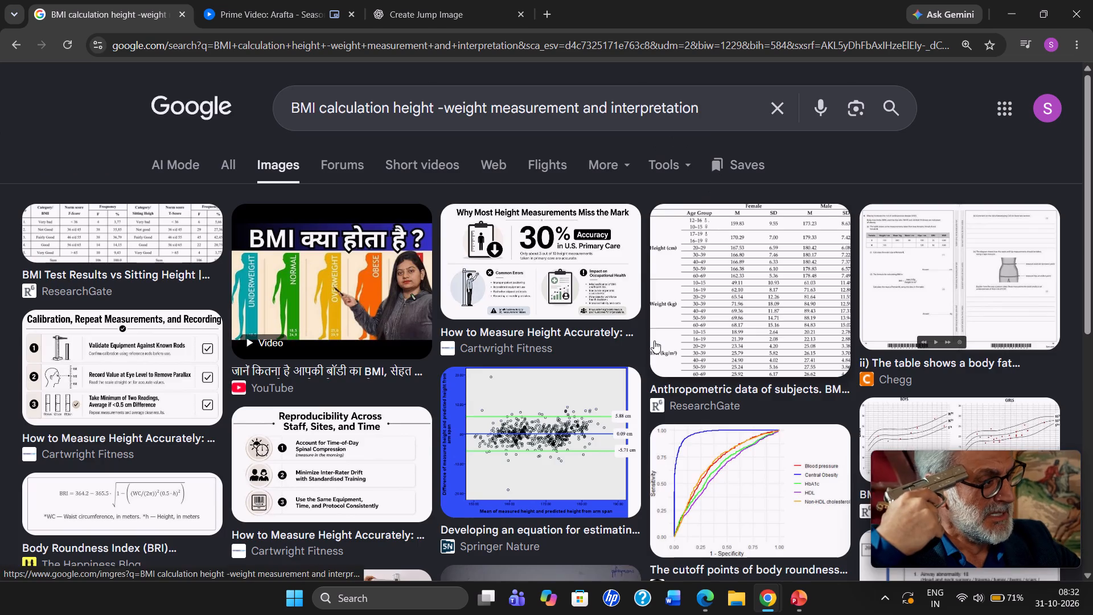
scroll(654, 341, "down", 4)
scroll(654, 341, "up", 13)
Add "images" to the end of the BMI search query, run it and examine the results for suitable illustrations.
left_click(718, 103)
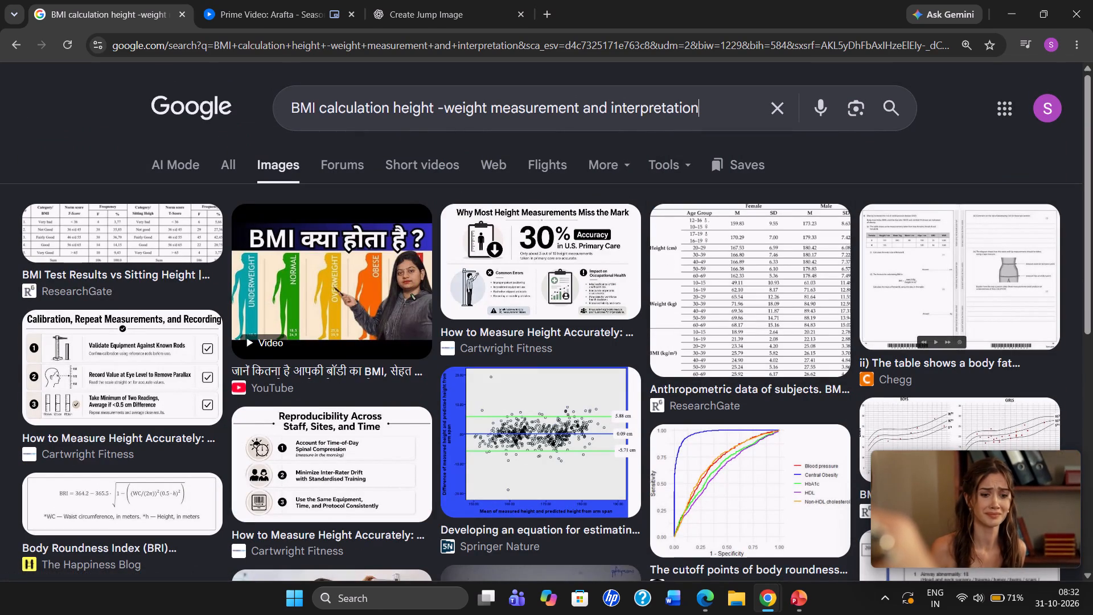
key("space")
type("im")
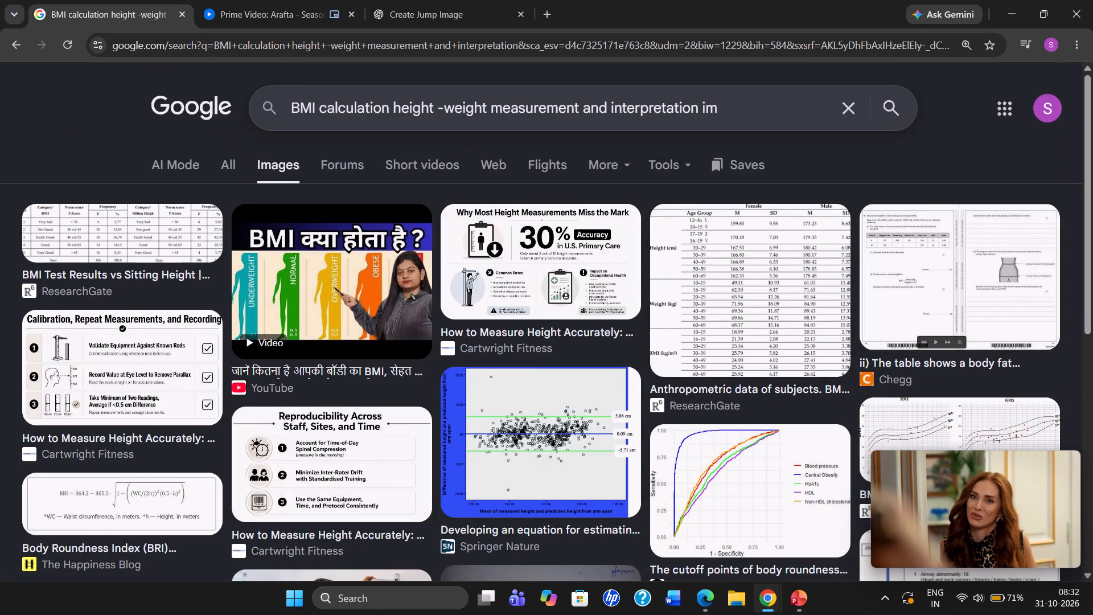
type("ages")
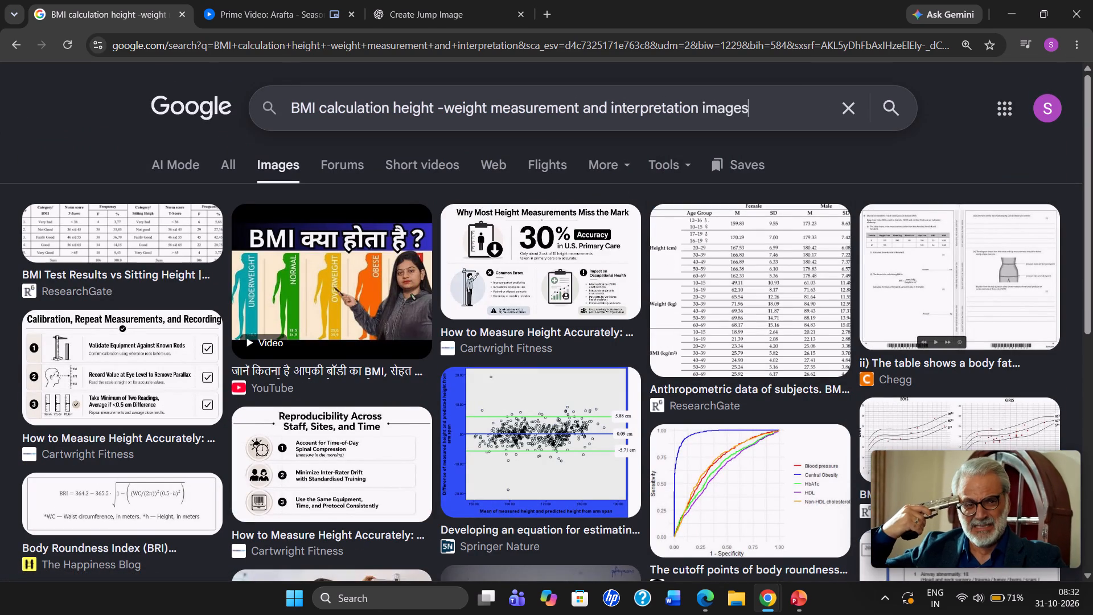
key("Return")
scroll(636, 417, "down", 6)
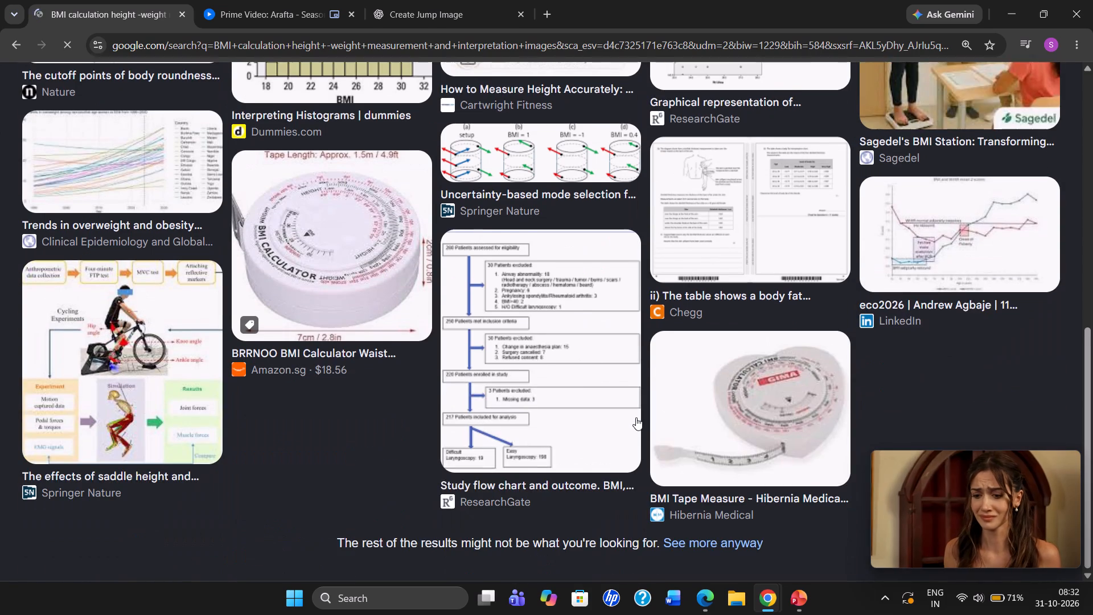
scroll(636, 417, "up", 8)
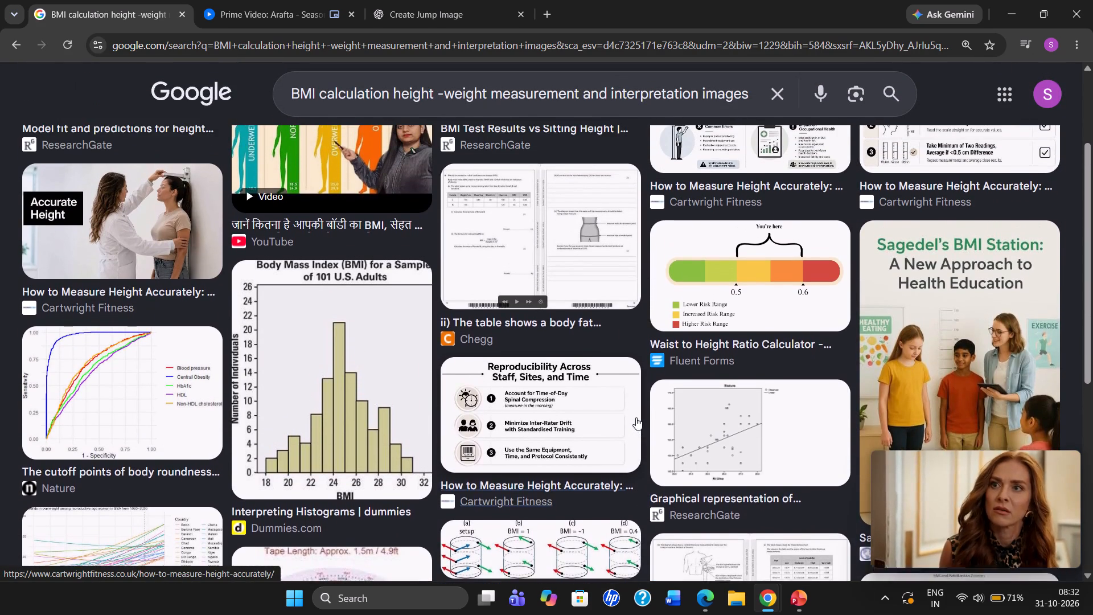
scroll(636, 417, "up", 2)
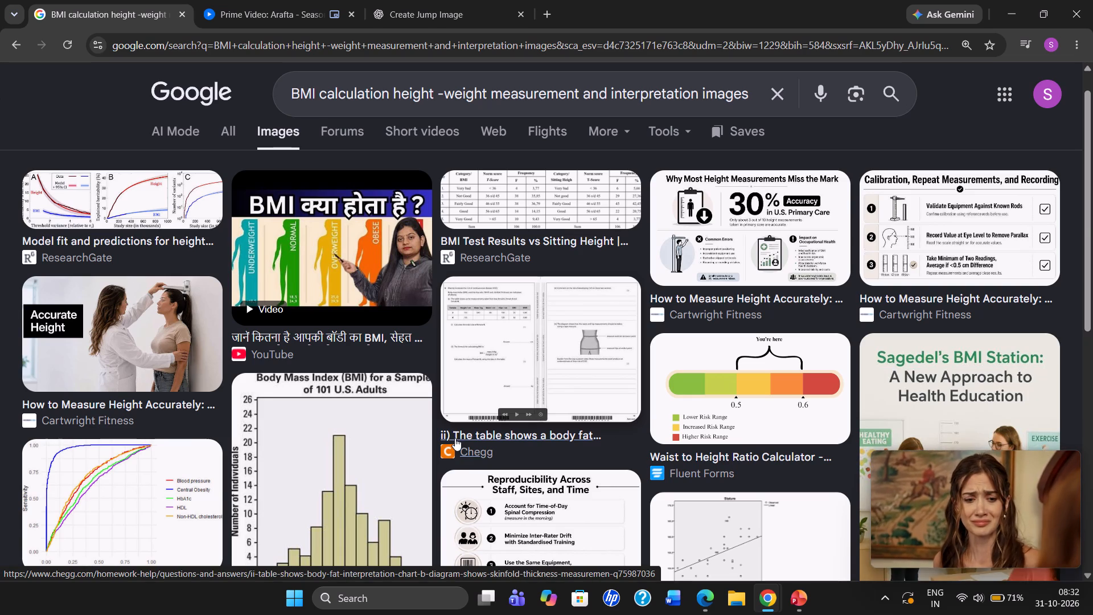
scroll(455, 438, "down", 2)
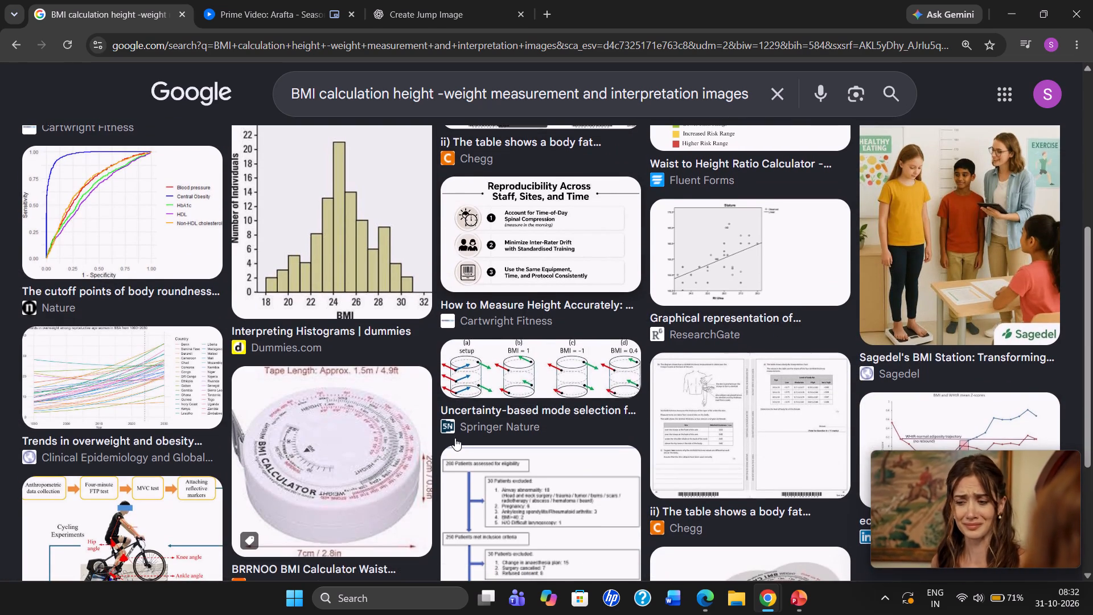
scroll(455, 438, "down", 1)
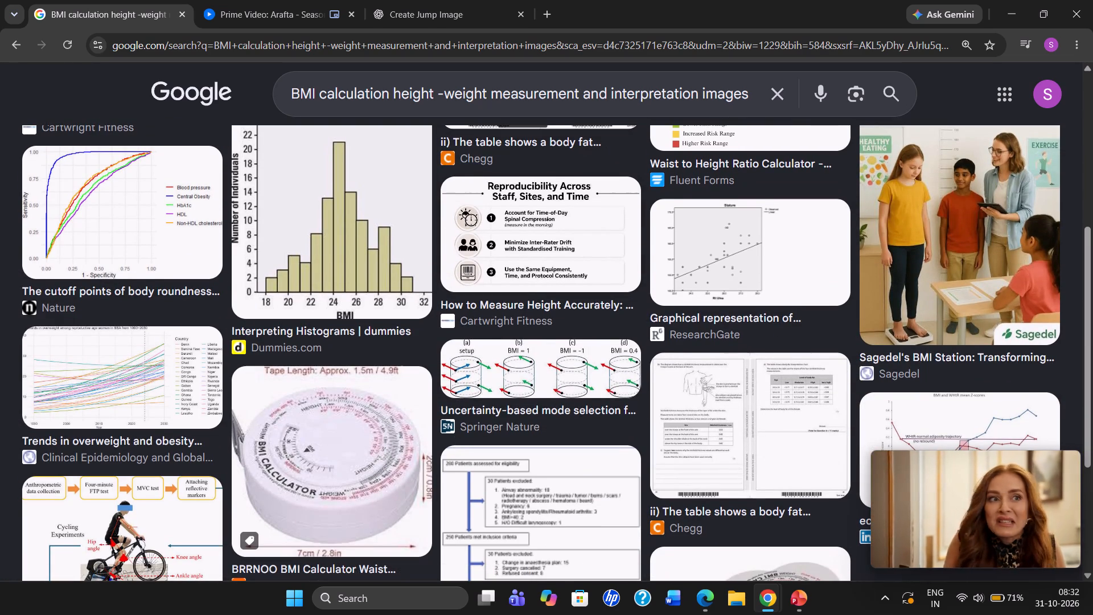
Shorten the image search query to "bmi calculation height -weight measurement" and run it.
left_click(757, 95)
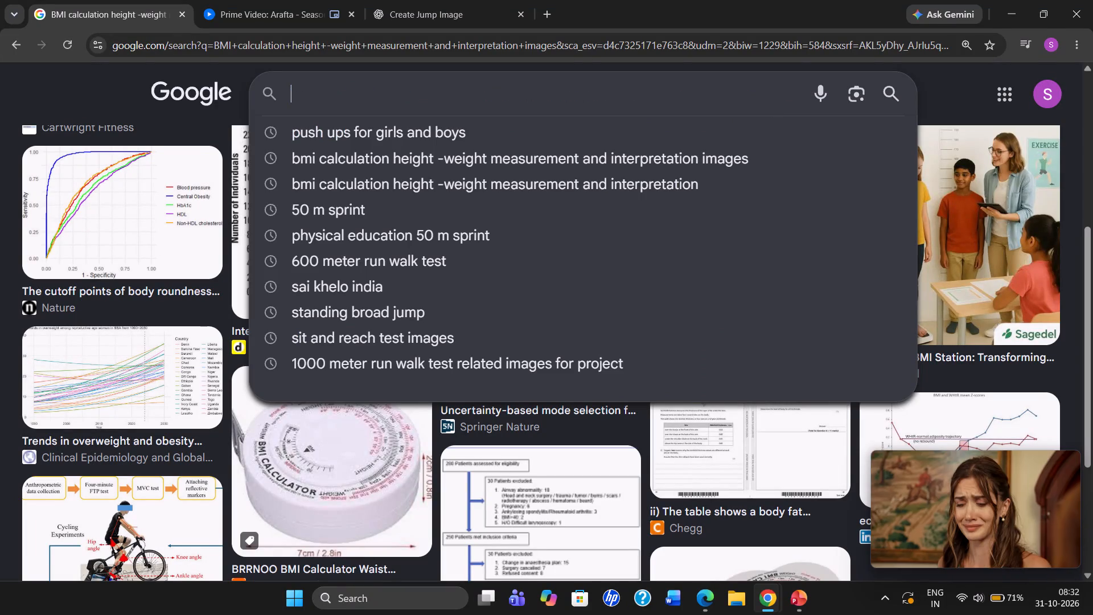
left_click(713, 151)
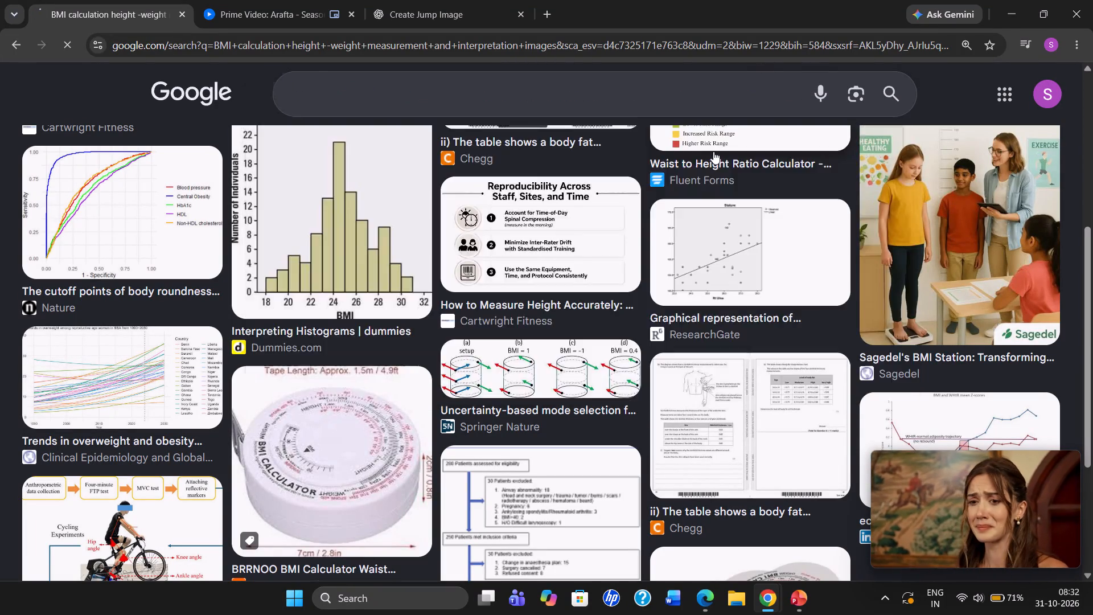
left_click(752, 109)
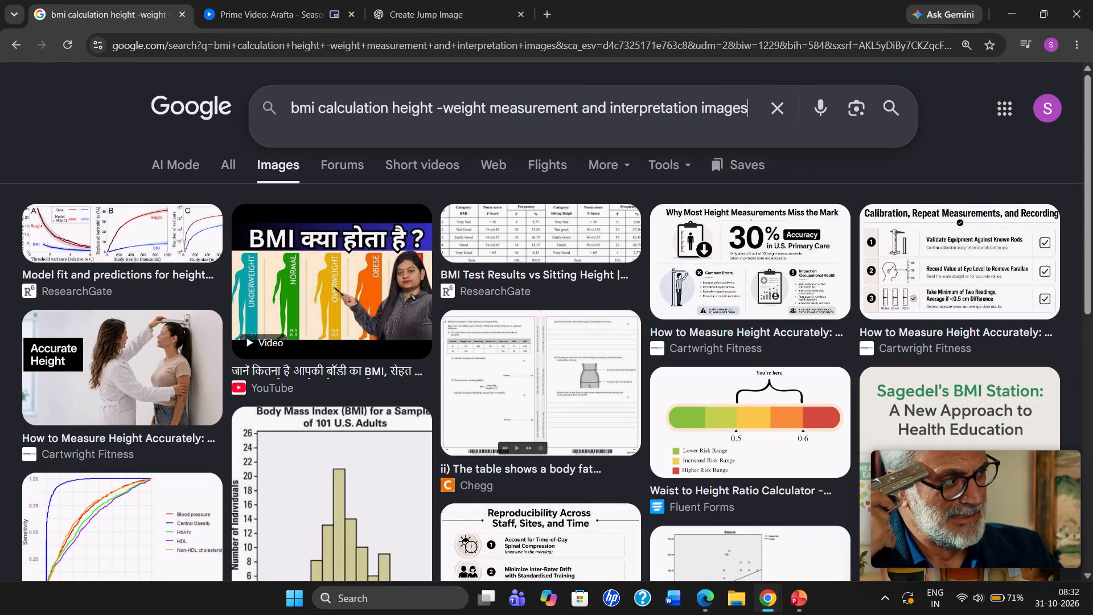
key("BackSpace")
key("BackSpace")
key("BackSpace")
key("BackSpace")
key("BackSpace")
key("BackSpace")
key("BackSpace")
key("BackSpace")
key("BackSpace")
key("BackSpace")
key("BackSpace")
key("BackSpace")
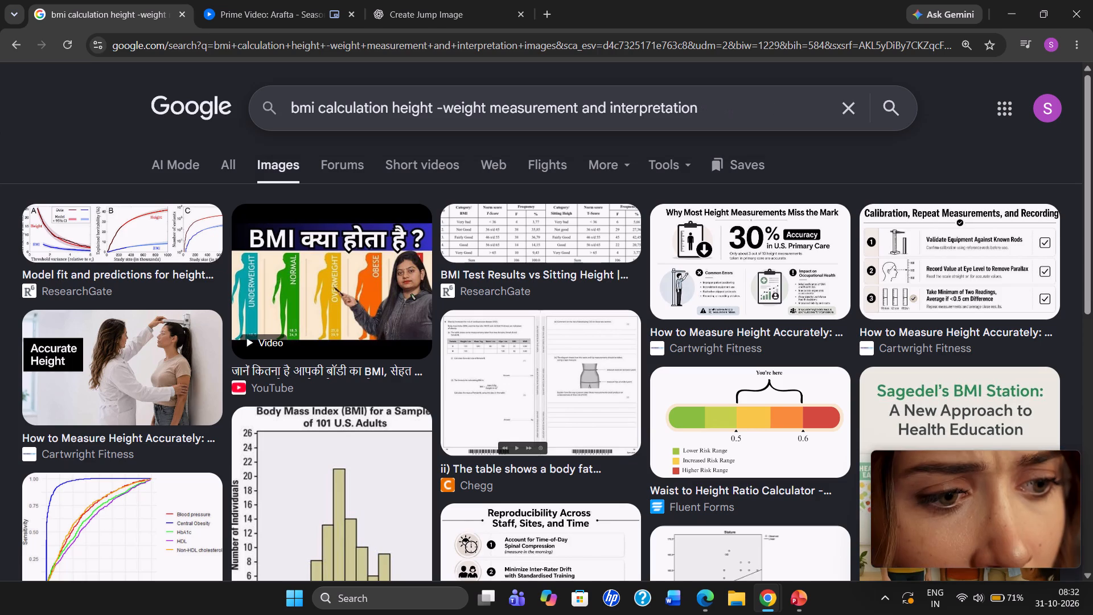
key("BackSpace")
key("BackSpace")
key("BackSpace")
key("BackSpace")
key("BackSpace")
key("BackSpace")
key("BackSpace")
key("BackSpace")
key("BackSpace")
key("BackSpace")
key("BackSpace")
key("BackSpace")
key("BackSpace")
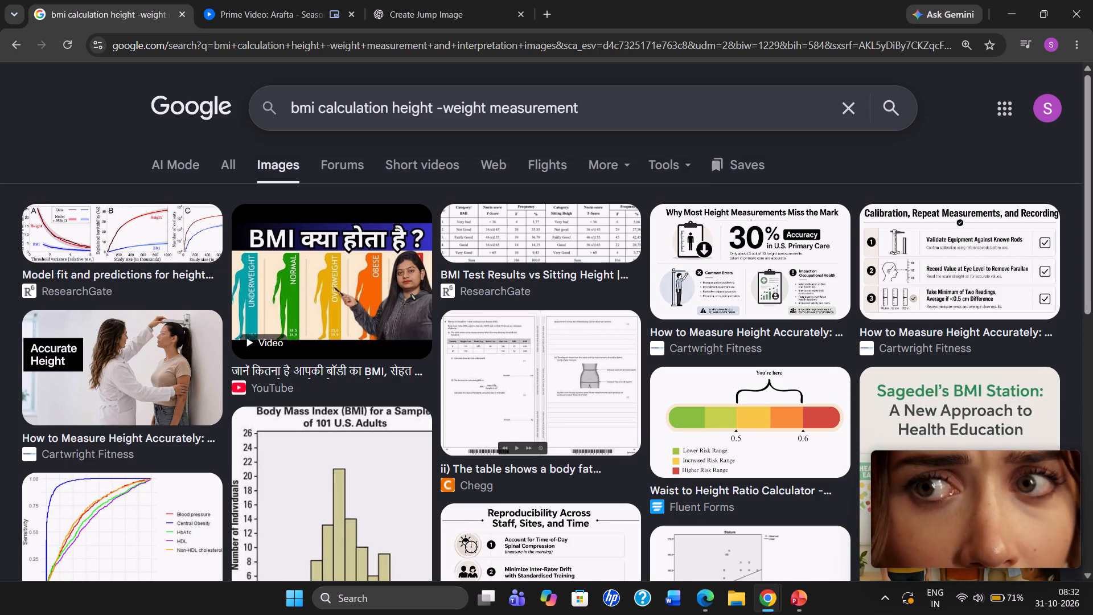
key("Return")
Examine the image results for BMI height and weight measurement for a picture that suits the slide.
scroll(560, 381, "down", 2)
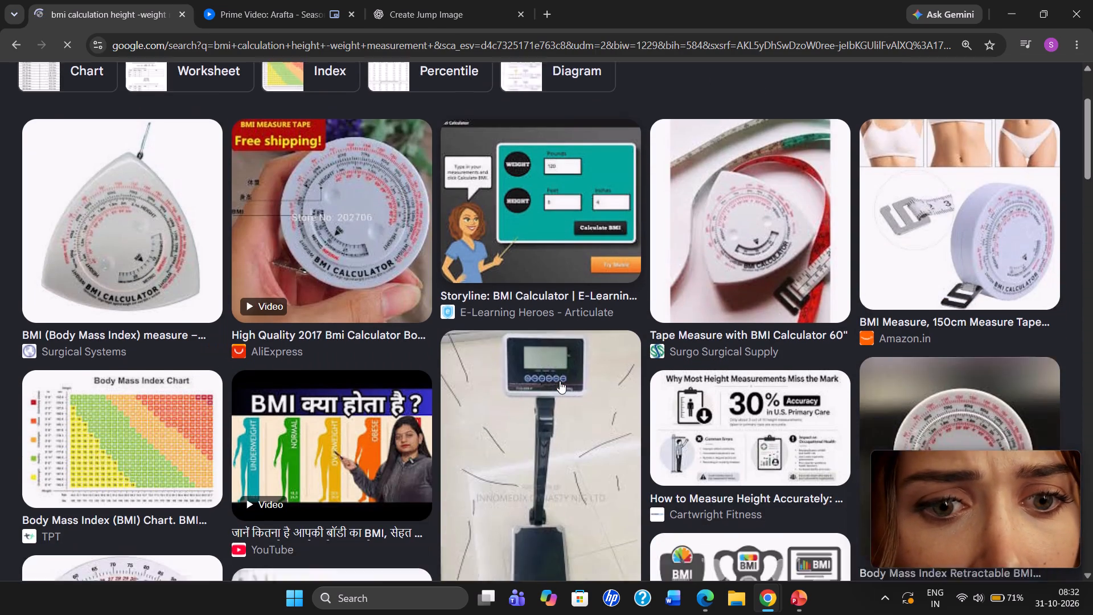
scroll(560, 381, "down", 4)
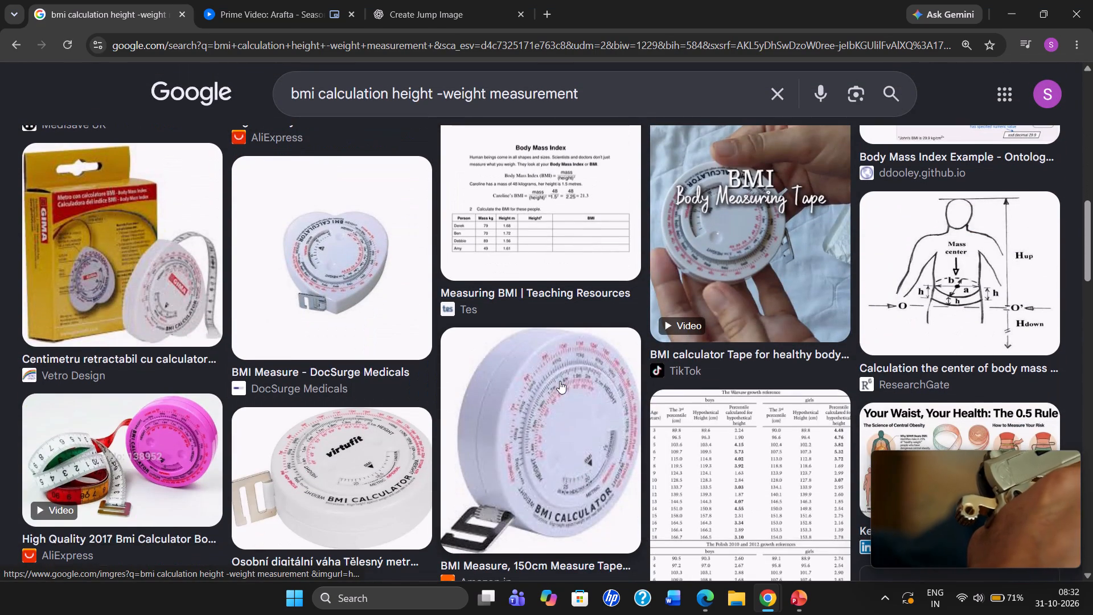
scroll(560, 381, "down", 6)
scroll(560, 381, "right", 1)
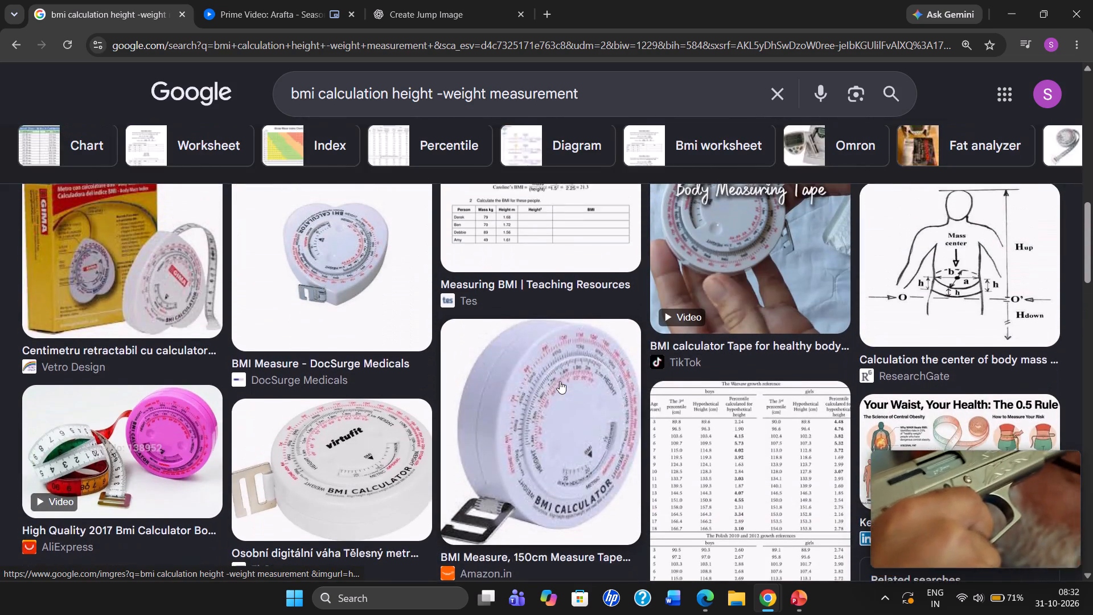
scroll(560, 381, "right", 1)
scroll(560, 381, "down", 6)
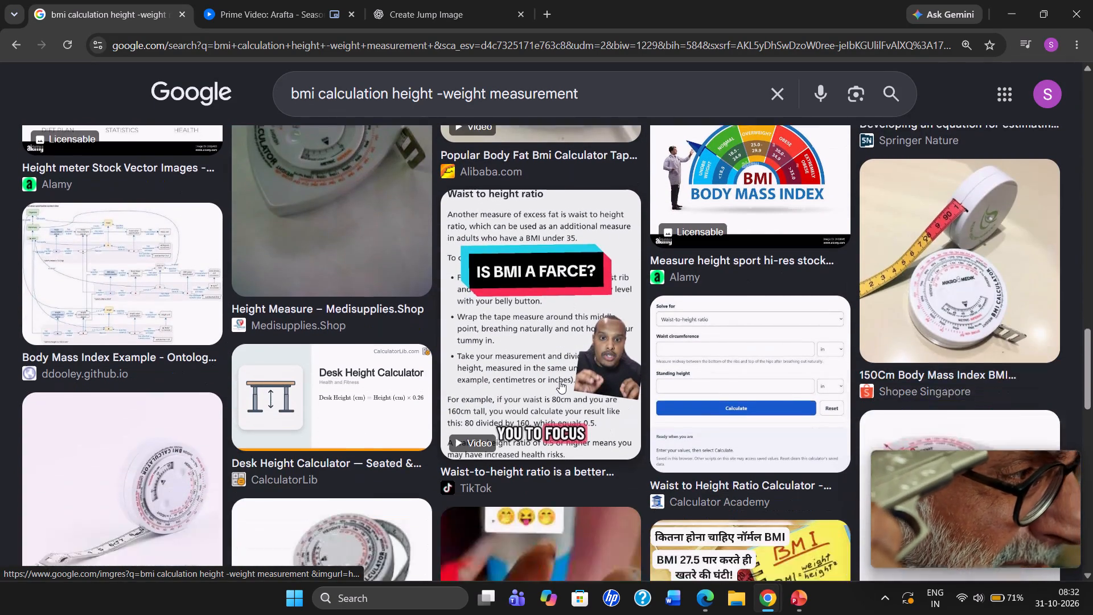
scroll(560, 381, "down", 7)
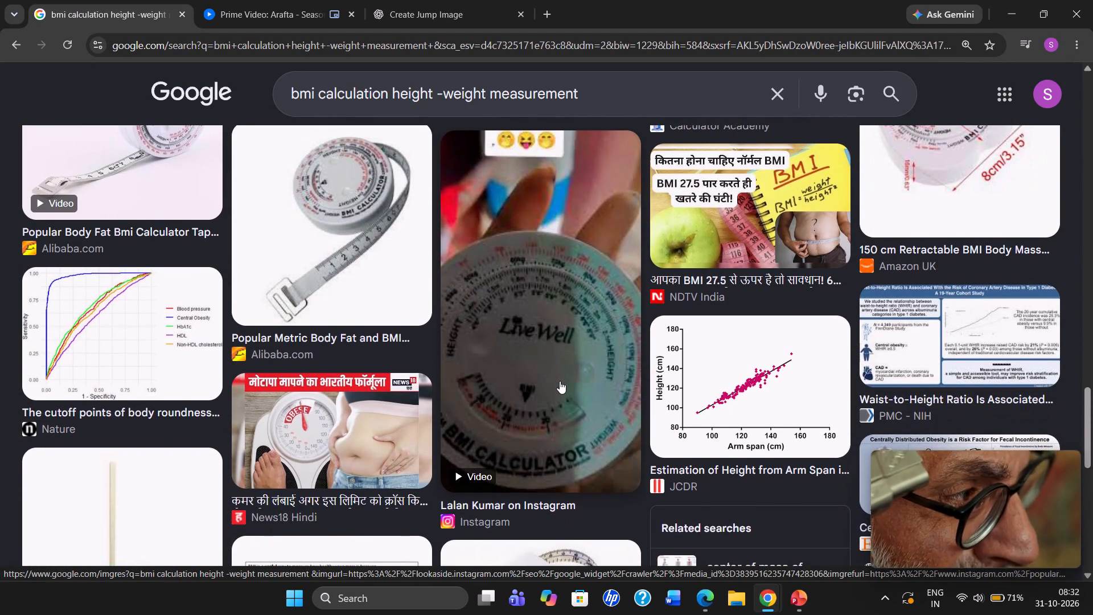
scroll(560, 381, "down", 3)
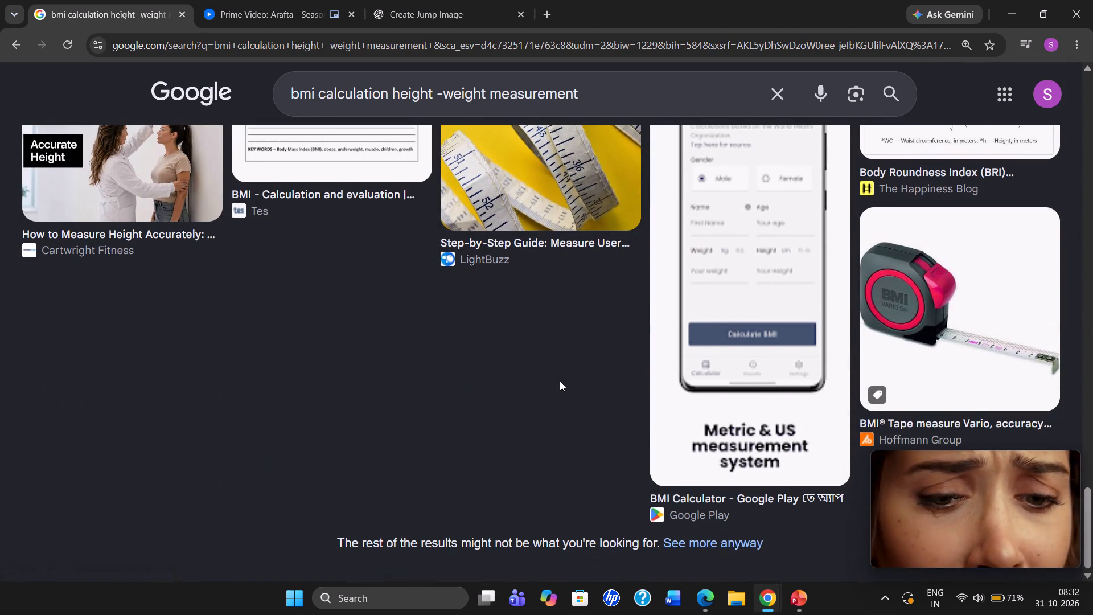
Cut the search query down to "bmi calculation m" and search Google Images for it.
left_click(486, 91)
key("BackSpace")
key("BackSpace")
key("BackSpace")
key("BackSpace")
key("BackSpace")
key("BackSpace")
key("BackSpace")
key("BackSpace")
key("BackSpace")
key("BackSpace")
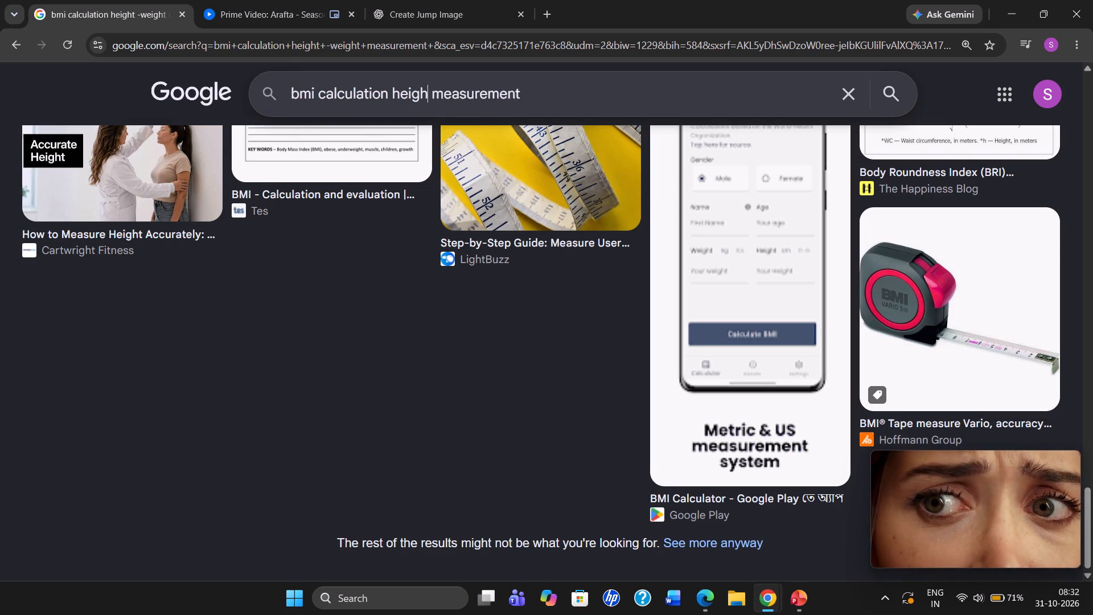
key("BackSpace")
key("BackSpace")
key("BackSpace")
key("BackSpace")
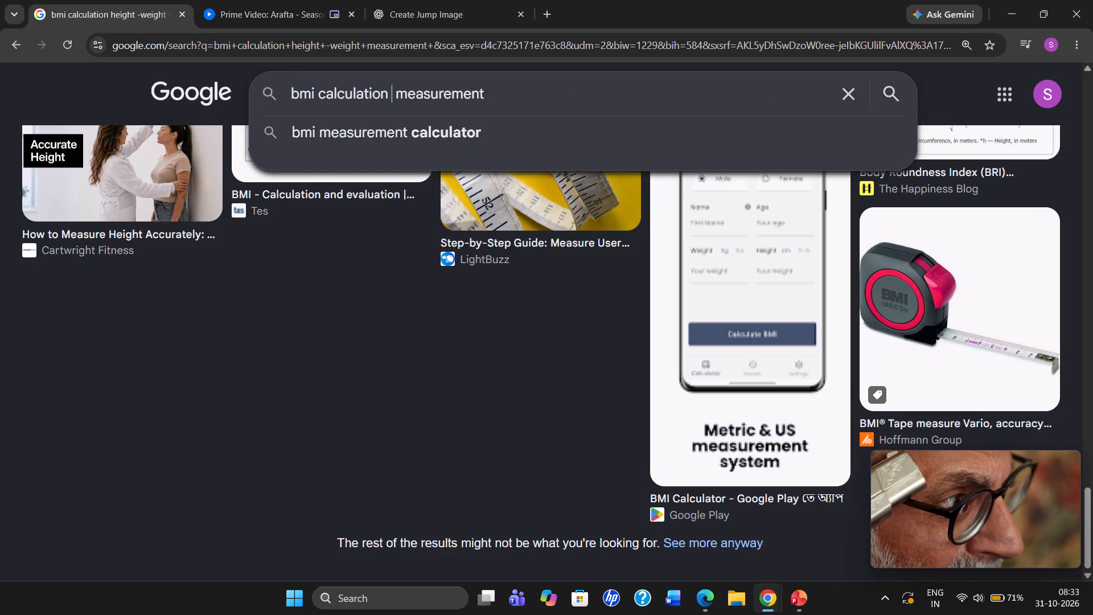
key("Right")
key("Right")
key("Right")
key("Right")
key("Right")
key("Right")
key("Right")
key("Right")
key("Right")
key("Right")
key("Right")
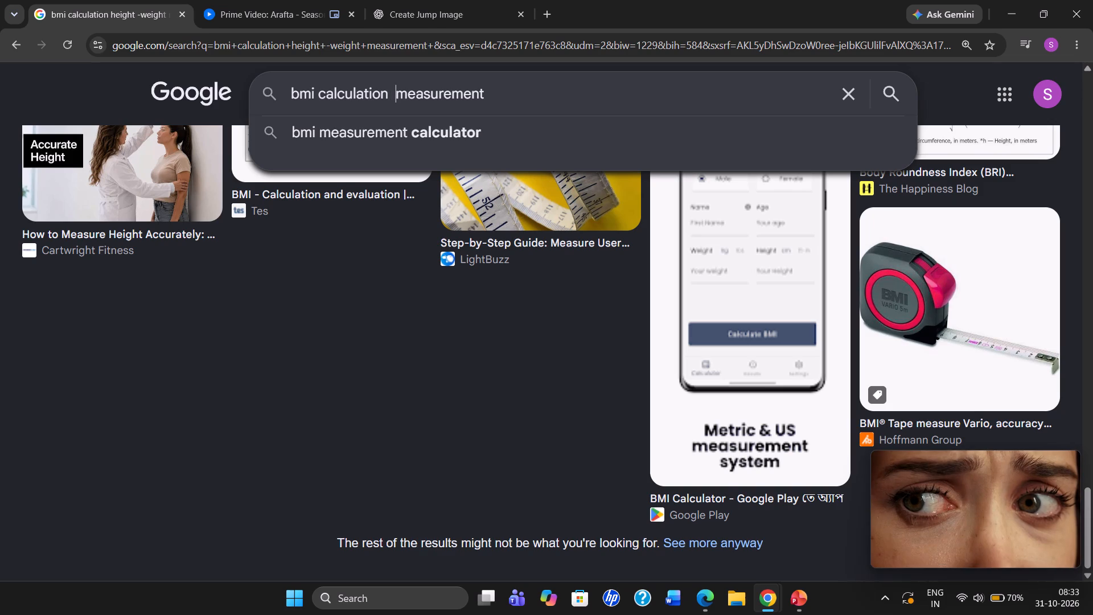
key("Right")
key("BackSpace")
key("BackSpace")
key("BackSpace")
key("BackSpace")
key("BackSpace")
key("BackSpace")
key("BackSpace")
key("BackSpace")
key("BackSpace")
key("BackSpace")
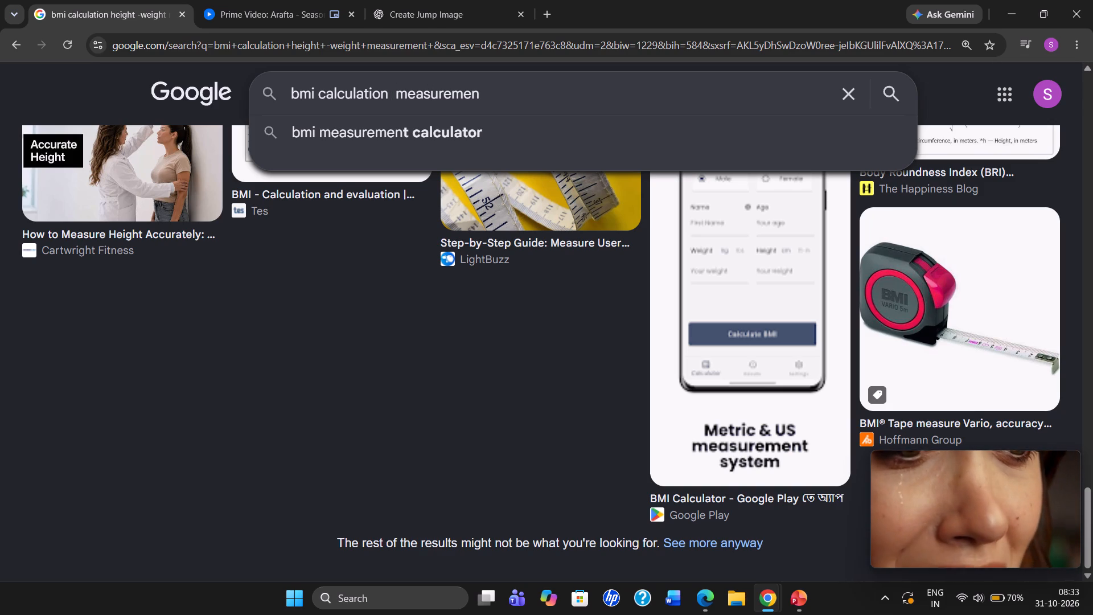
key("Return")
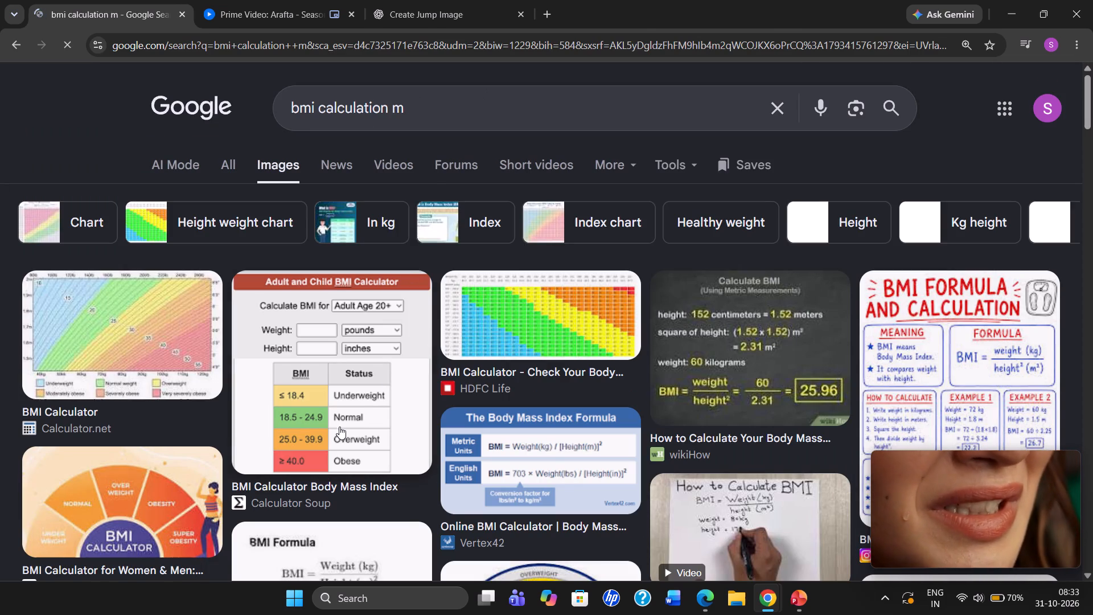
Copy the Adult and Child BMI Calculator image and paste it as a picture onto slide 4 in PowerPoint.
right_click(330, 430)
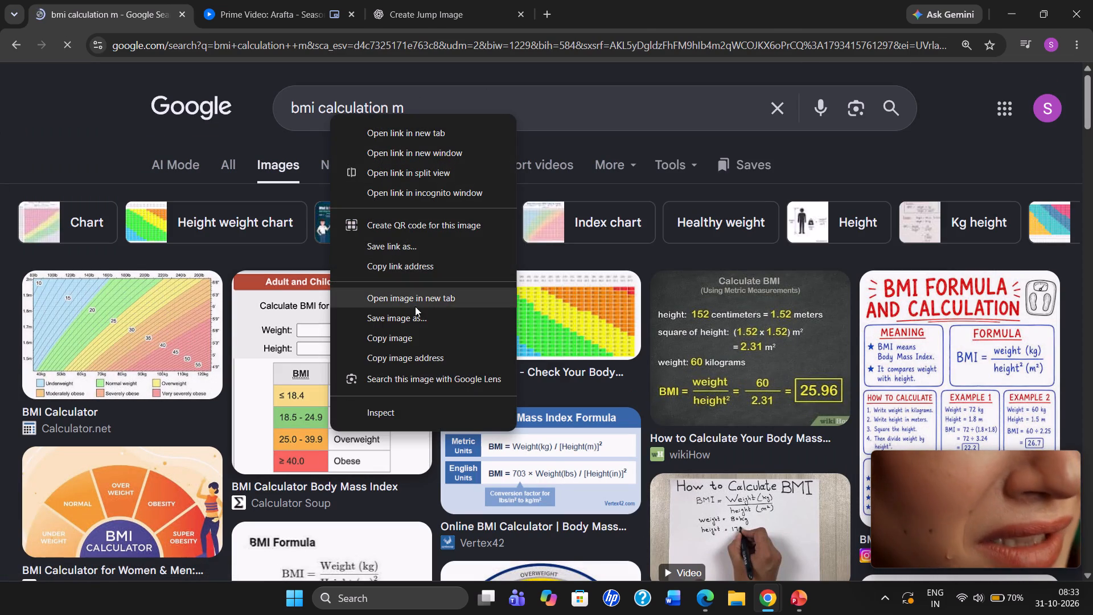
left_click(417, 336)
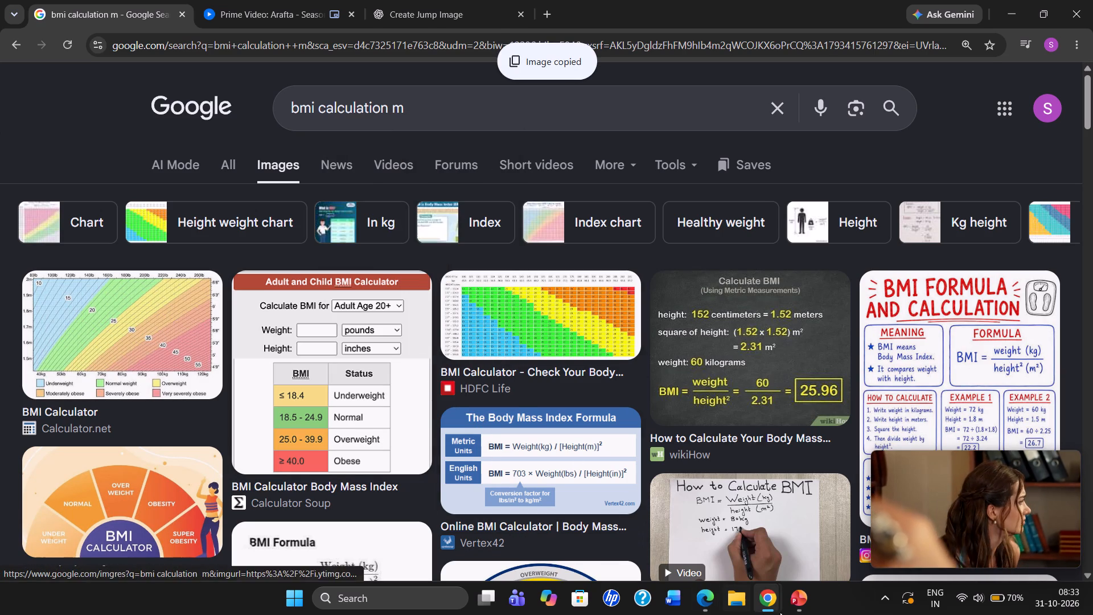
left_click(805, 614)
right_click(862, 310)
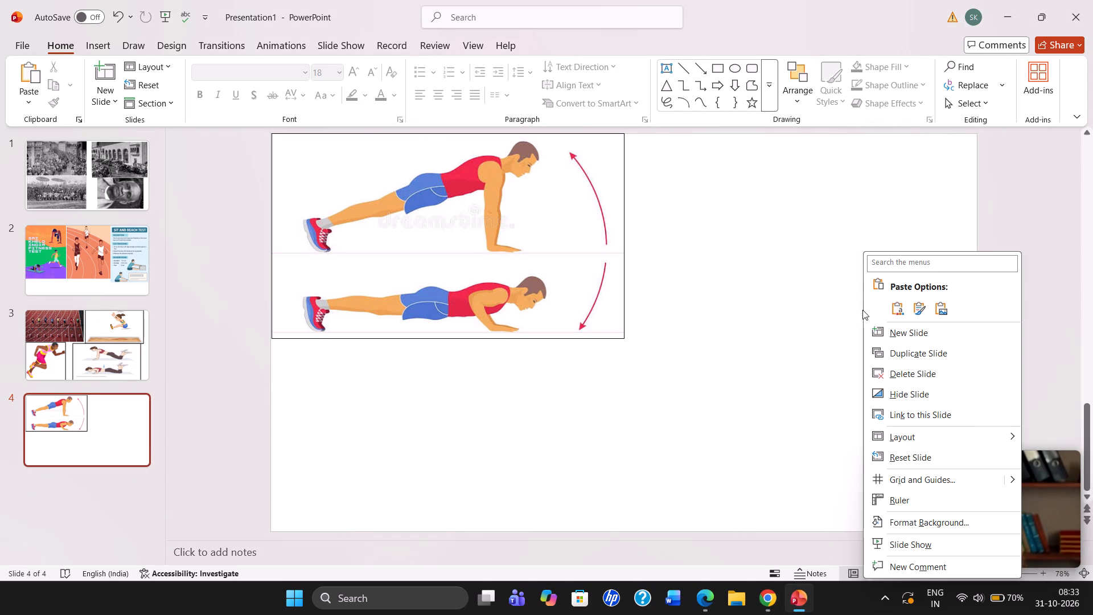
left_click(940, 306)
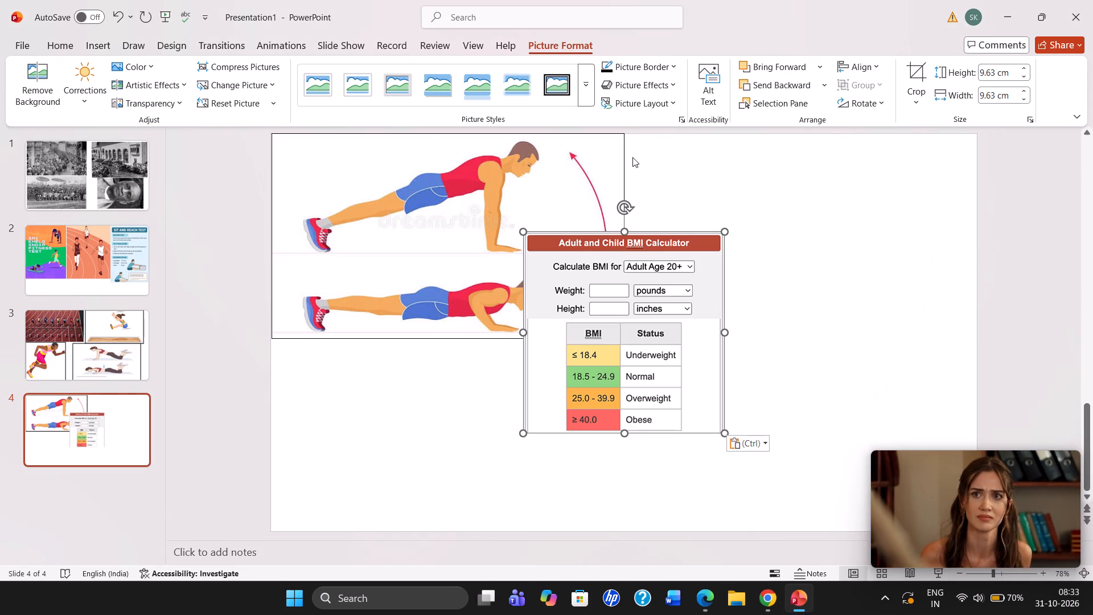
Stretch the BMI calculator picture on slide 4 downward and sideways to about 12.74 cm high and 9.92 cm wide.
left_click_drag(624, 436, 624, 437)
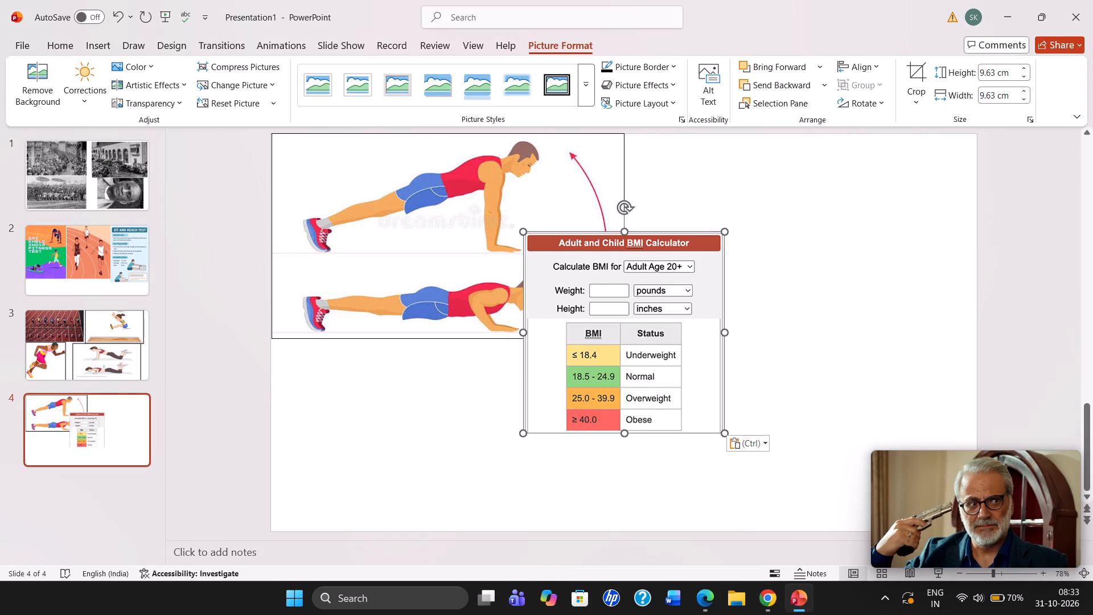
left_click_drag(624, 437, 626, 498)
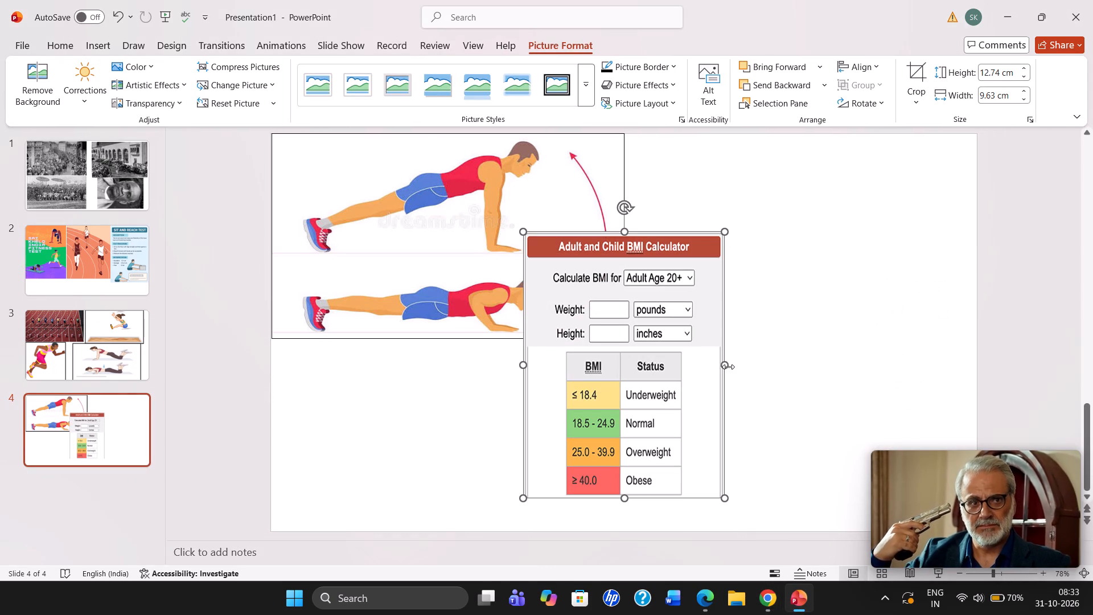
left_click(728, 366)
left_click(733, 366)
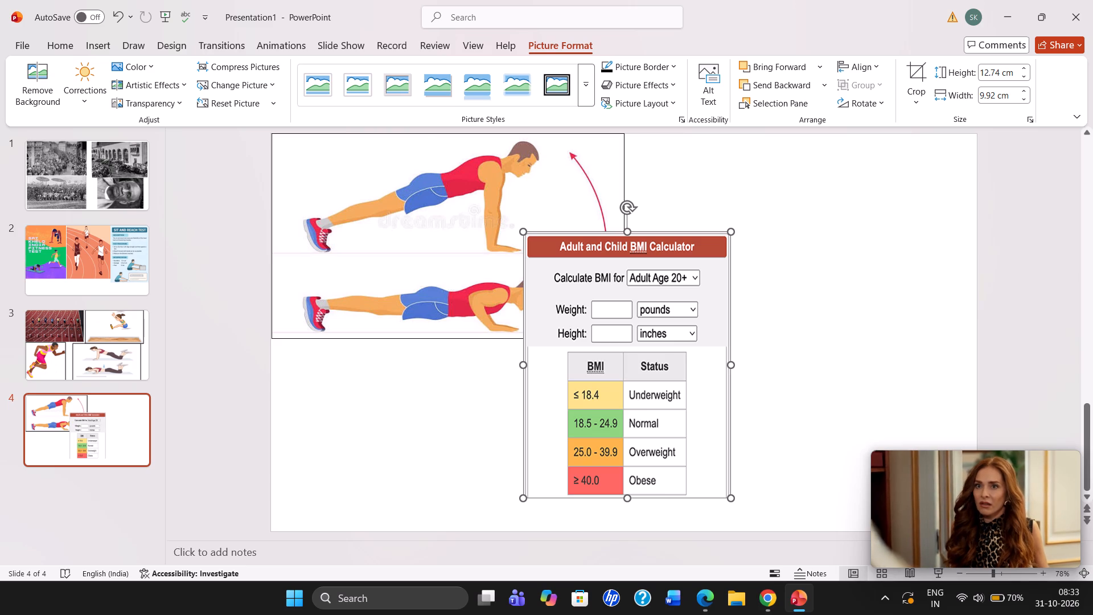
Rotate the BMI calculator picture on slide 4 a quarter turn clockwise so its red header runs vertically.
left_click_drag(626, 203, 853, 265)
left_click_drag(853, 292, 852, 335)
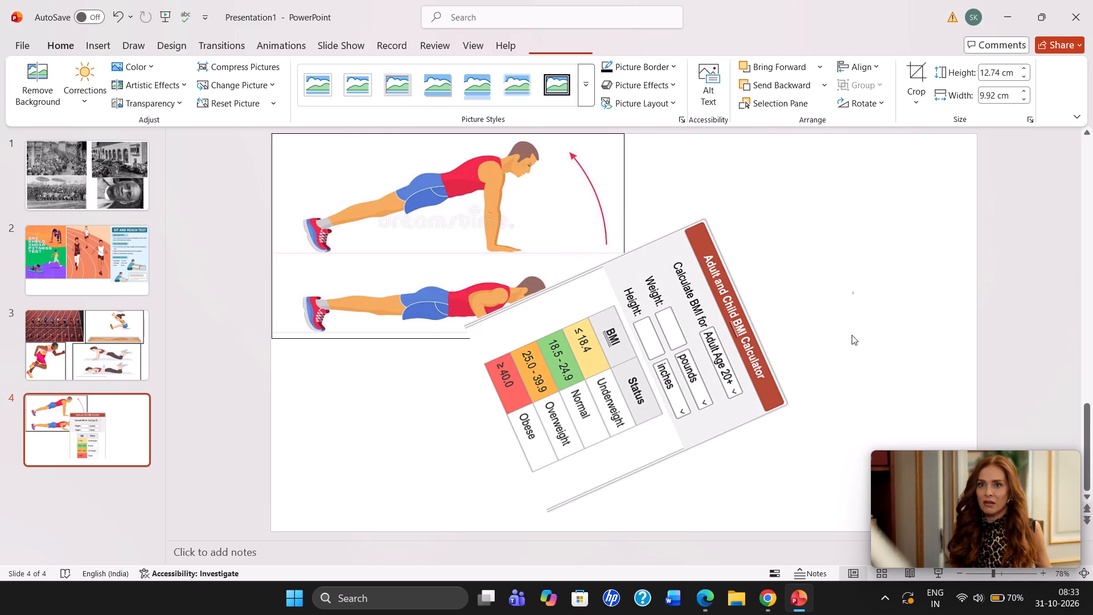
left_click_drag(852, 335, 852, 342)
left_click(727, 317)
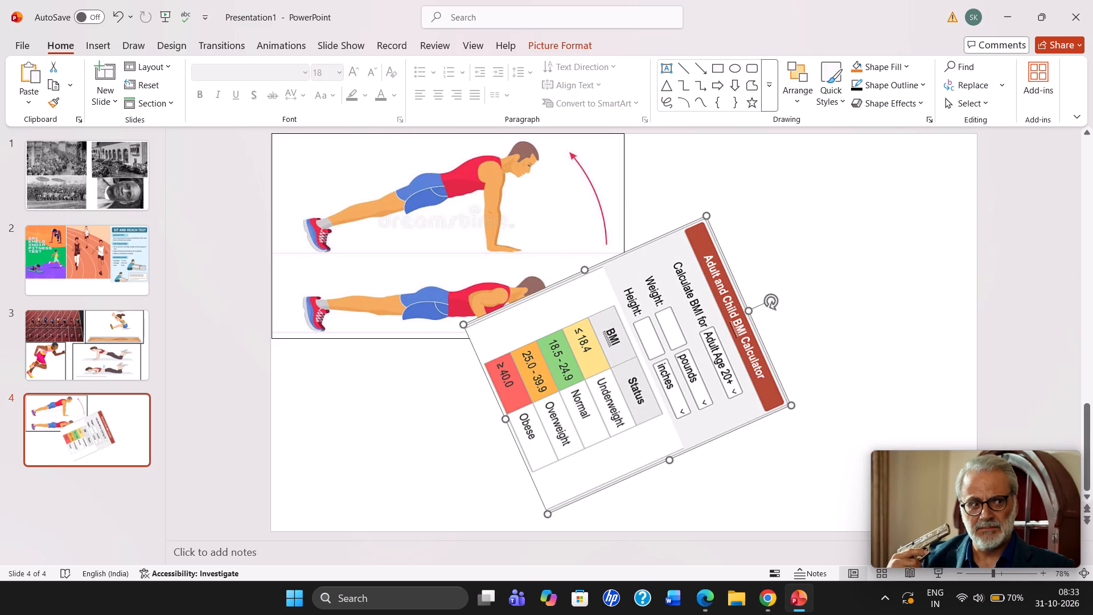
left_click_drag(773, 301, 802, 372)
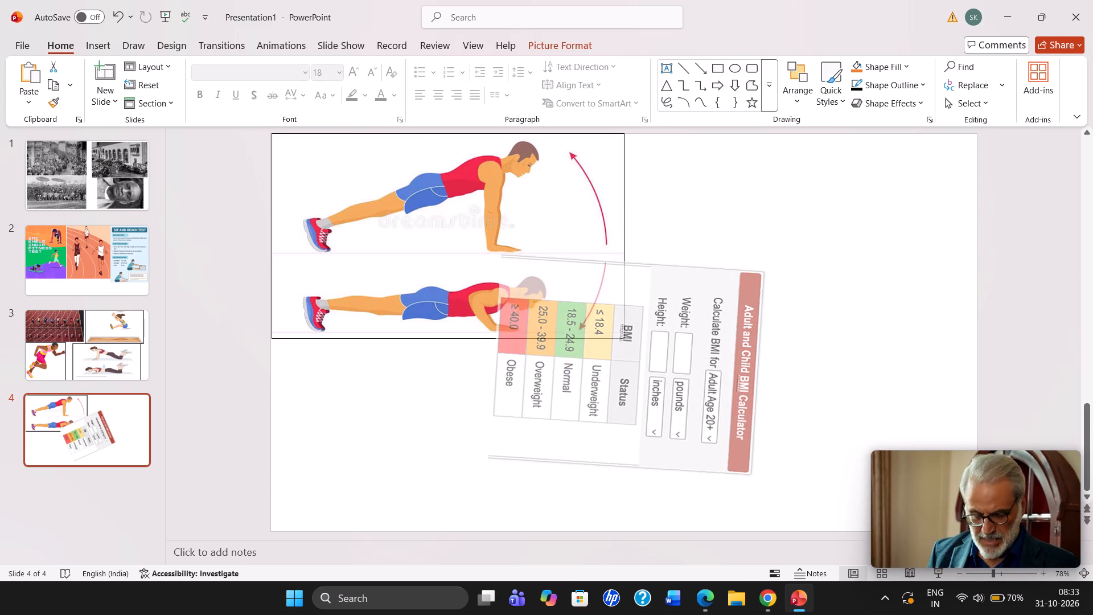
left_click_drag(802, 372, 803, 366)
Move the rotated BMI calculator picture to the slide's top edge beside the push-up picture and widen it slightly toward the slide's right edge.
left_click_drag(665, 375, 747, 313)
right_click_drag(719, 305, 744, 289)
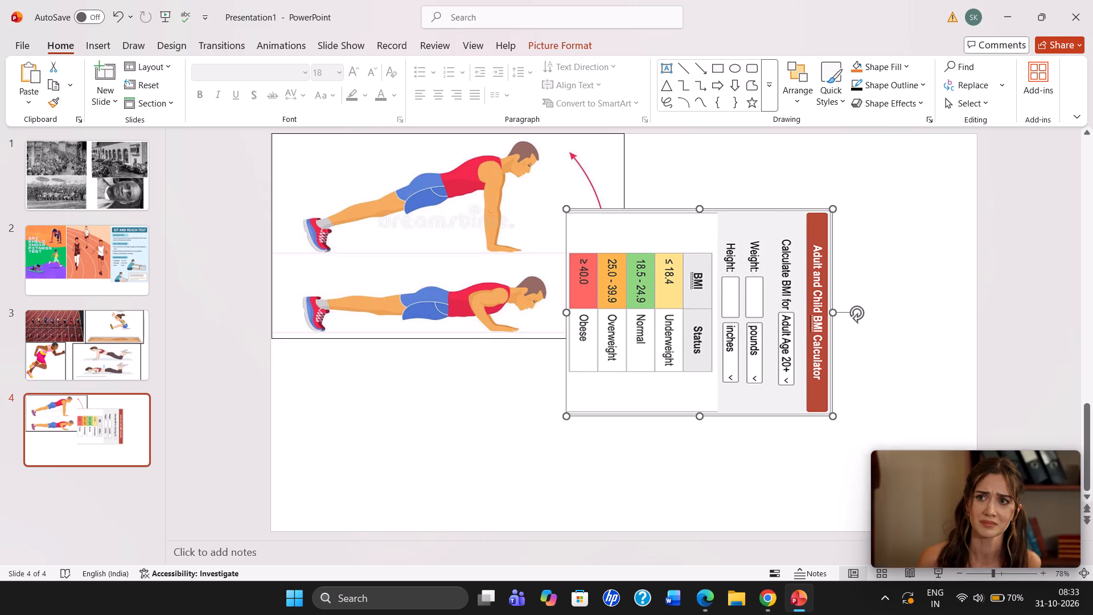
right_click_drag(744, 289, 822, 248)
left_click(822, 248)
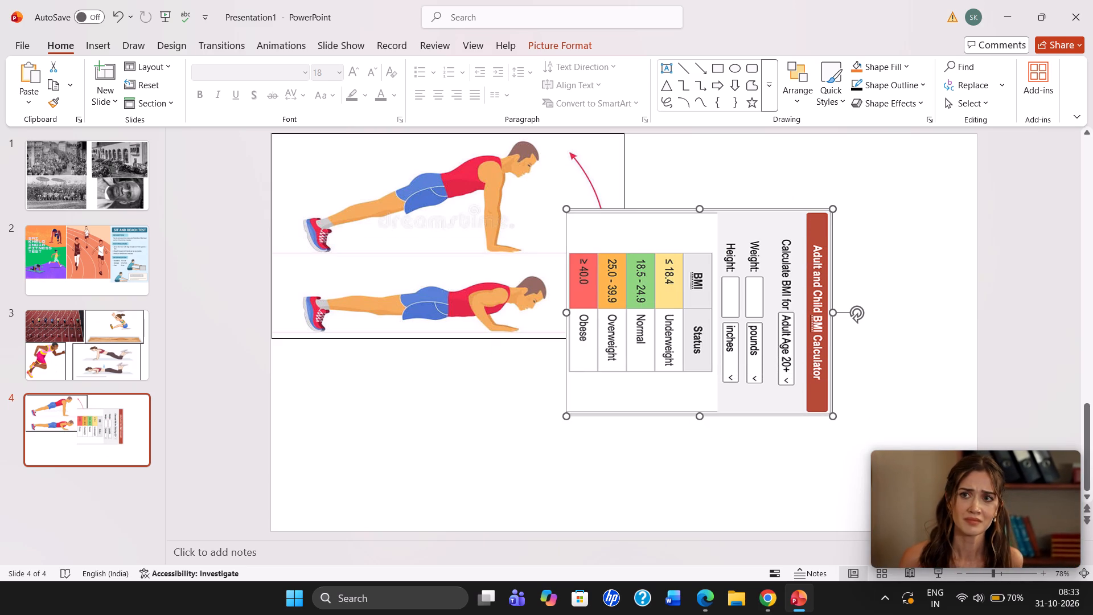
left_click(706, 326)
left_click_drag(706, 326, 767, 265)
left_click(781, 261)
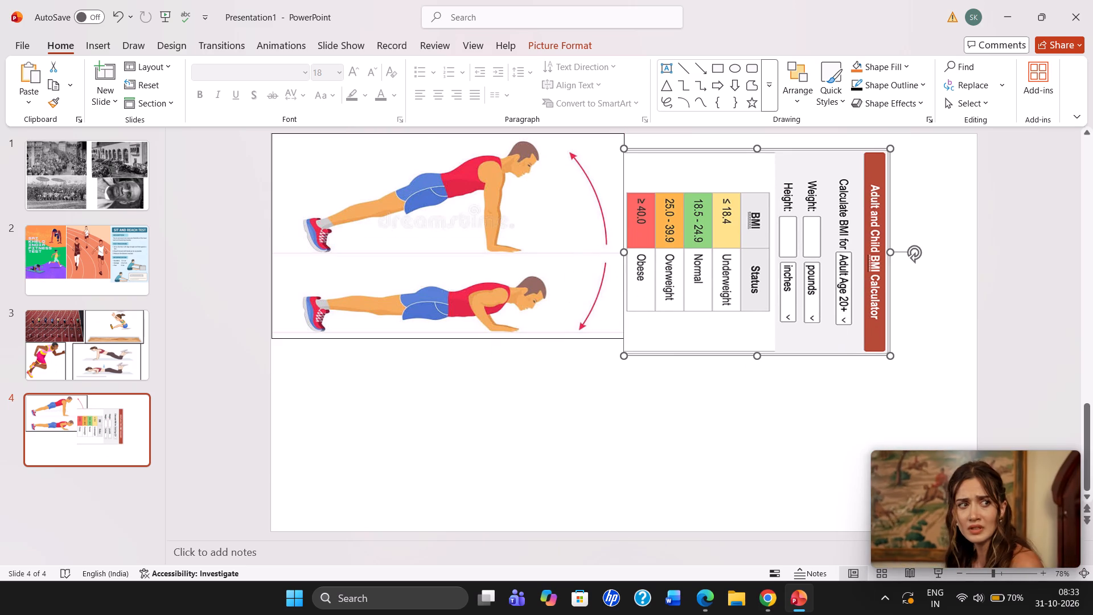
left_click_drag(748, 261, 763, 257)
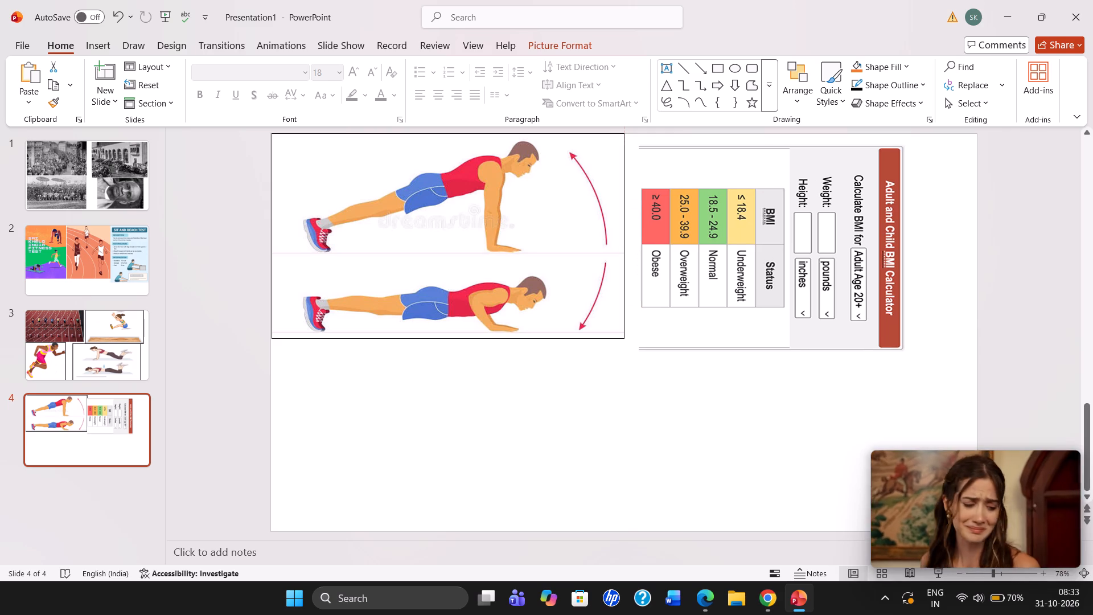
left_click_drag(763, 257, 767, 251)
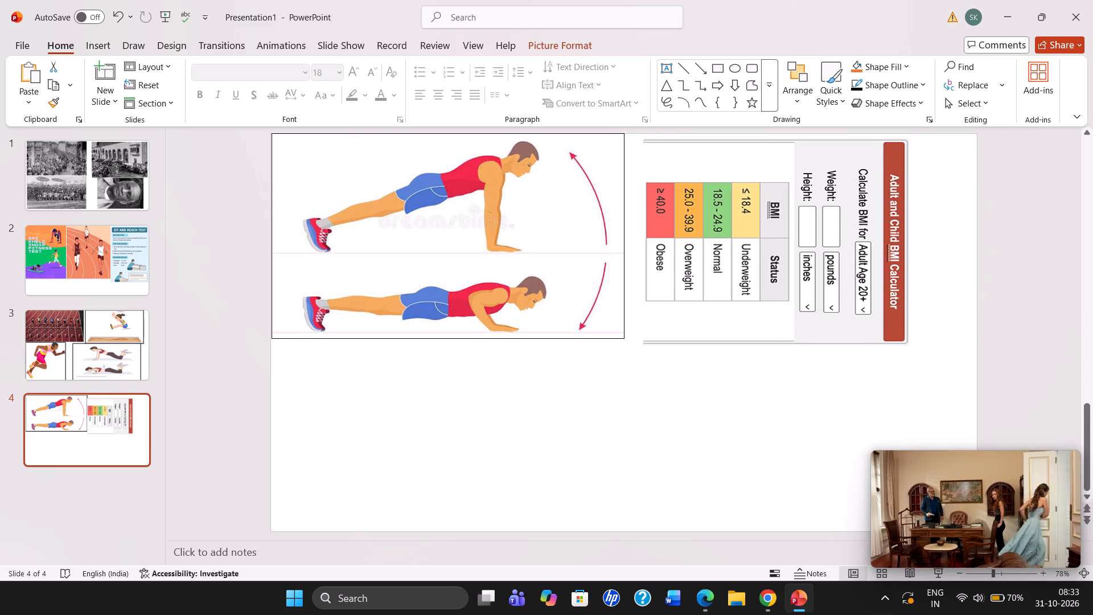
left_click_drag(767, 251, 780, 247)
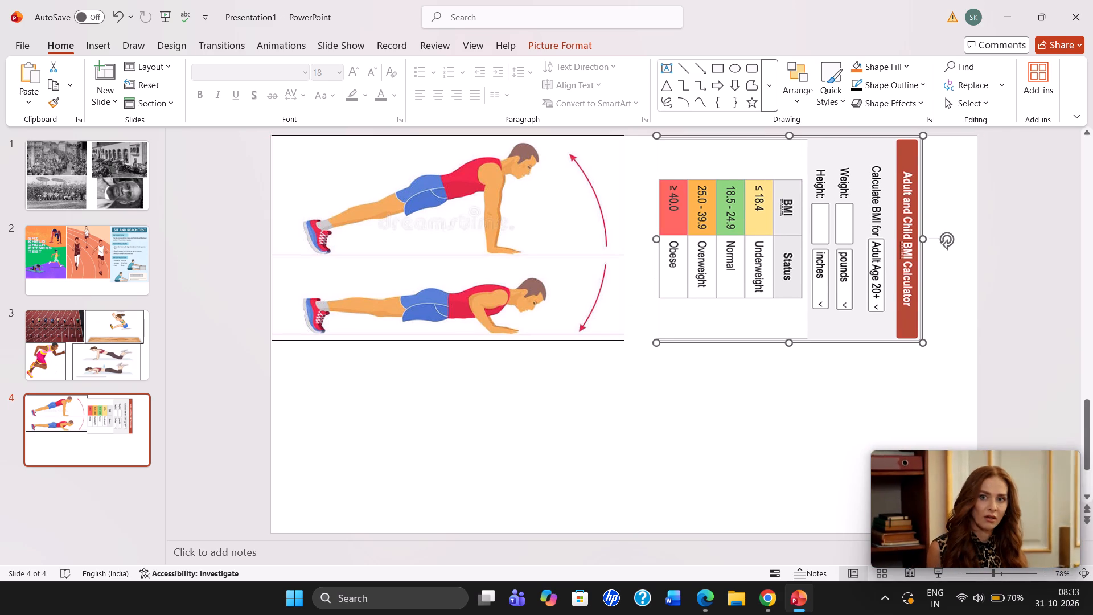
left_click_drag(925, 239, 949, 236)
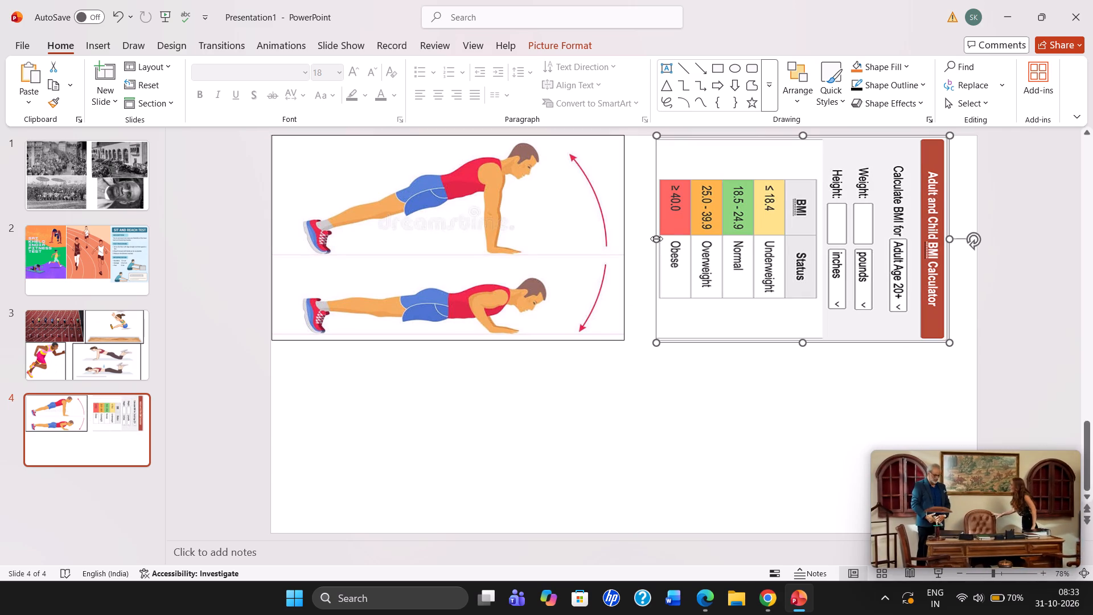
left_click(1000, 250)
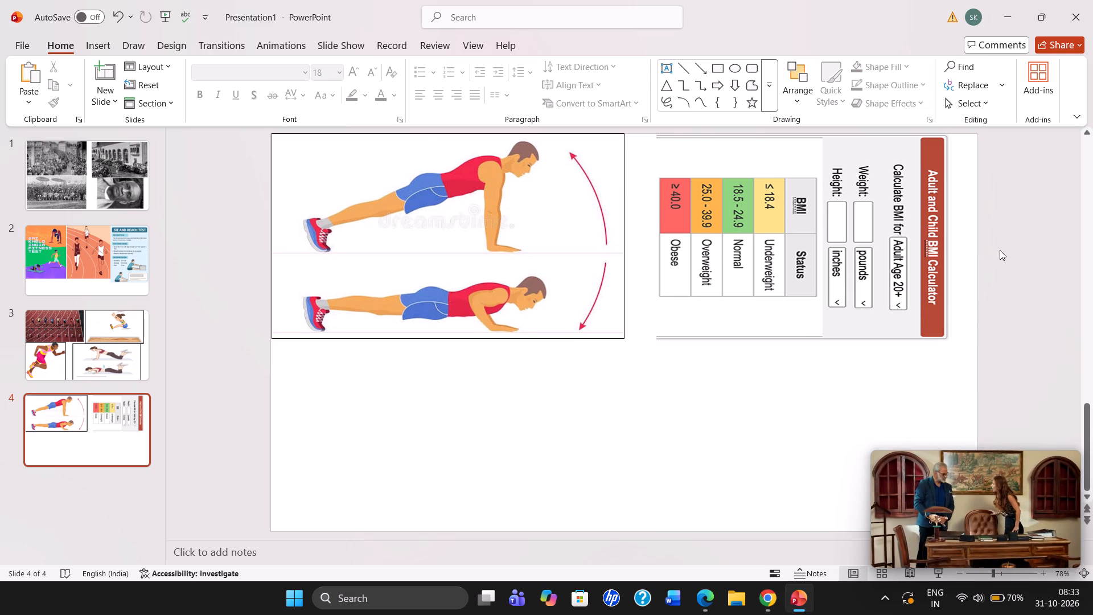
Give the BMI calculator picture on slide 4 a black outline like the push-up picture's.
left_click(821, 294)
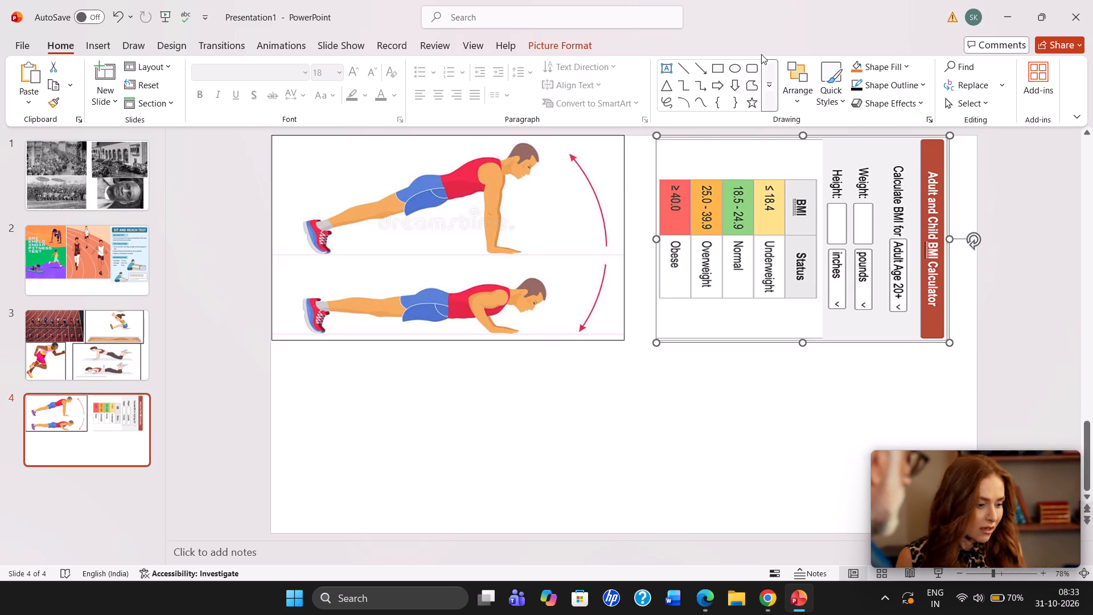
left_click(751, 236)
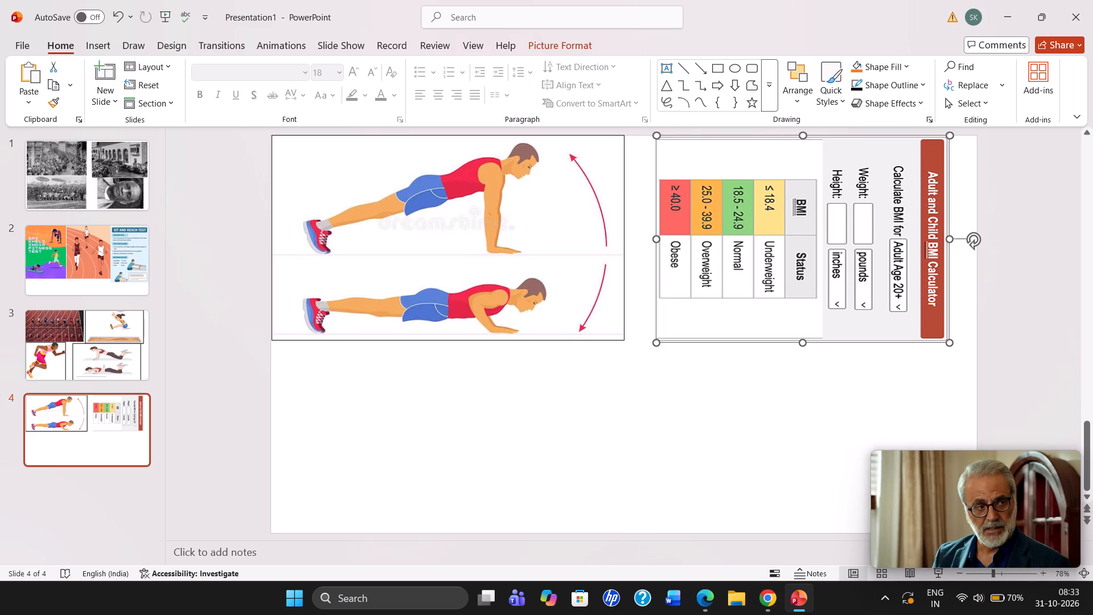
right_click(725, 175)
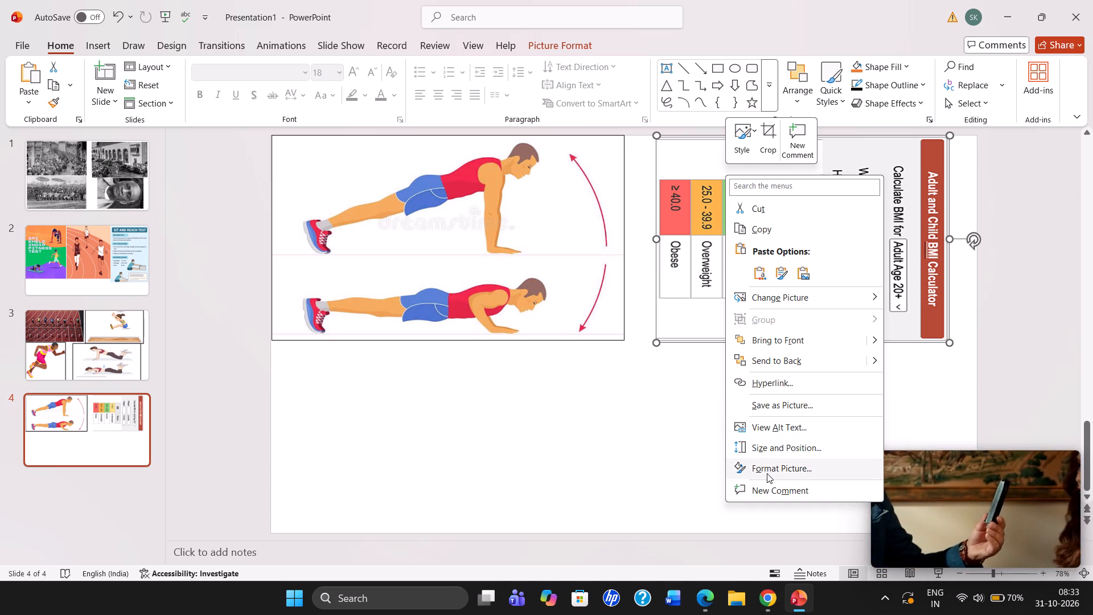
left_click(683, 329)
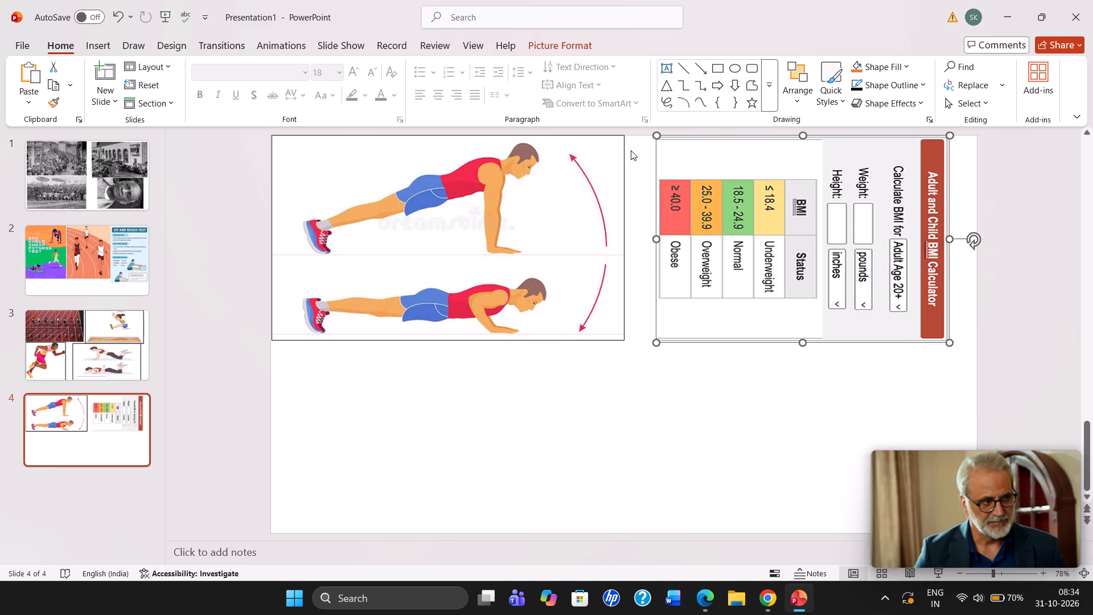
left_click(429, 260)
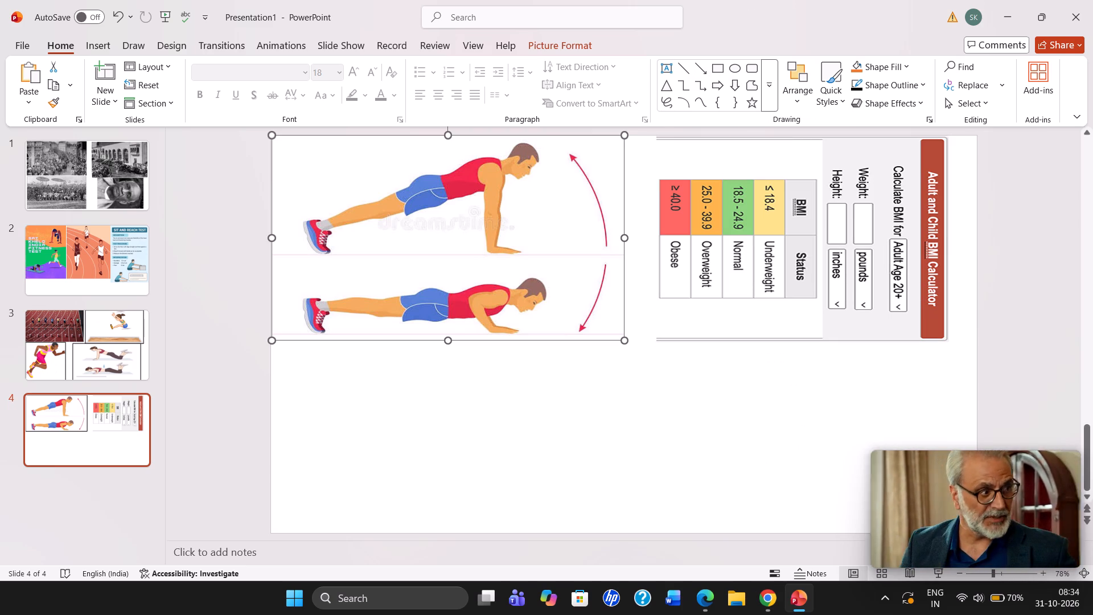
left_click(725, 231)
left_click(725, 231)
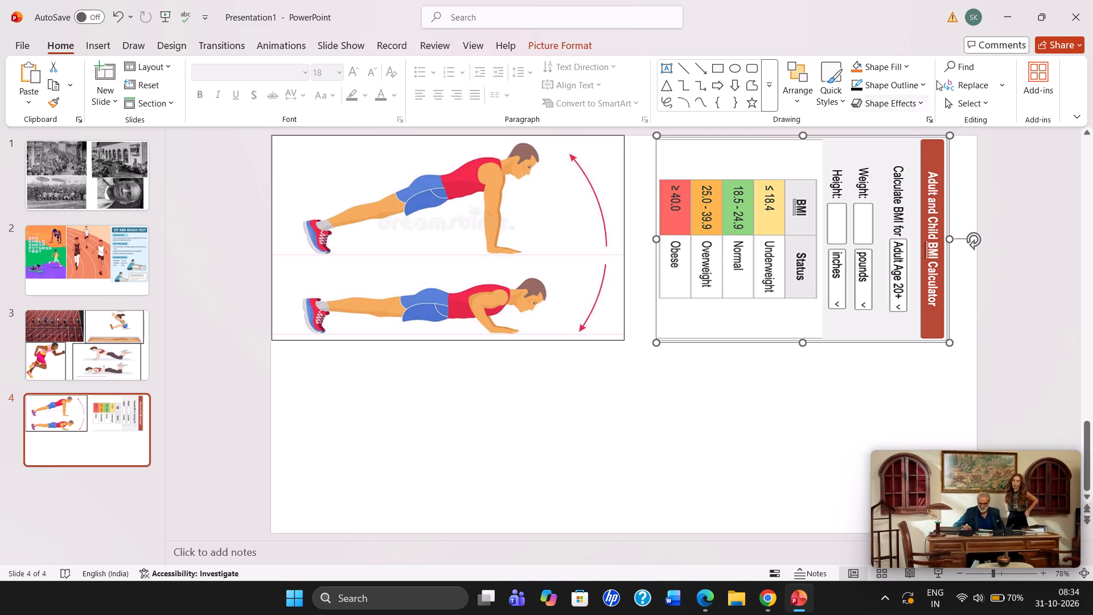
left_click(909, 82)
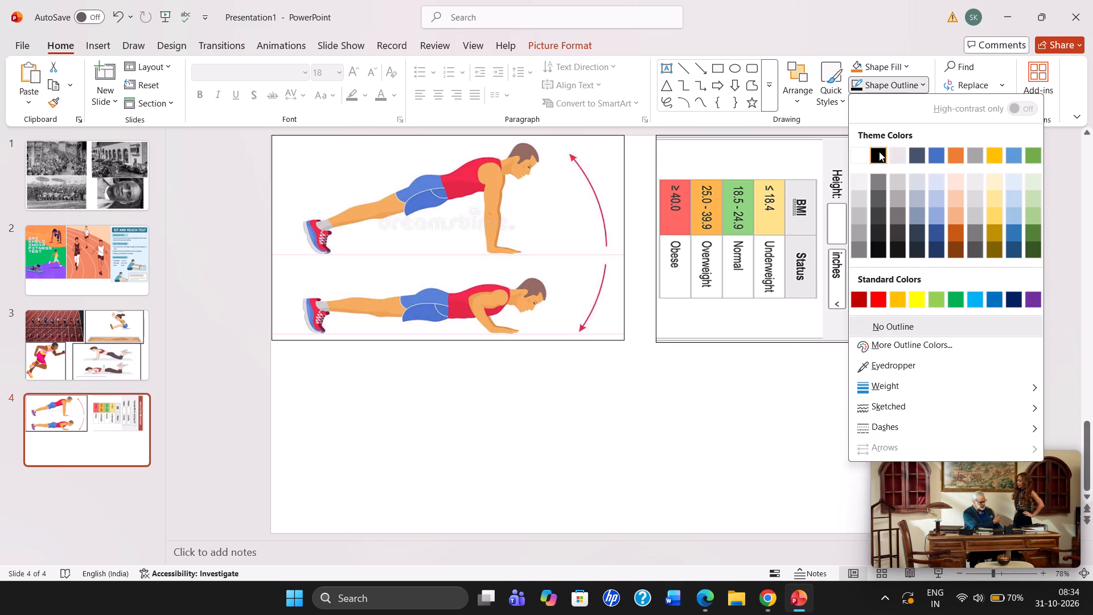
left_click(879, 151)
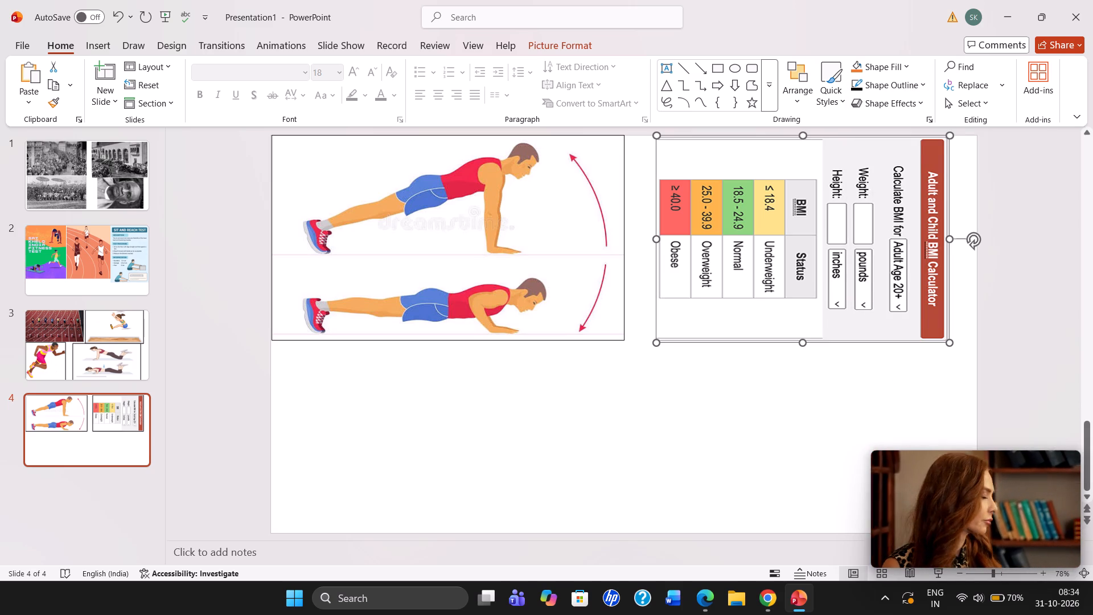
left_click(667, 453)
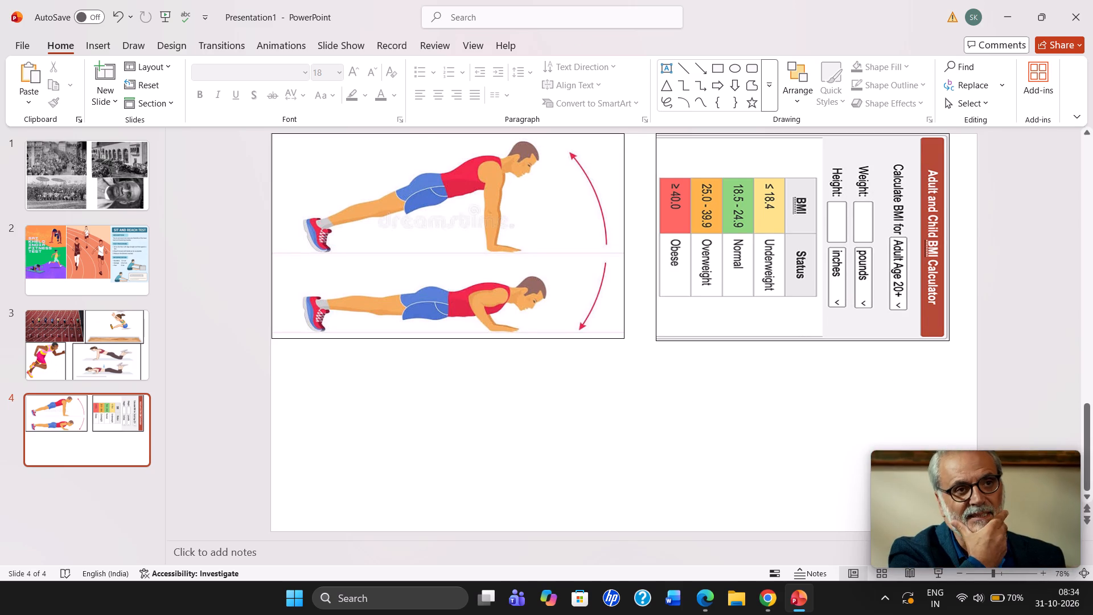
Shorten the outlined BMI calculator picture slightly by bringing its bottom edge up.
left_click(725, 318)
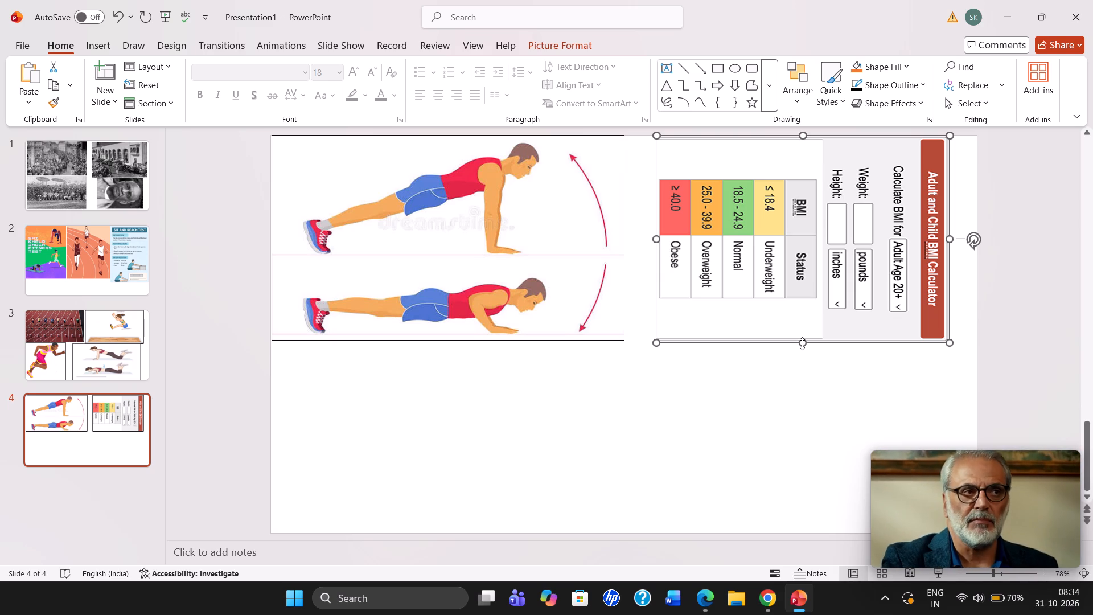
right_click_drag(802, 343, 802, 336)
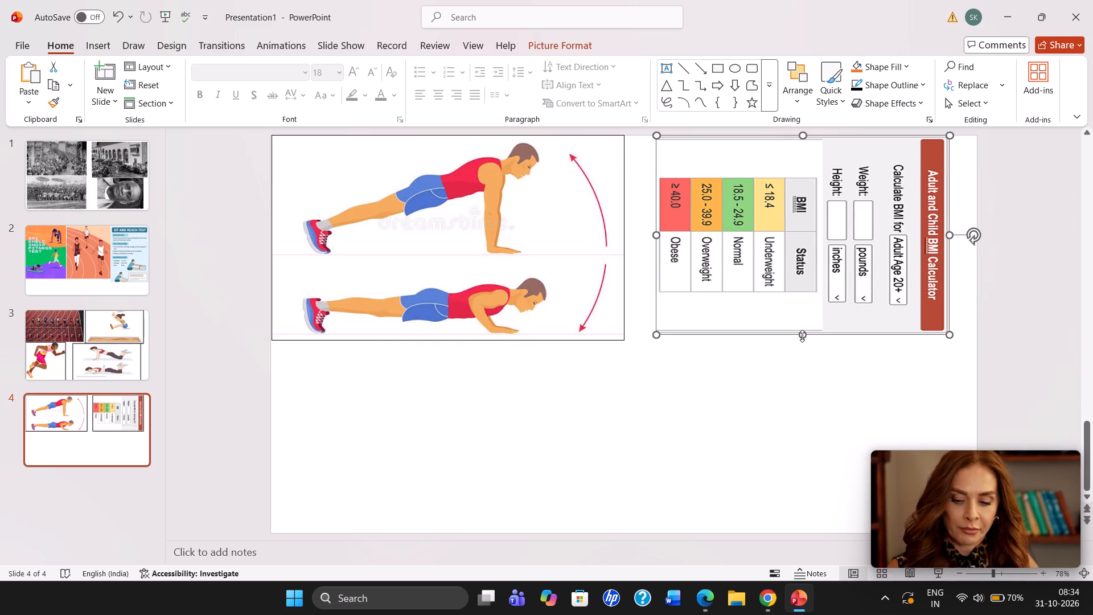
left_click(804, 337)
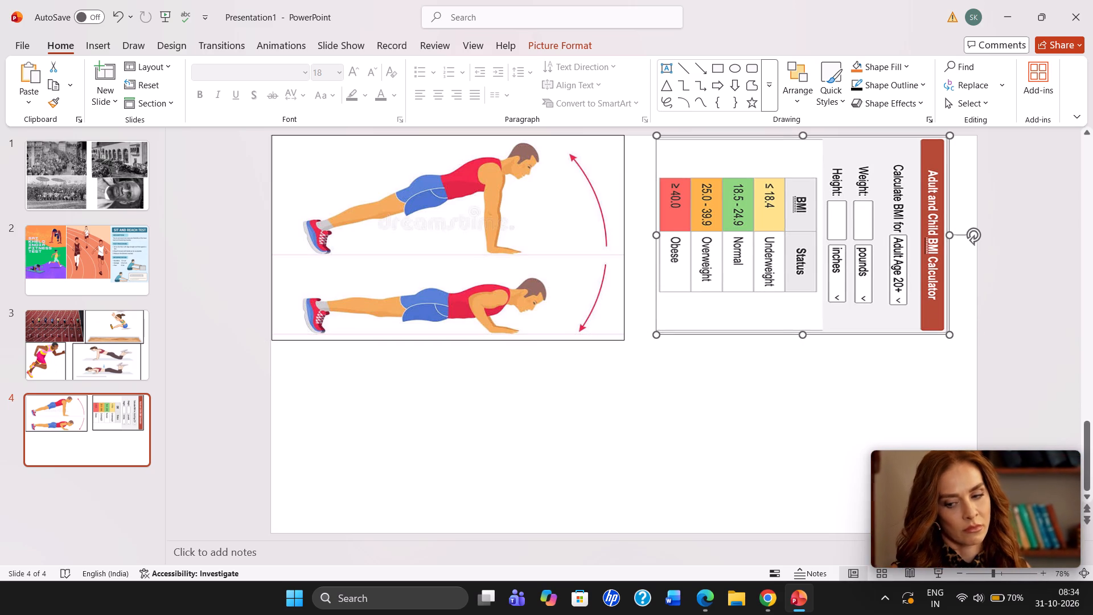
left_click(996, 298)
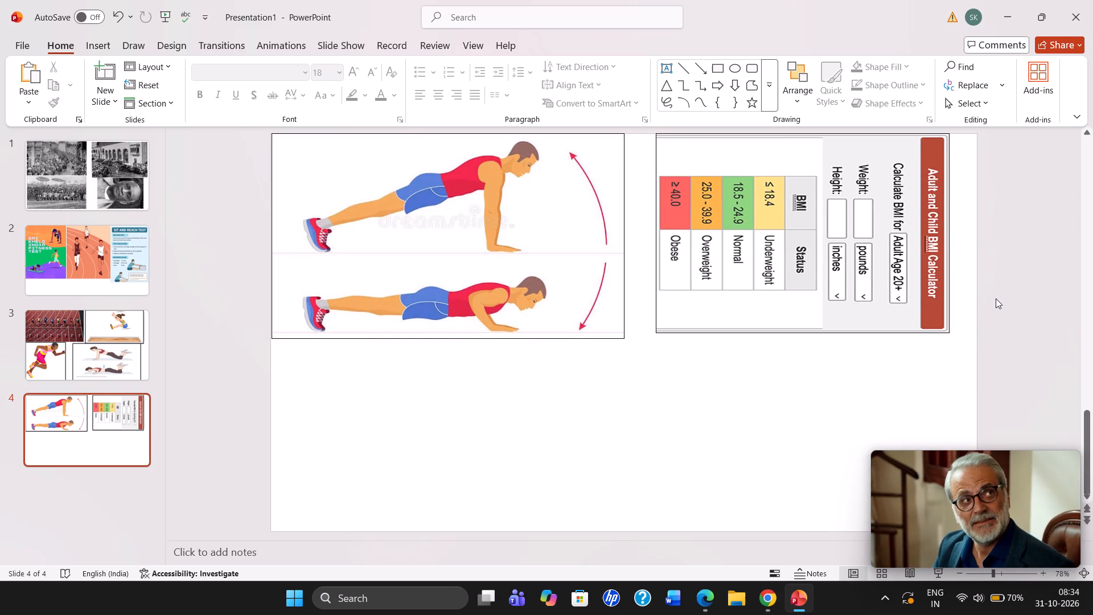
Copy the Yoors image of the BMI formula, weight (in kilogram) over height (m) x height (m), from Chrome and paste it onto slide 4 in PowerPoint.
left_click(767, 592)
left_click(688, 540)
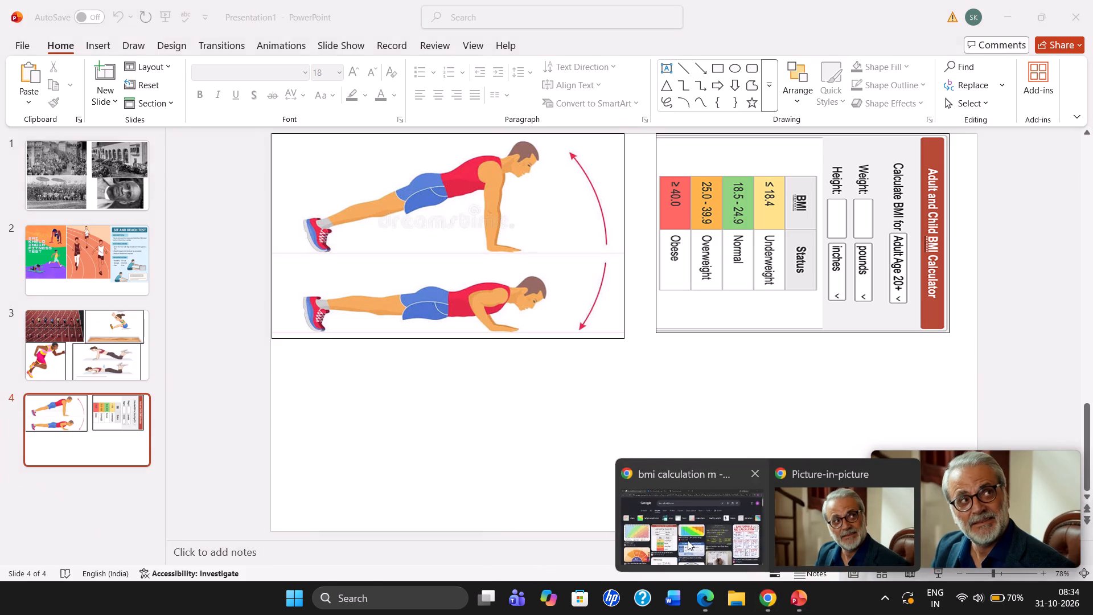
scroll(700, 259, "down", 5)
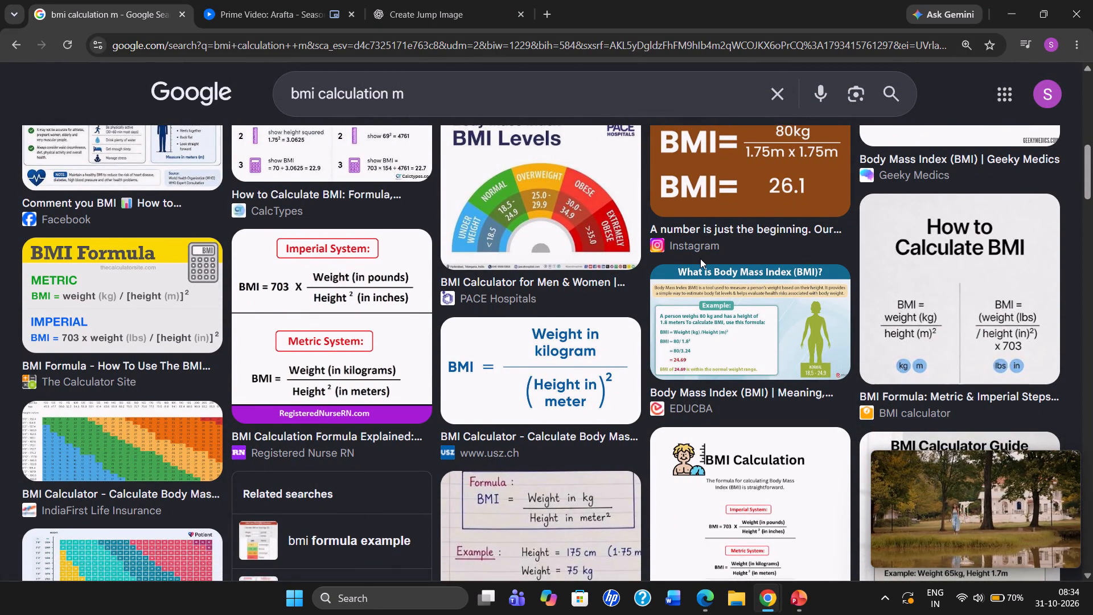
scroll(700, 259, "down", 7)
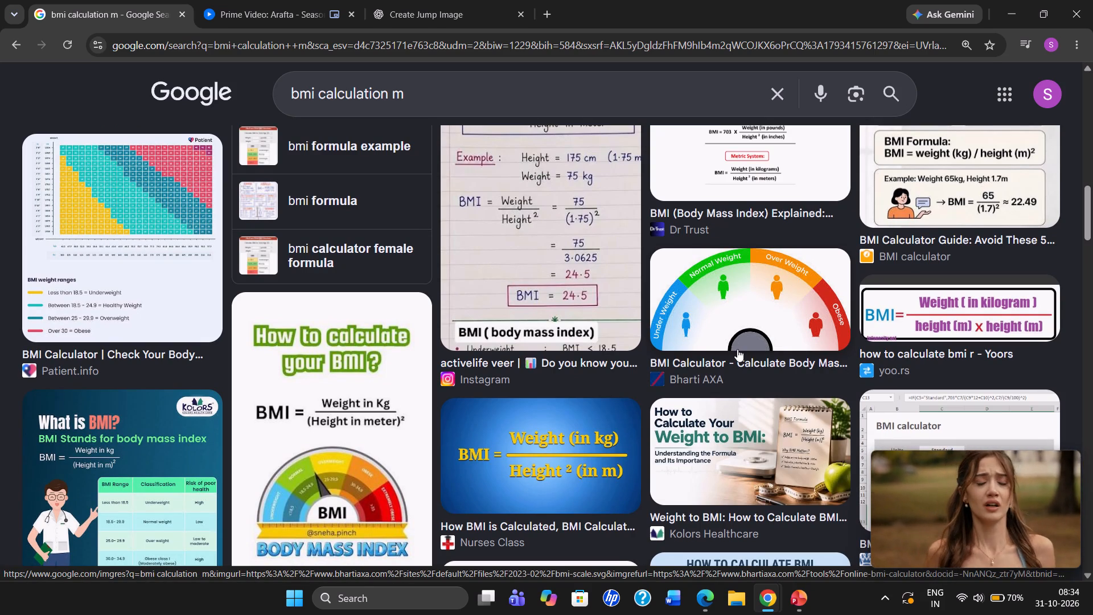
right_click(930, 322)
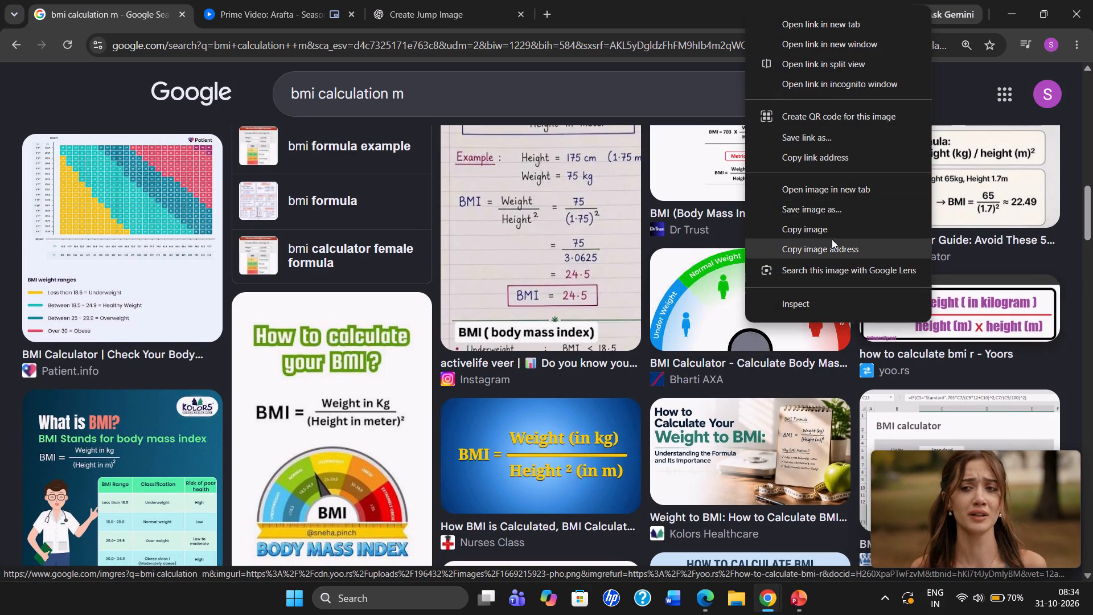
left_click(836, 225)
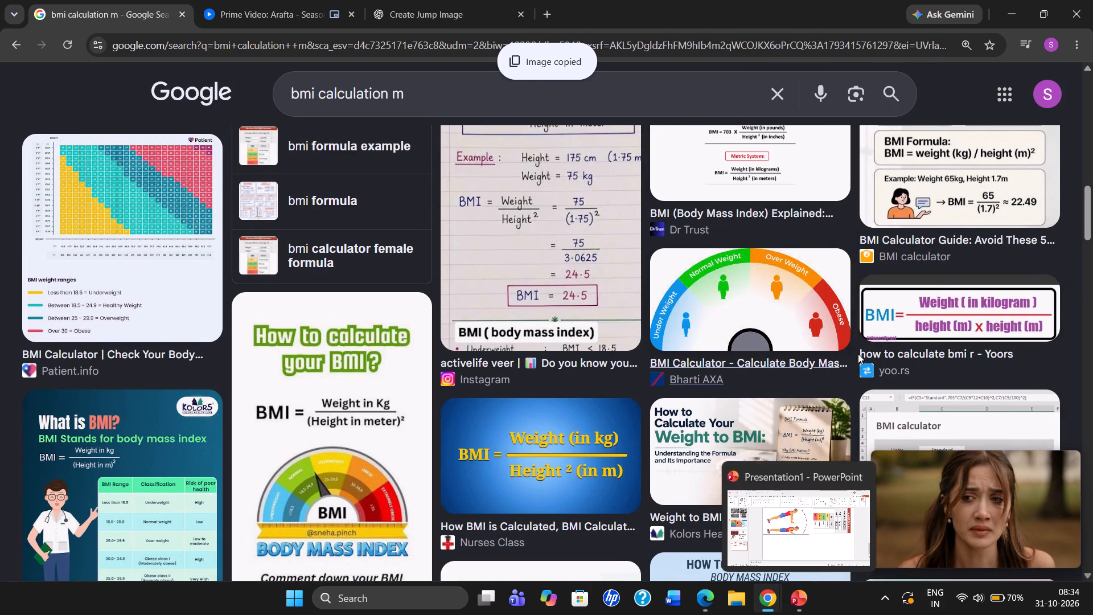
left_click(797, 610)
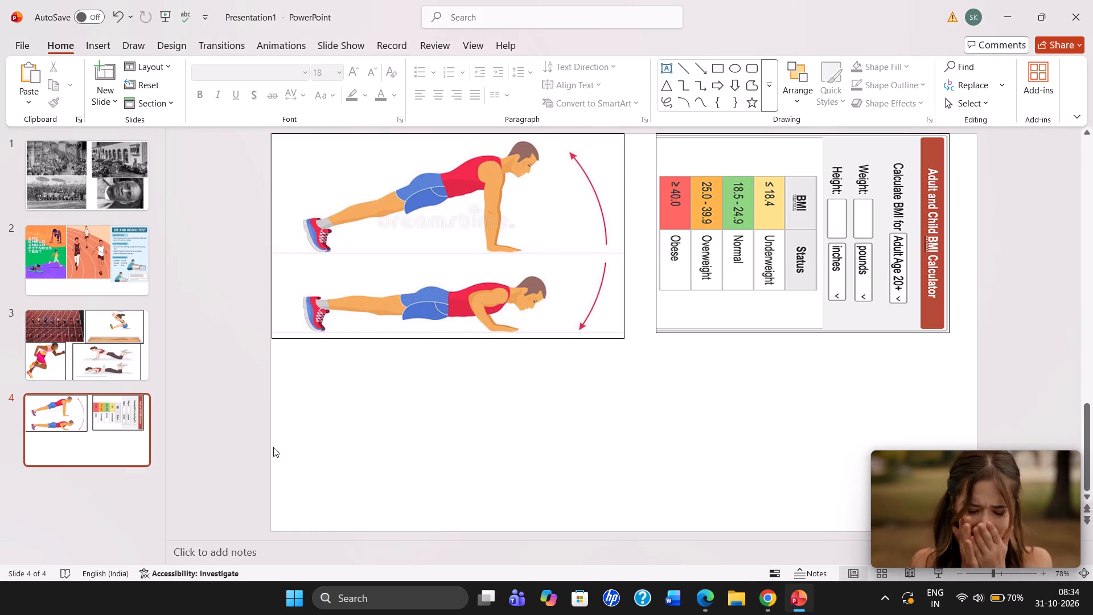
right_click(273, 447)
left_click(358, 182)
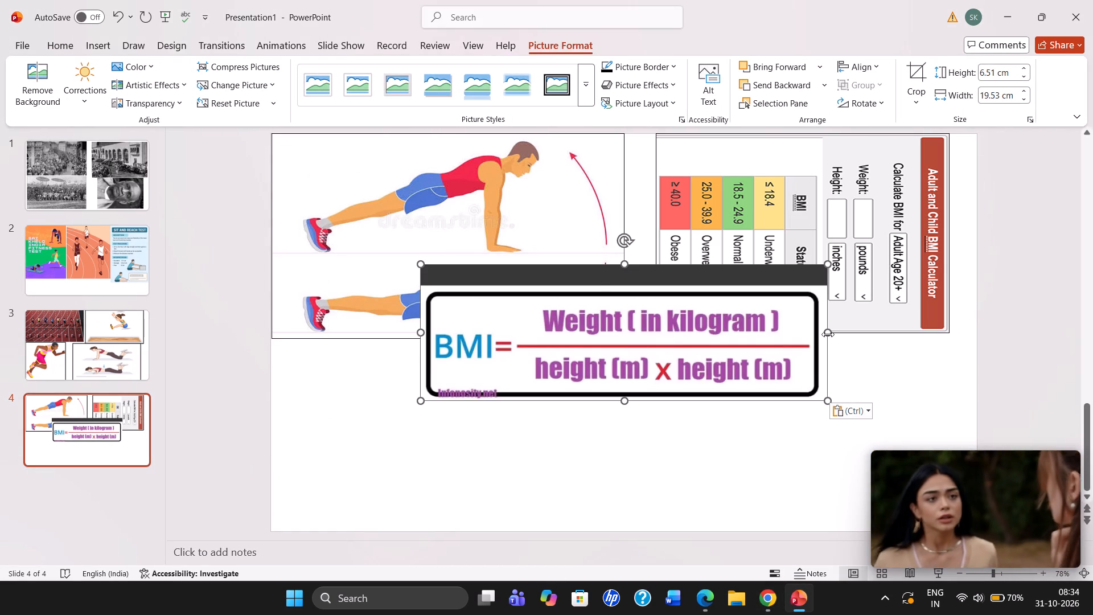
Narrow the BMI formula picture to about 14.04 cm wide and move it below the push-up picture.
left_click_drag(828, 334, 709, 341)
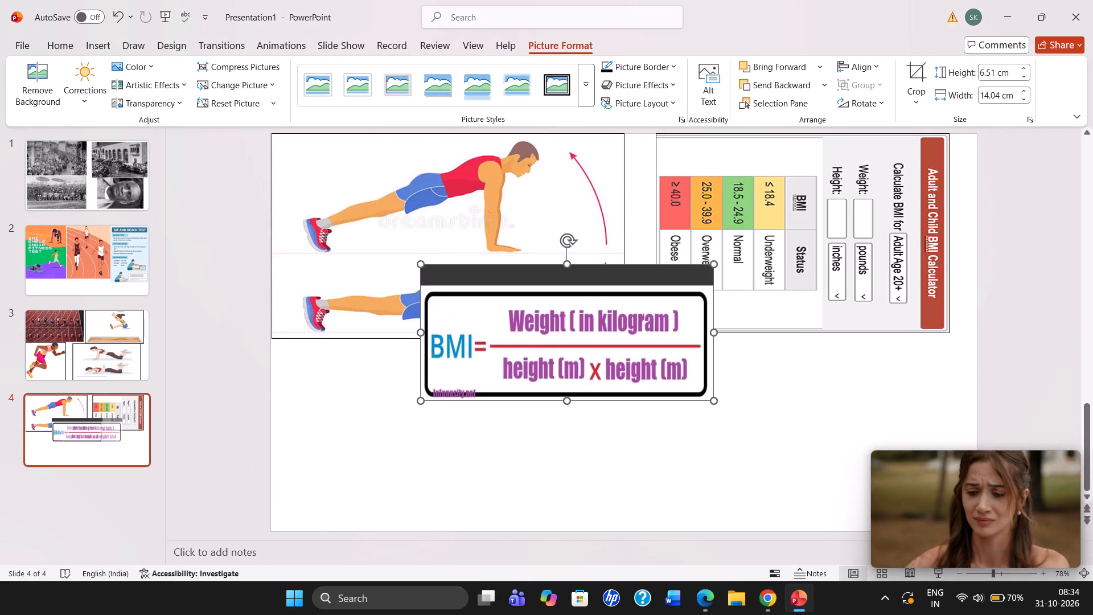
left_click_drag(555, 340, 424, 438)
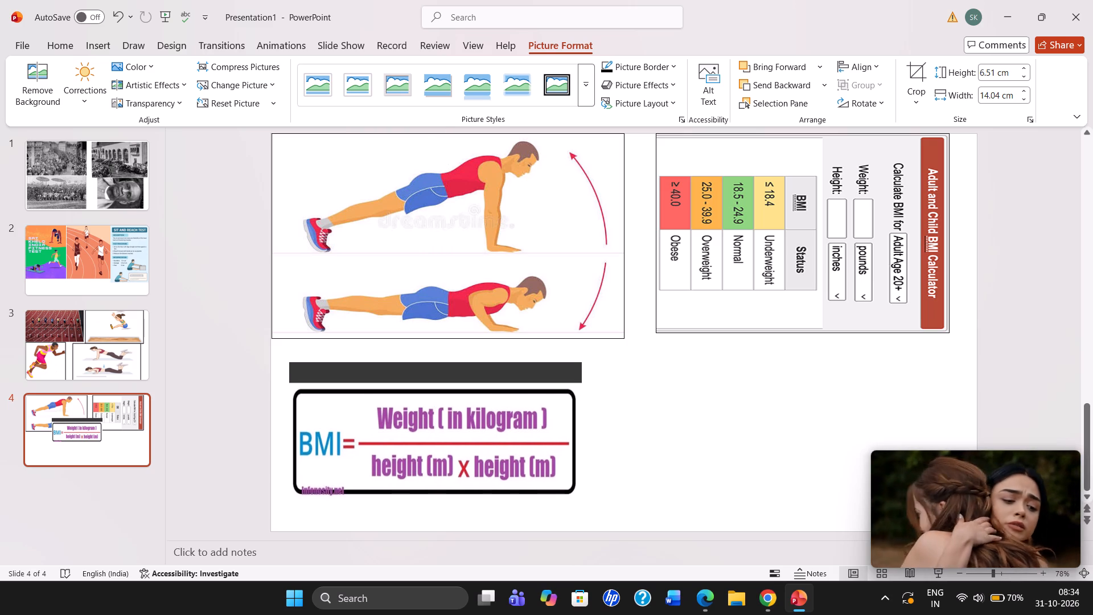
left_click_drag(424, 438, 425, 428)
Enlarge the BMI formula picture on slide 4 to span more of the width below the push-up picture.
left_click_drag(584, 355, 602, 344)
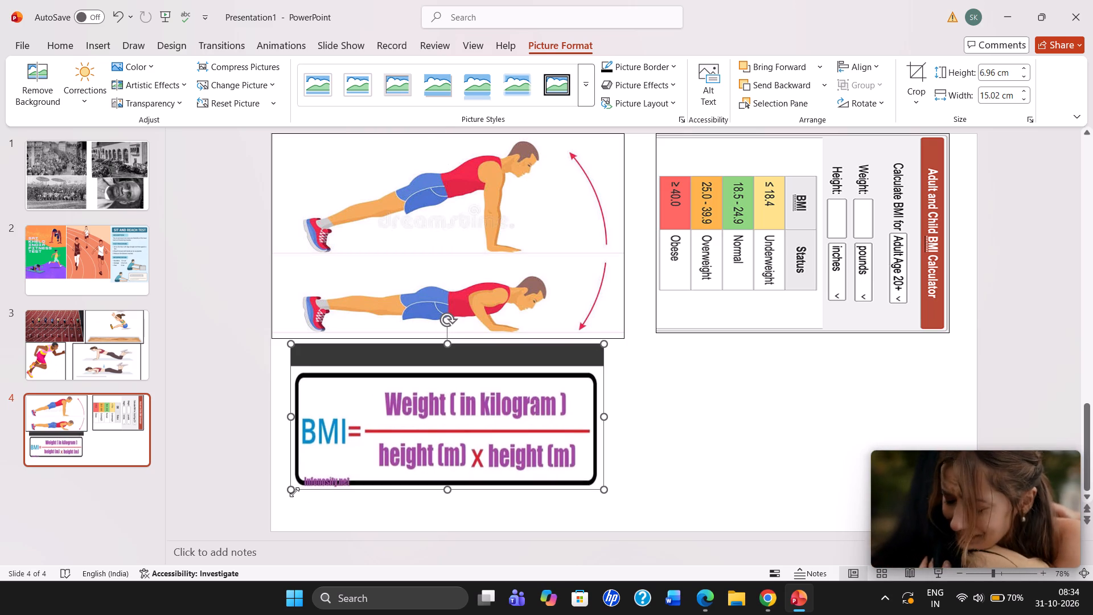
left_click_drag(293, 491, 343, 501)
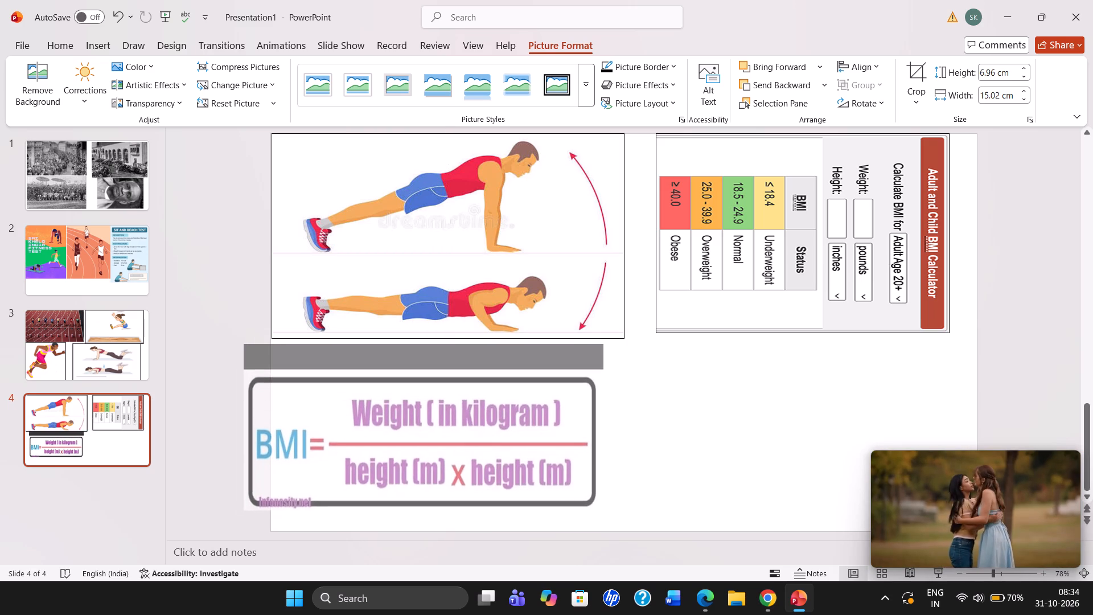
left_click_drag(343, 501, 371, 497)
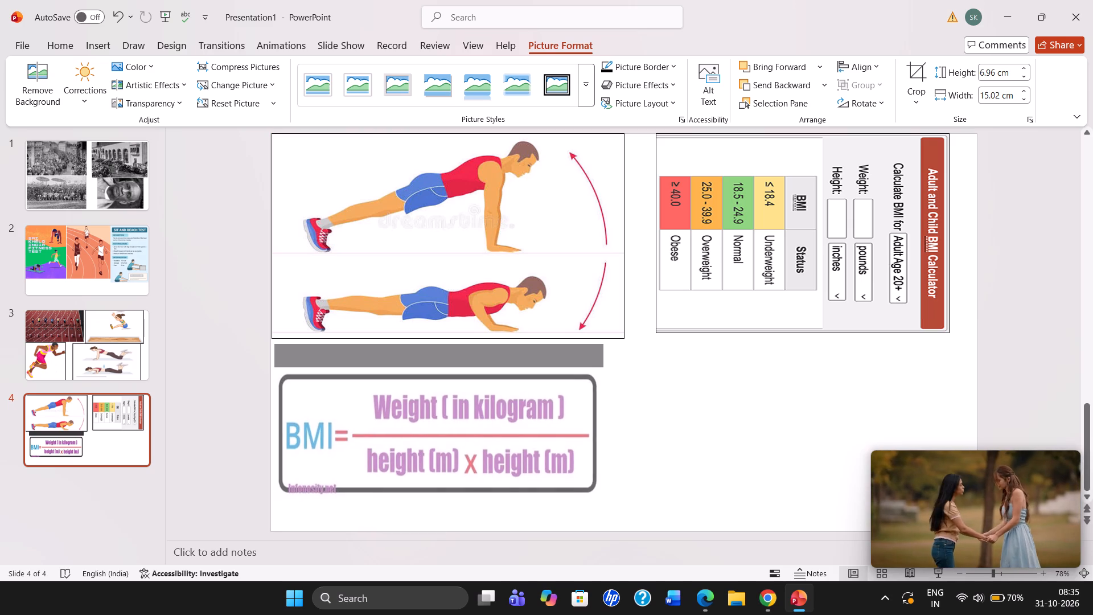
left_click_drag(371, 497, 371, 496)
left_click(215, 338)
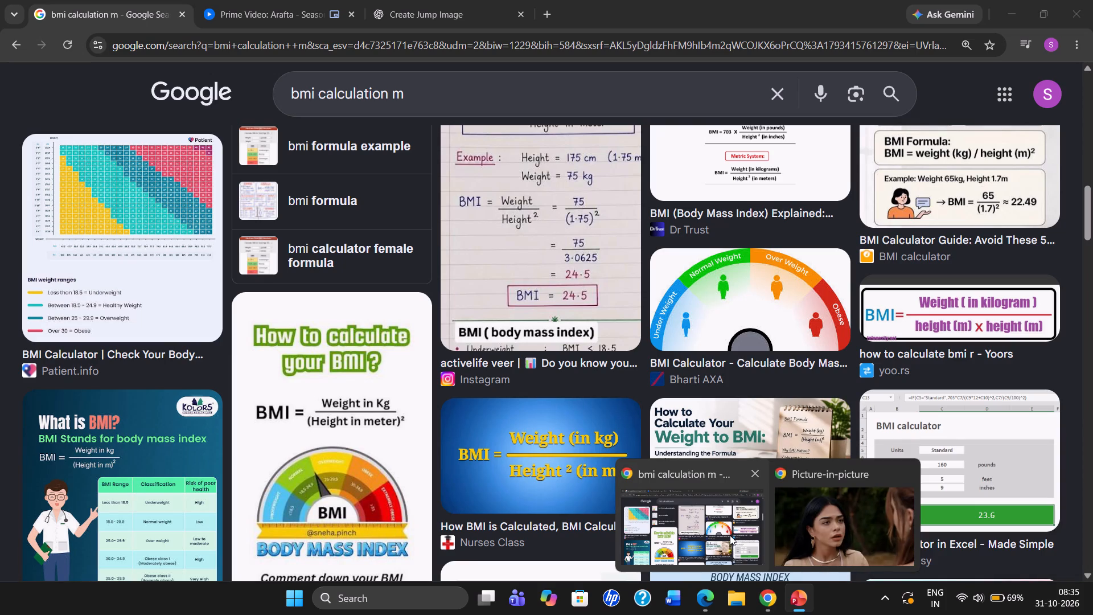
Switch to Chrome and search Google Images for yoga.
left_click(730, 535)
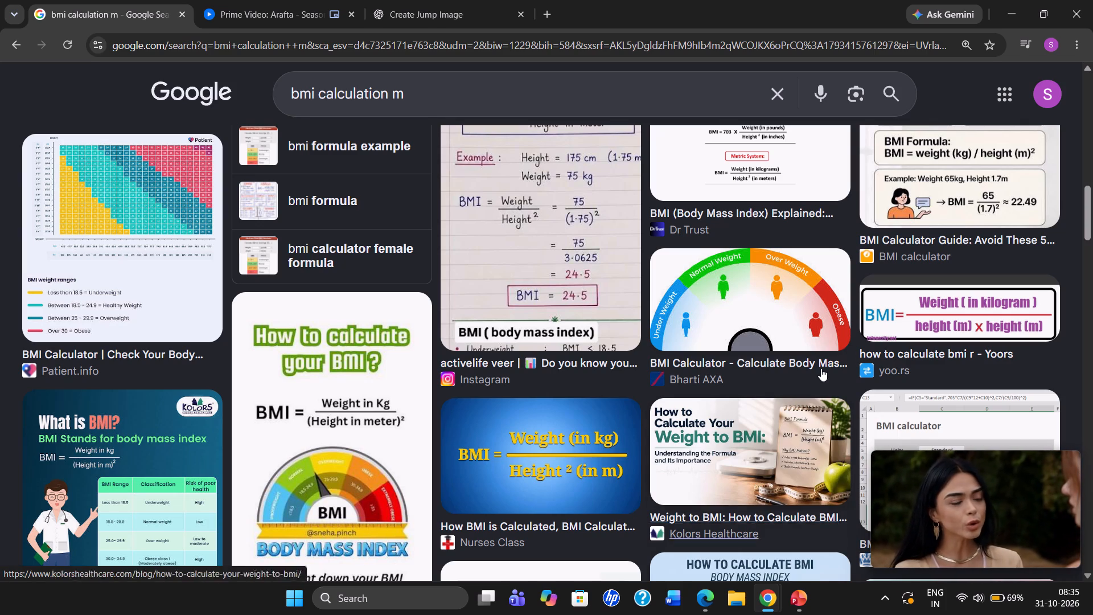
left_click(776, 98)
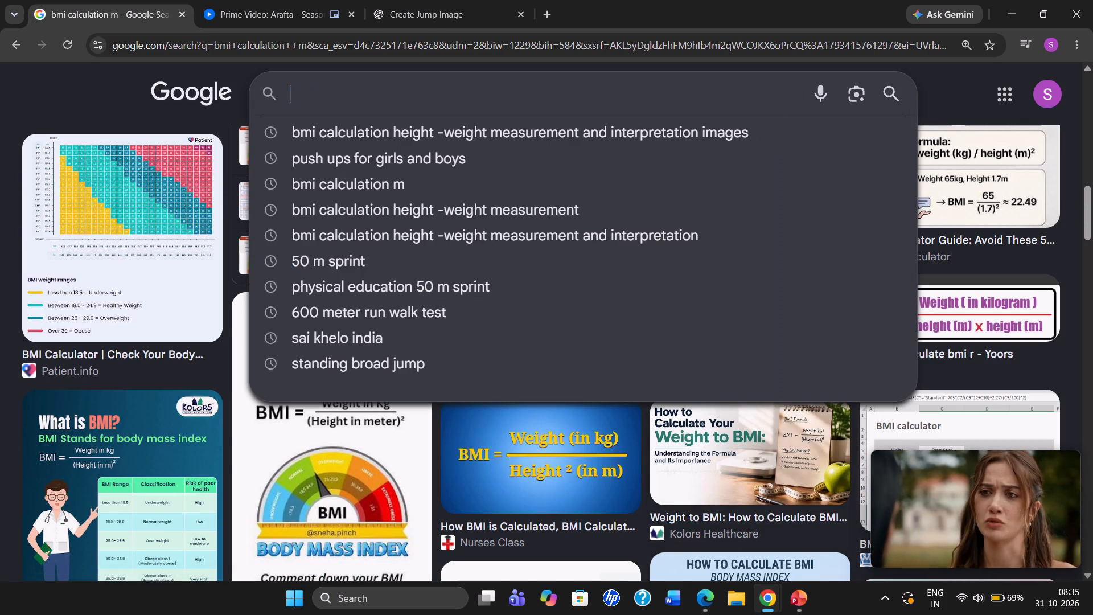
type("yog")
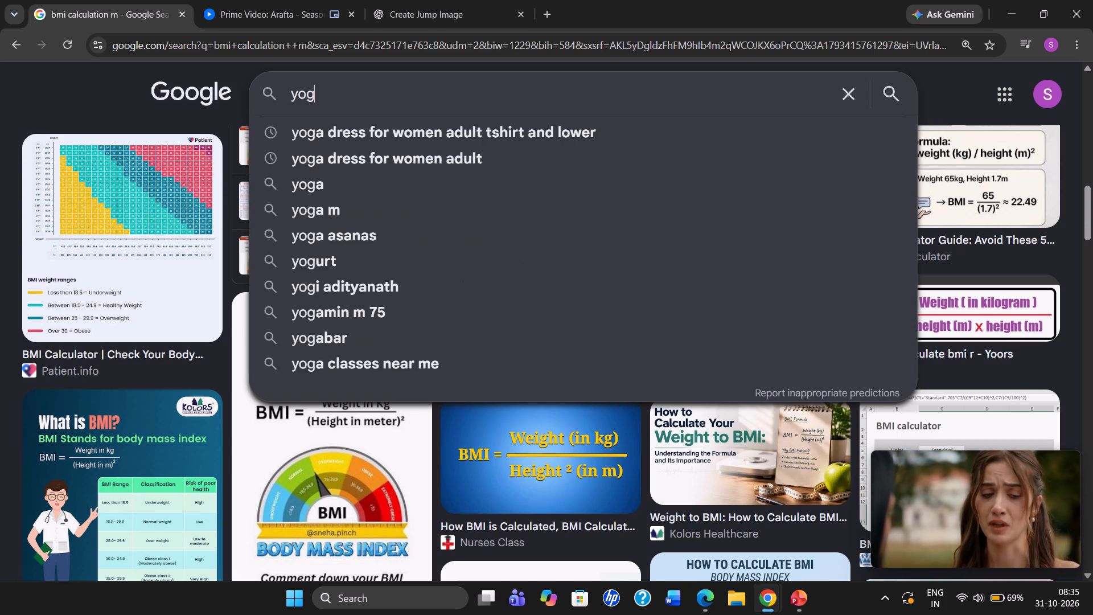
key("a")
key("Return")
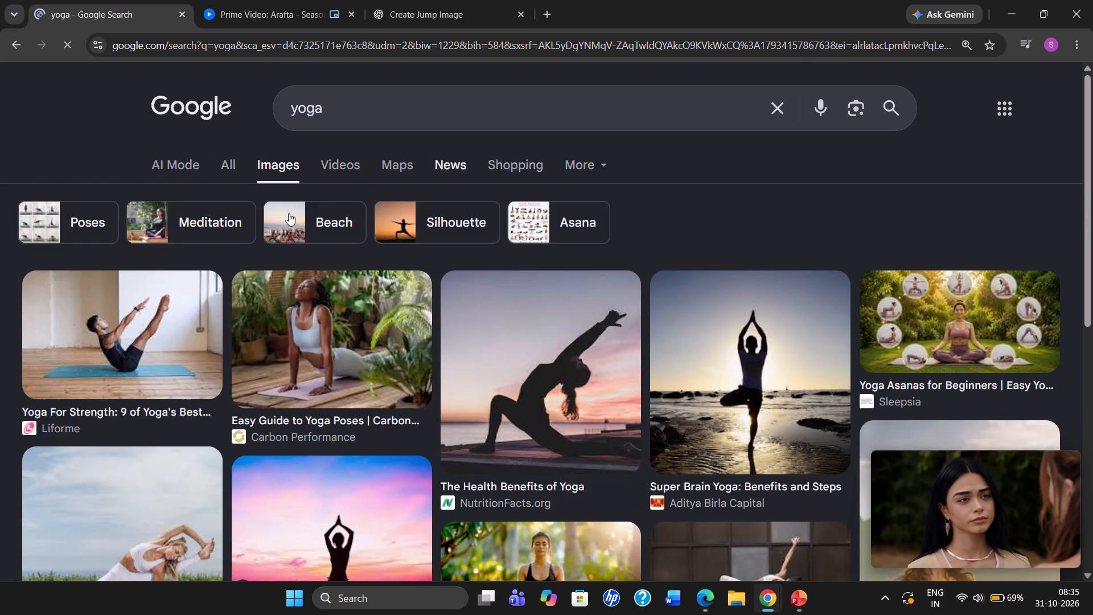
Copy the StyleCraze image of a tree-pose silhouette on a pink beach and paste it onto slide 4 in PowerPoint.
scroll(285, 437, "down", 4)
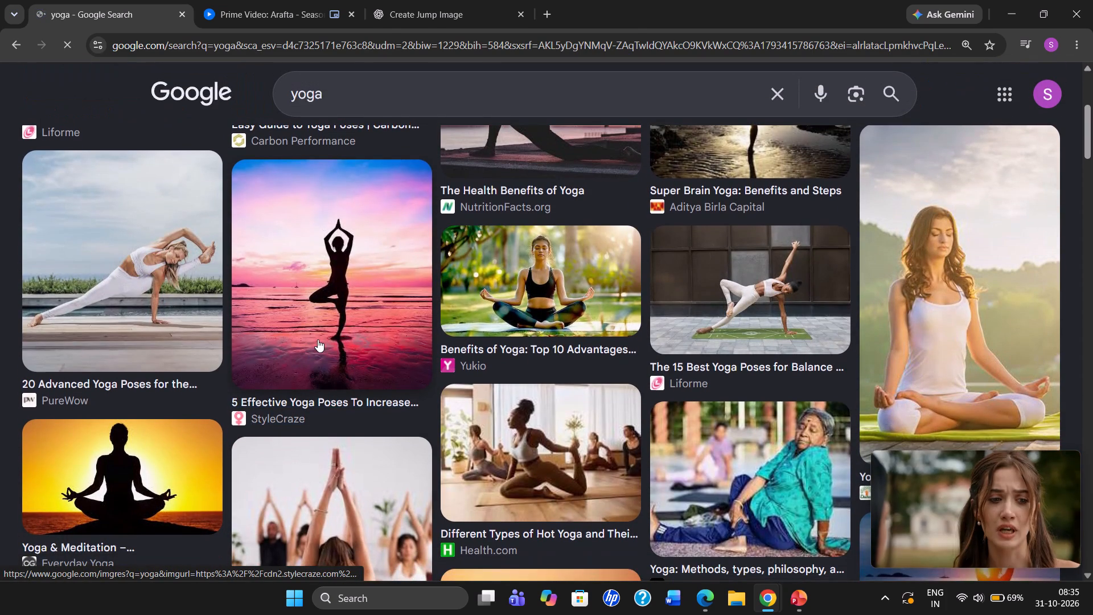
right_click(318, 339)
left_click(406, 245)
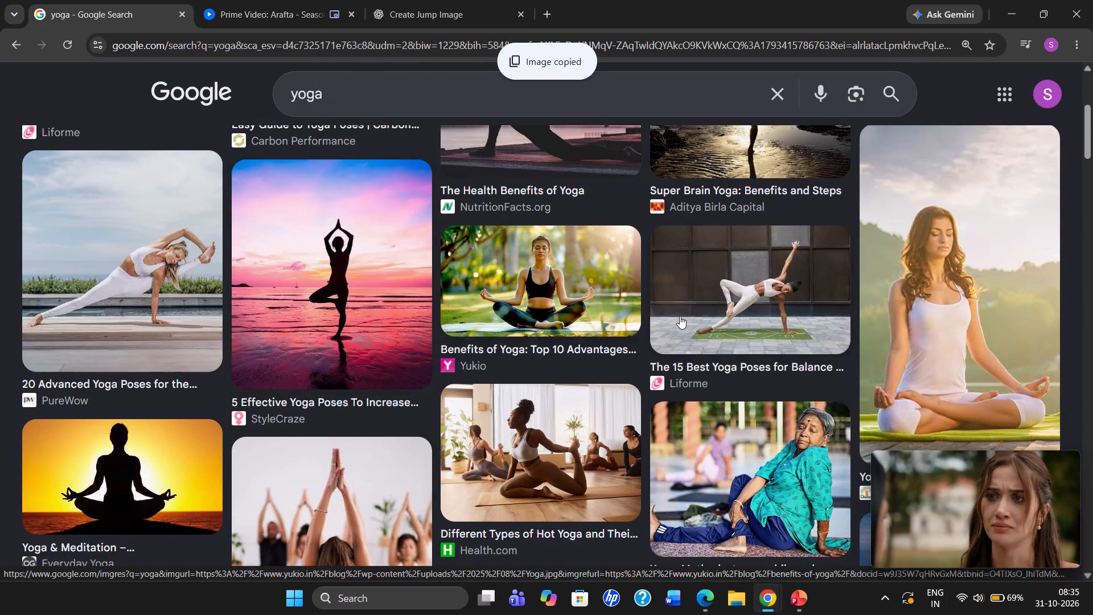
left_click(799, 600)
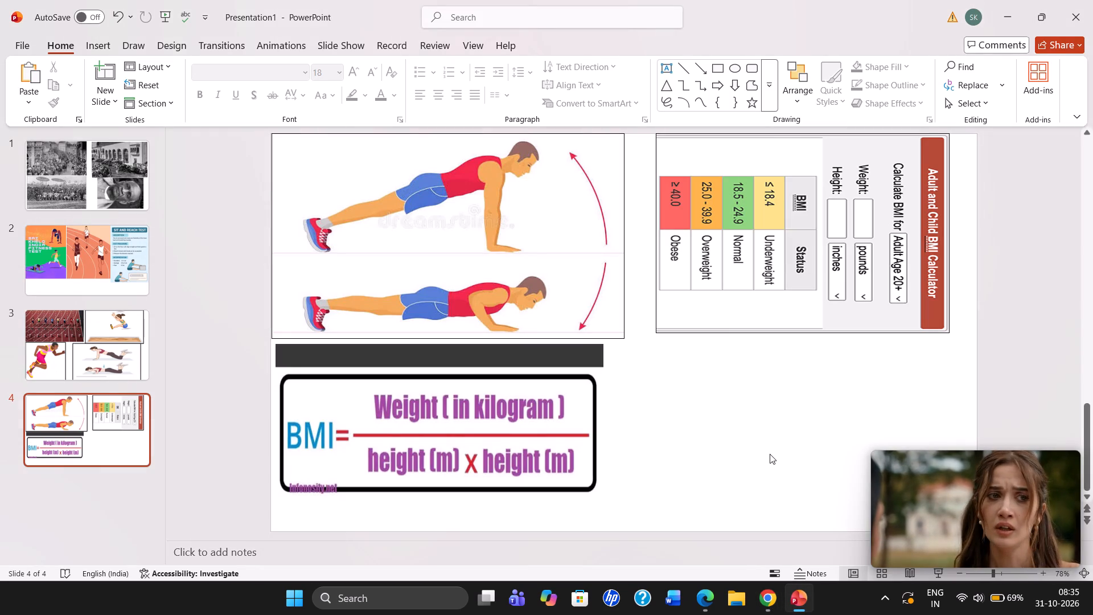
right_click(770, 454)
left_click(841, 192)
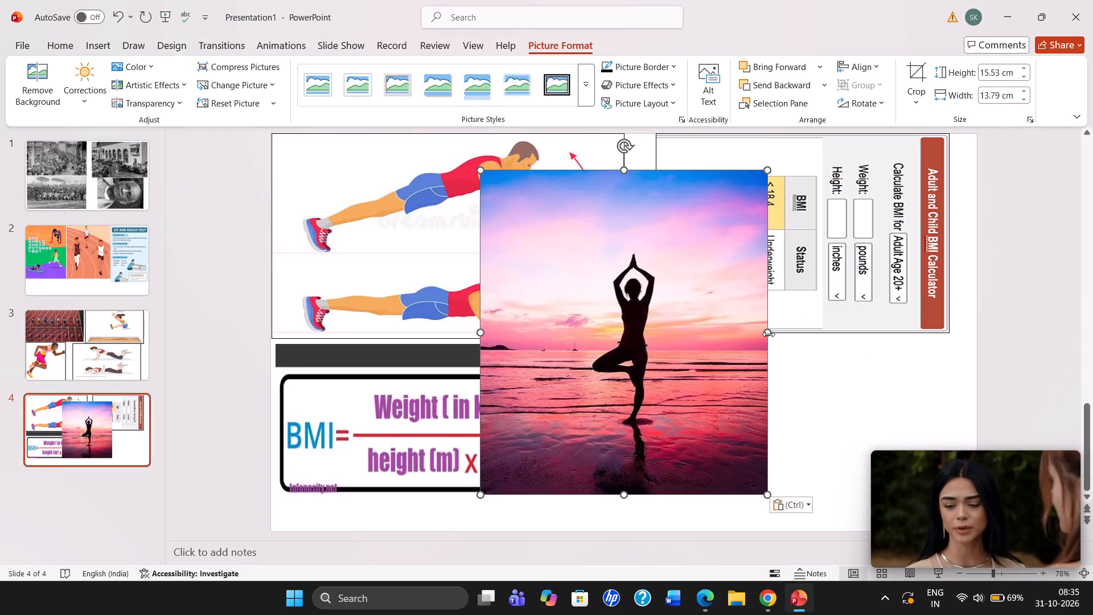
Narrow the yoga silhouette picture to about 11.65 cm wide and rotate it 90° clockwise.
left_click_drag(769, 334, 723, 338)
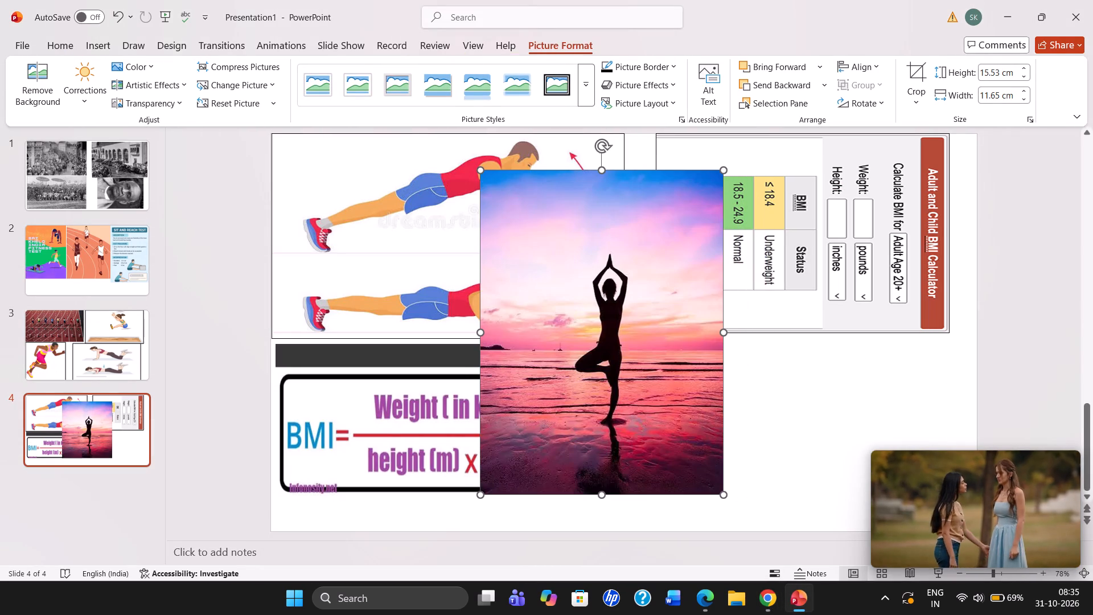
left_click_drag(605, 149, 700, 168)
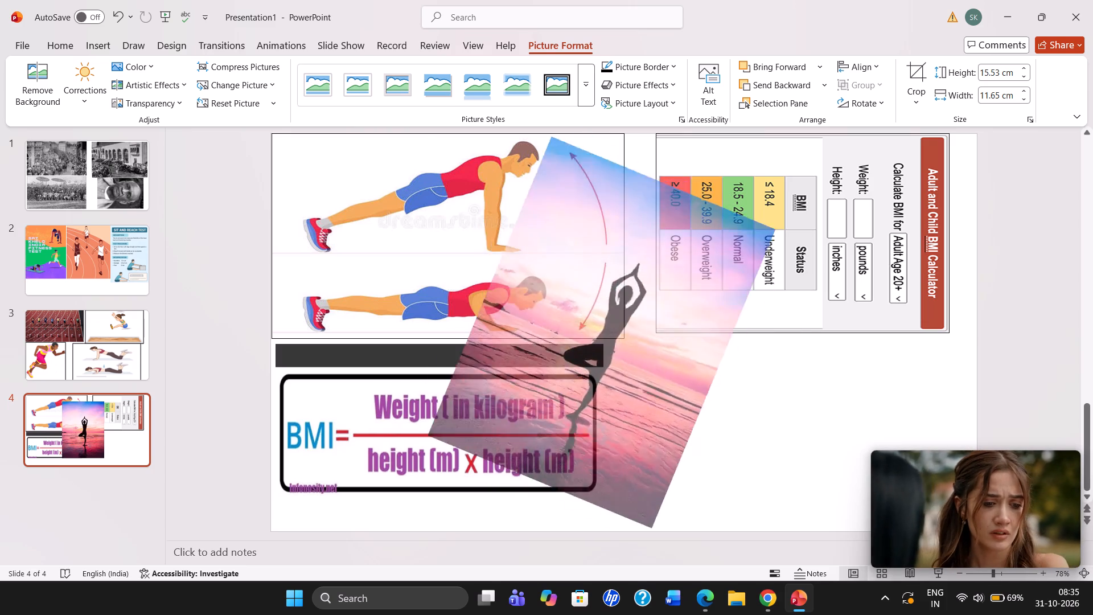
left_click_drag(700, 168, 853, 342)
left_click(878, 373)
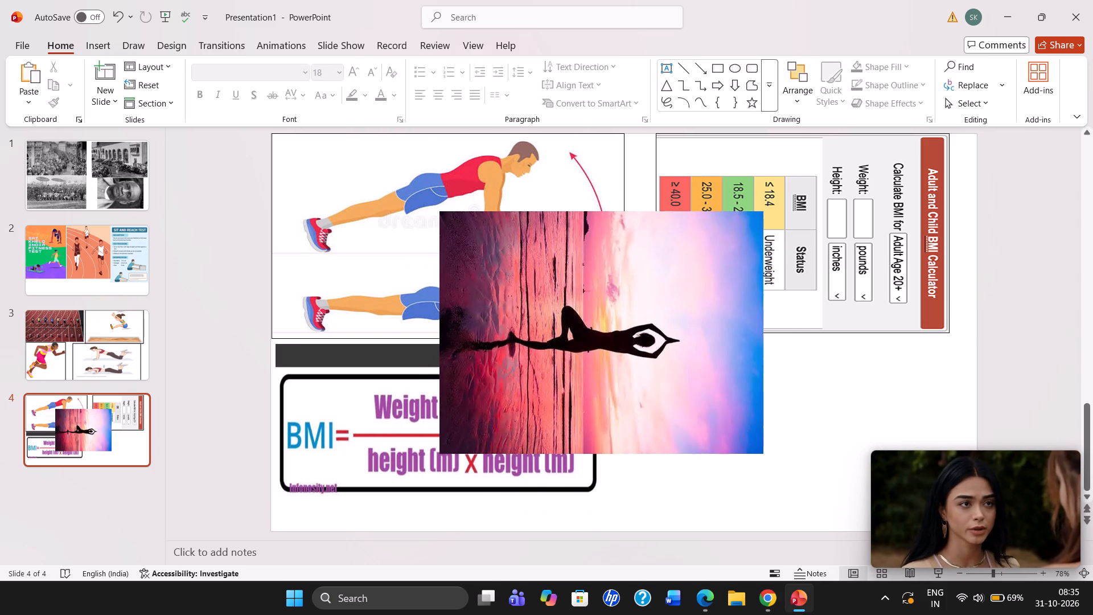
Shorten the BMI calculator picture slightly by bringing its bottom edge up.
left_click(853, 227)
left_click_drag(804, 334, 803, 327)
Move the rotated yoga picture below the BMI calculator and reduce its height to fit the slide's lower-right area.
left_click_drag(668, 354, 843, 466)
left_click_drag(775, 323, 776, 326)
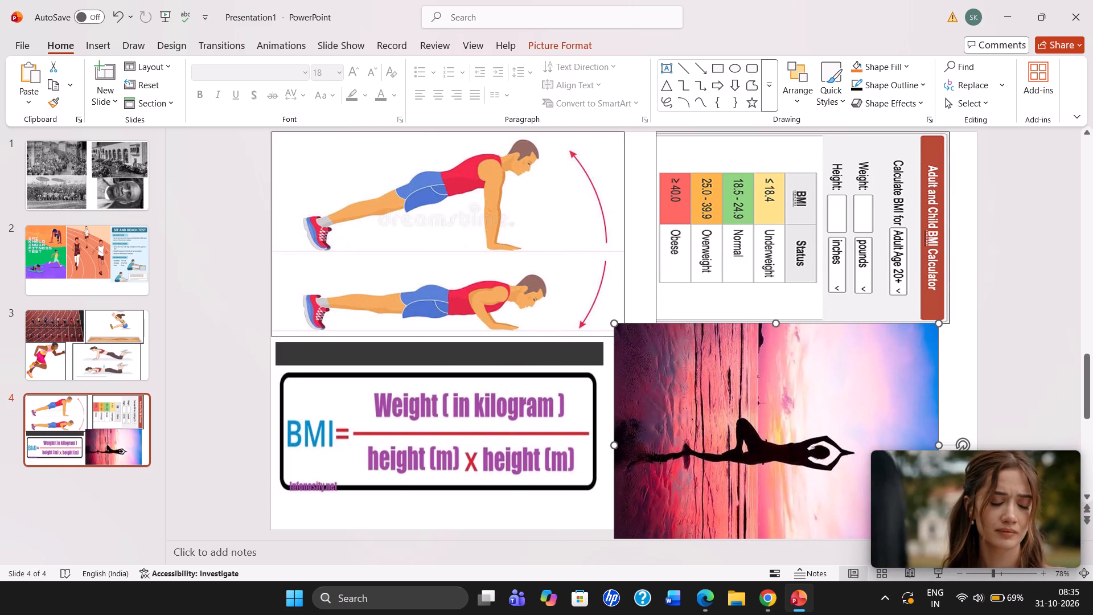
left_click_drag(776, 326, 782, 362)
left_click_drag(778, 429, 784, 394)
left_click(1021, 333)
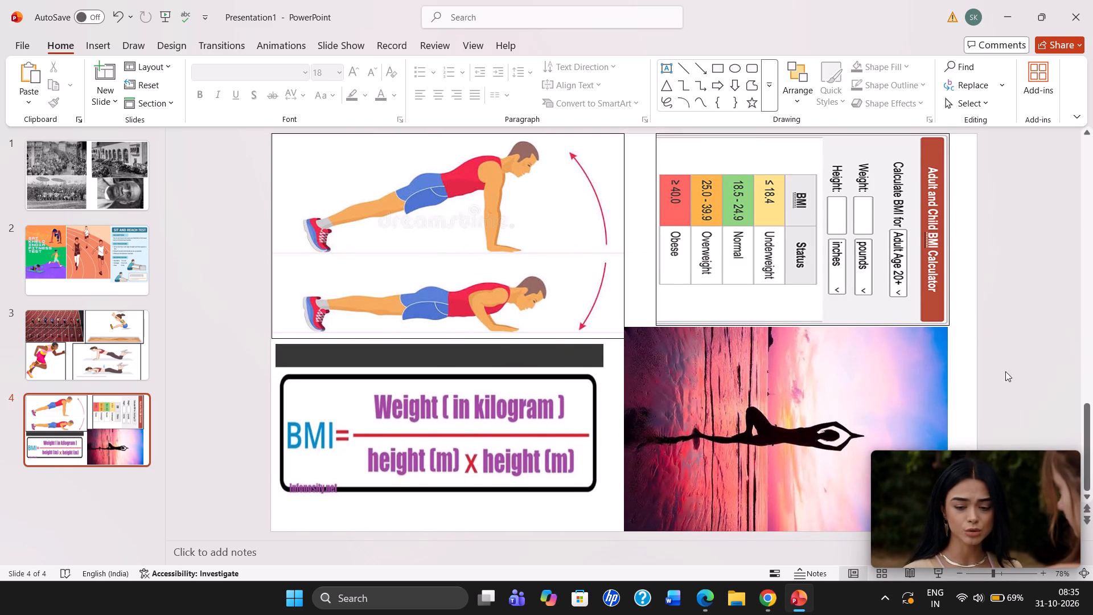
Add a blank slide 5 after slide 4.
left_click(101, 71)
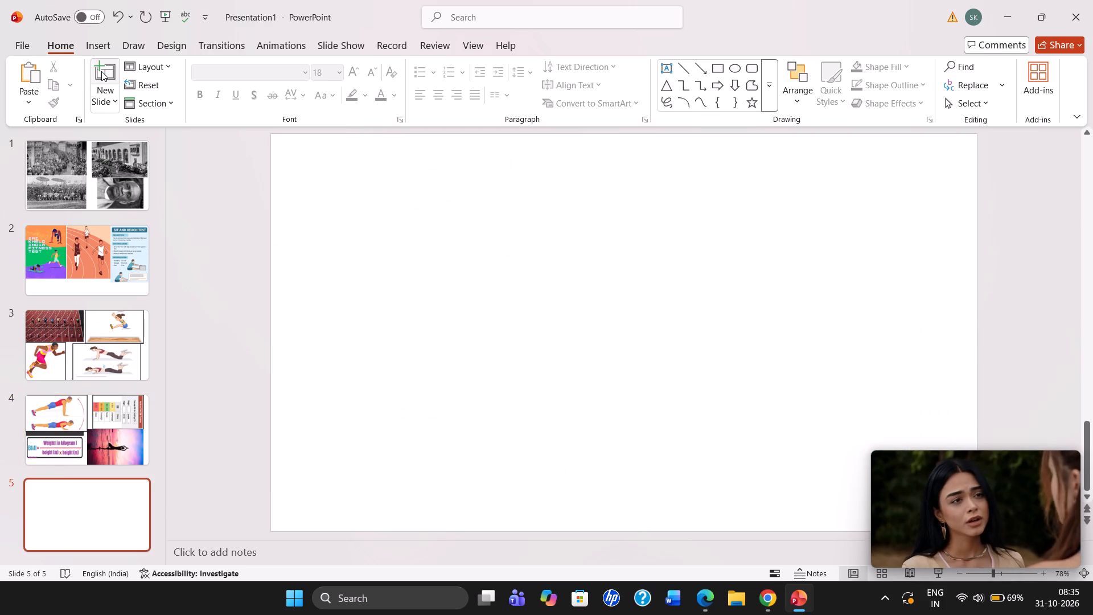
Copy the Everyday Yoga image of a meditating silhouette at sunset from Chrome and paste it as a picture onto slide 5.
left_click(766, 608)
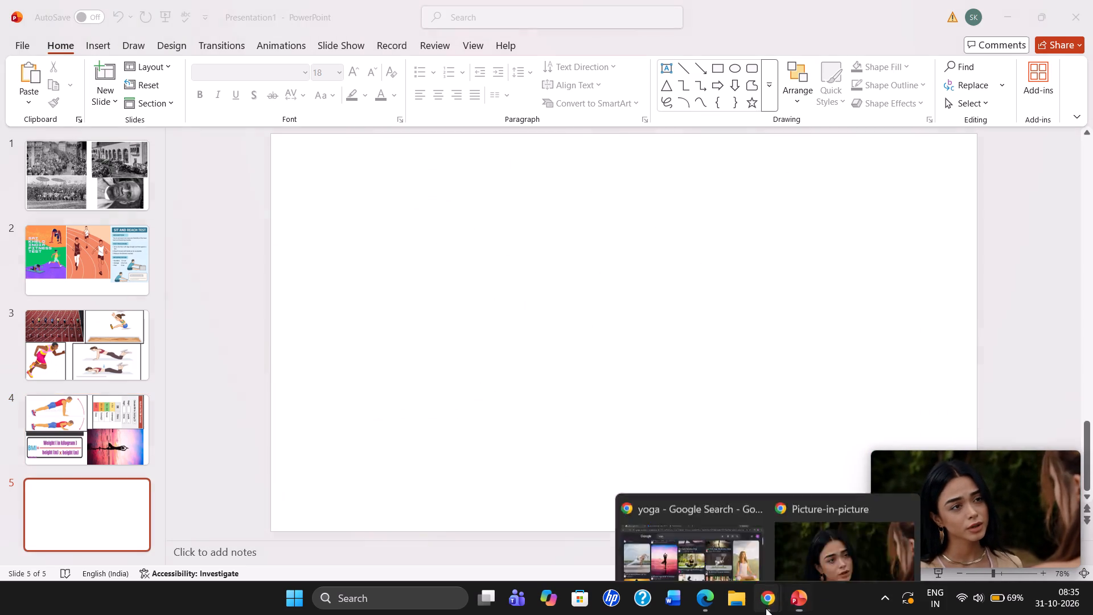
left_click(769, 608)
left_click(683, 535)
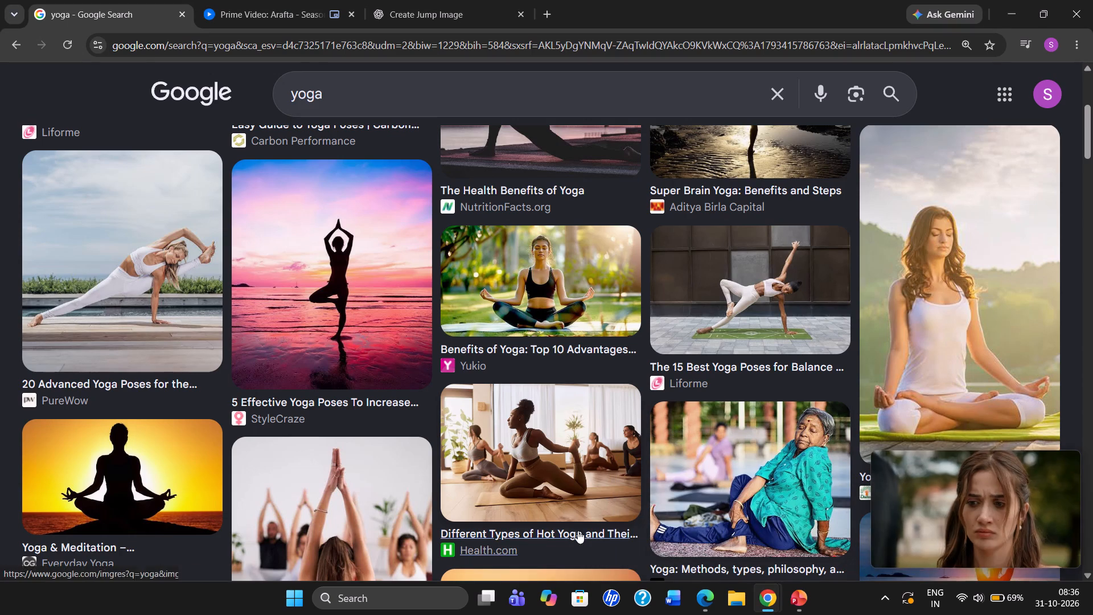
scroll(573, 532, "down", 2)
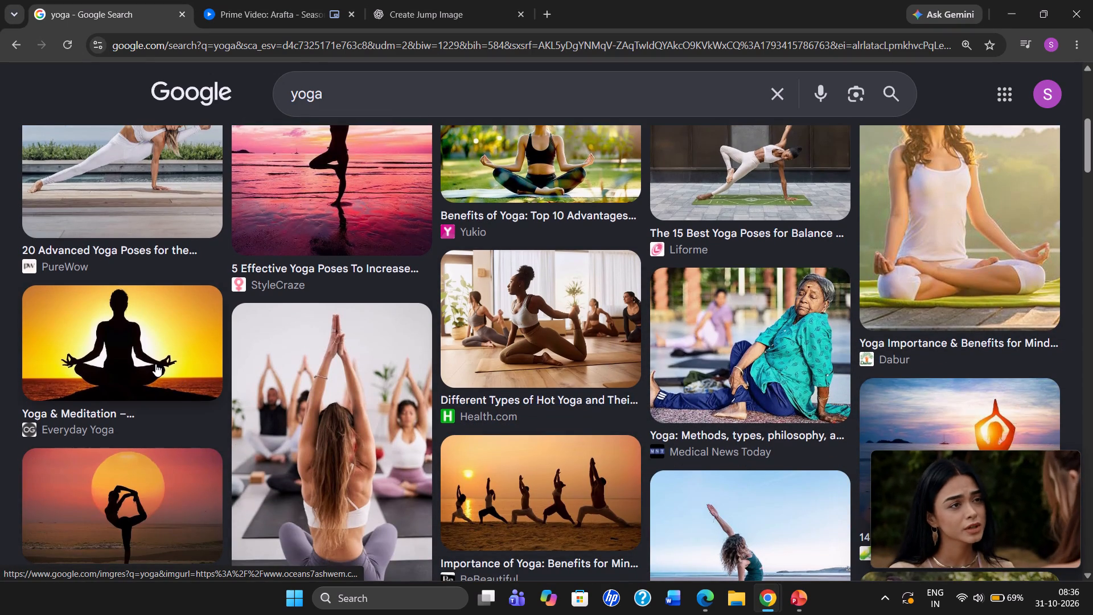
right_click(155, 364)
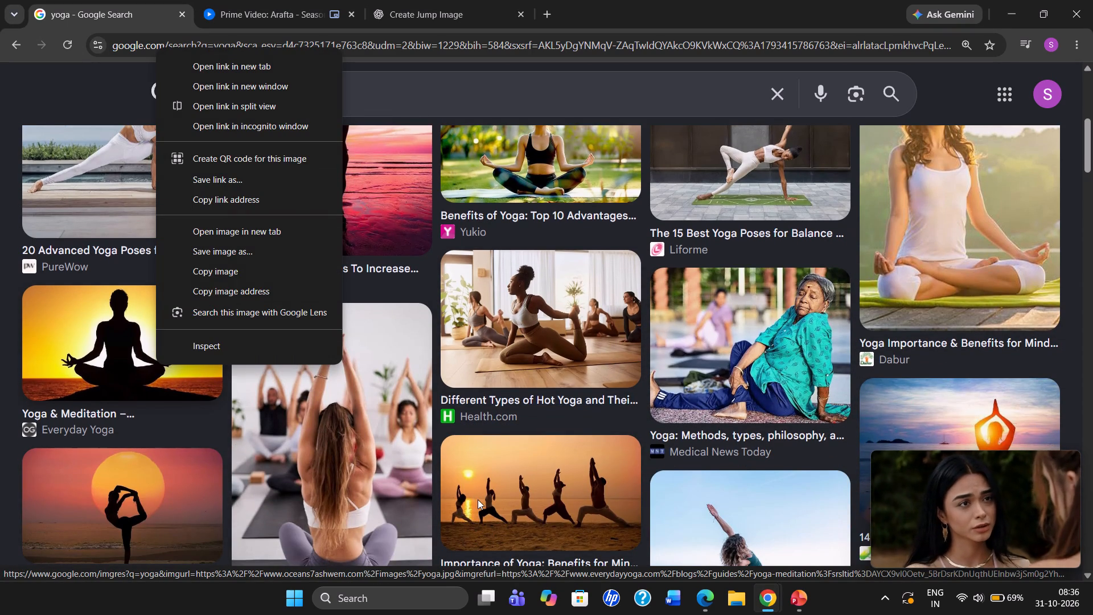
left_click(262, 266)
left_click(792, 614)
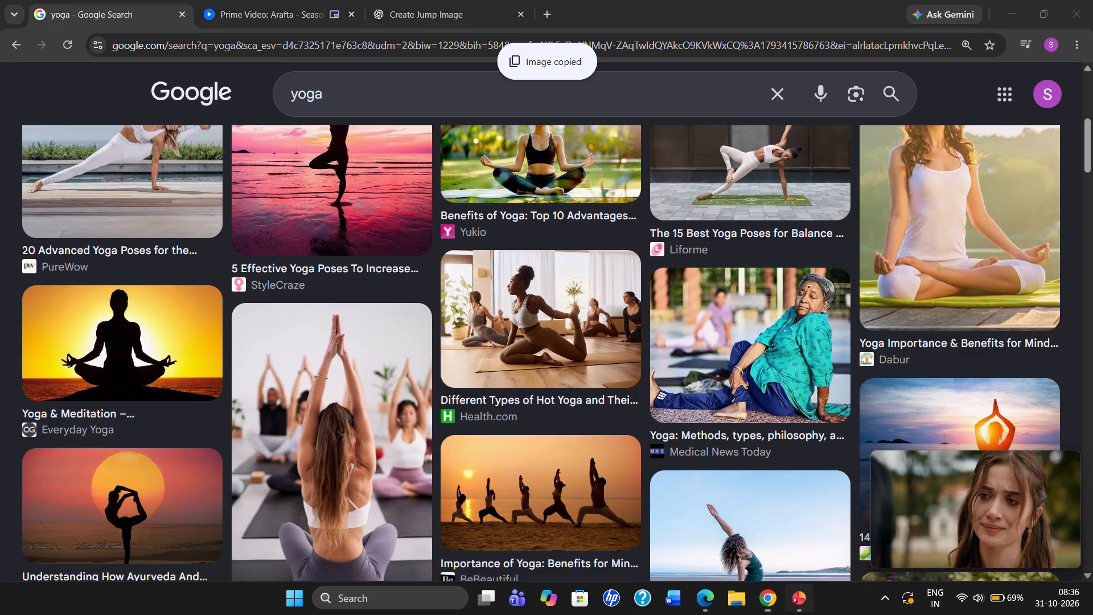
right_click(347, 228)
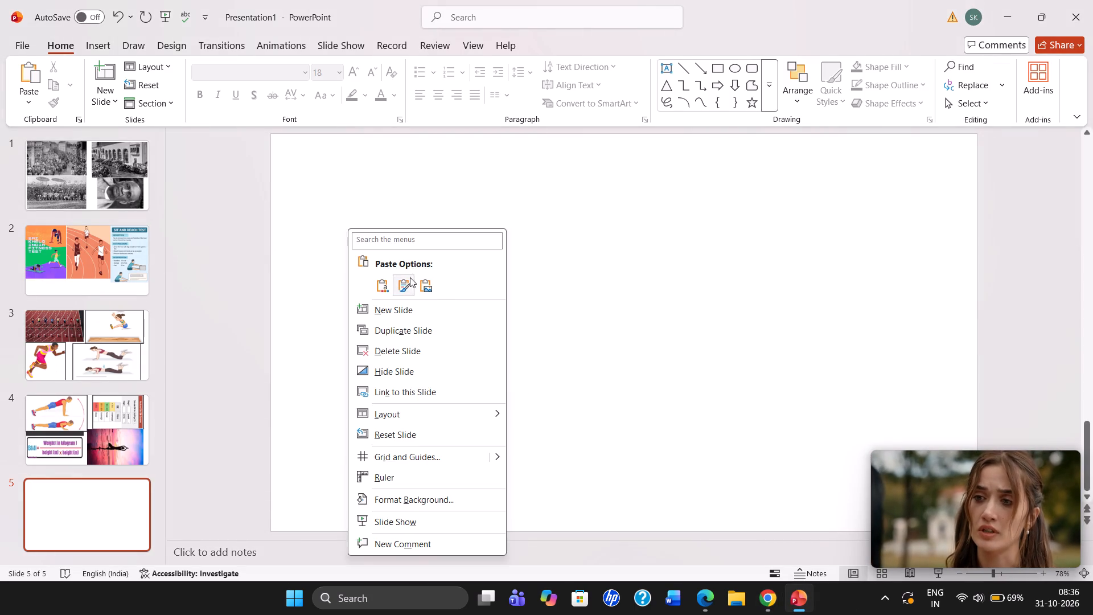
left_click(433, 288)
Move the meditation silhouette picture to the top-left corner of slide 5.
left_click_drag(652, 331, 500, 220)
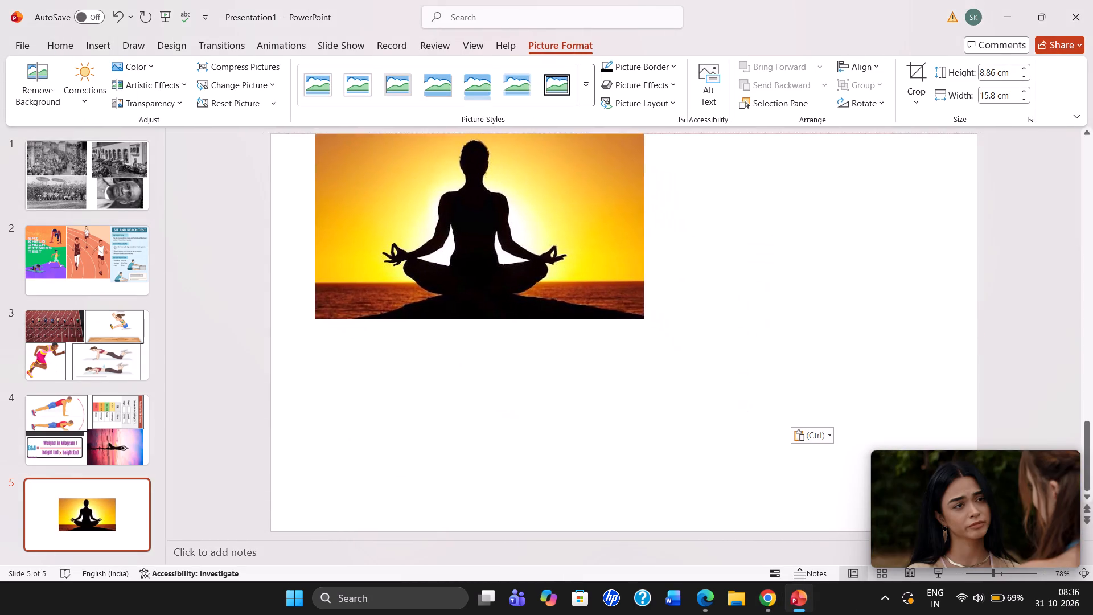
left_click_drag(500, 220, 469, 227)
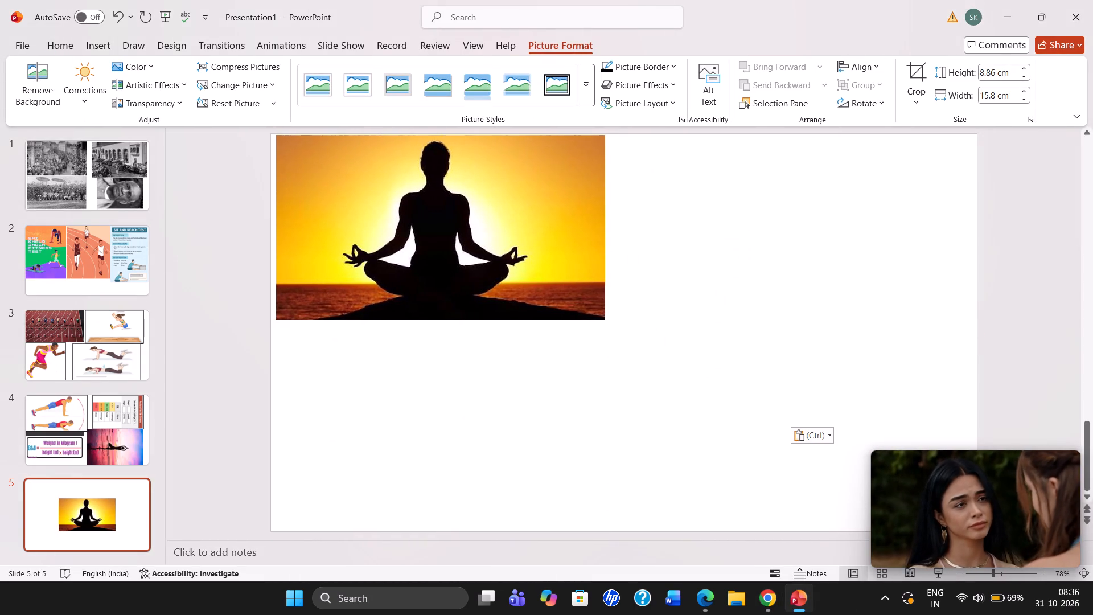
left_click_drag(469, 227, 465, 228)
left_click(647, 403)
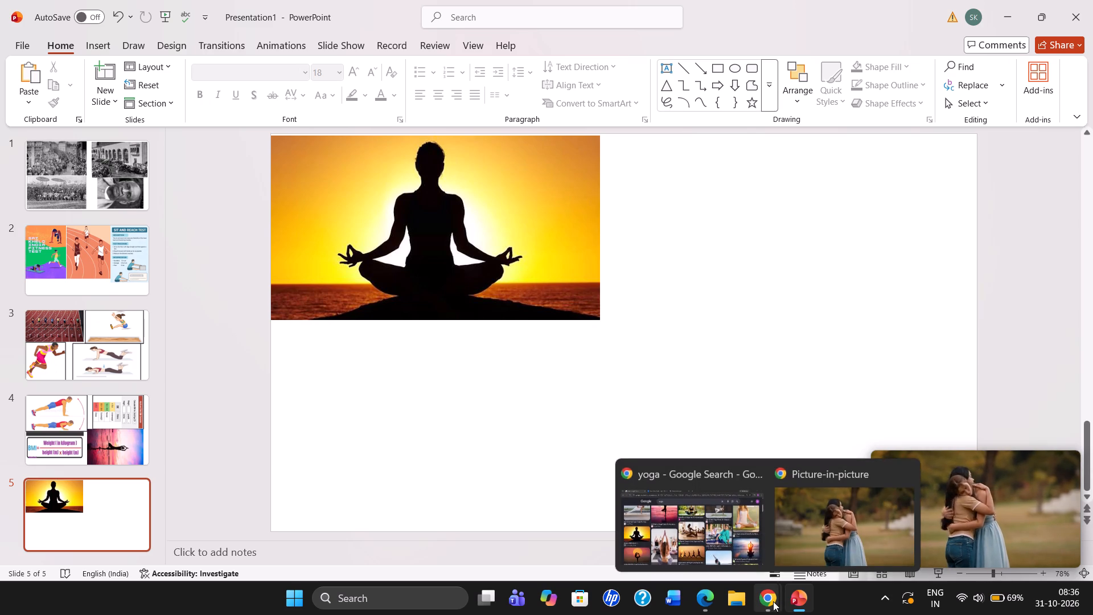
Switch to Chrome and search Google Images for importance of yoga.
left_click(713, 493)
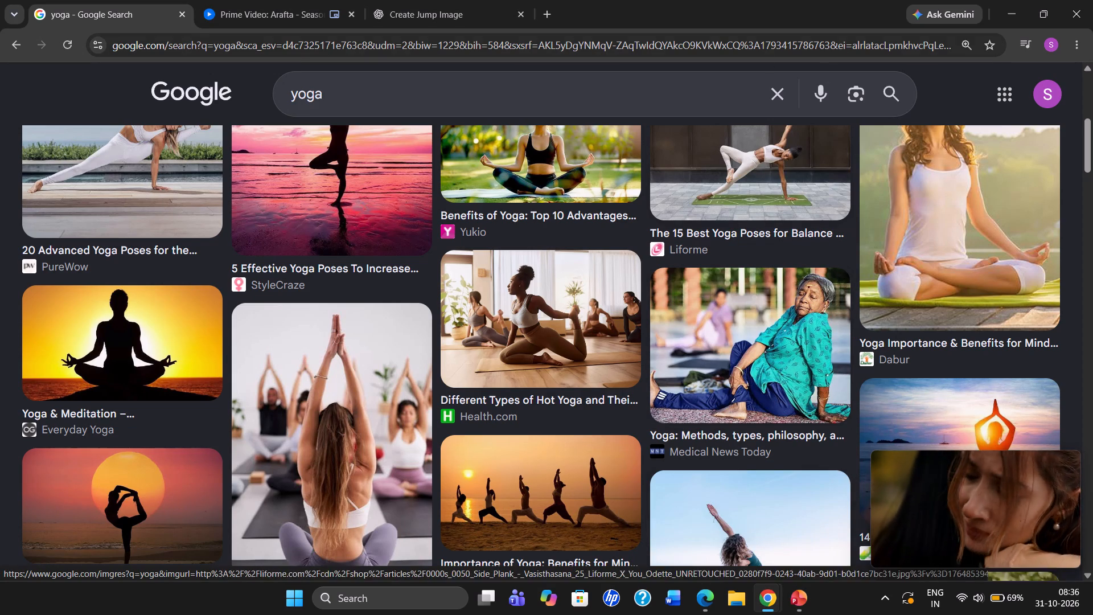
left_click(291, 92)
key("space")
type("impo")
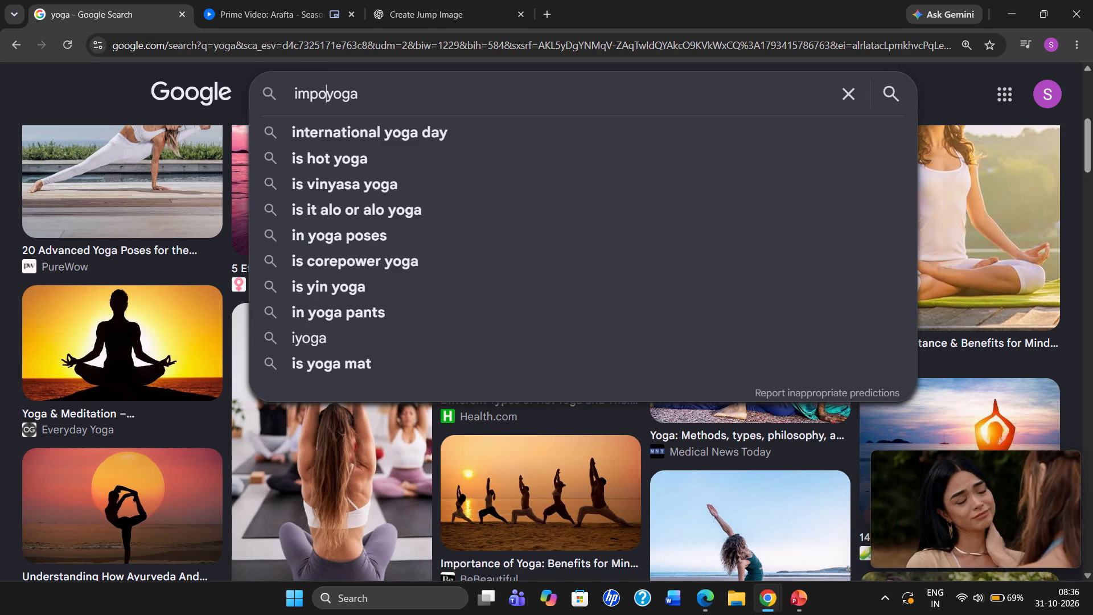
left_click(309, 128)
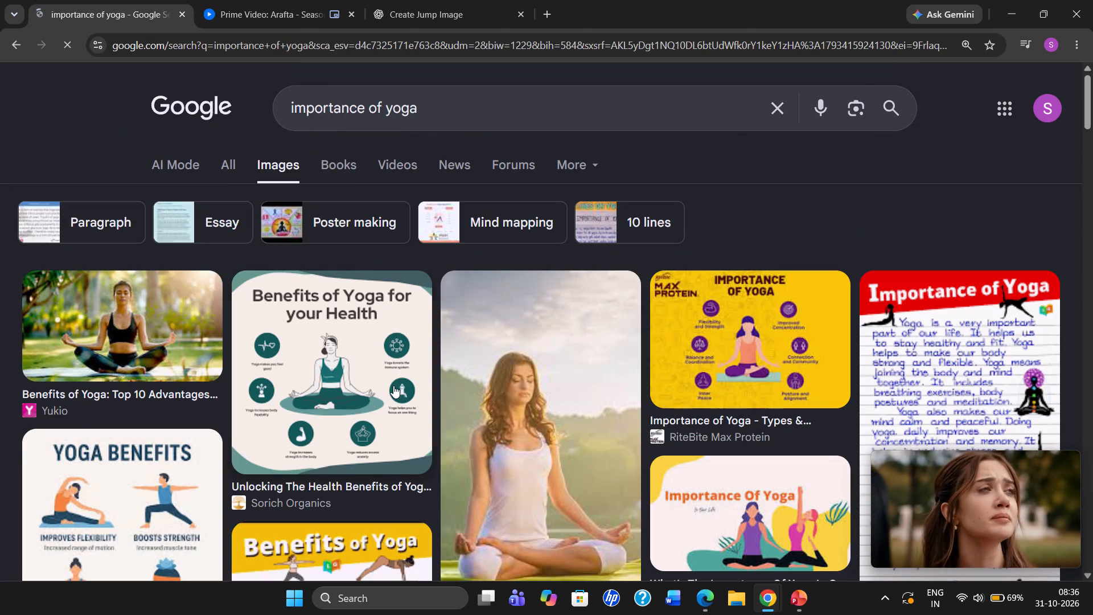
Copy the Healthians Yoga Benefits infographic from the image results and paste it as a picture onto slide 5 in PowerPoint.
scroll(393, 386, "down", 1)
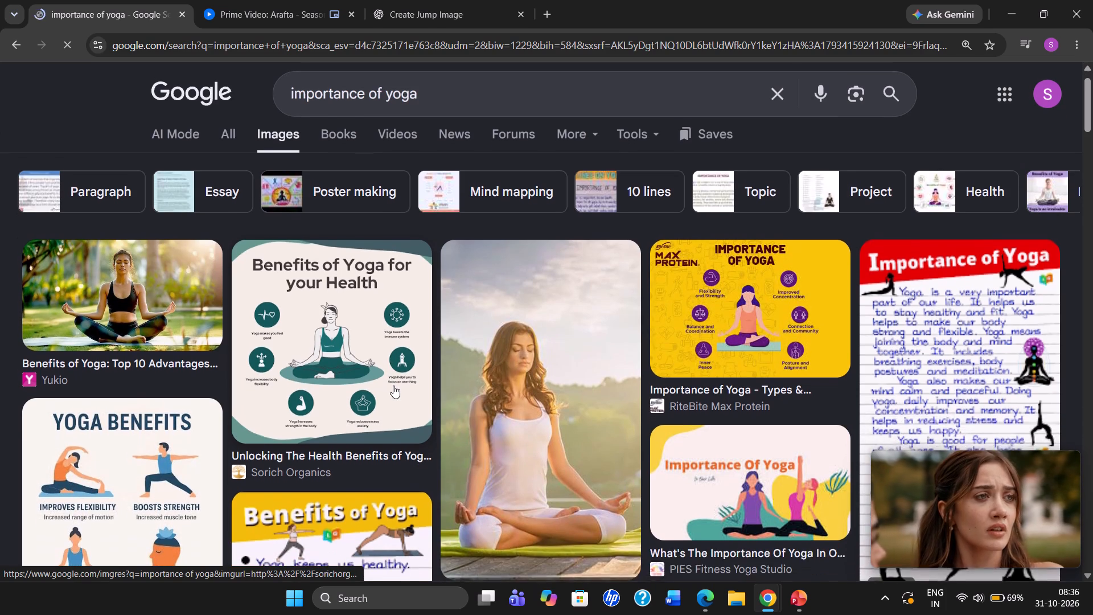
scroll(393, 386, "down", 3)
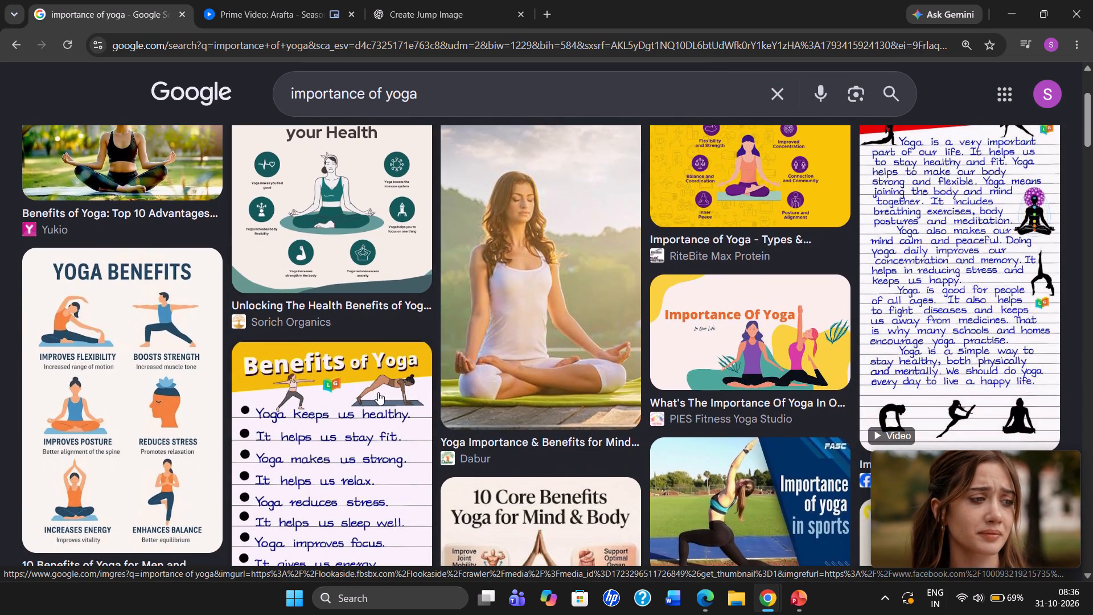
right_click(150, 447)
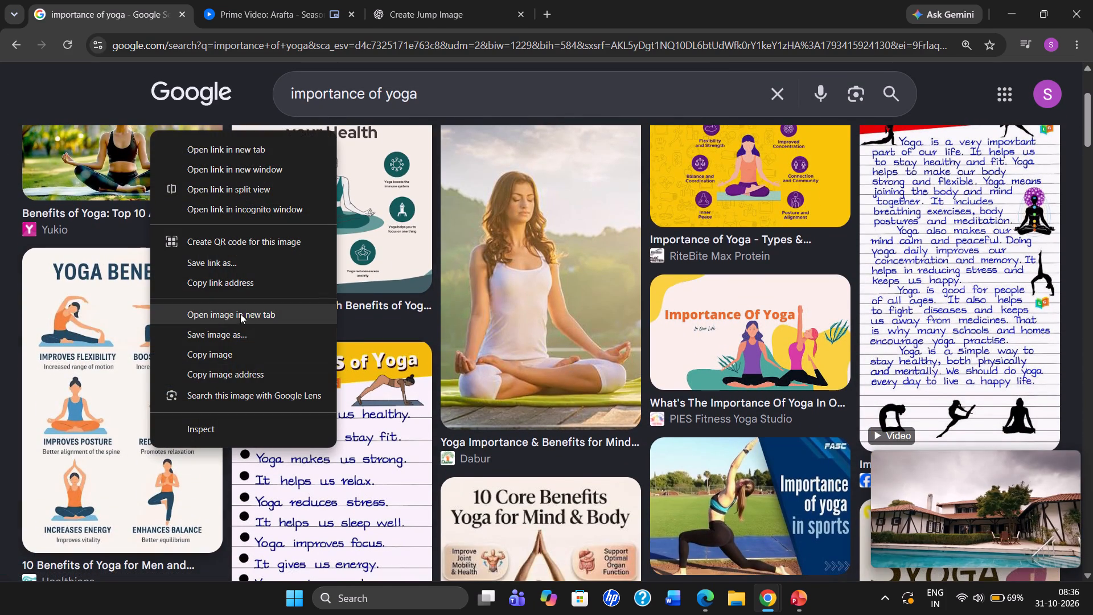
left_click(236, 355)
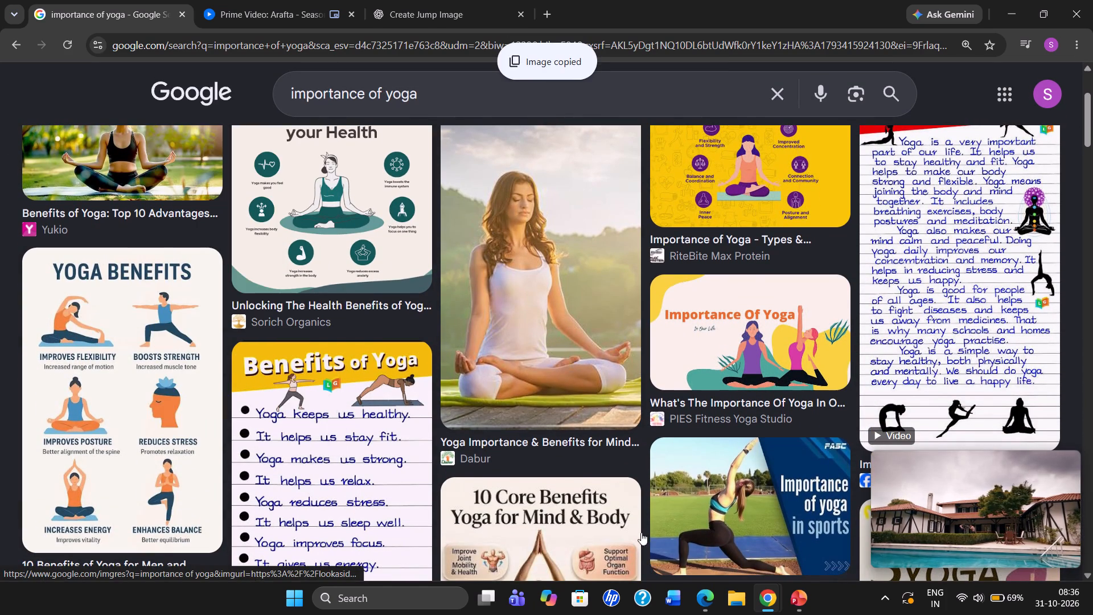
left_click(802, 611)
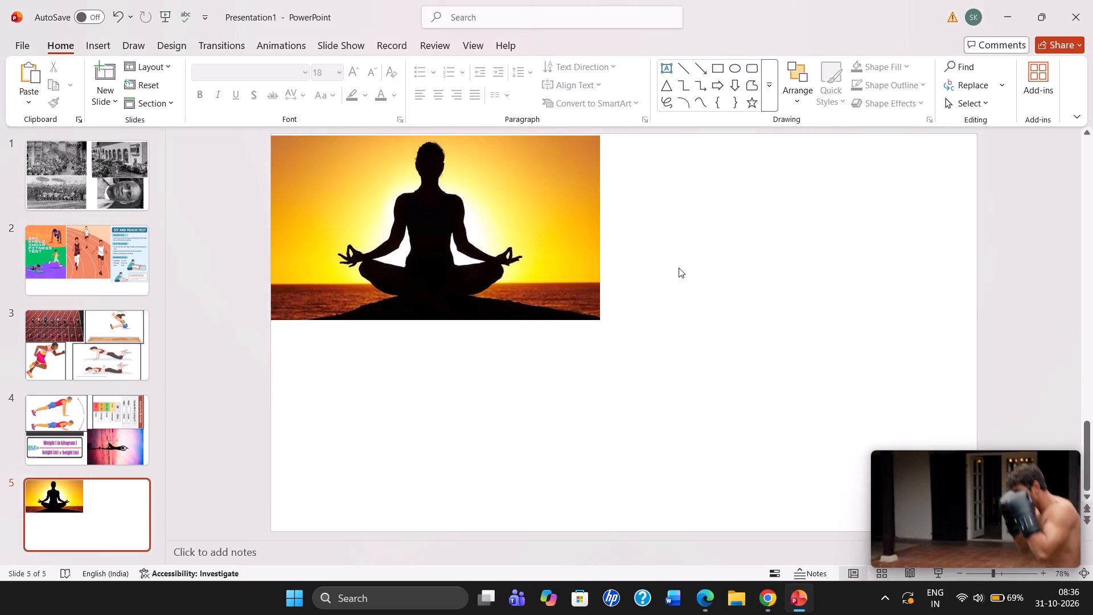
right_click(679, 268)
left_click(762, 306)
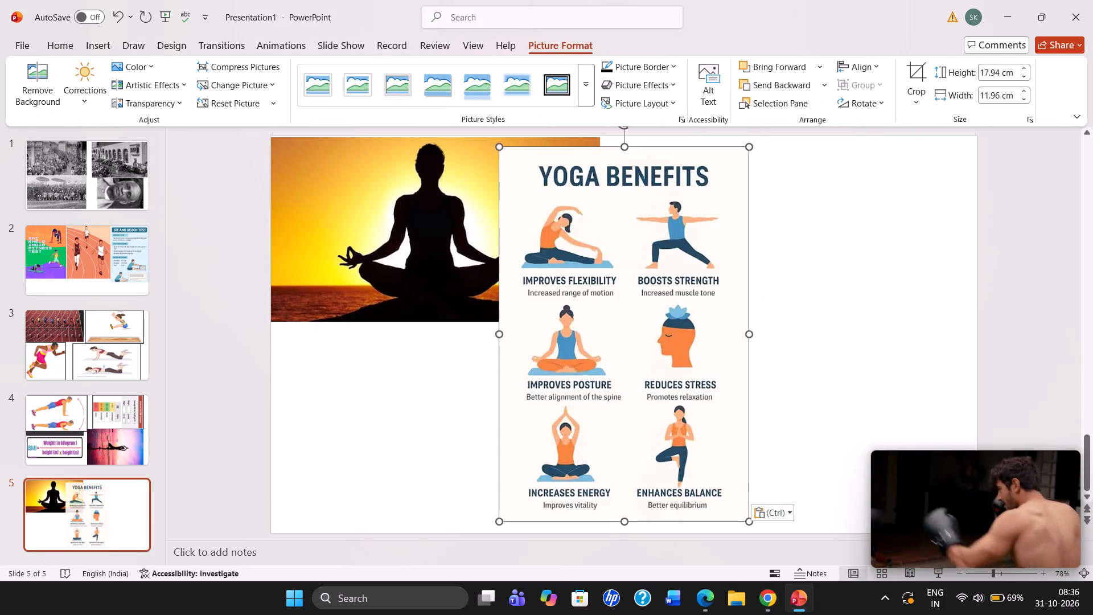
Move the Yoga Benefits picture to the right side of slide 5, aligned with the top of the meditation silhouette.
left_click_drag(687, 310, 864, 270)
left_click(864, 270)
left_click_drag(864, 270, 869, 276)
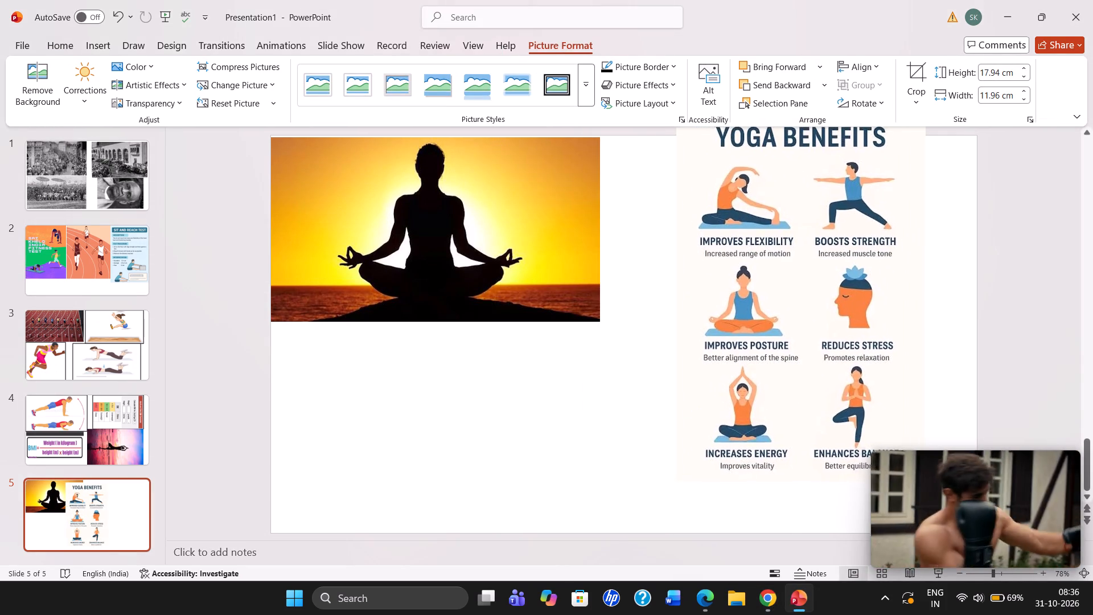
left_click_drag(869, 276, 891, 302)
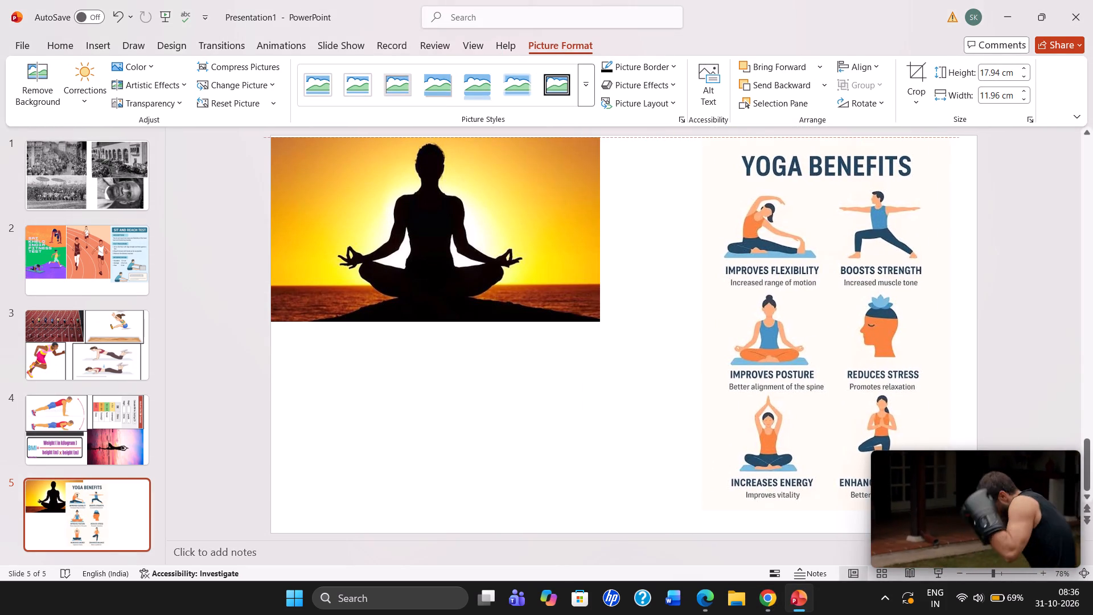
left_click_drag(891, 302, 898, 302)
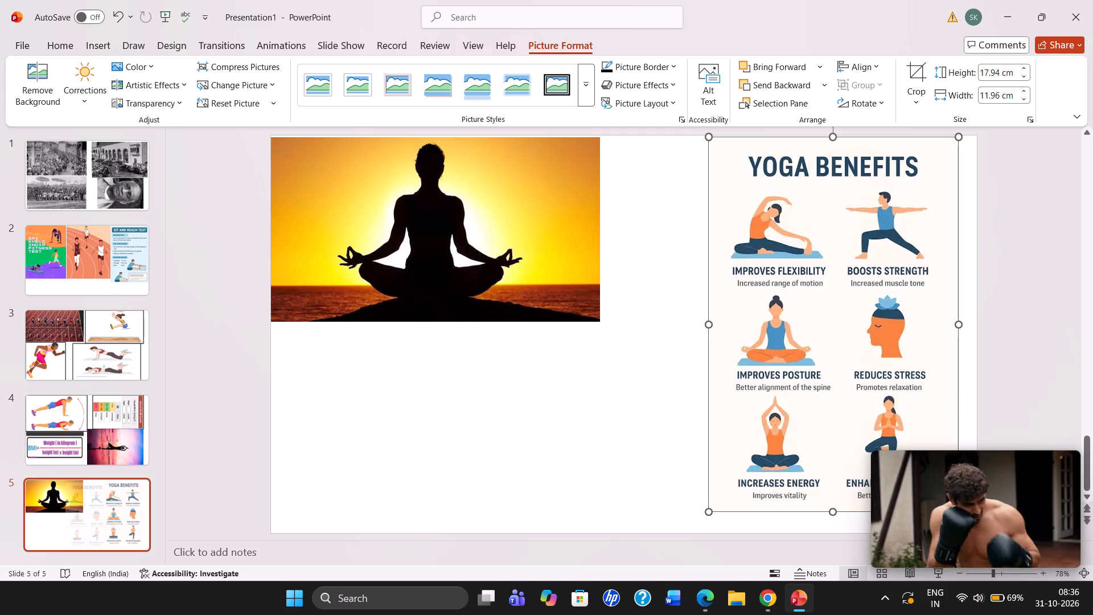
Add a black border around the Yoga Benefits picture.
left_click(635, 64)
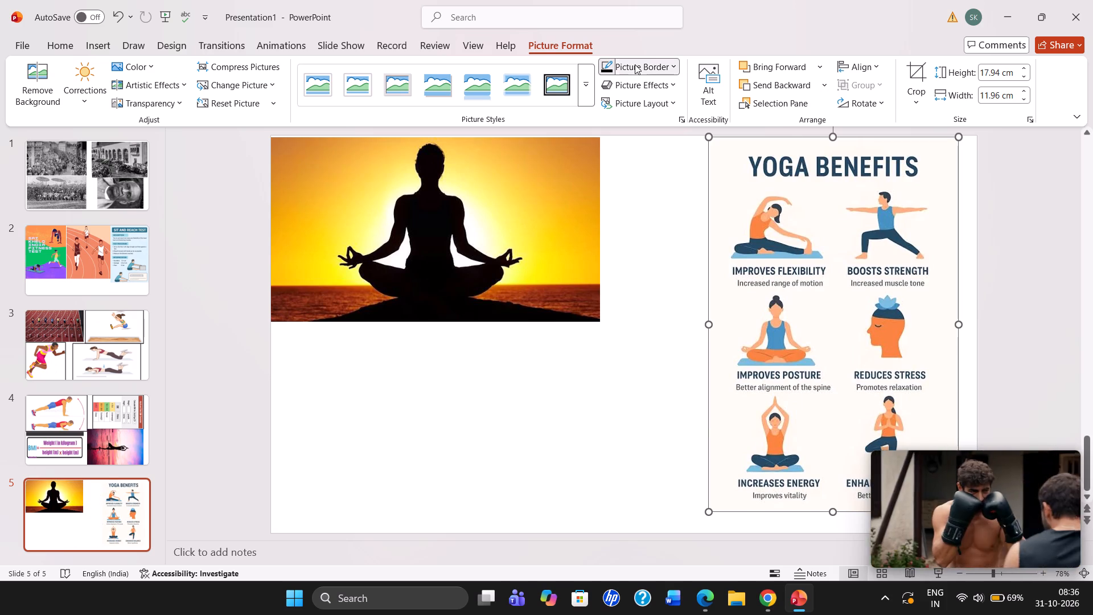
left_click(632, 132)
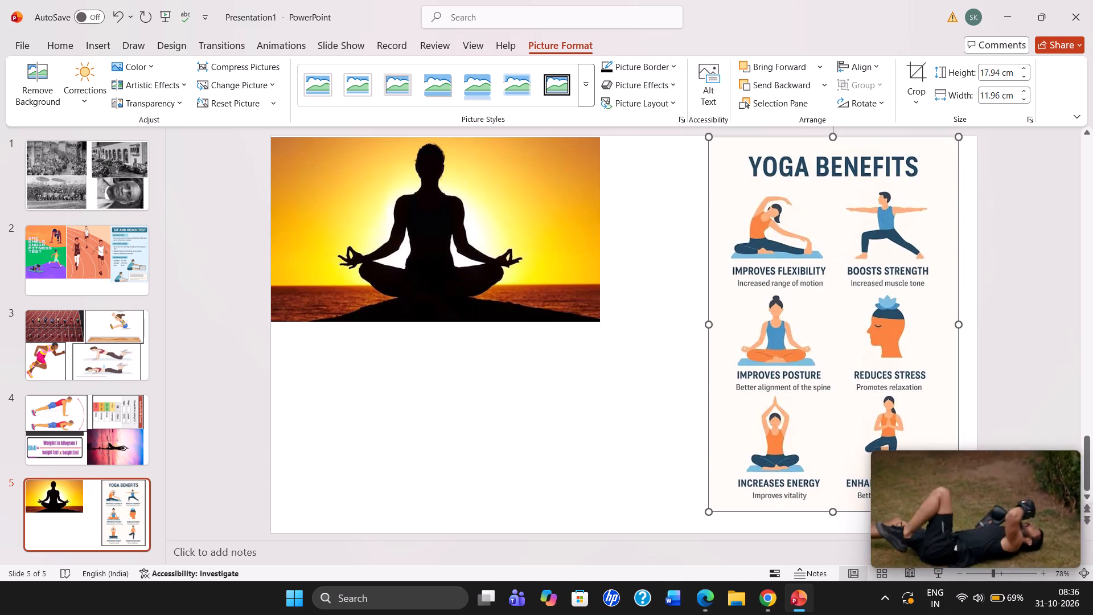
left_click(618, 400)
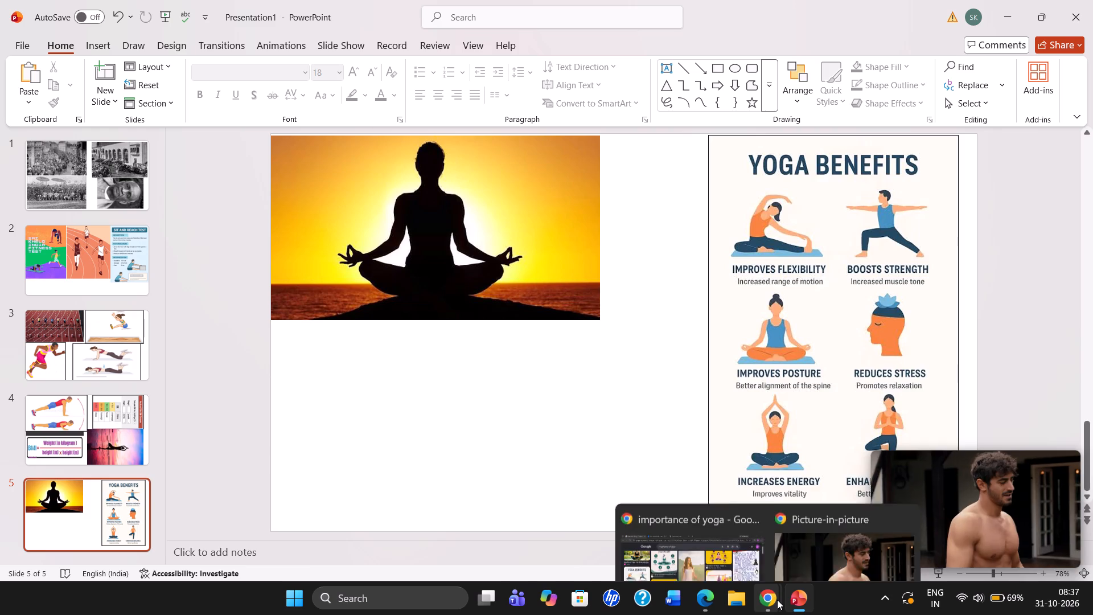
Switch to Chrome and look through the importance of yoga image results for another picture for slide 5.
left_click(684, 551)
scroll(636, 392, "down", 4)
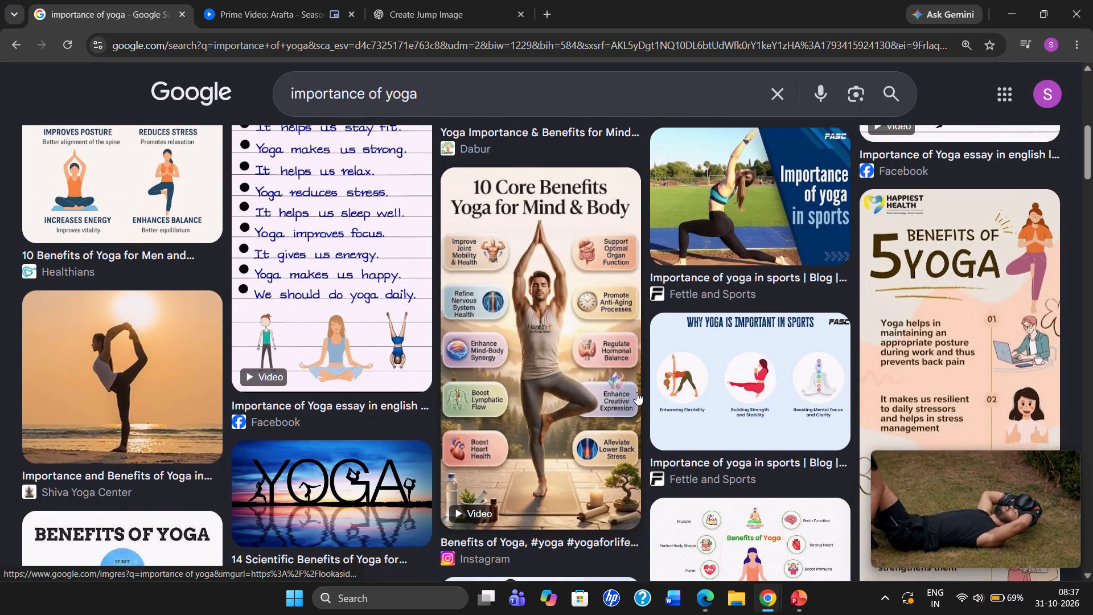
scroll(636, 392, "down", 3)
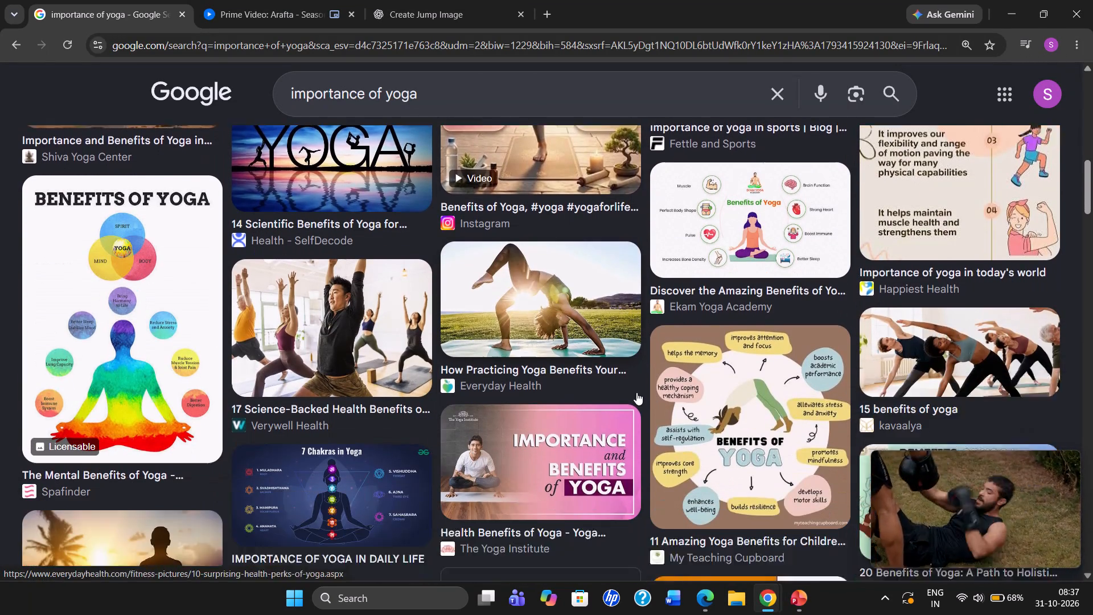
scroll(636, 392, "down", 8)
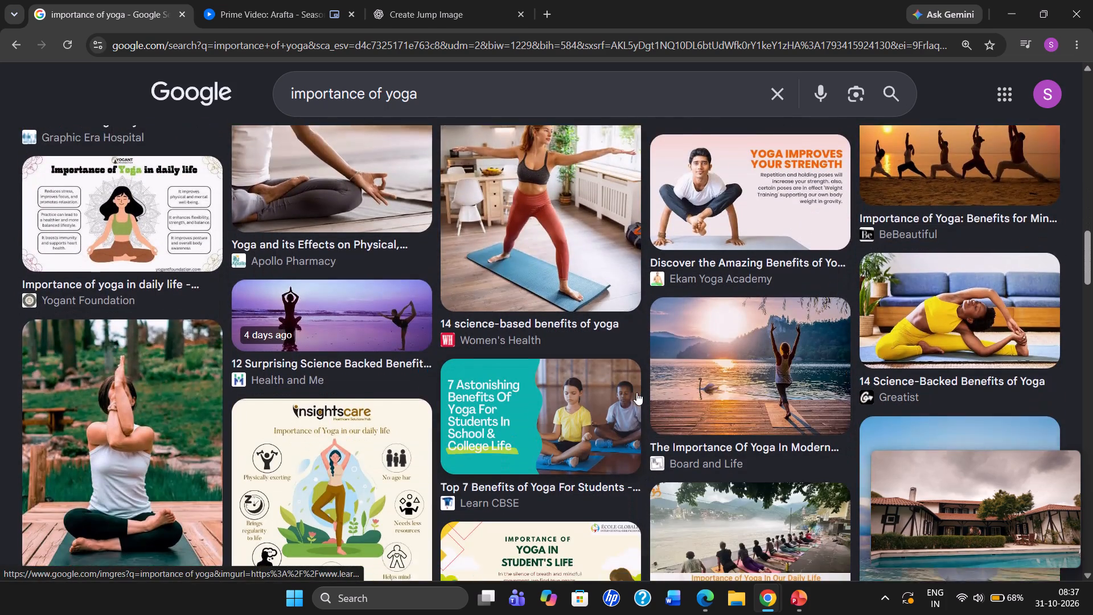
scroll(636, 392, "down", 6)
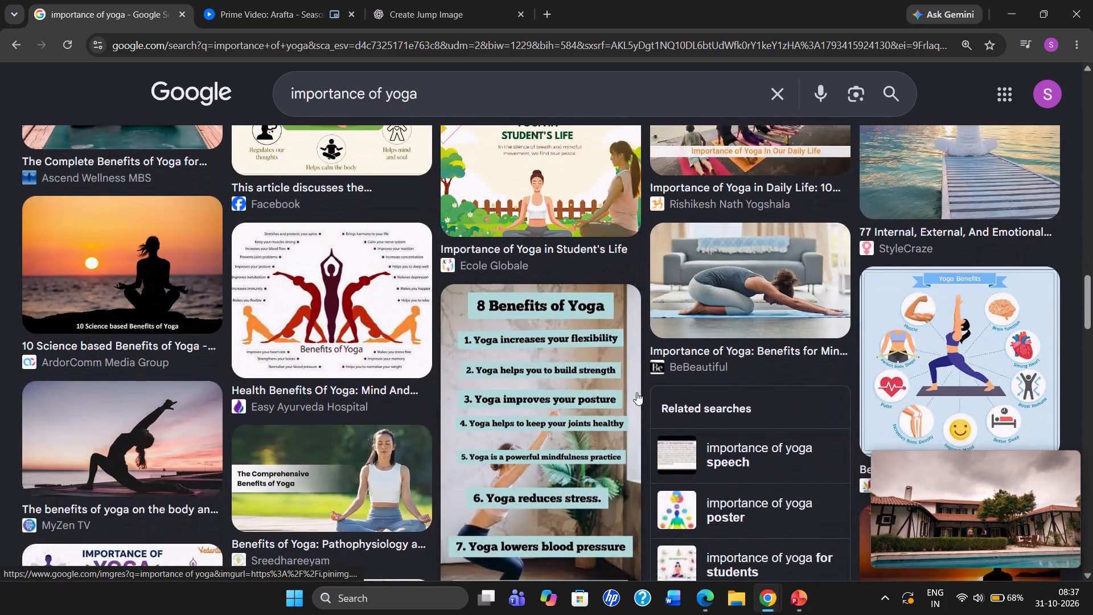
scroll(636, 392, "down", 2)
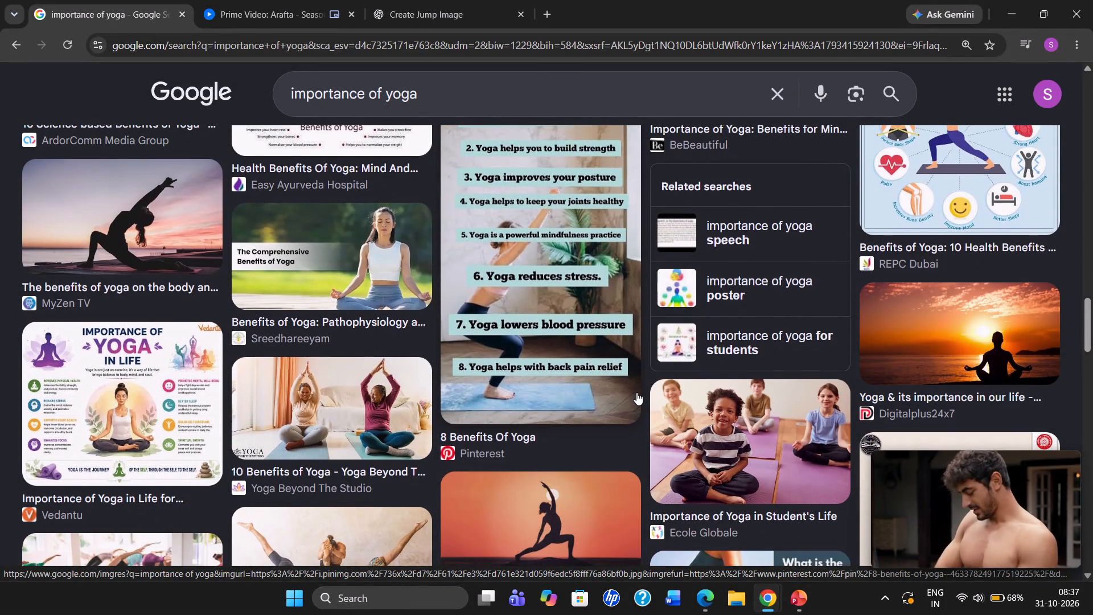
scroll(636, 392, "down", 1)
scroll(636, 392, "up", 2)
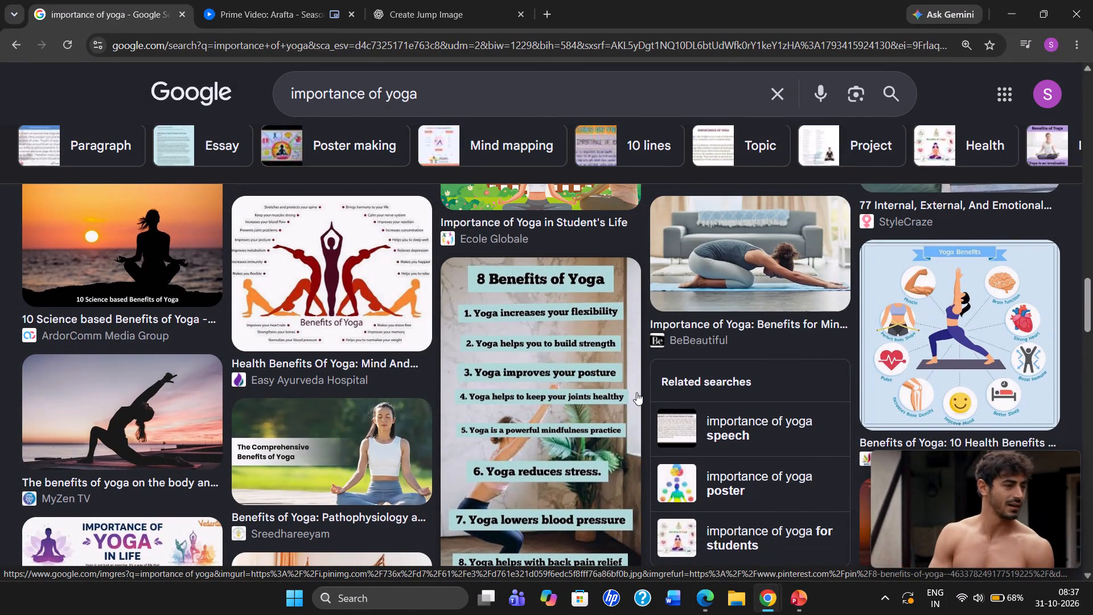
scroll(636, 392, "down", 1)
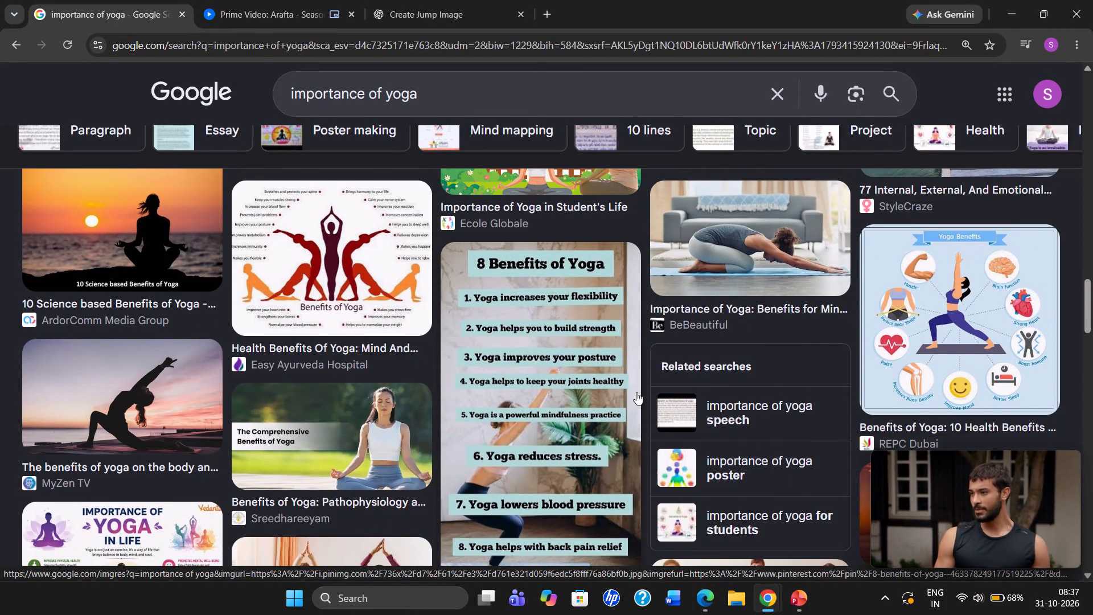
scroll(506, 511, "down", 6)
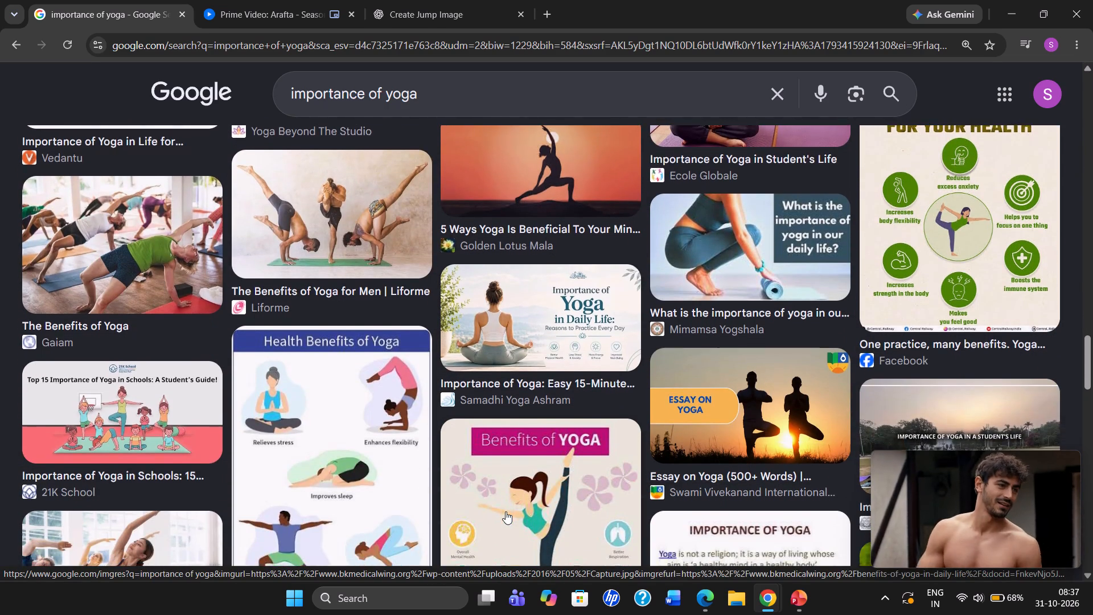
scroll(506, 511, "down", 9)
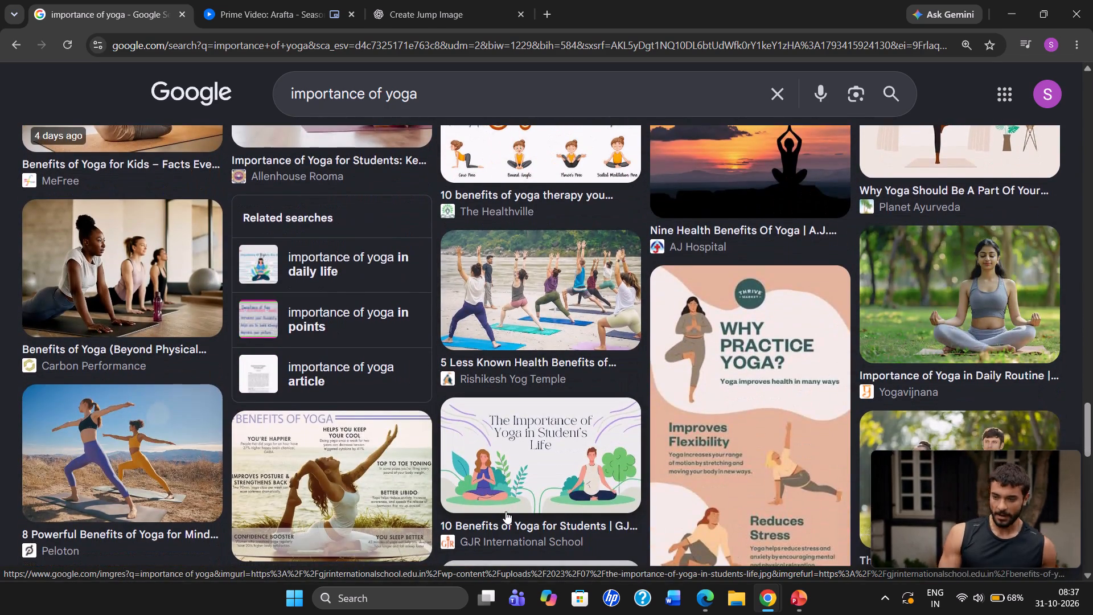
scroll(506, 511, "down", 7)
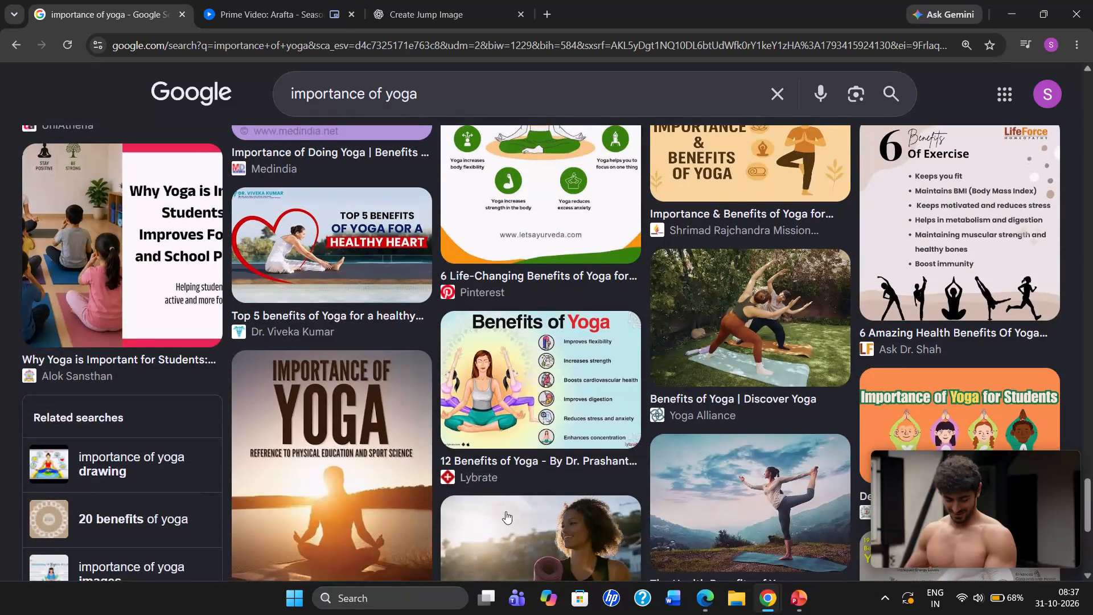
scroll(356, 534, "down", 6)
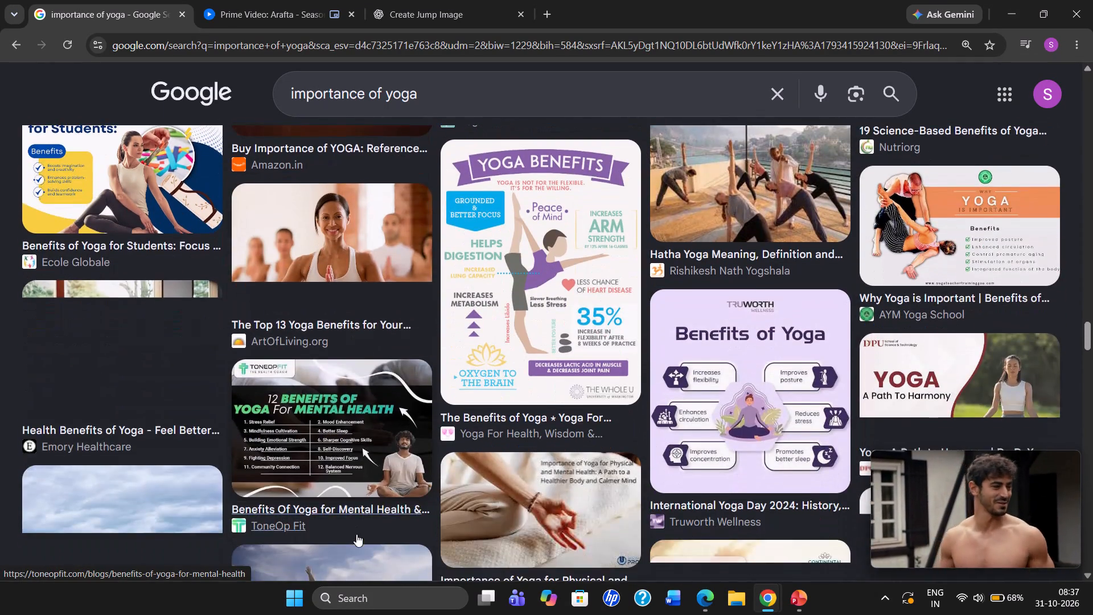
scroll(356, 534, "down", 6)
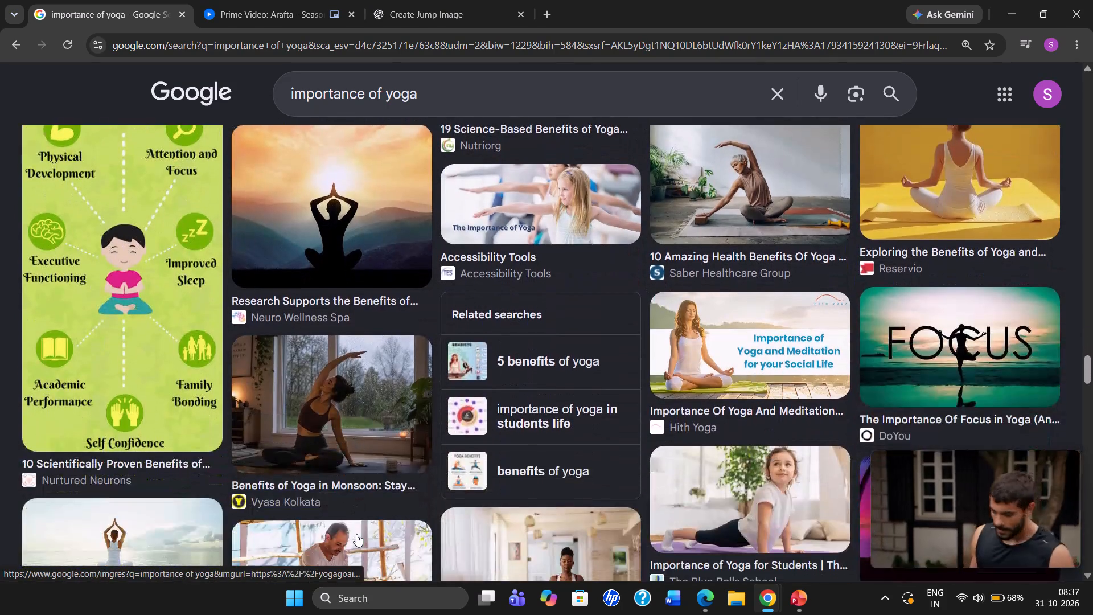
scroll(356, 534, "down", 4)
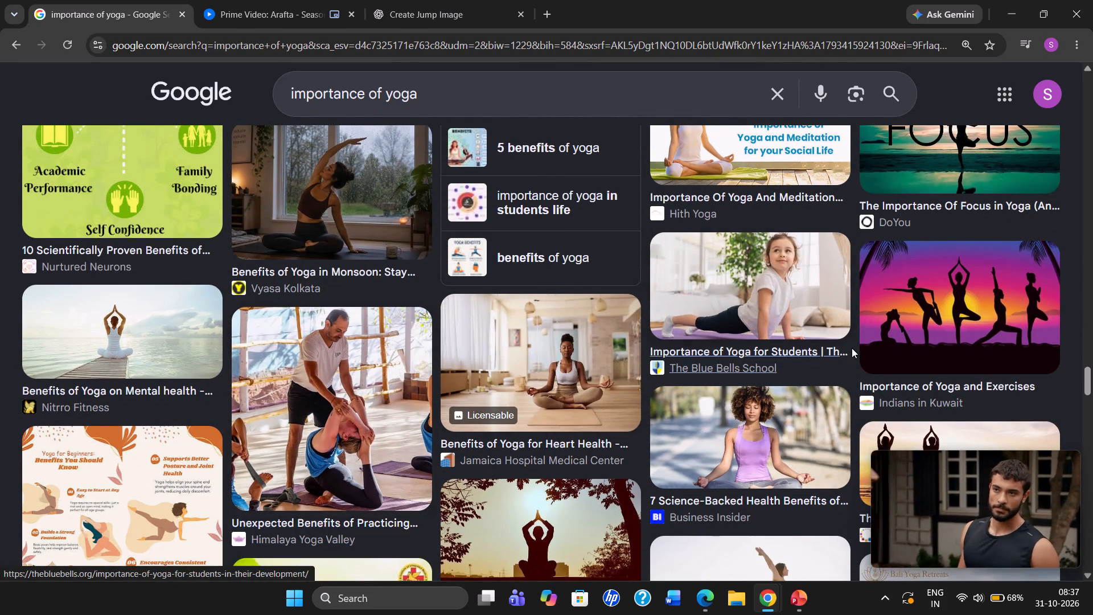
Copy the Indians in Kuwait image of yoga pose silhouettes at sunset and paste it as a picture onto slide 5 in PowerPoint.
right_click(964, 315)
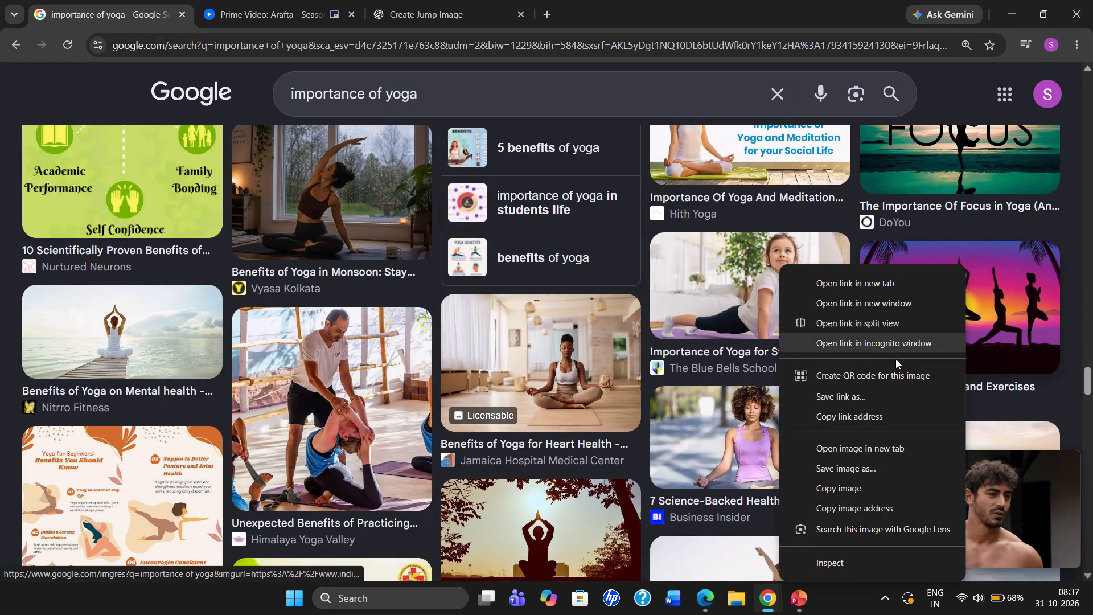
left_click(848, 488)
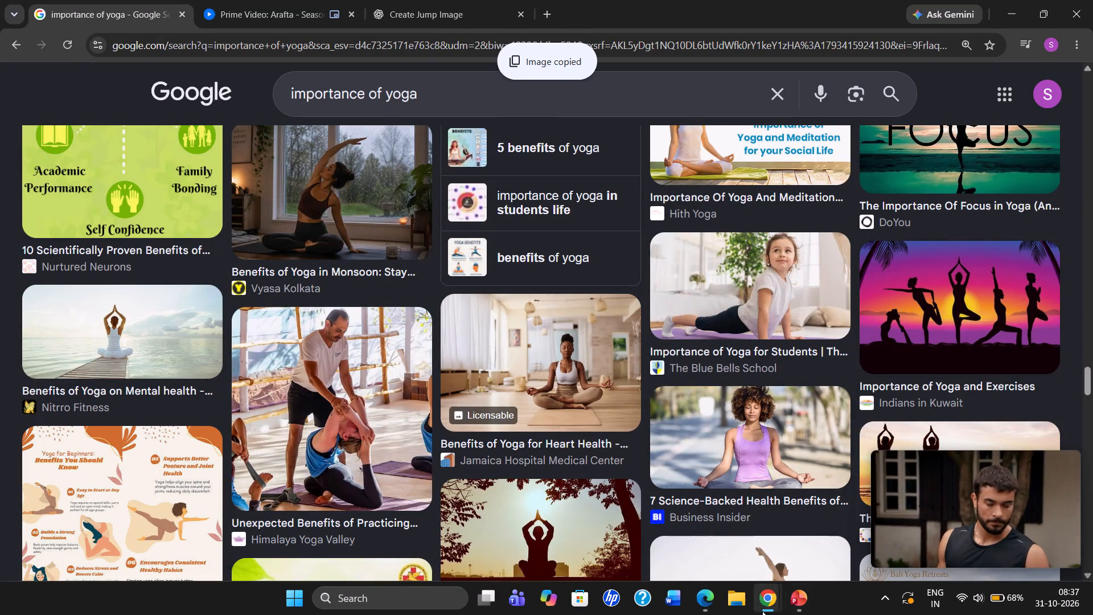
left_click(797, 610)
right_click(504, 415)
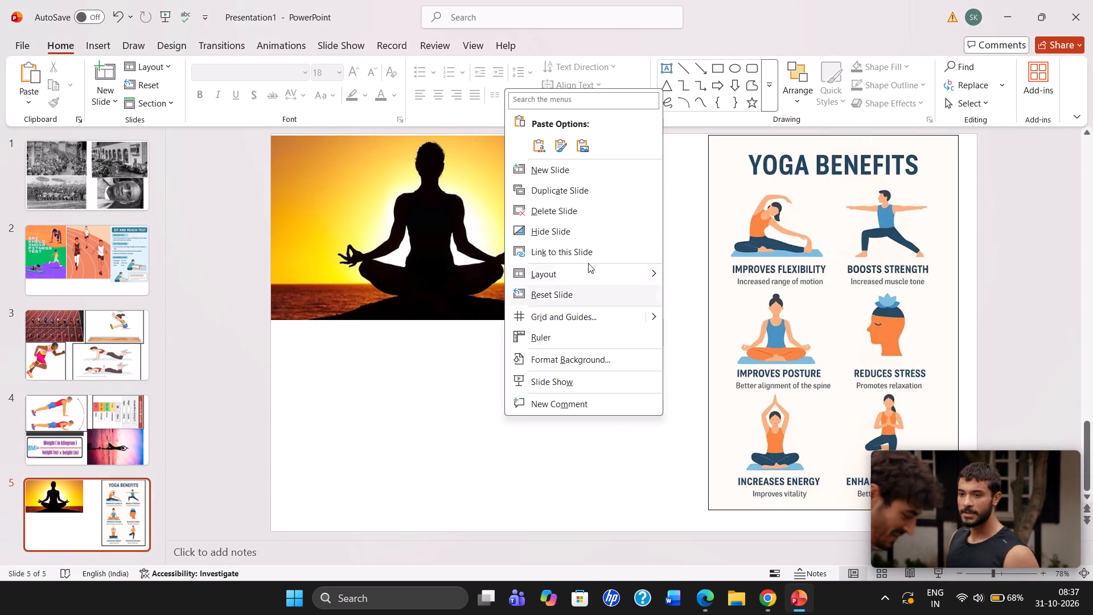
left_click(587, 148)
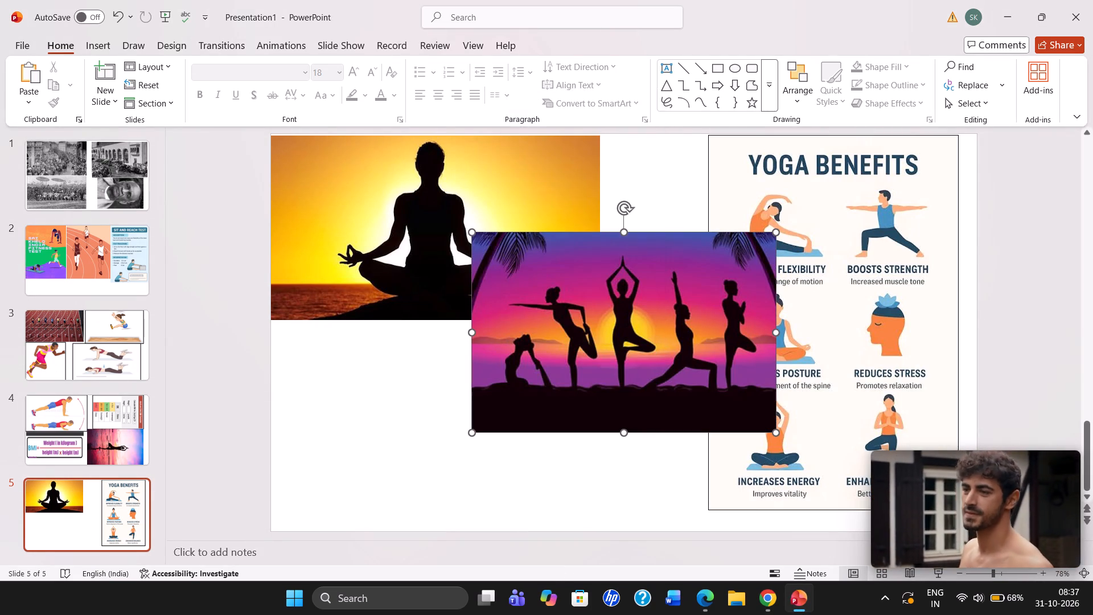
Place the yoga poses picture directly below the meditation silhouette and enlarge it to about 9.78 cm high by 14.89 cm wide.
left_click_drag(587, 349, 408, 437)
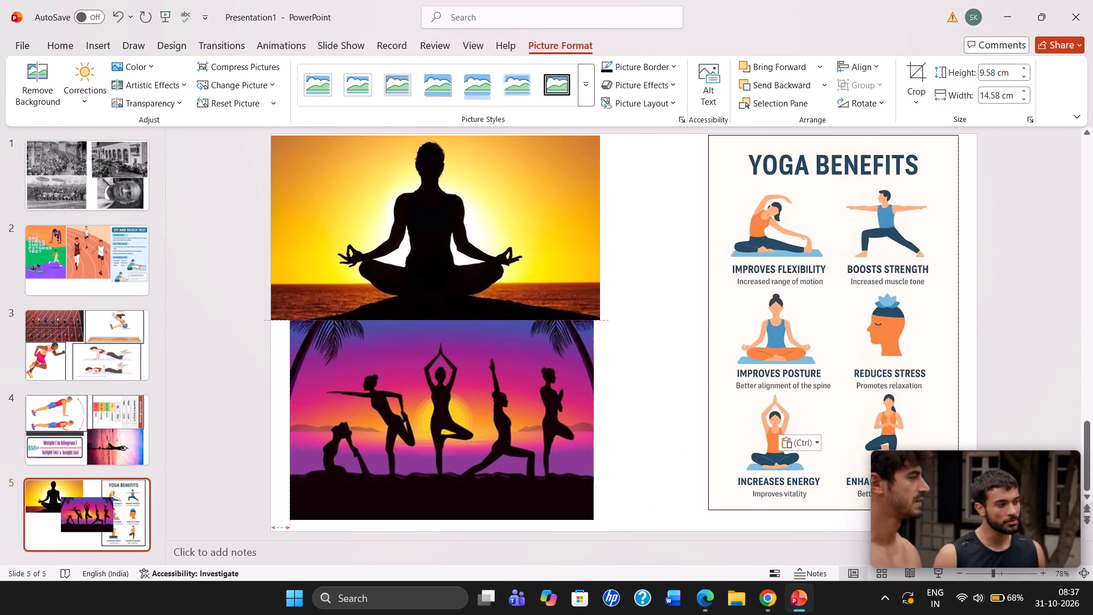
left_click_drag(408, 437, 408, 440)
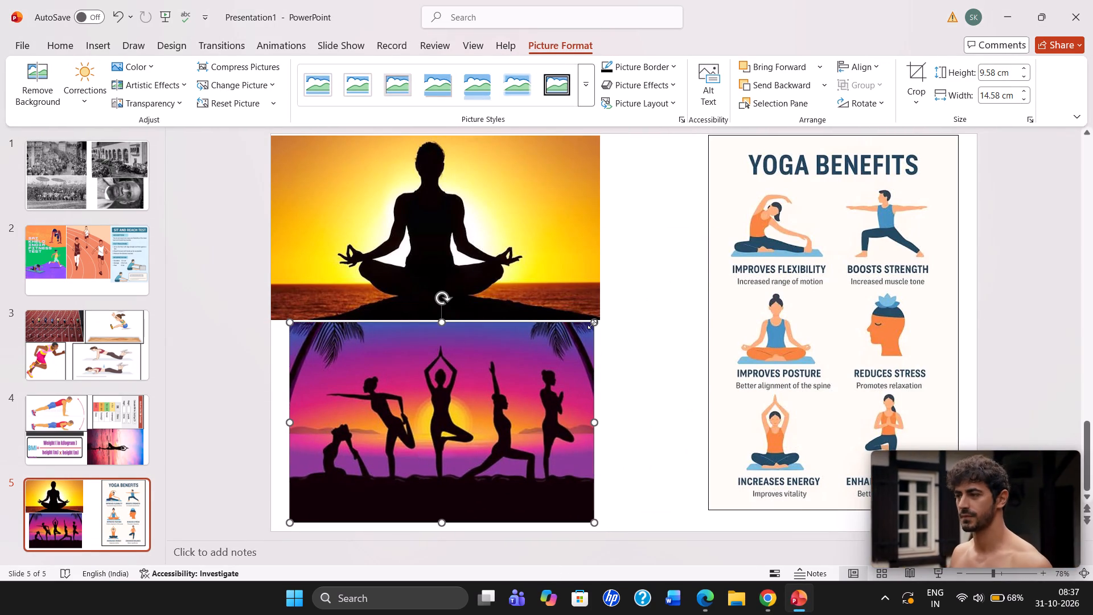
left_click(595, 322)
left_click(525, 372)
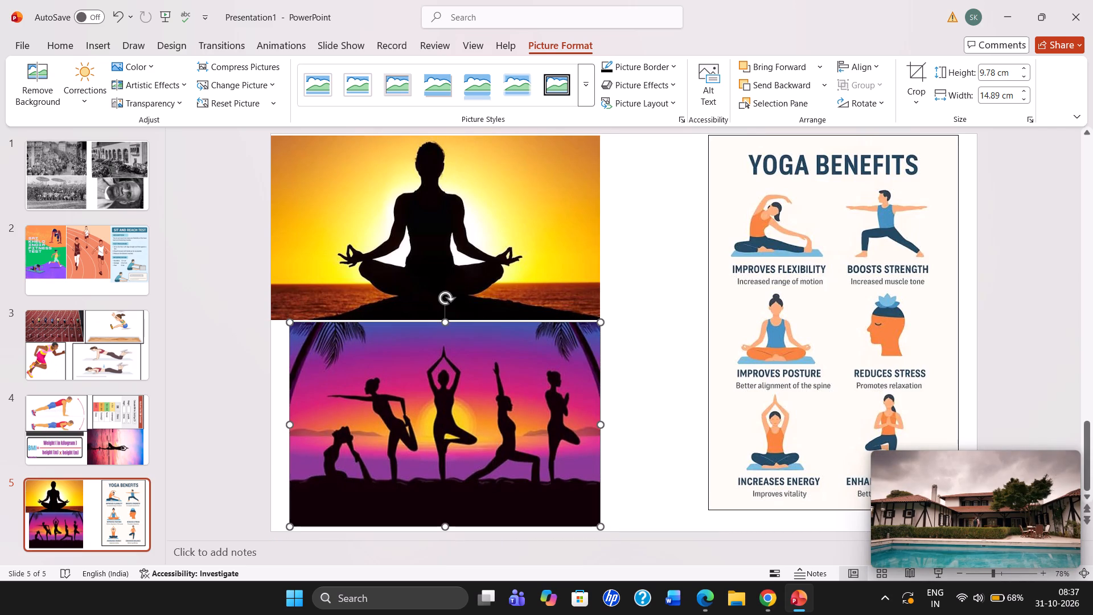
left_click(263, 378)
left_click(239, 382)
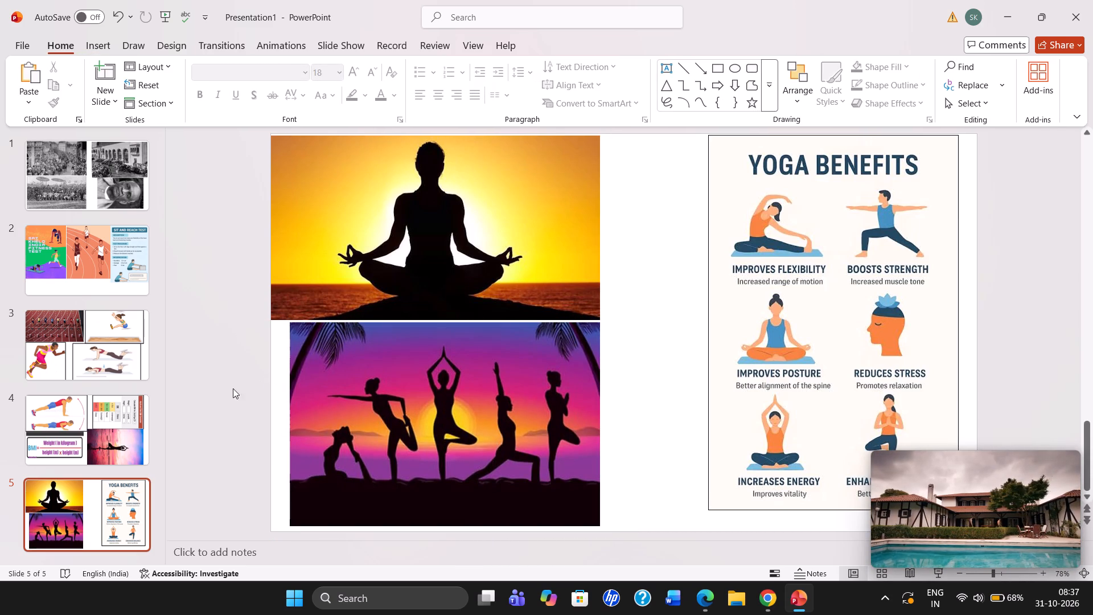
Add a blank slide 6 after slide 5.
left_click(98, 72)
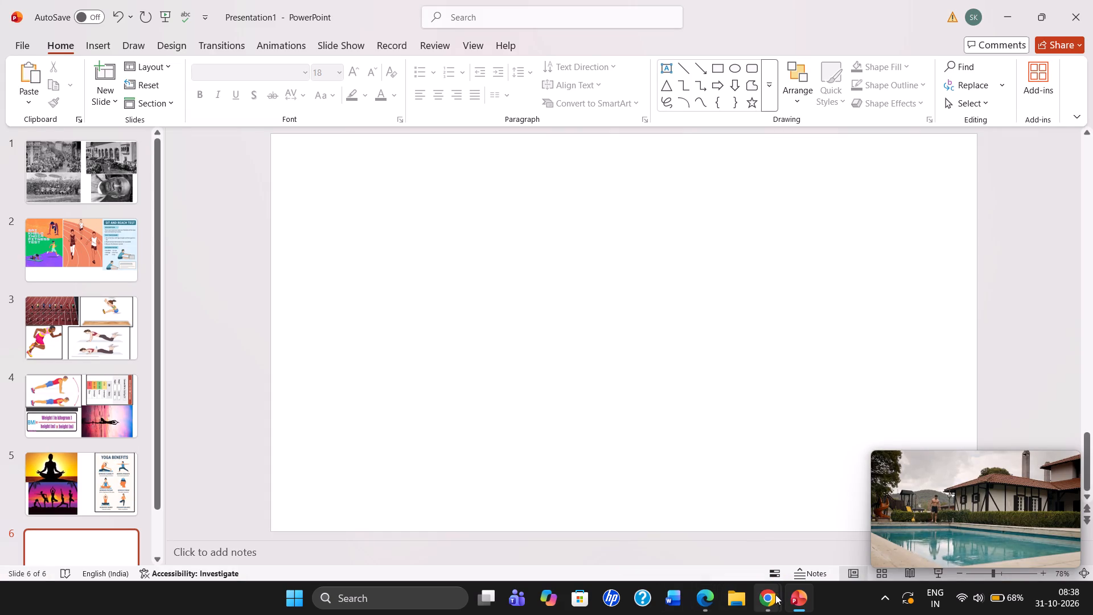
Switch to Chrome and look through the importance of yoga image results for a picture for slide 6.
left_click(724, 547)
scroll(719, 435, "down", 3)
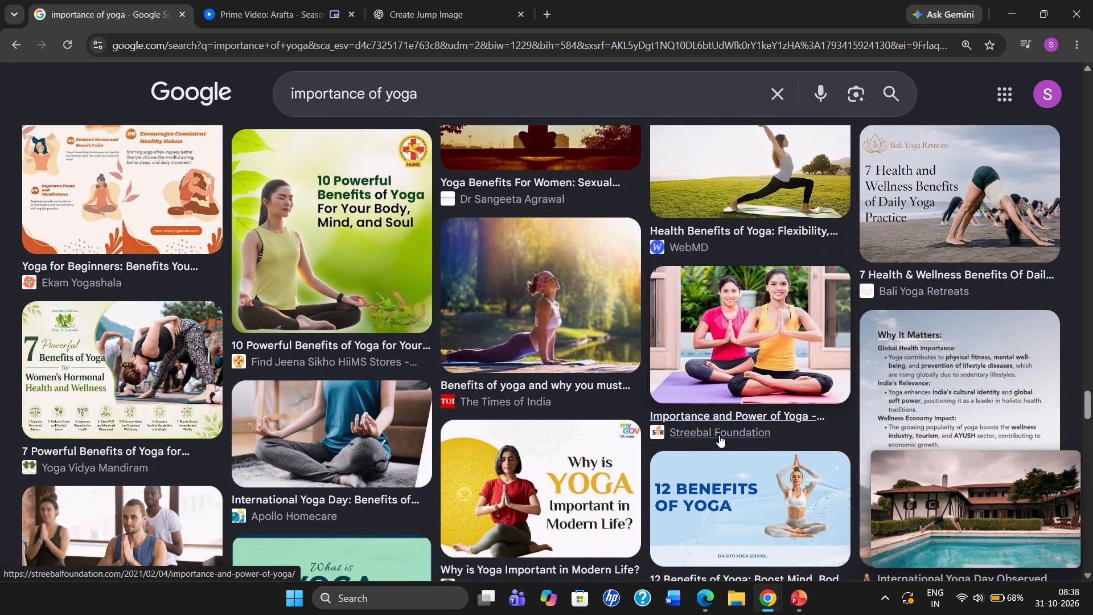
scroll(719, 435, "down", 3)
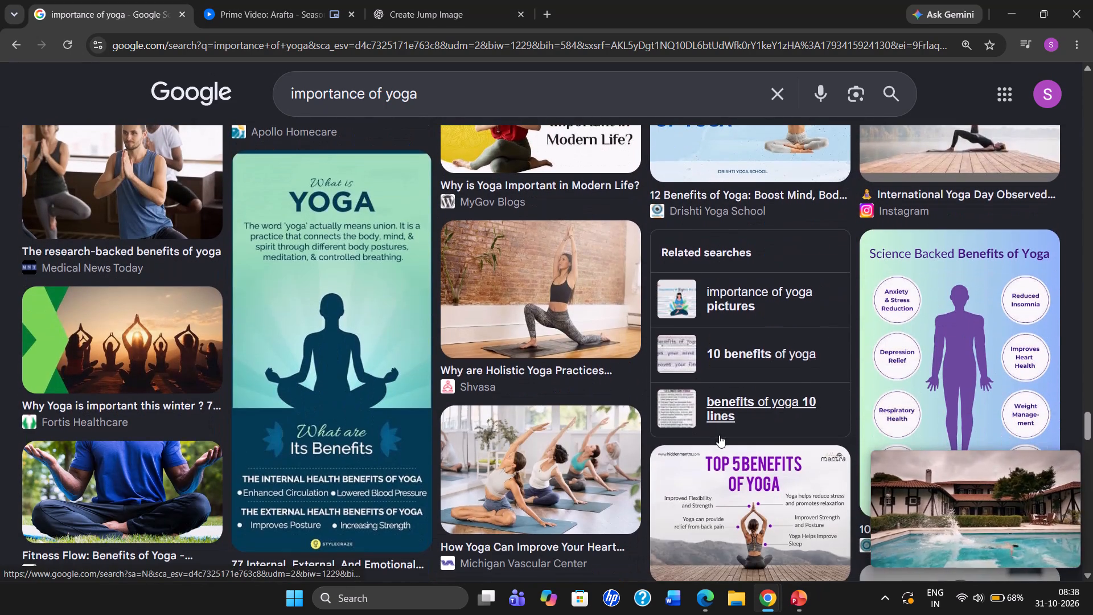
scroll(719, 435, "down", 1)
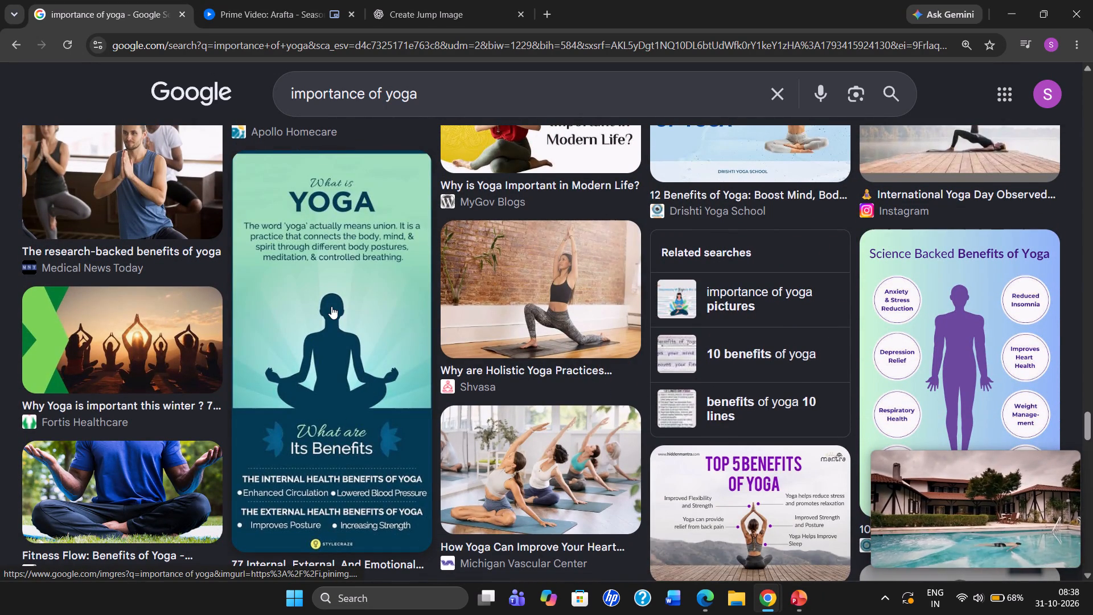
scroll(331, 306, "down", 2)
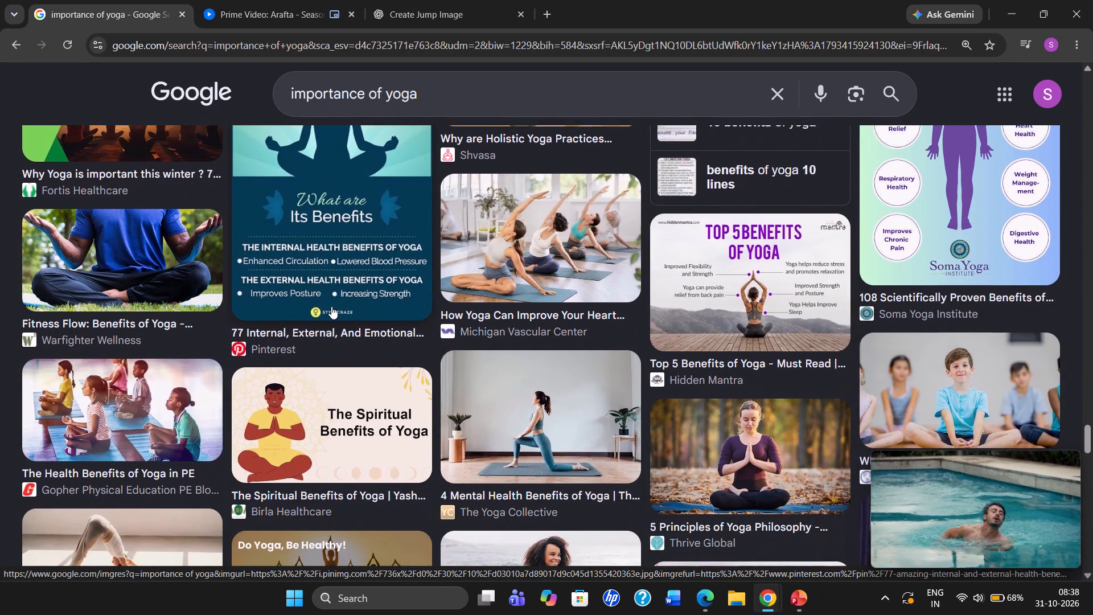
scroll(331, 306, "down", 4)
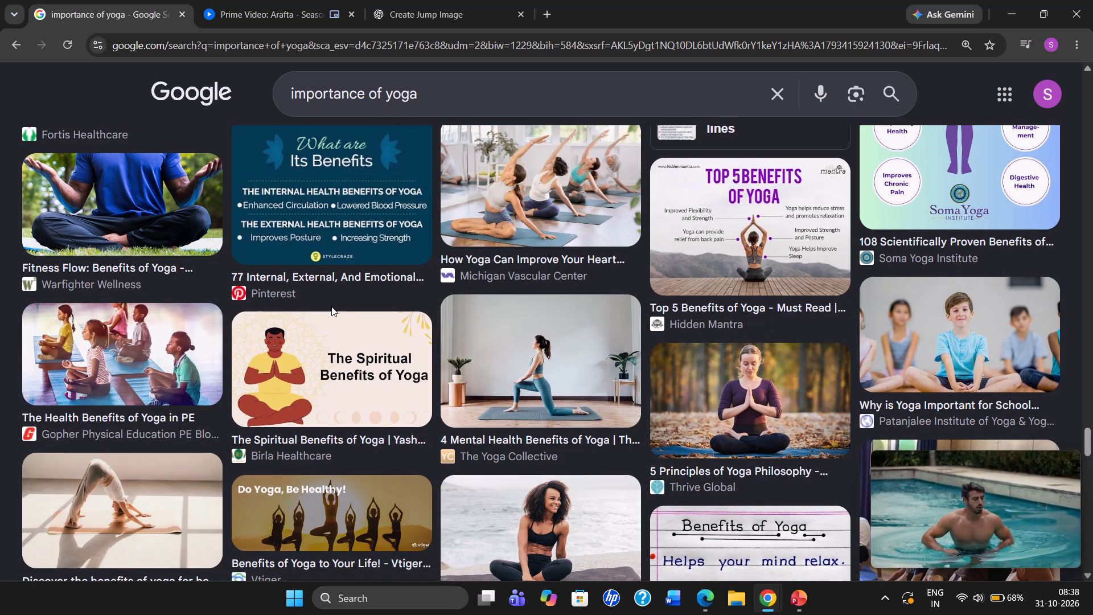
scroll(331, 306, "down", 4)
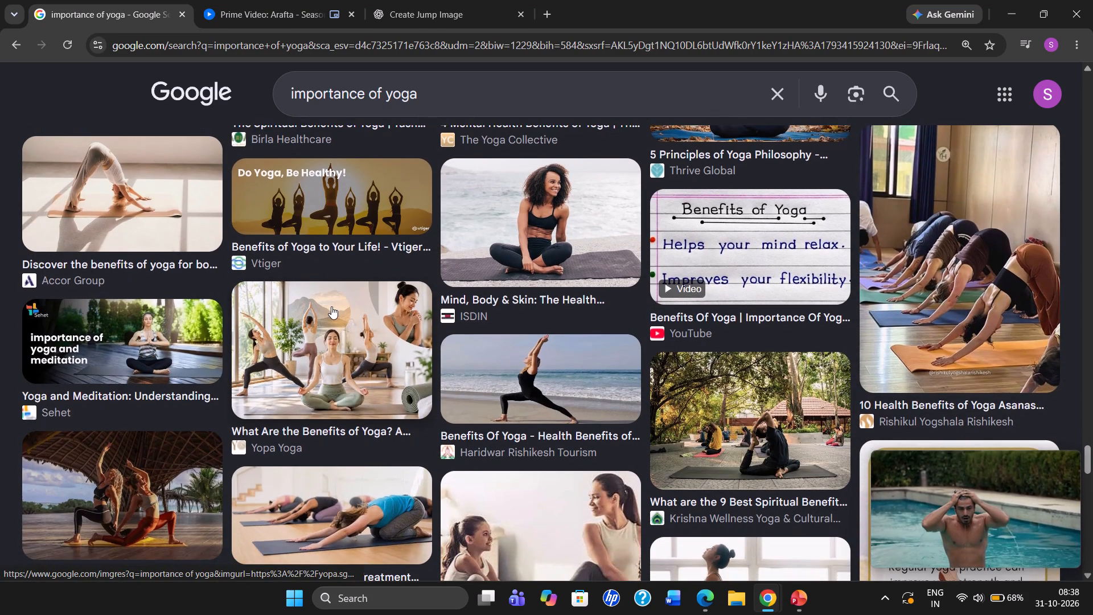
scroll(331, 306, "down", 1)
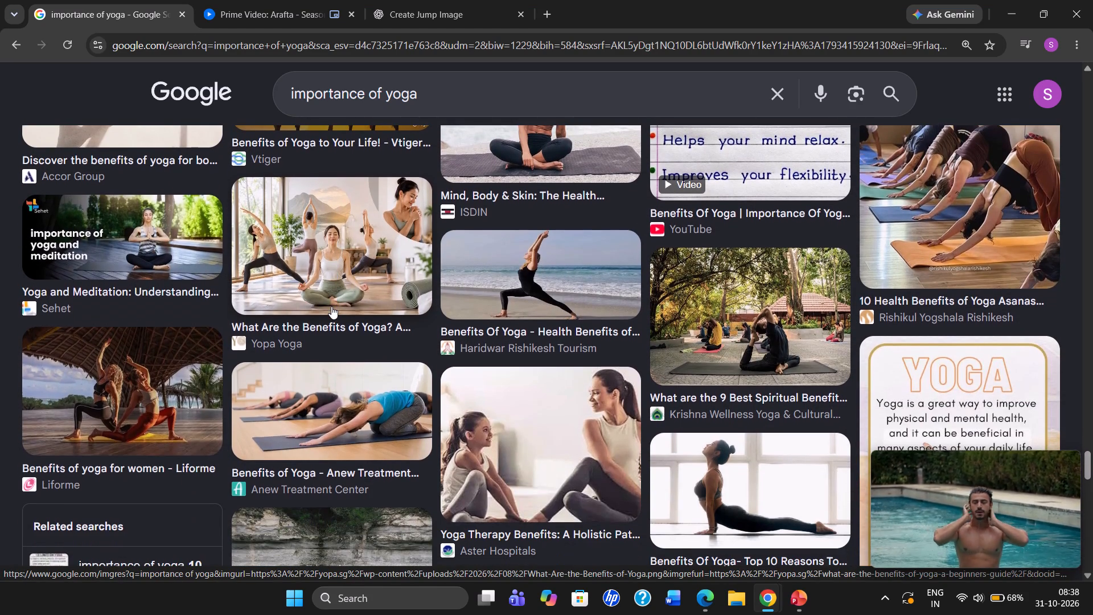
scroll(331, 306, "down", 8)
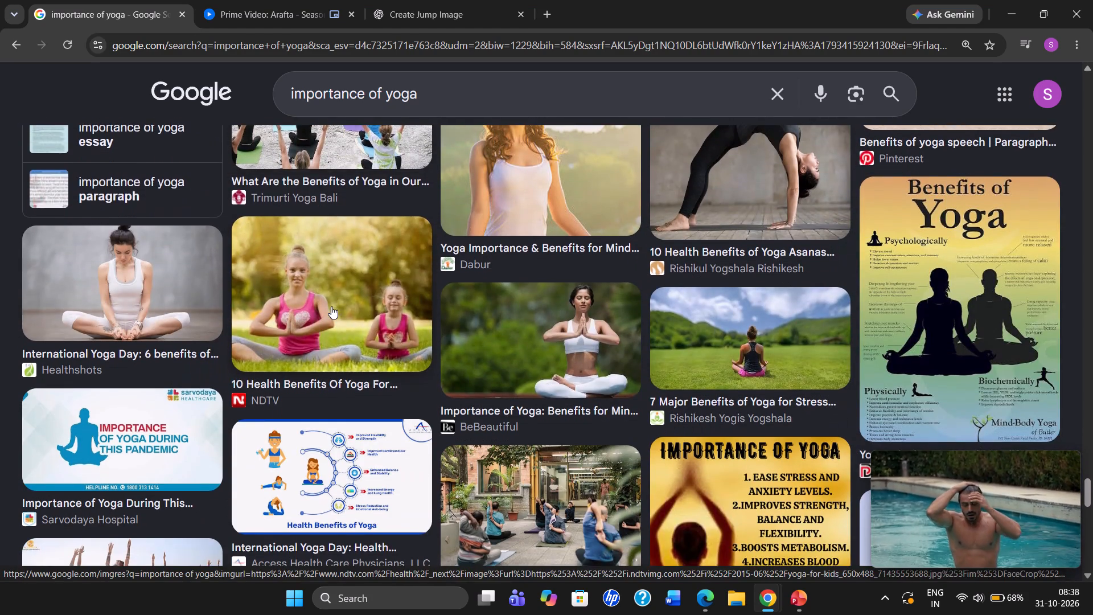
scroll(331, 306, "down", 3)
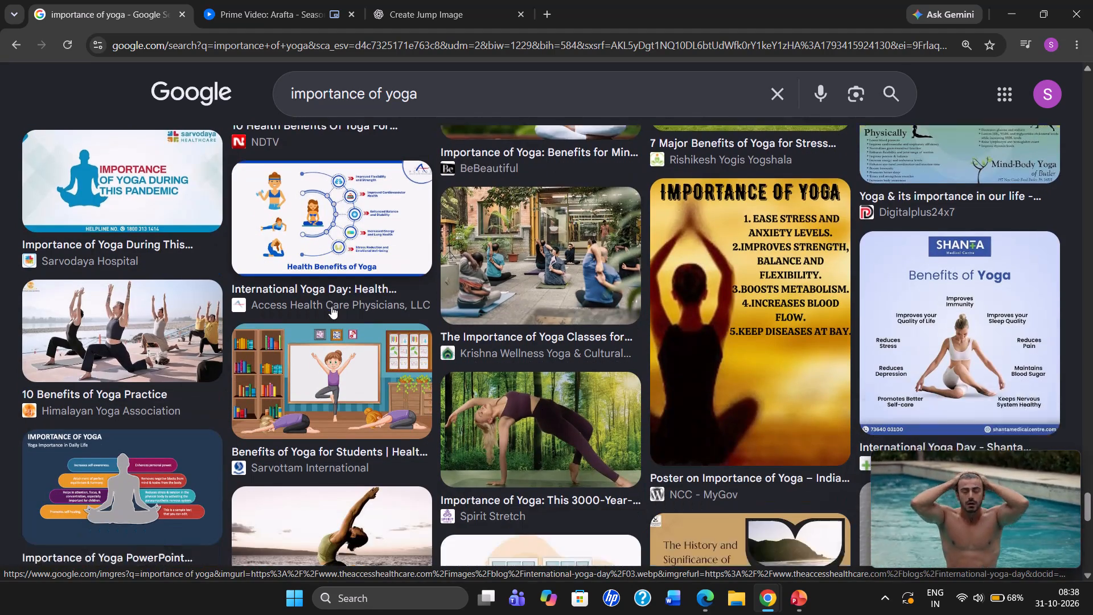
scroll(331, 306, "down", 8)
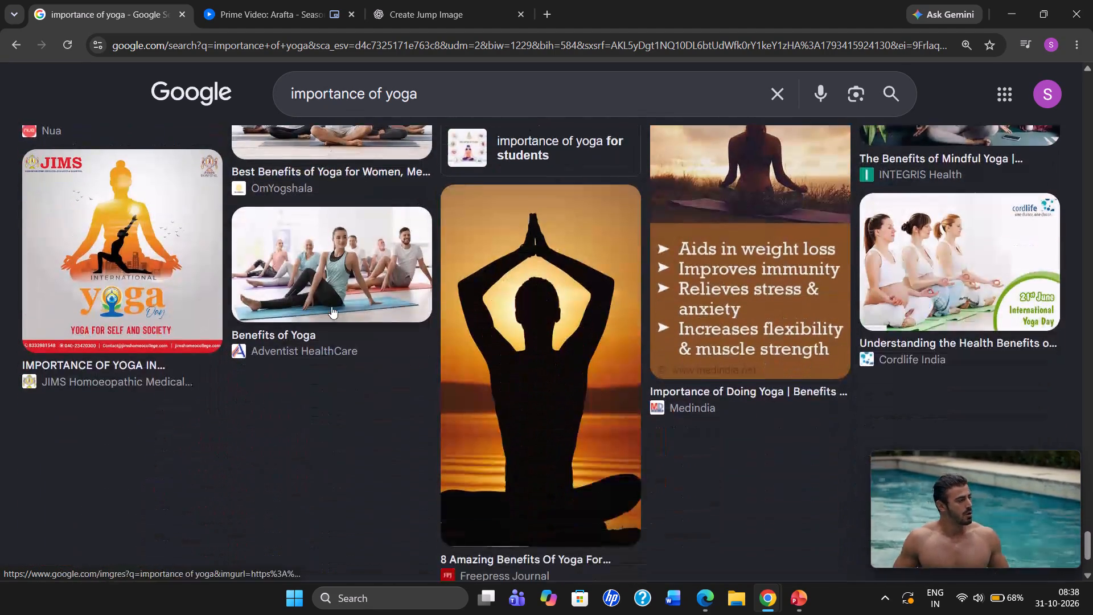
scroll(331, 306, "down", 7)
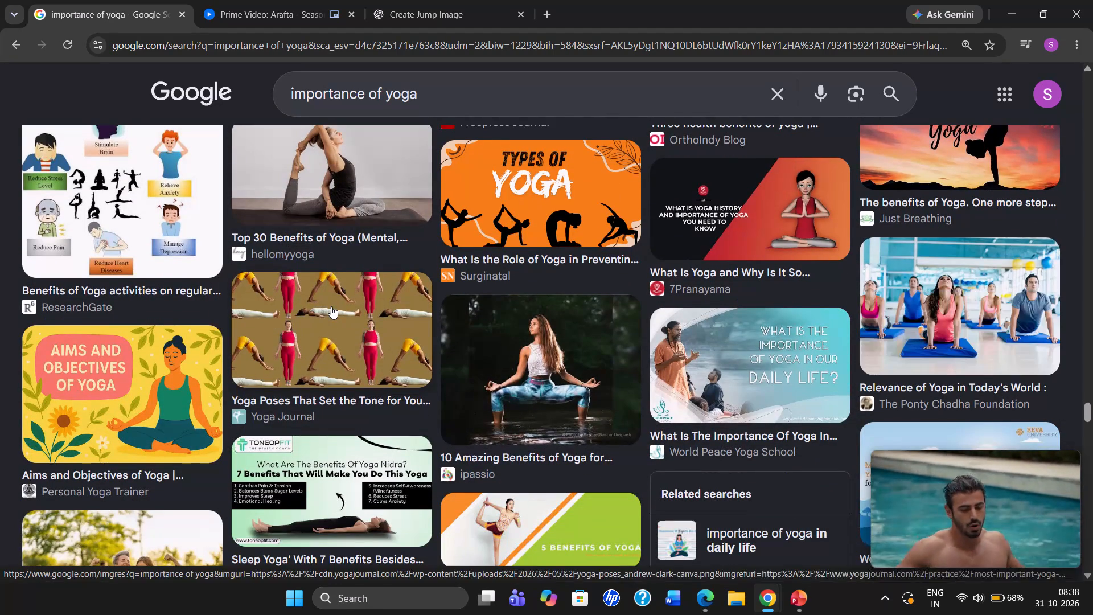
scroll(331, 306, "down", 6)
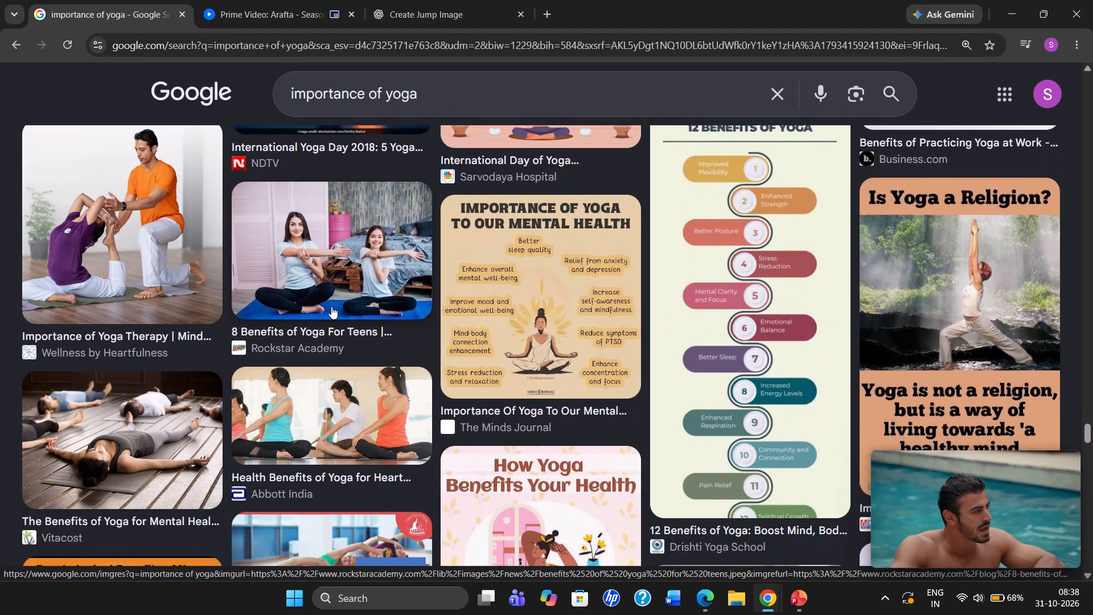
scroll(331, 306, "down", 5)
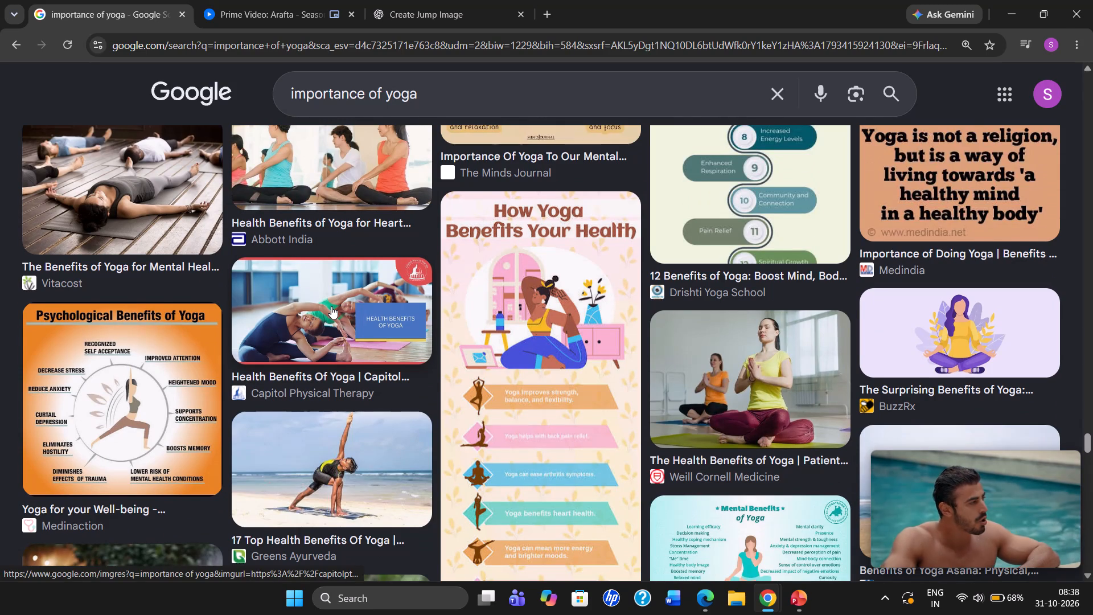
scroll(331, 306, "down", 9)
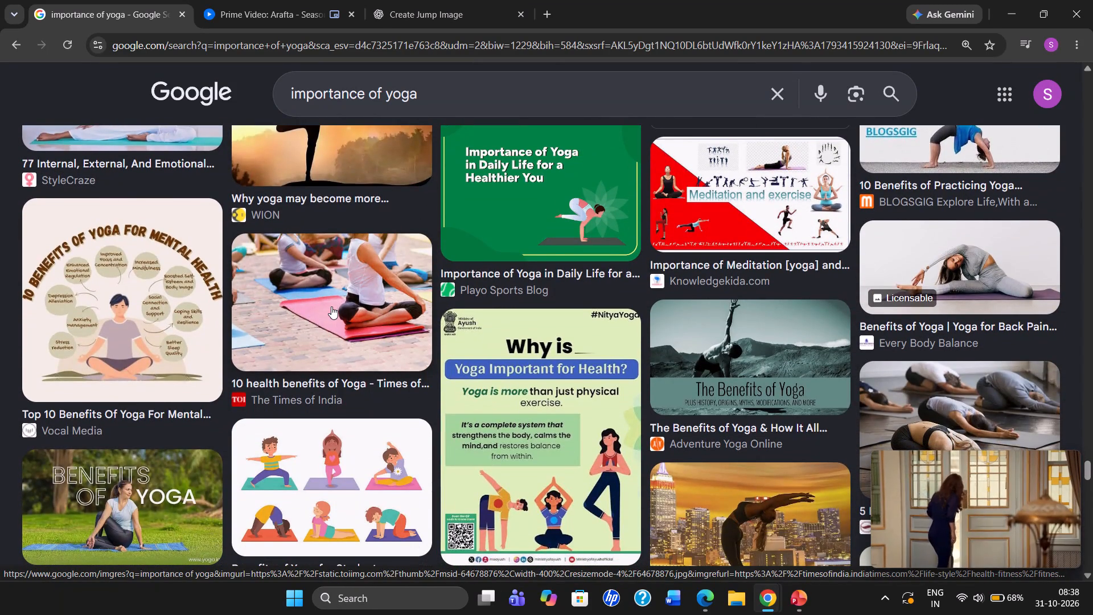
Copy the Vocal Media image of 10 benefits of yoga for mental health and paste it as a picture onto slide 6 in PowerPoint.
right_click(161, 351)
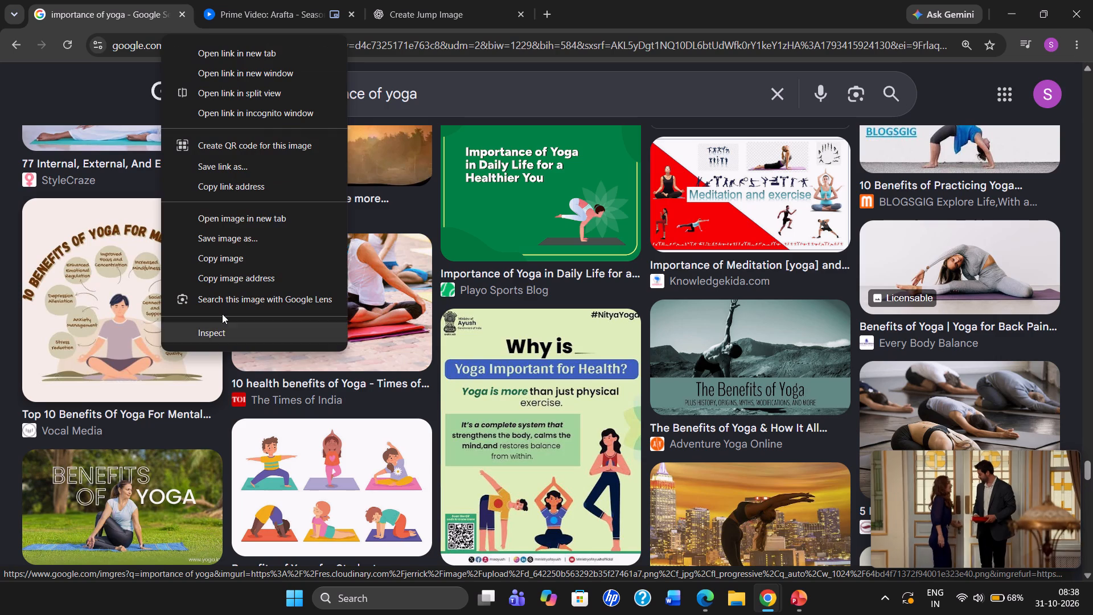
left_click(245, 255)
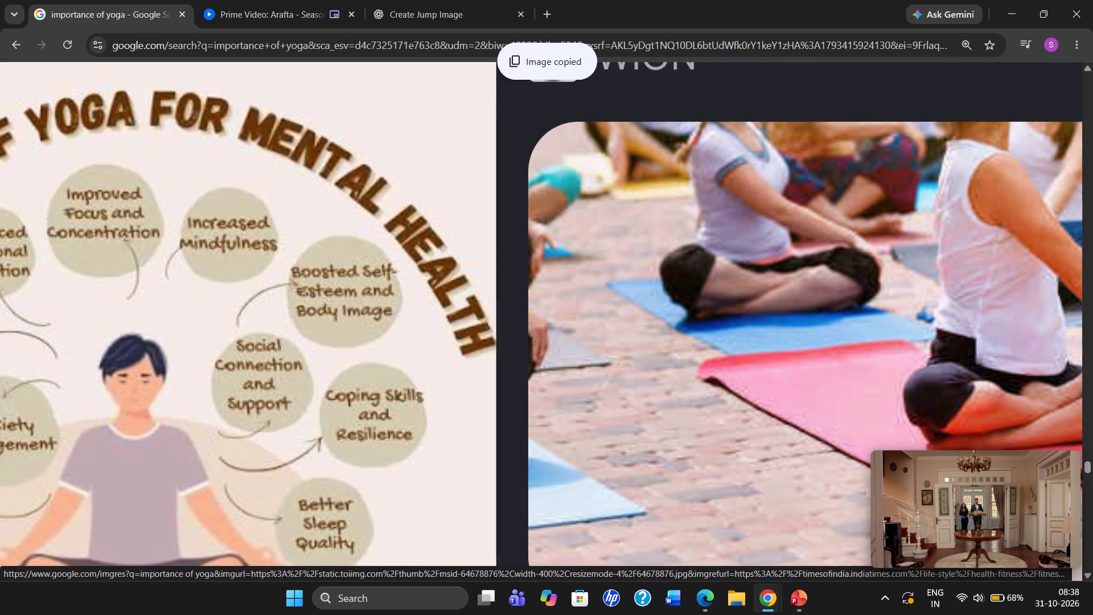
left_click(791, 597)
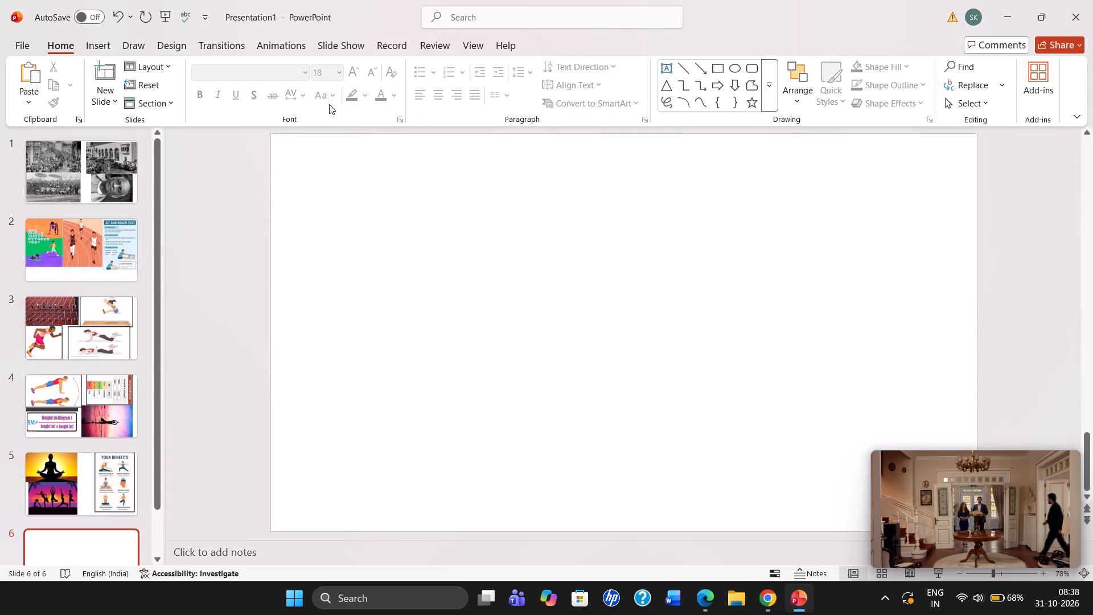
right_click(334, 155)
left_click(419, 218)
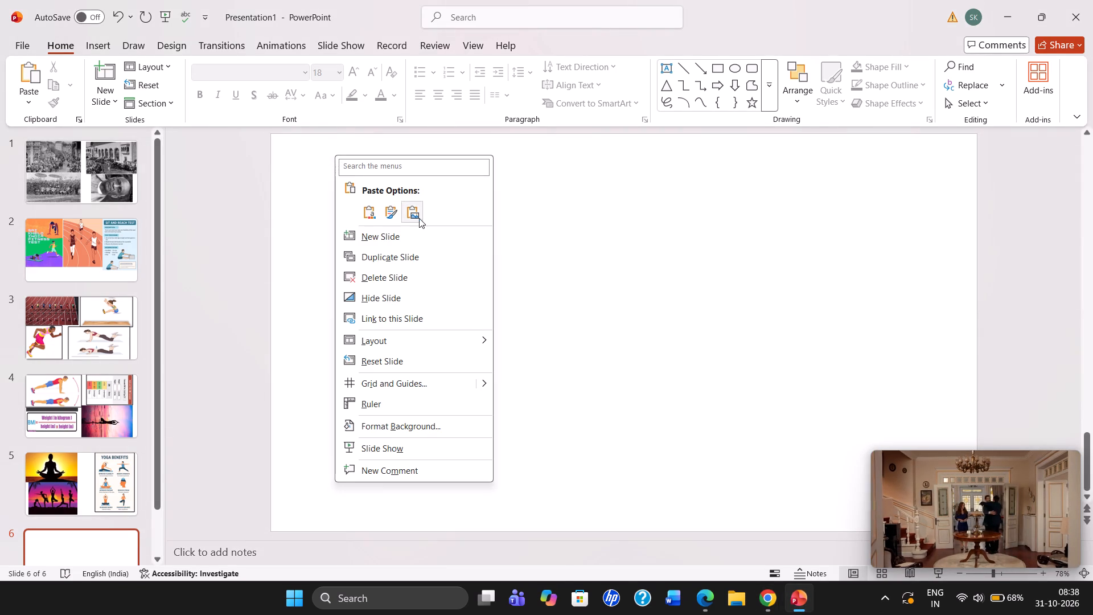
Move the mental health benefits picture to the upper-left corner of slide 6 and give it a black border.
left_click_drag(609, 329, 461, 293)
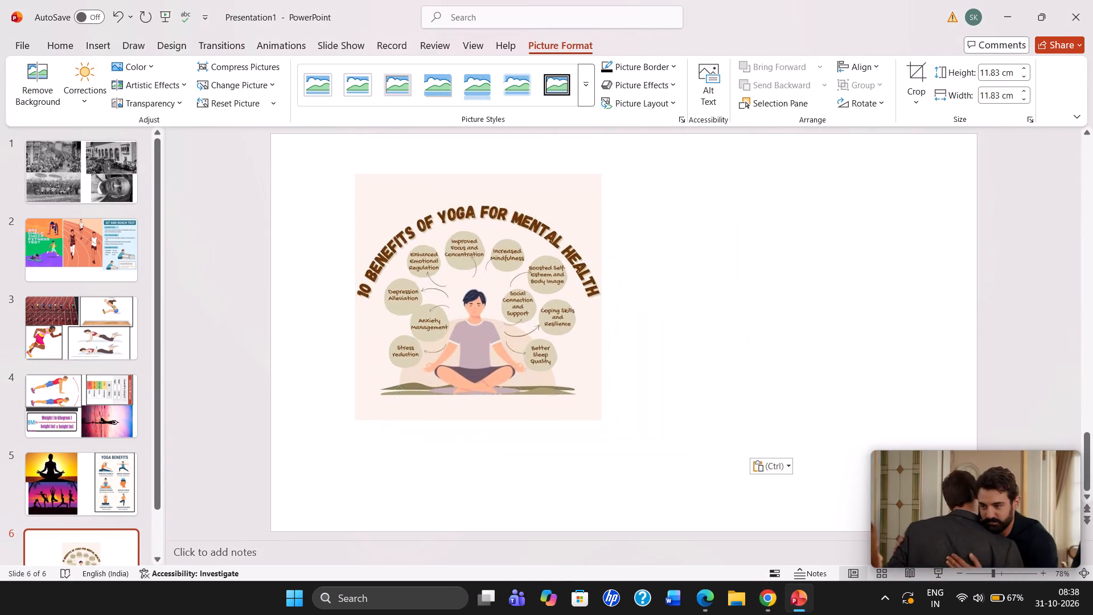
left_click_drag(461, 293, 386, 257)
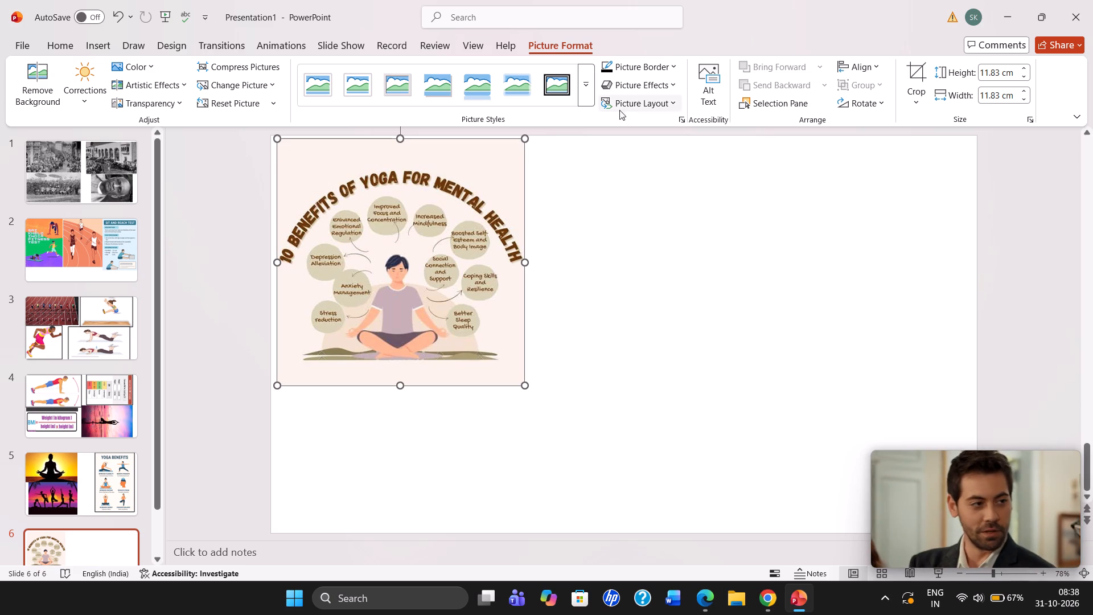
left_click(646, 69)
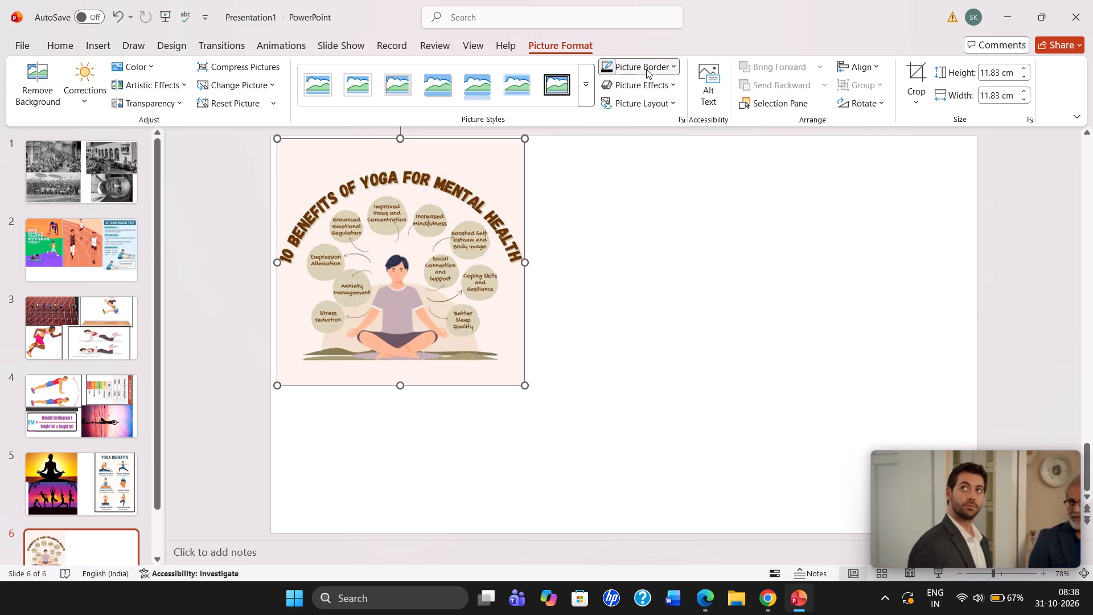
left_click(632, 136)
left_click(638, 256)
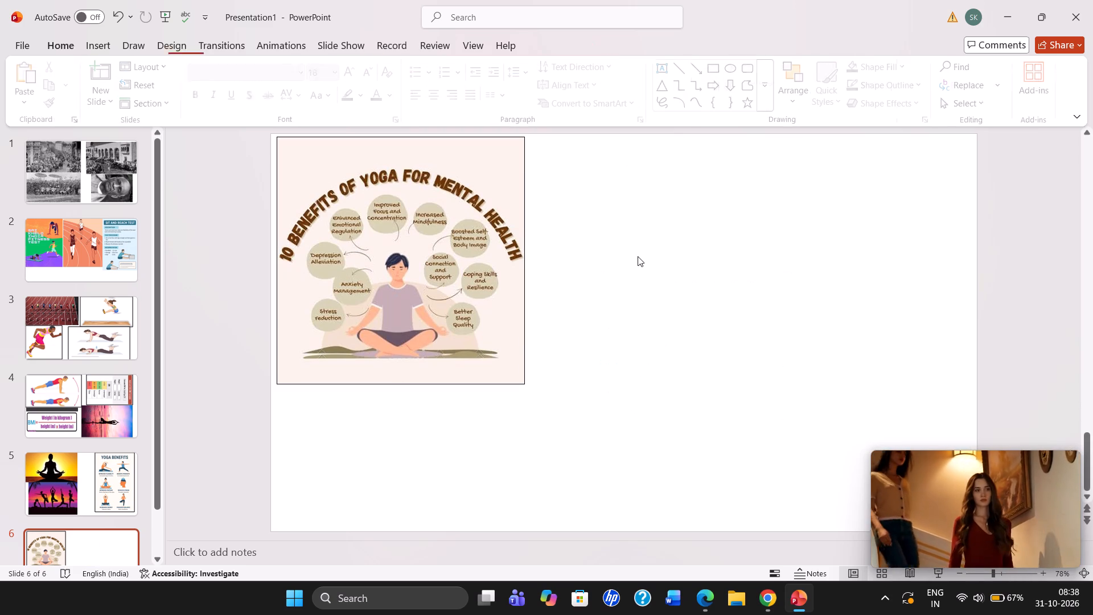
Widen the mental health benefits picture to about 15.17 cm and slightly reduce its height.
left_click(477, 304)
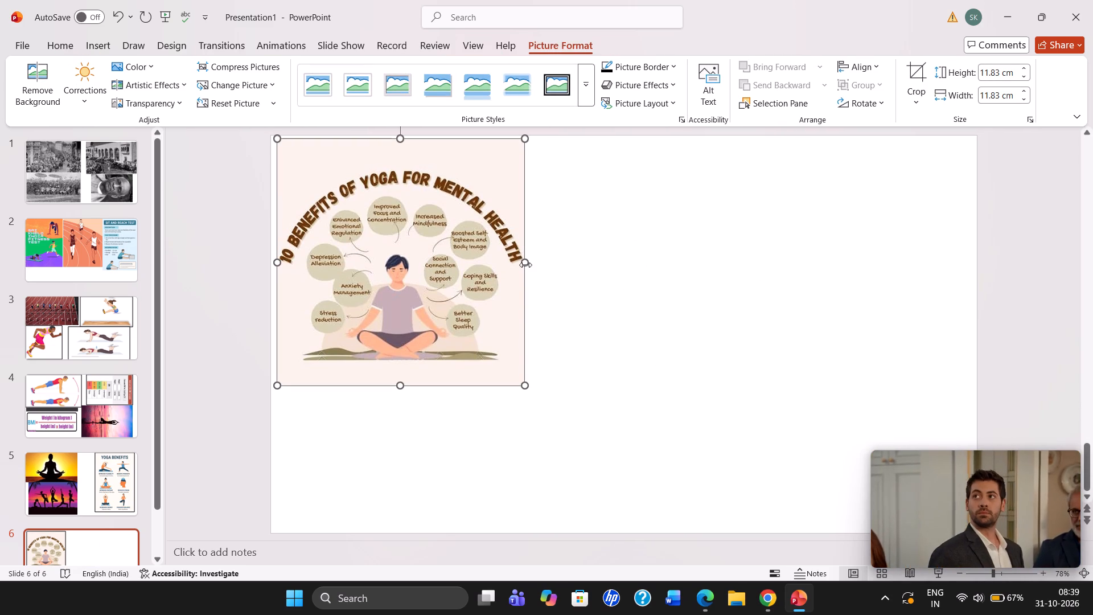
left_click_drag(525, 265, 576, 269)
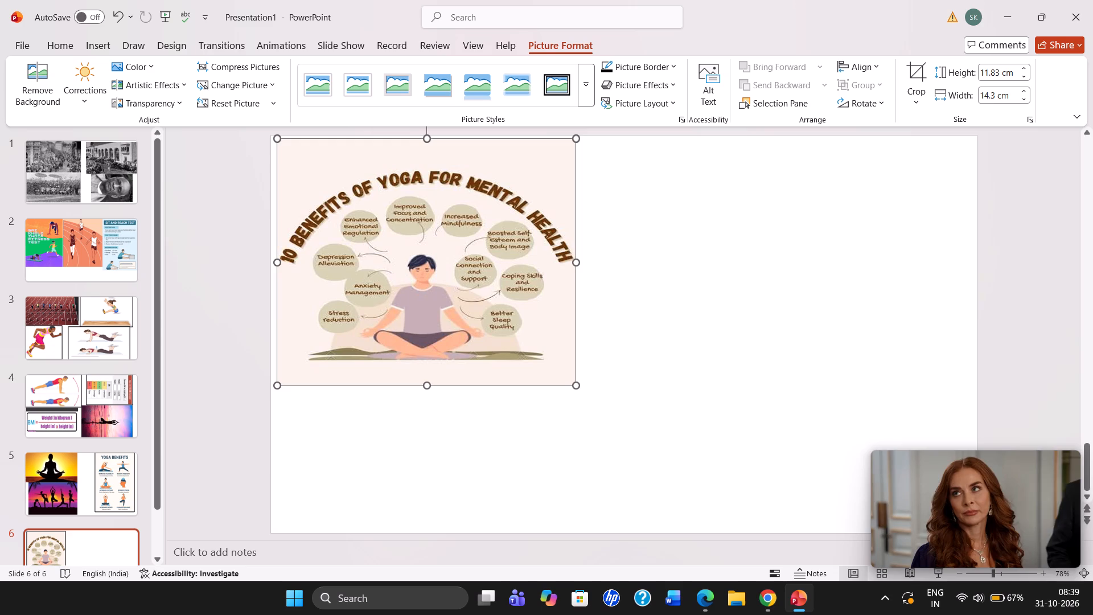
left_click_drag(427, 385, 432, 367)
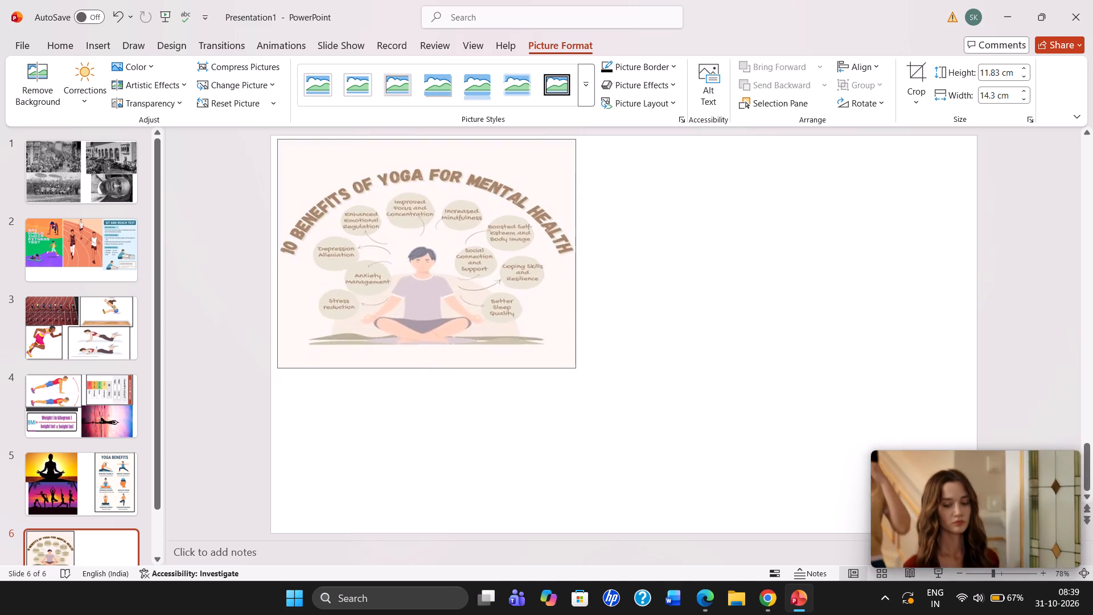
left_click_drag(432, 367, 433, 367)
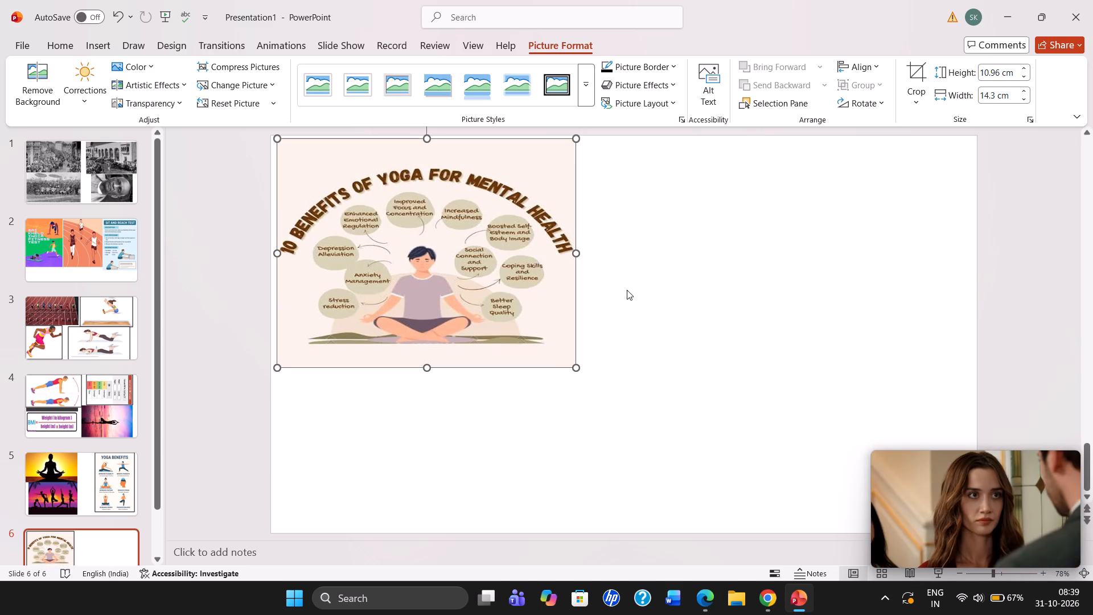
left_click_drag(576, 253, 591, 253)
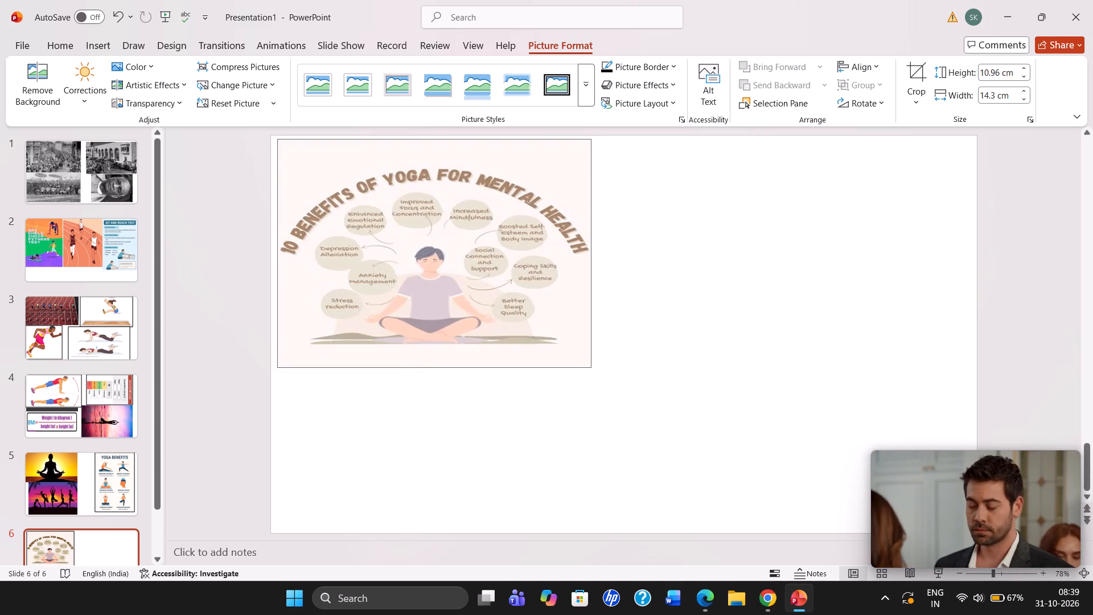
left_click_drag(591, 253, 594, 253)
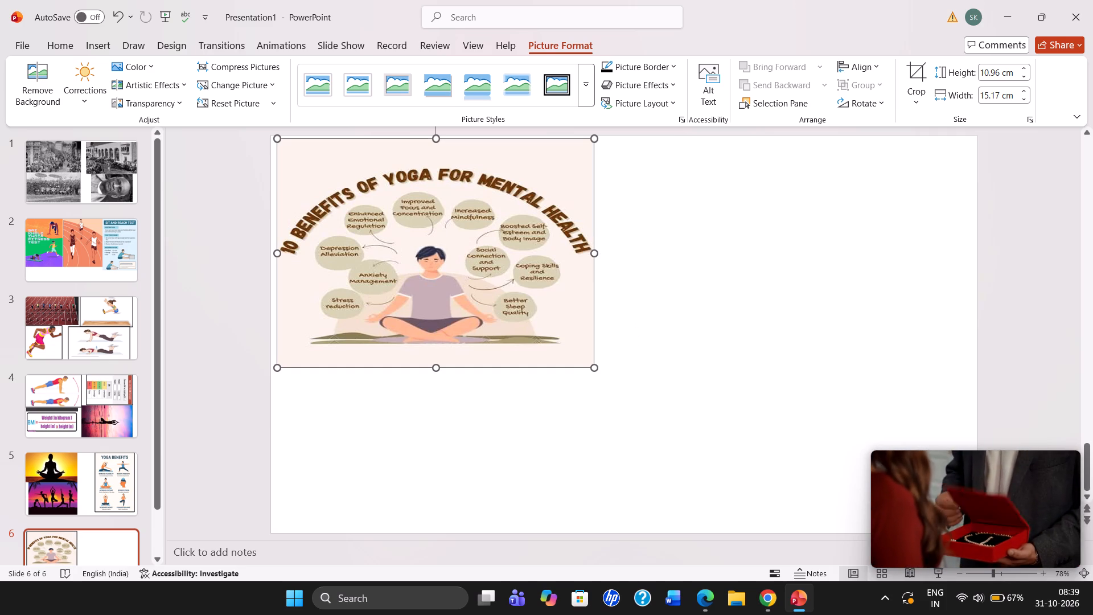
left_click_drag(437, 368, 438, 375)
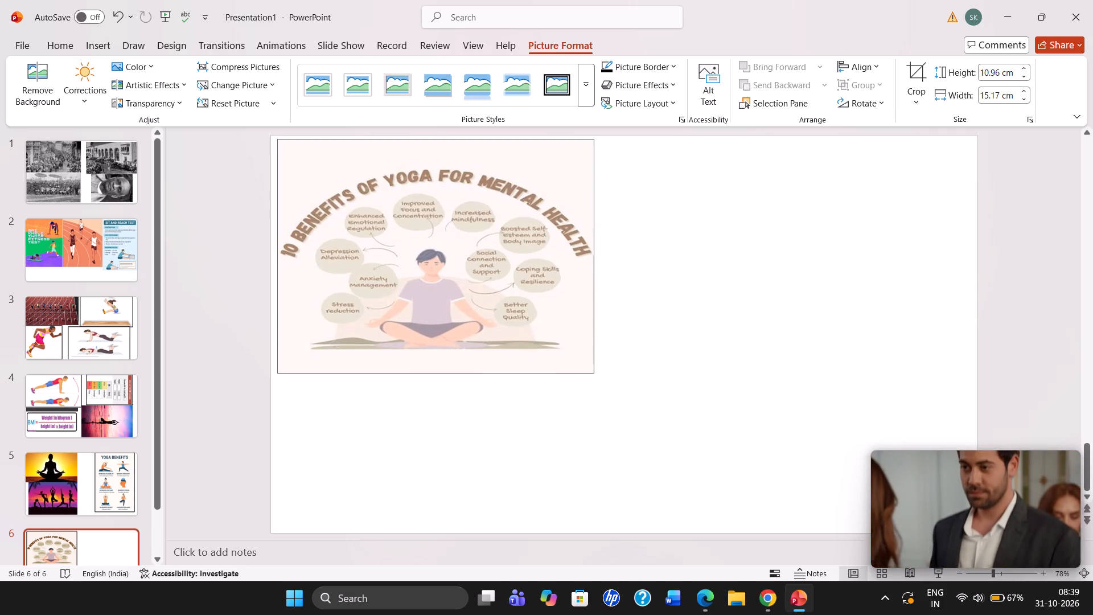
left_click_drag(438, 375, 438, 382)
left_click(698, 278)
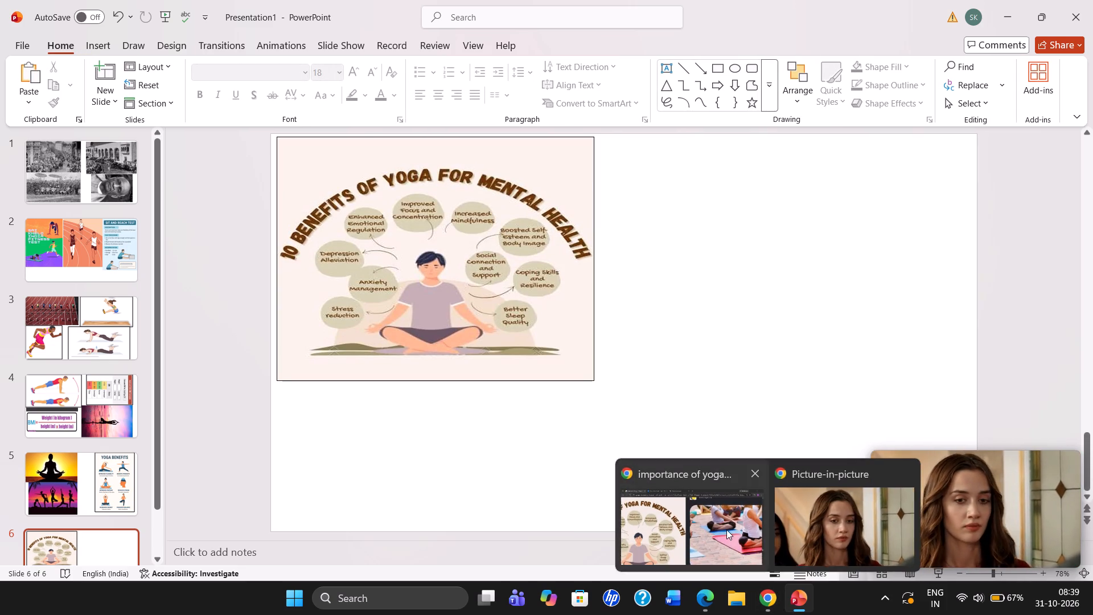
Switch to Chrome and look through the importance of yoga image results for another picture for slide 6.
left_click(726, 530)
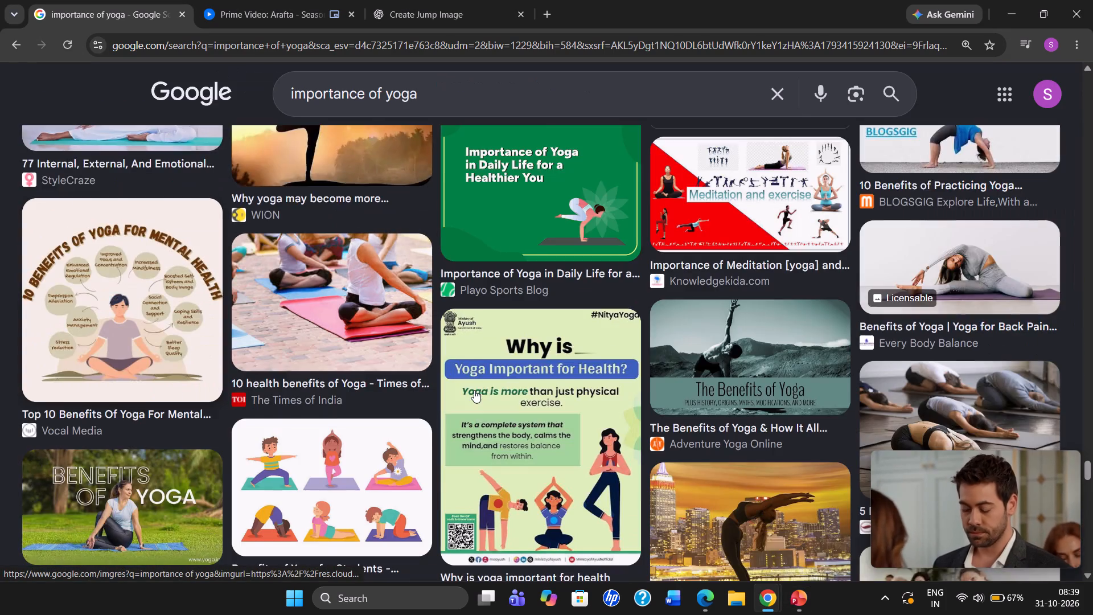
scroll(474, 390, "down", 9)
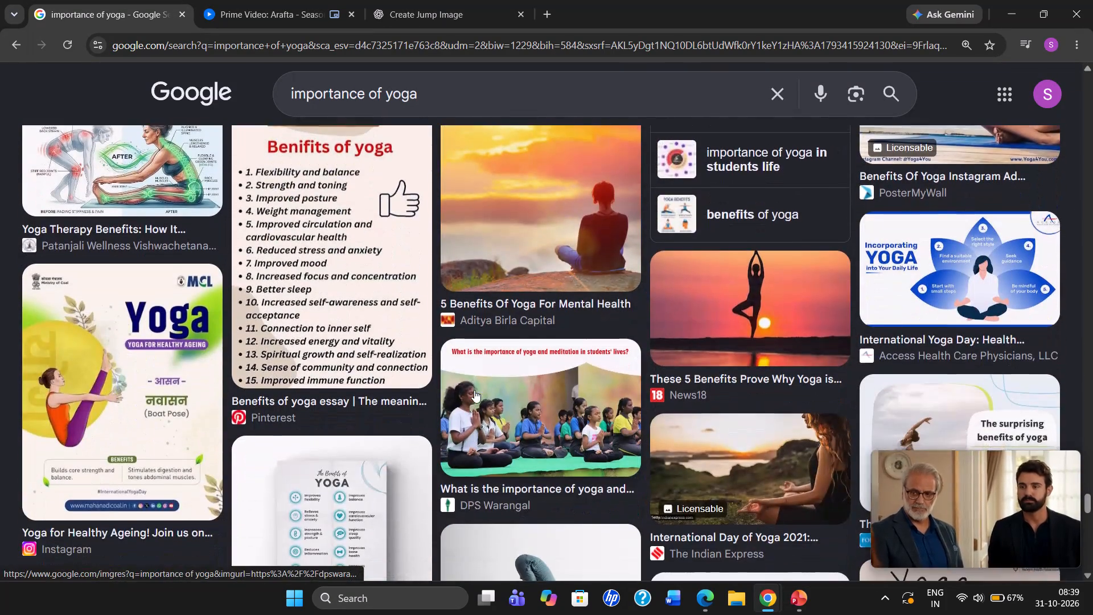
scroll(474, 390, "down", 9)
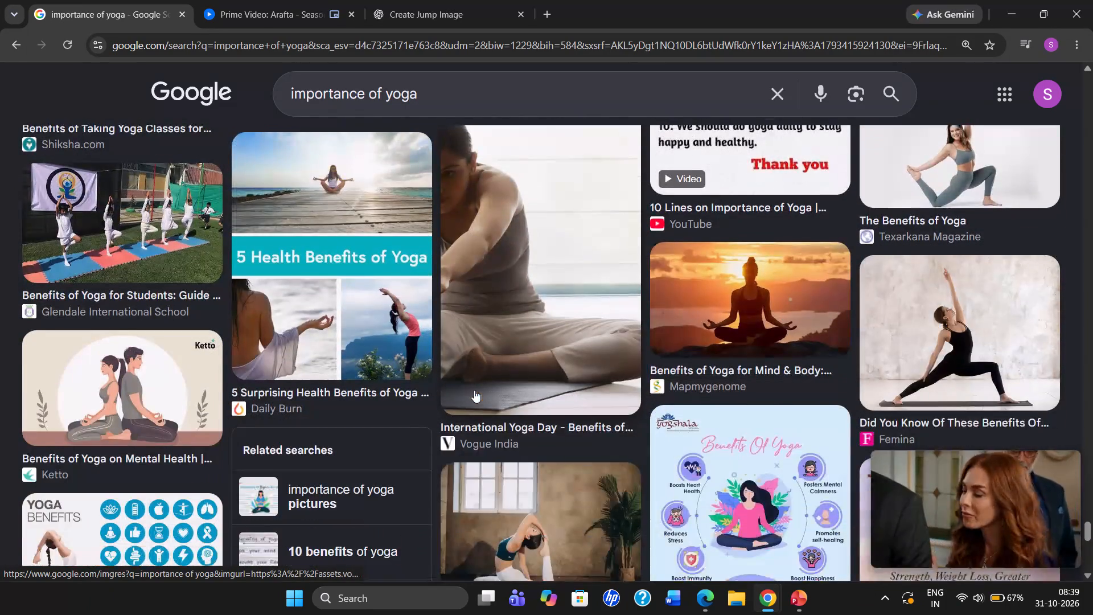
scroll(474, 390, "down", 2)
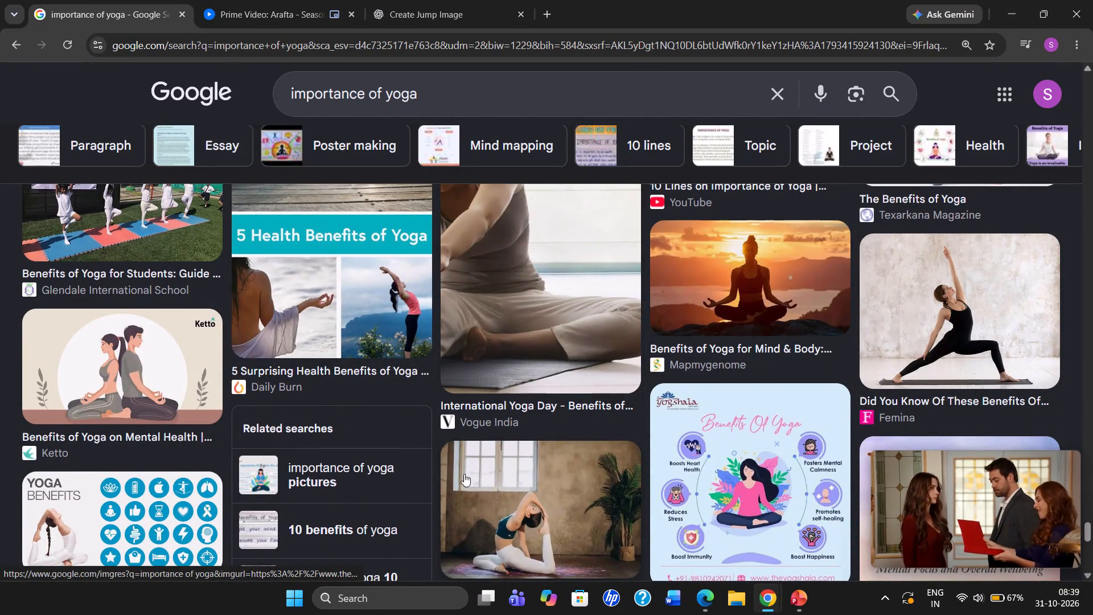
scroll(448, 473, "down", 4)
scroll(344, 430, "down", 2)
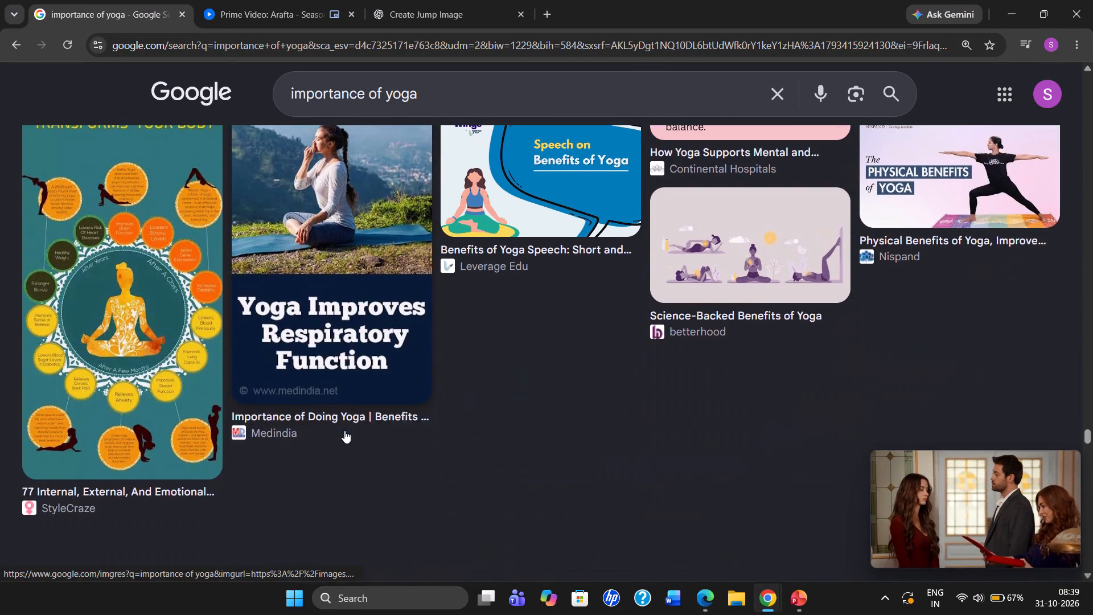
scroll(344, 430, "down", 1)
scroll(344, 430, "up", 1)
scroll(344, 430, "down", 4)
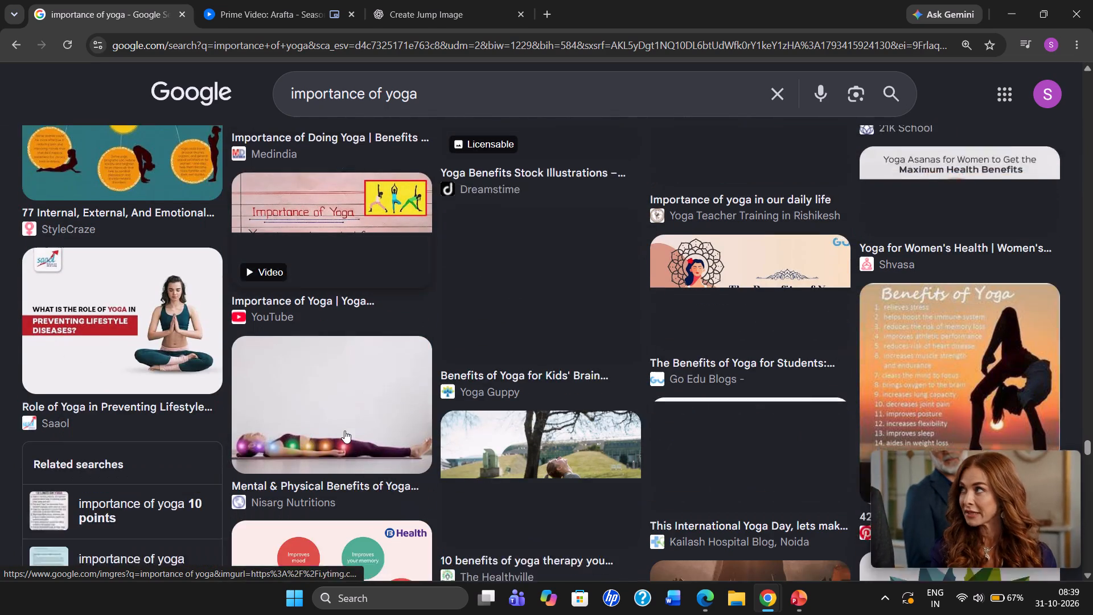
scroll(344, 430, "down", 1)
scroll(866, 323, "down", 4)
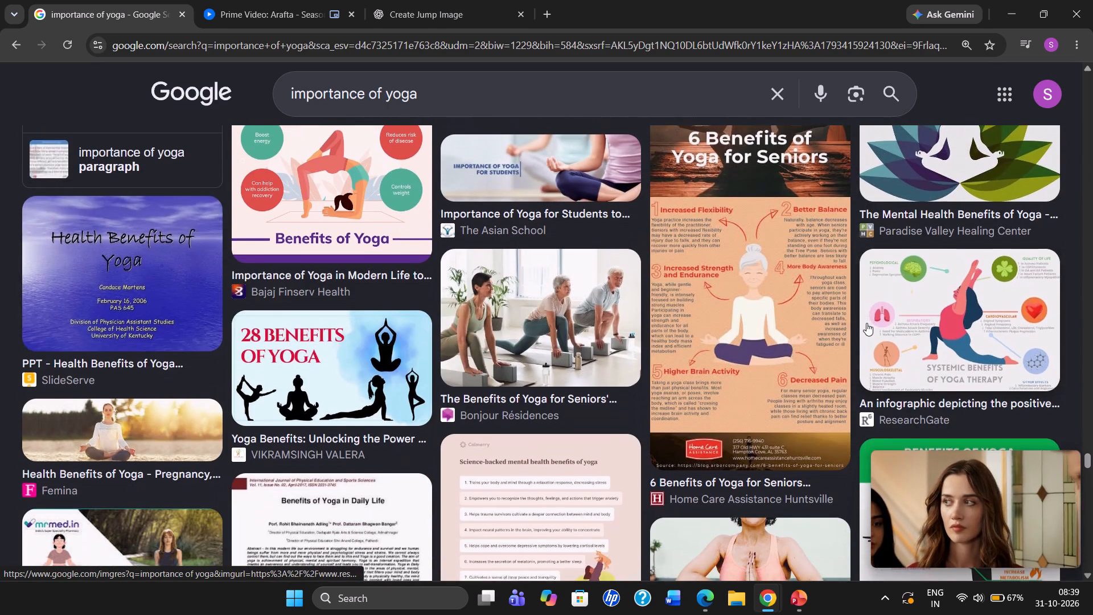
scroll(866, 323, "down", 8)
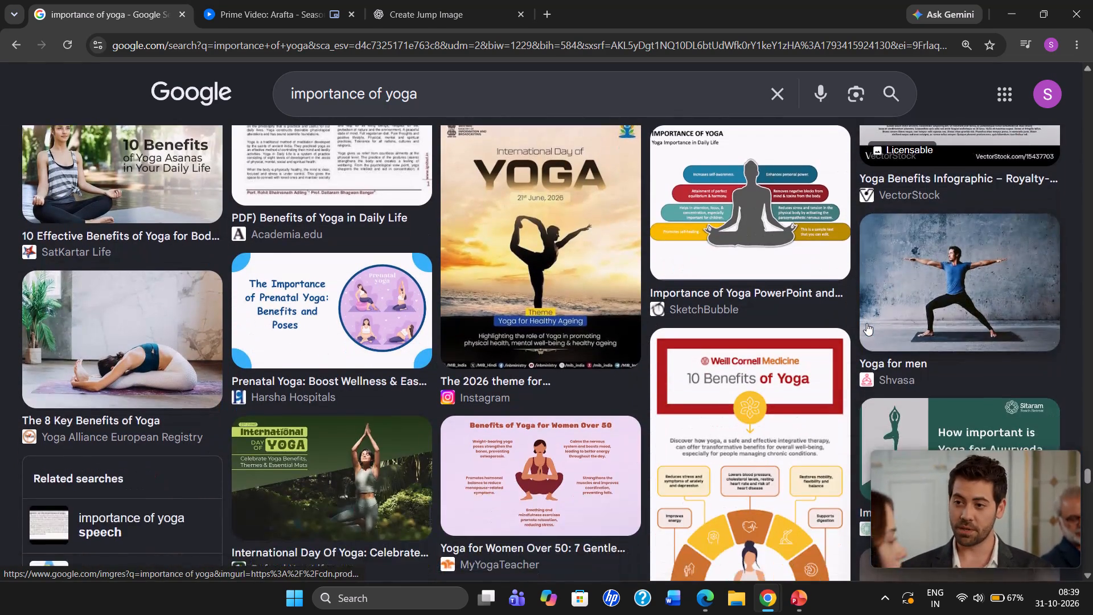
scroll(866, 323, "down", 9)
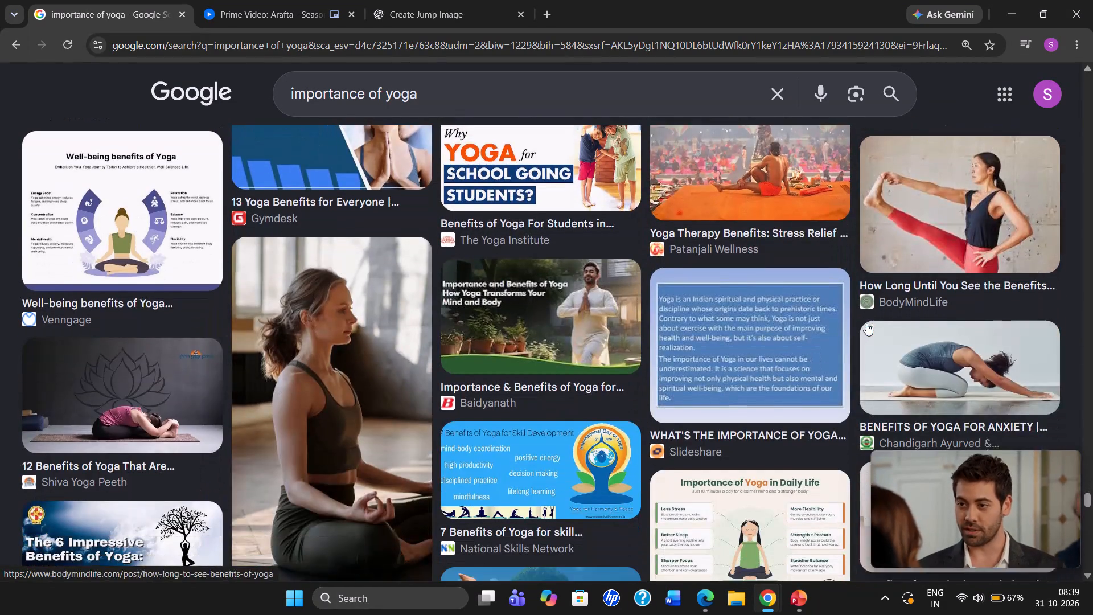
scroll(866, 323, "down", 11)
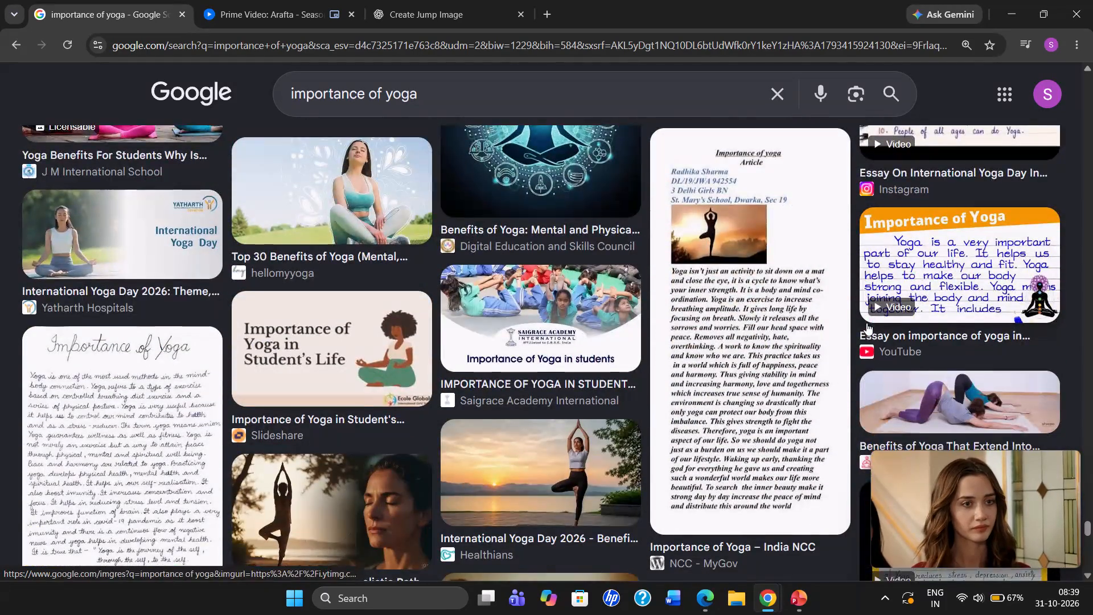
scroll(866, 323, "down", 5)
scroll(866, 323, "up", 3)
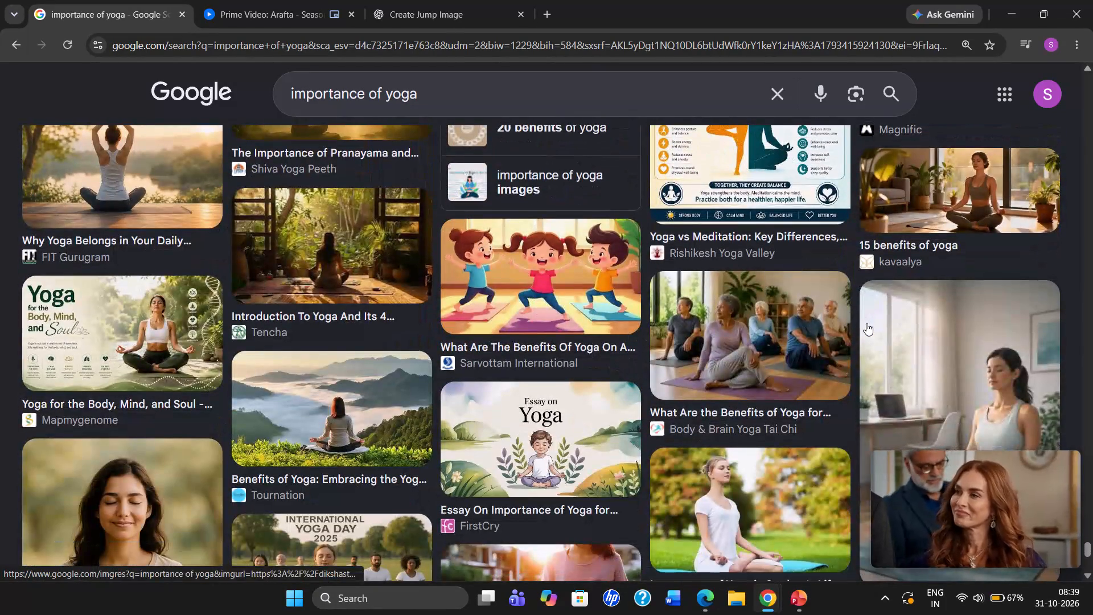
scroll(866, 323, "up", 13)
scroll(866, 323, "up", 11)
scroll(866, 323, "up", 13)
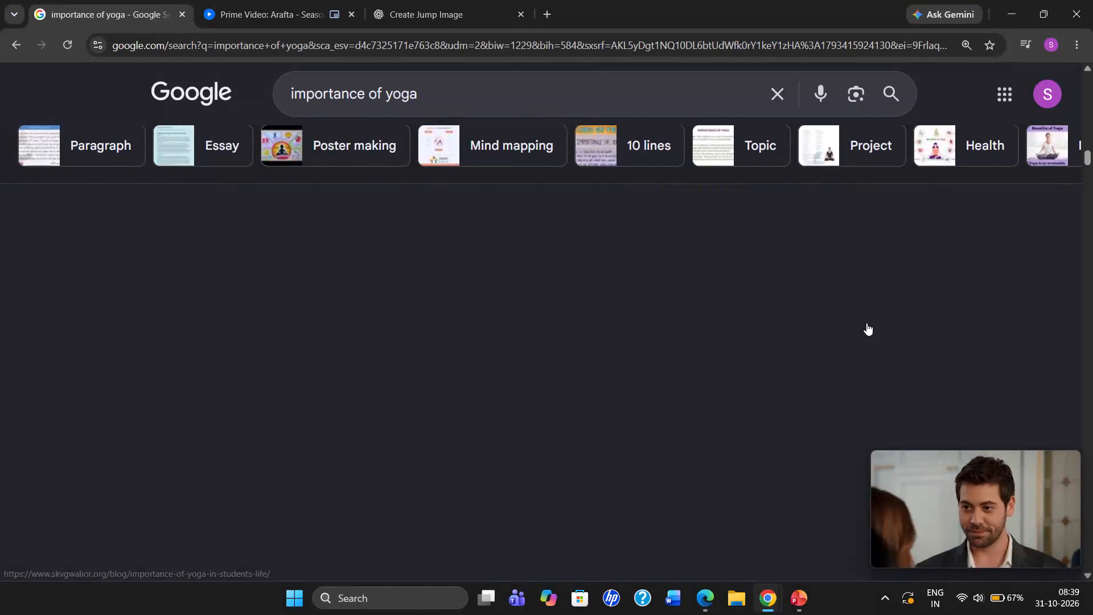
scroll(371, 448, "up", 14)
scroll(371, 448, "up", 14)
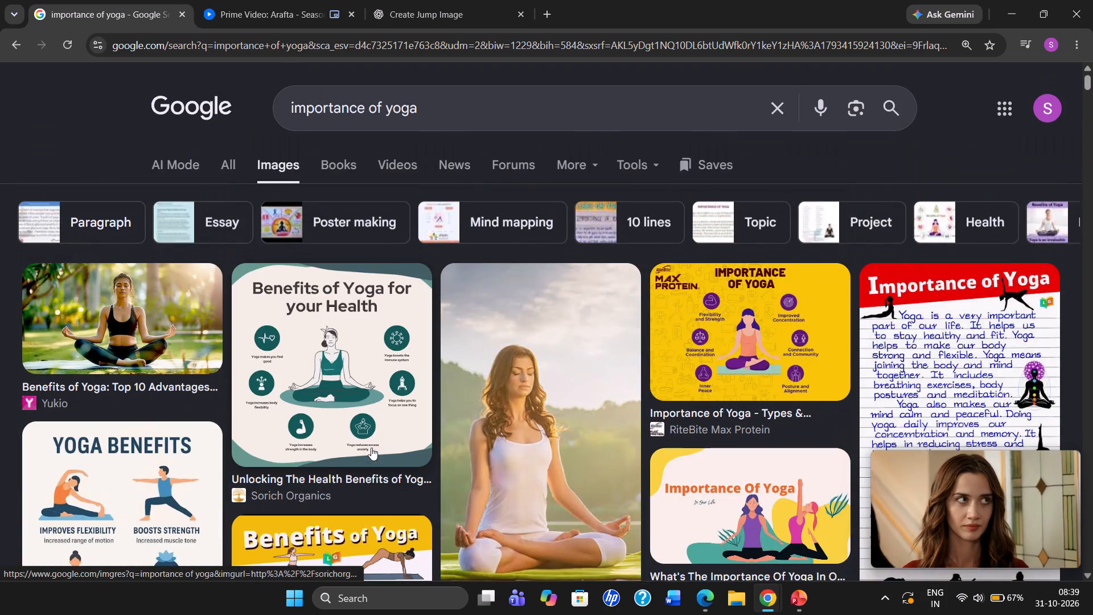
scroll(371, 448, "down", 4)
scroll(208, 382, "down", 9)
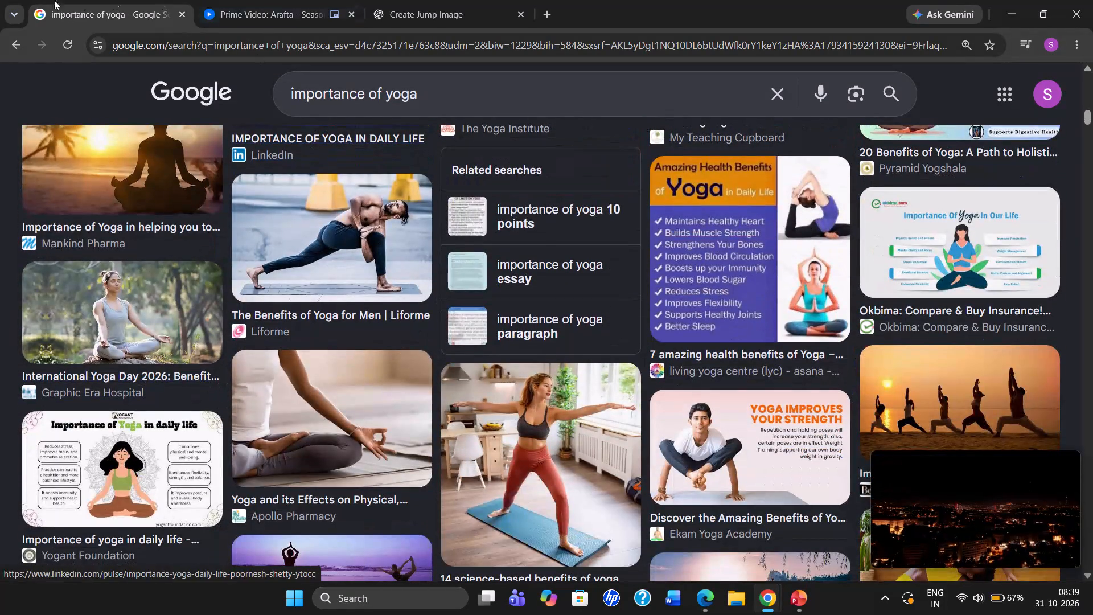
Return to the earlier yoga image results, look through them for a suitable picture, and switch back to PowerPoint.
left_click(16, 51)
scroll(250, 579, "down", 4)
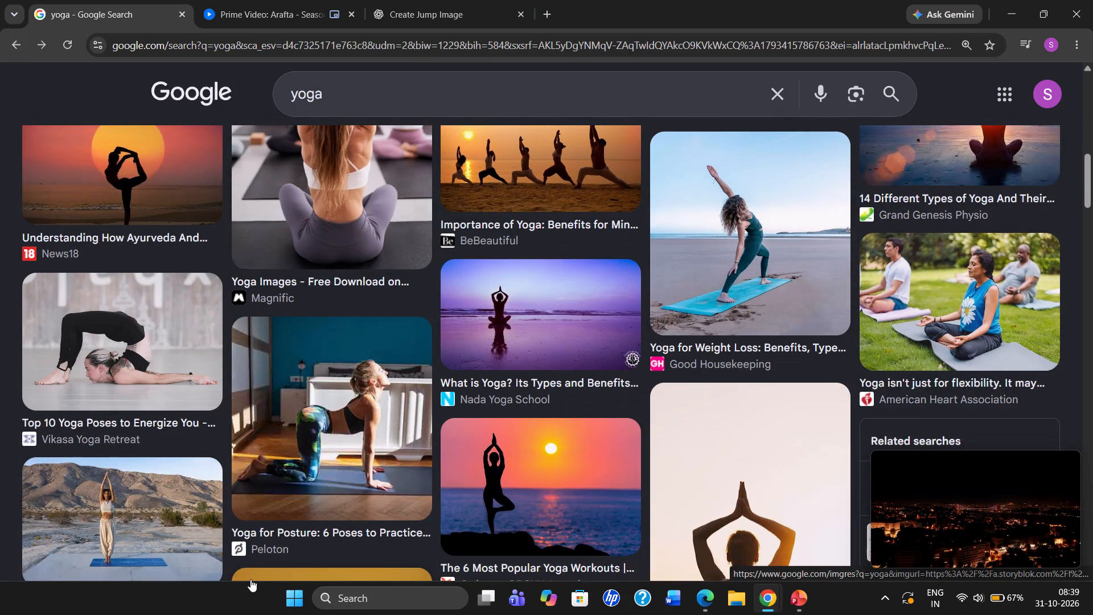
scroll(250, 579, "up", 1)
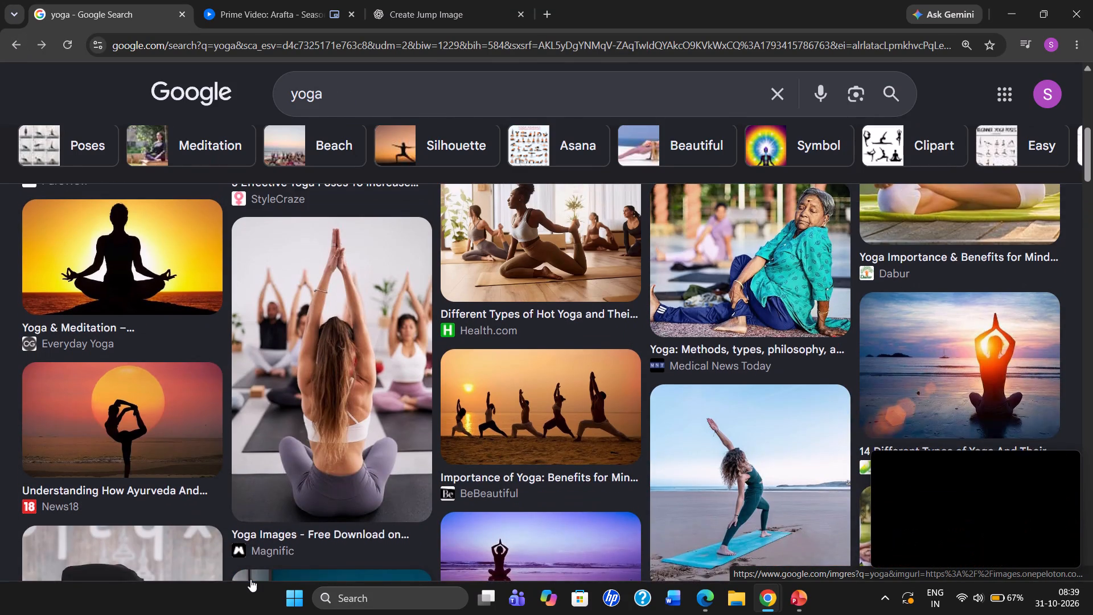
scroll(250, 579, "up", 1)
scroll(156, 452, "down", 3)
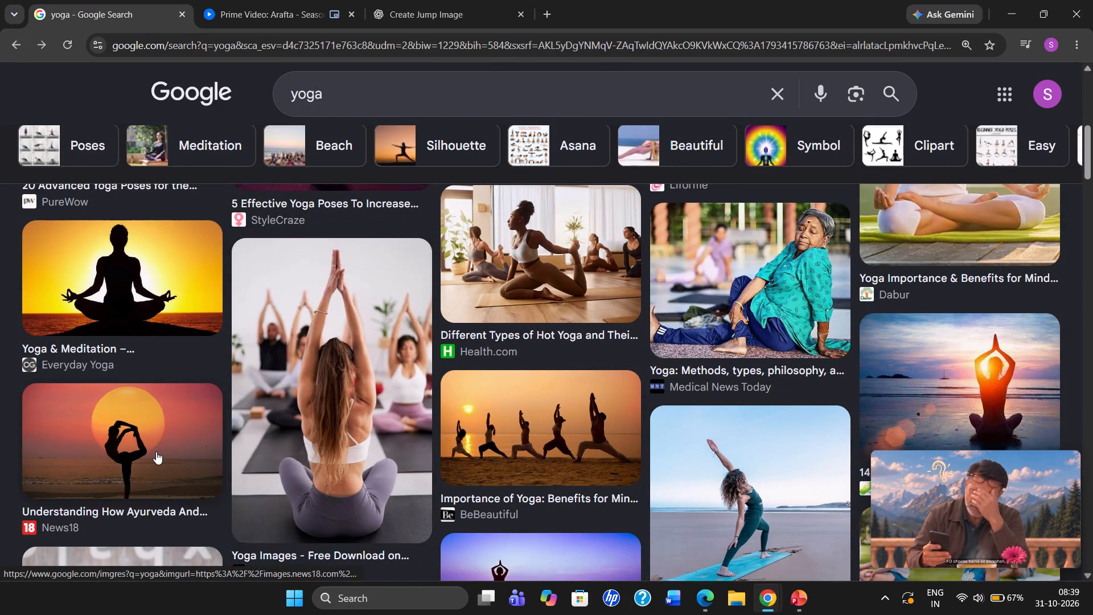
scroll(156, 452, "down", 5)
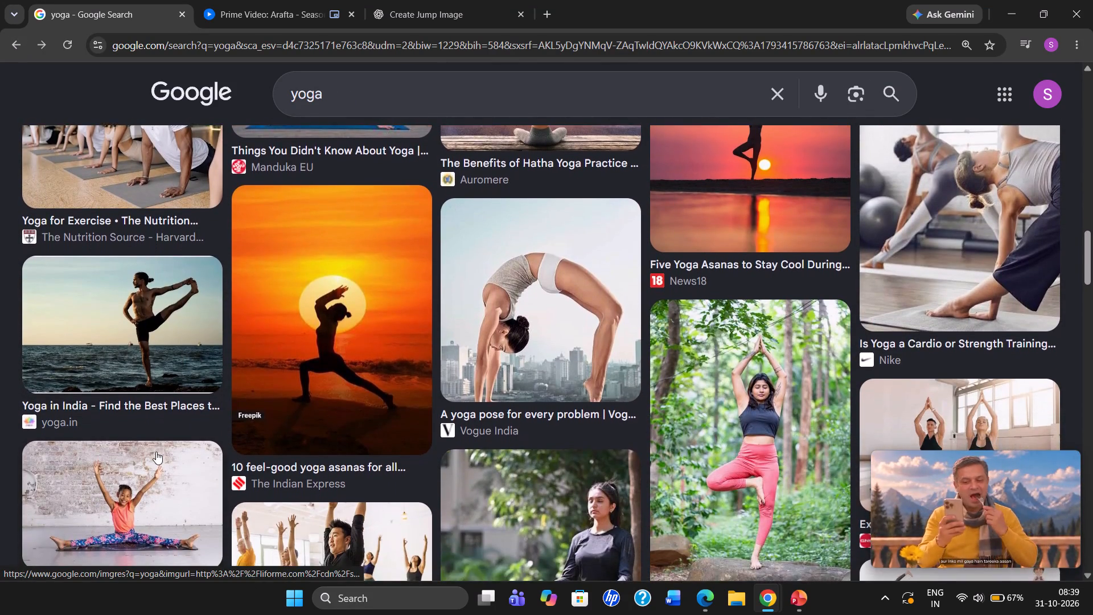
scroll(156, 452, "down", 9)
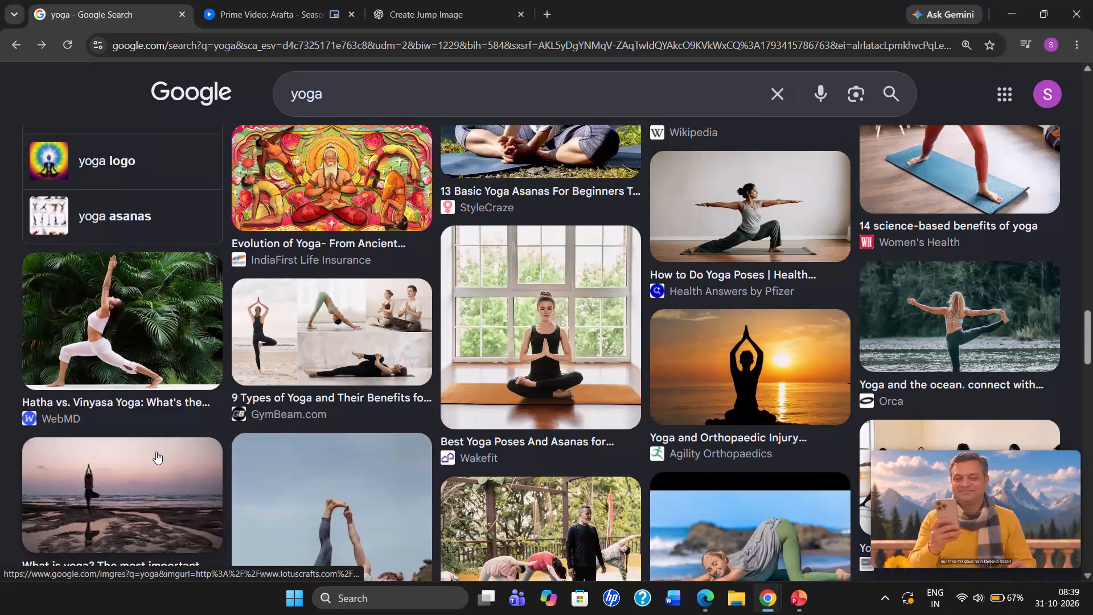
scroll(156, 452, "down", 6)
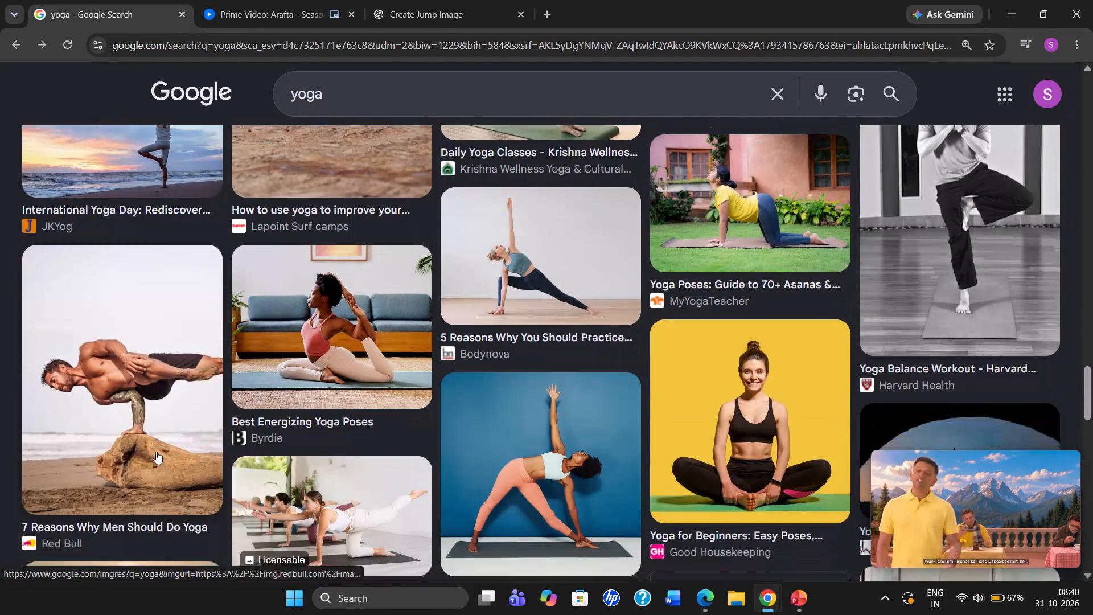
scroll(156, 452, "down", 7)
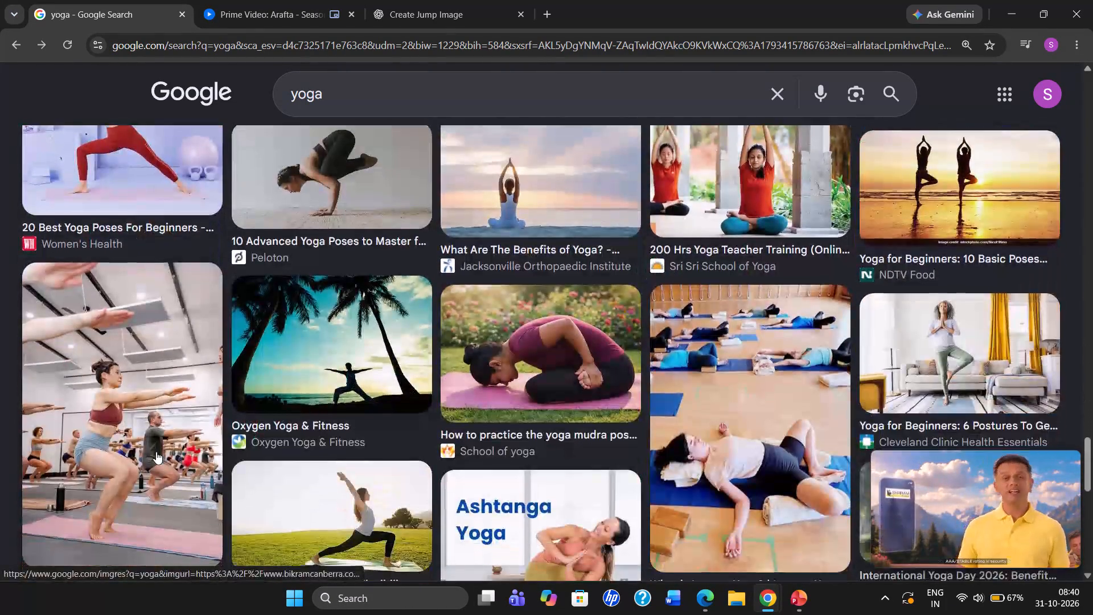
scroll(156, 452, "down", 10)
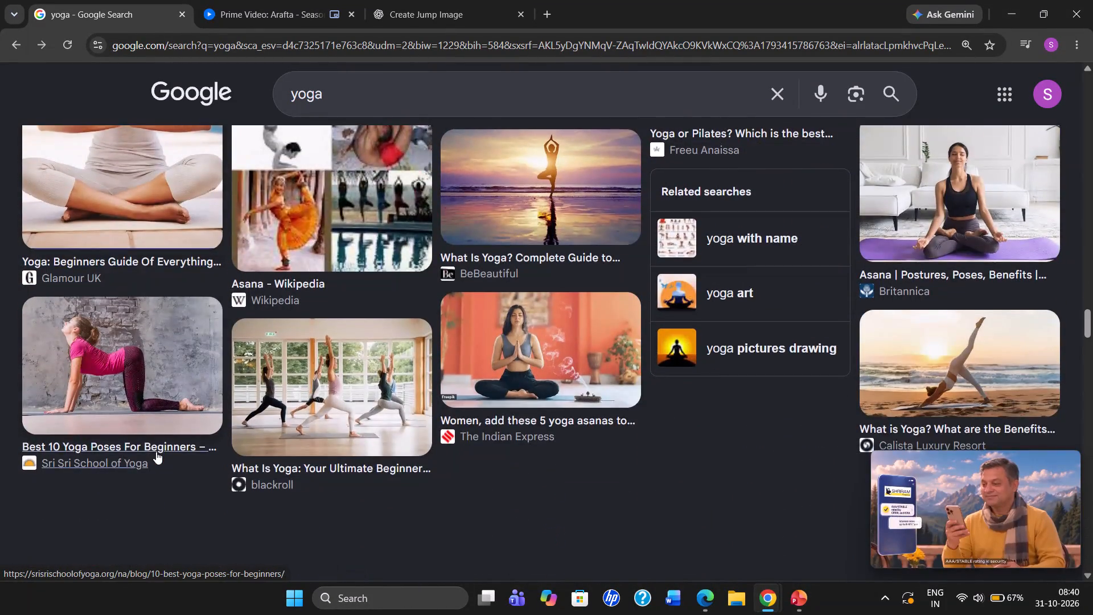
scroll(156, 452, "down", 6)
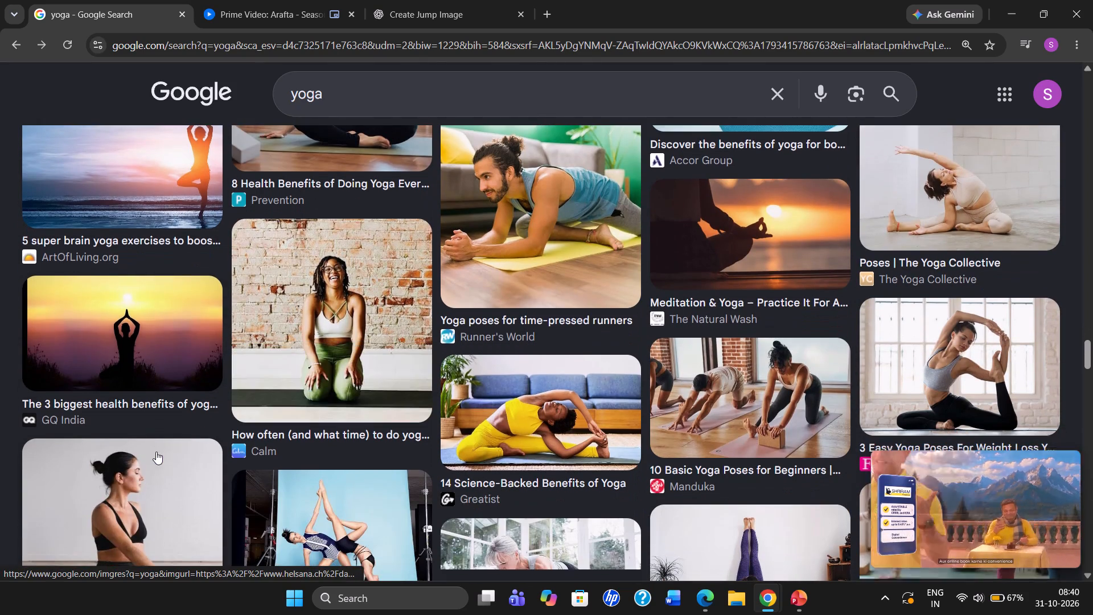
left_click(792, 599)
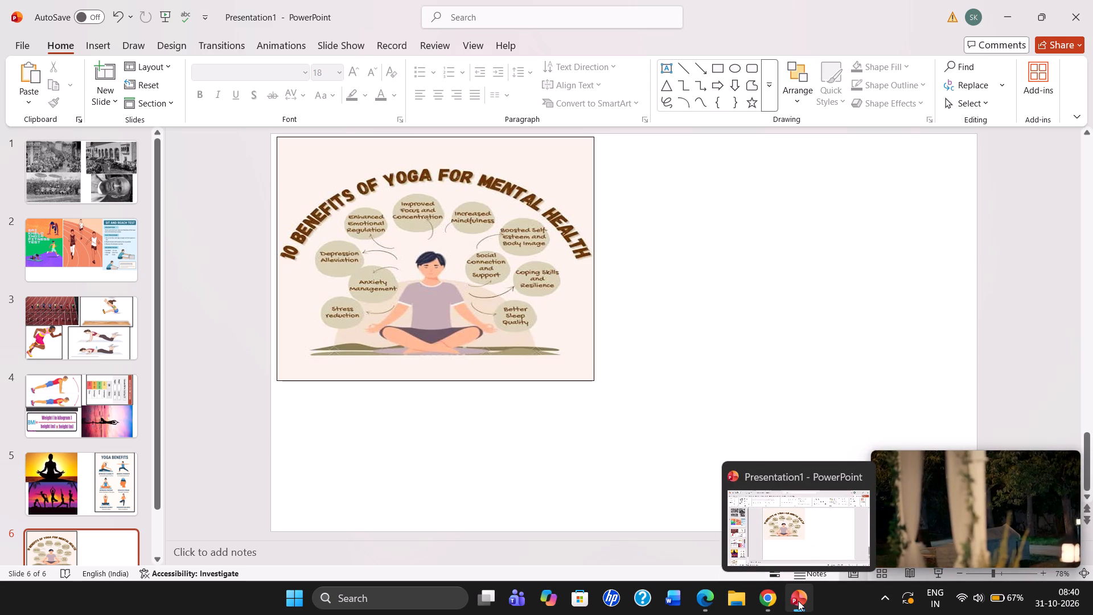
Switch to Chrome and replace the yoga image search with a search for badminton.
left_click(767, 600)
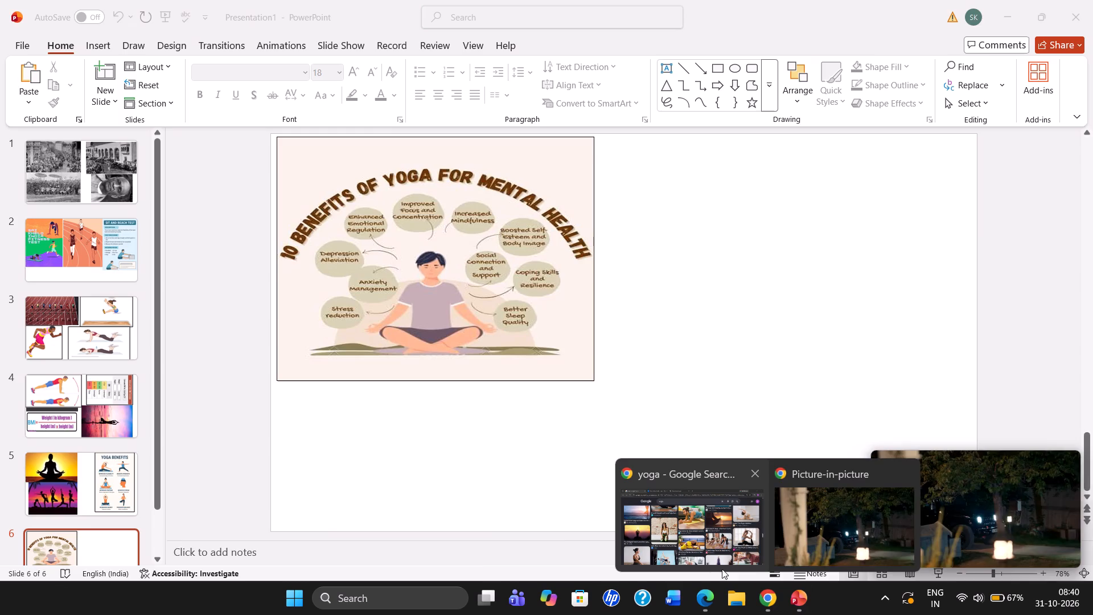
left_click(693, 544)
left_click(391, 86)
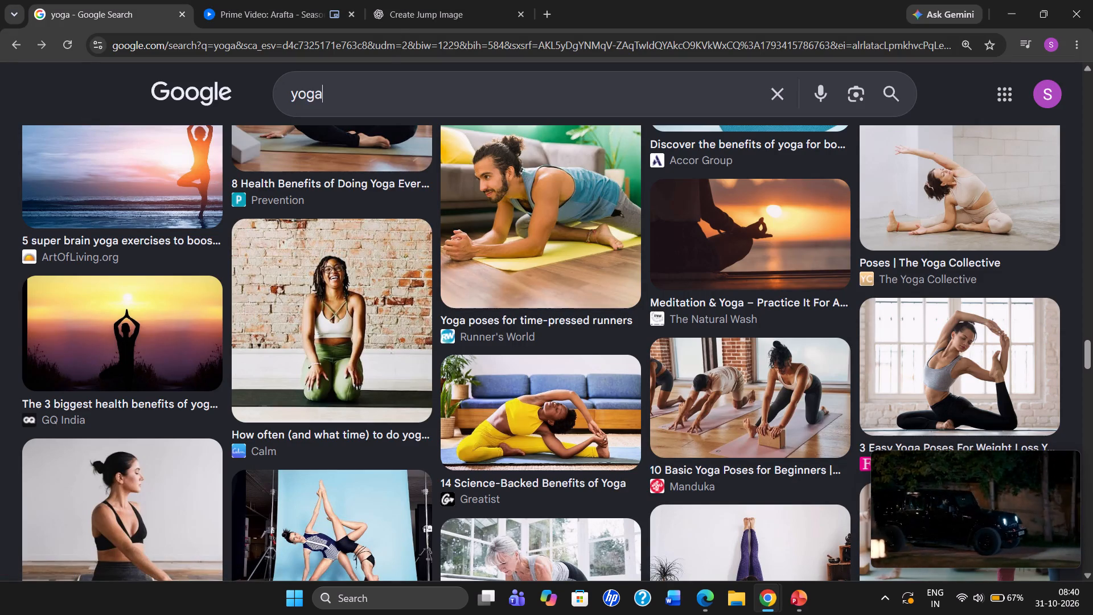
key("BackSpace")
key("BackSpace")
key("BackSpace")
key("BackSpace")
key("BackSpace")
key("BackSpace")
key("BackSpace")
key("BackSpace")
key("BackSpace")
key("BackSpace")
key("BackSpace")
type("bad")
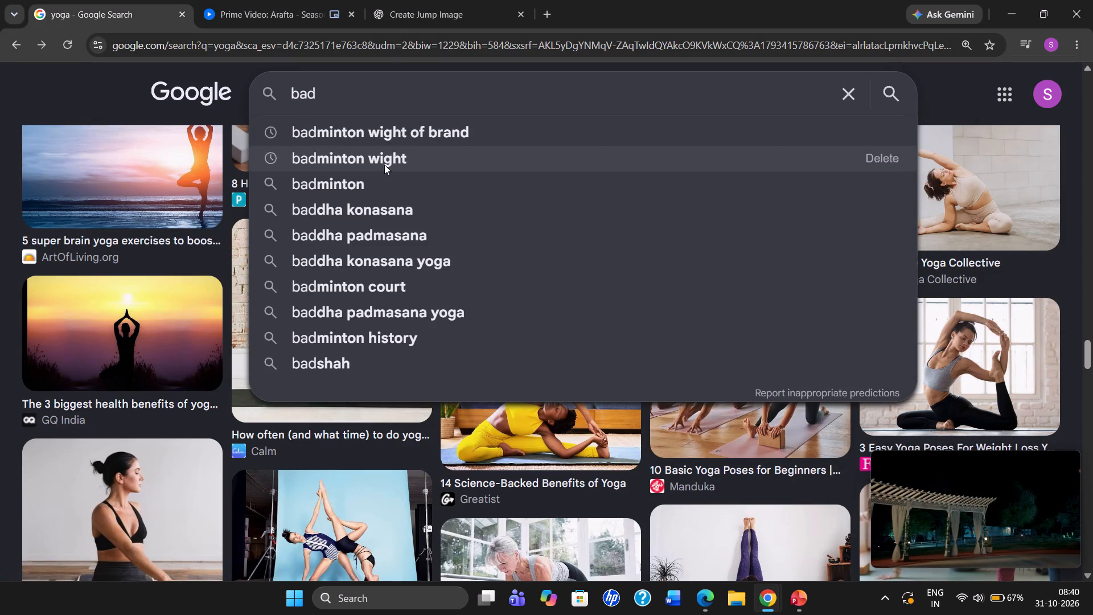
left_click(379, 179)
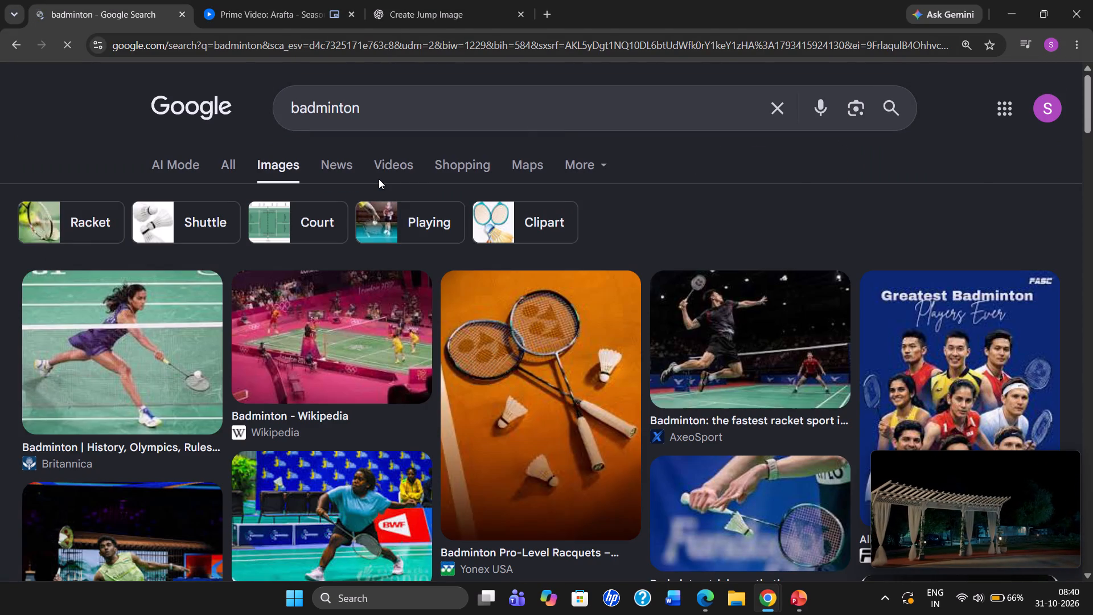
Copy the Magnific vector image of a jumping badminton player and paste it as a picture onto slide 6 in PowerPoint.
scroll(379, 179, "down", 11)
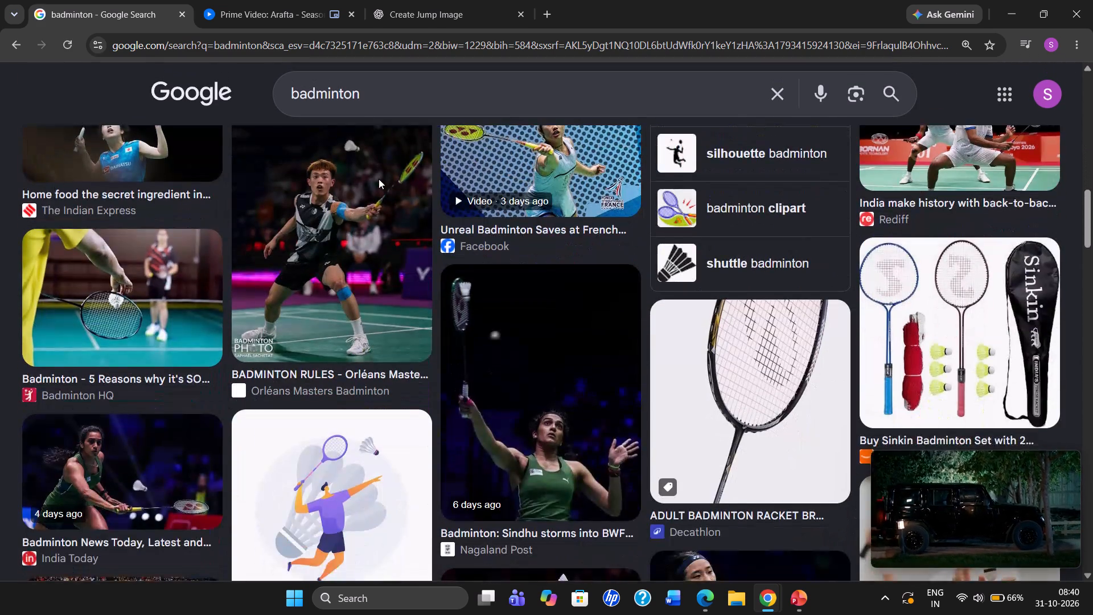
scroll(379, 179, "down", 2)
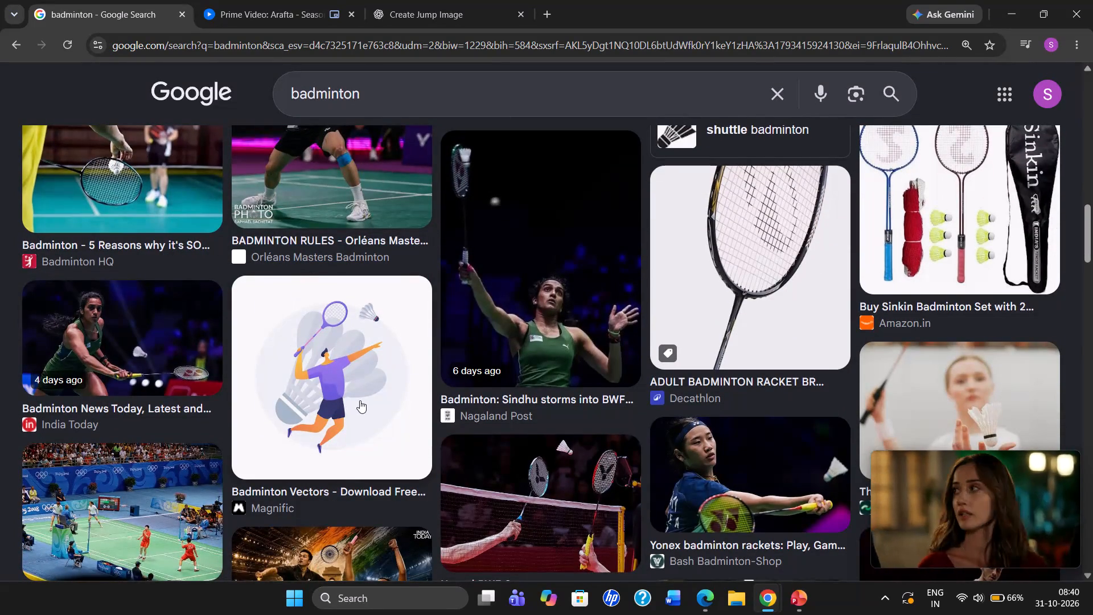
scroll(360, 400, "right", 1)
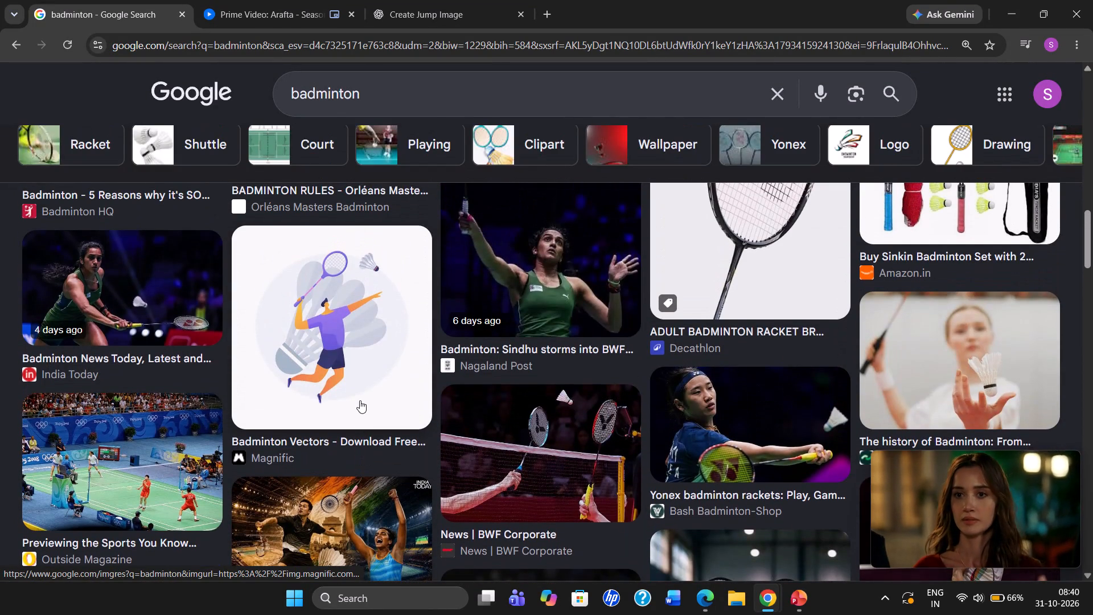
right_click(360, 400)
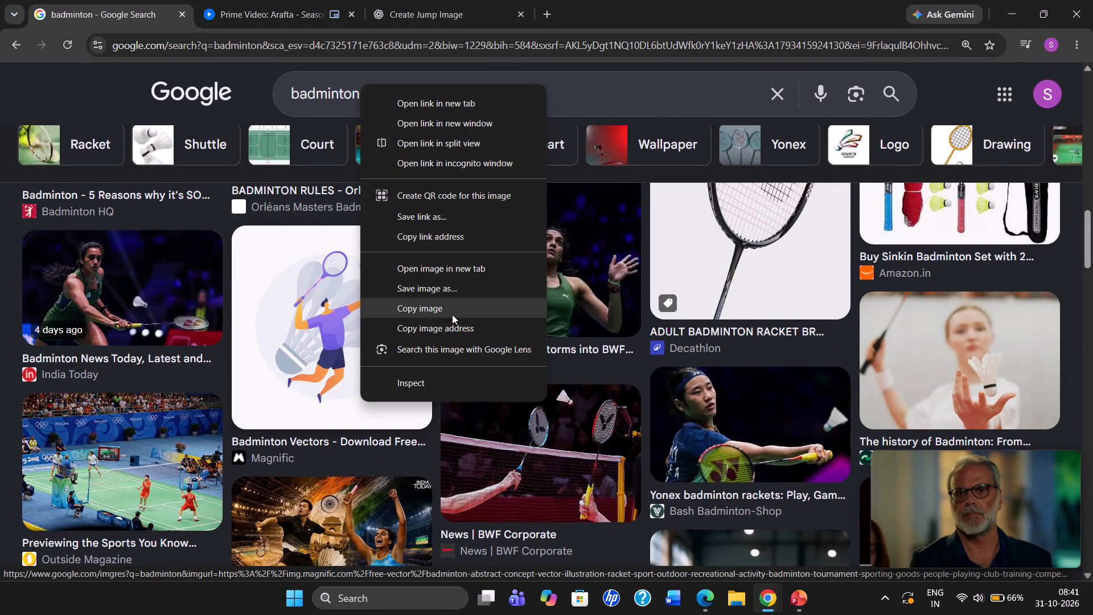
left_click(452, 308)
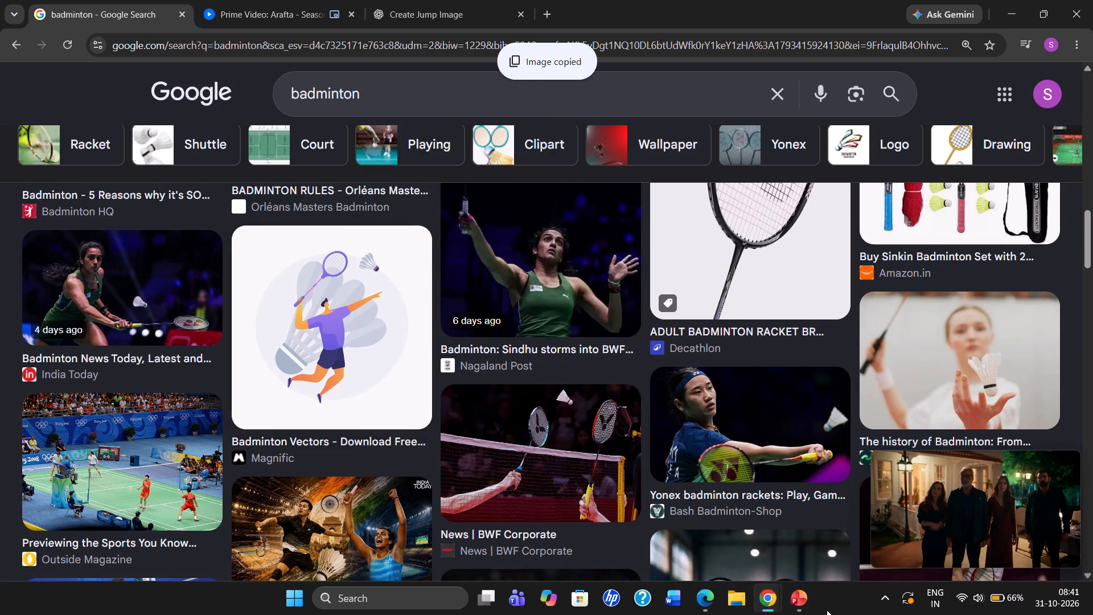
left_click(798, 602)
right_click(696, 306)
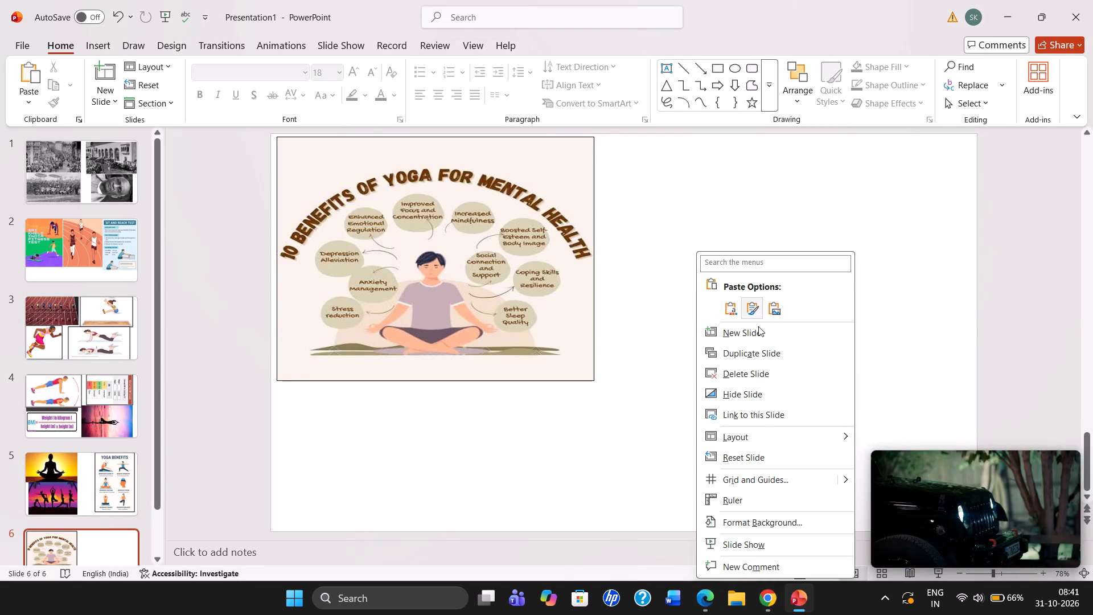
left_click(770, 314)
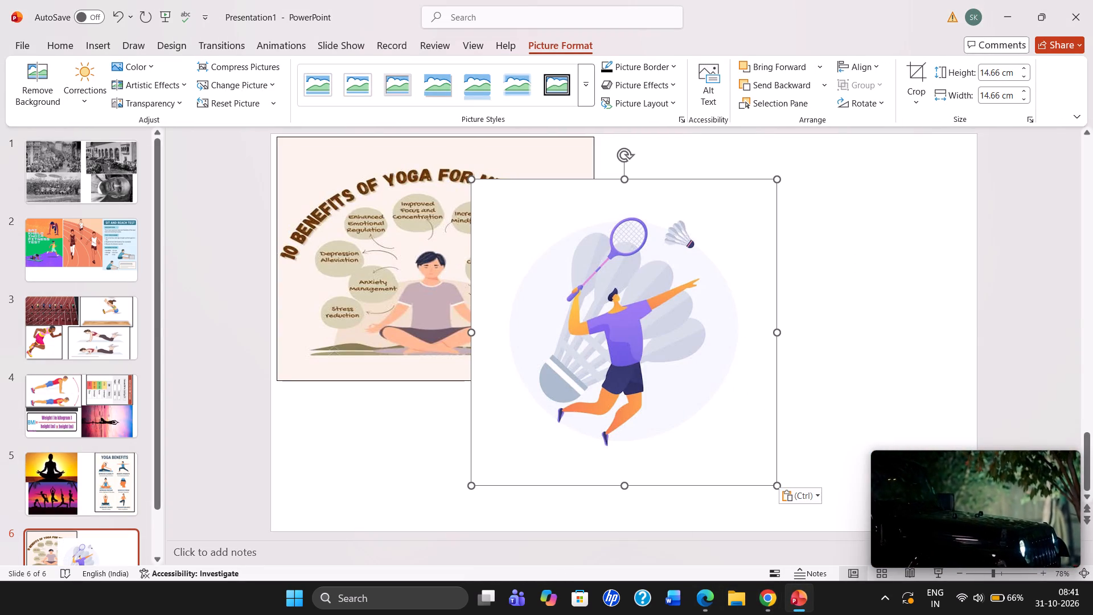
Narrow the badminton player picture on slide 6 to about 12.44 cm wide and rotate it 90° clockwise.
left_click_drag(776, 333, 745, 339)
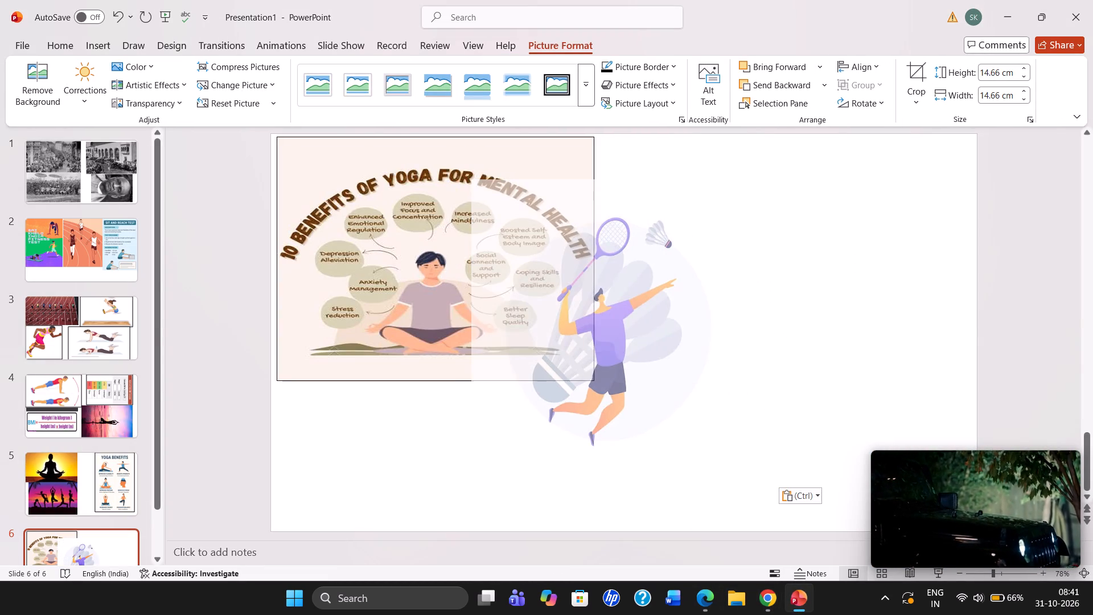
left_click_drag(745, 339, 730, 341)
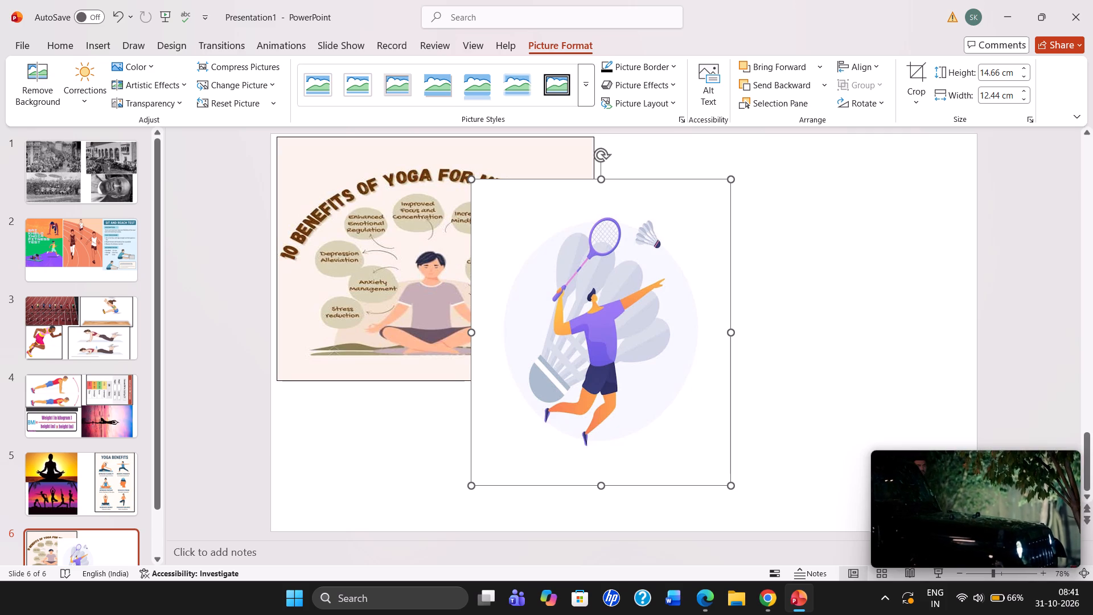
left_click_drag(601, 154, 812, 333)
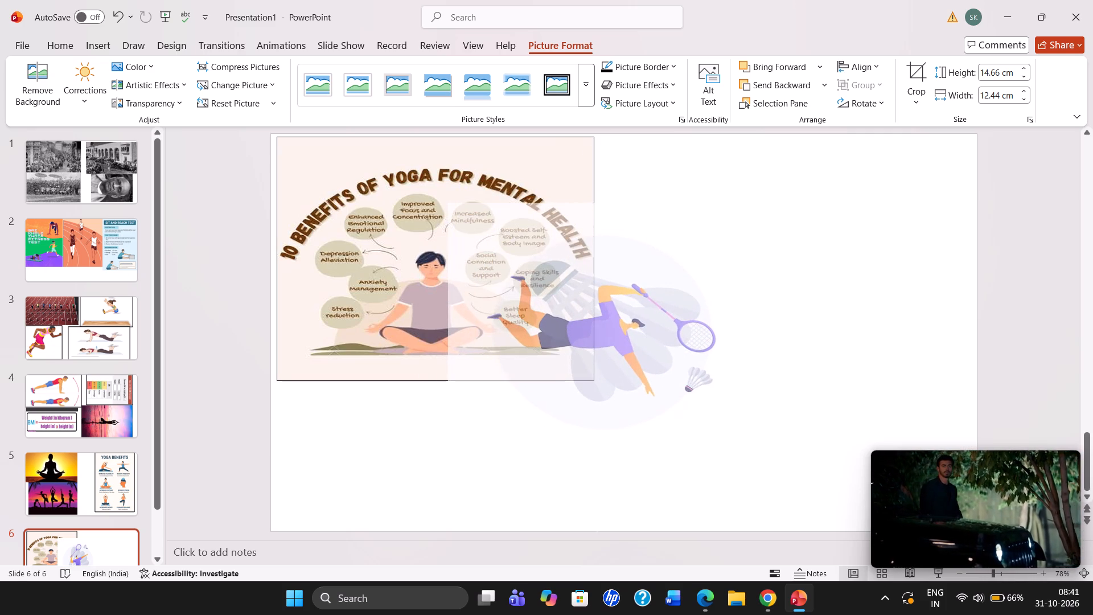
left_click_drag(812, 333, 810, 322)
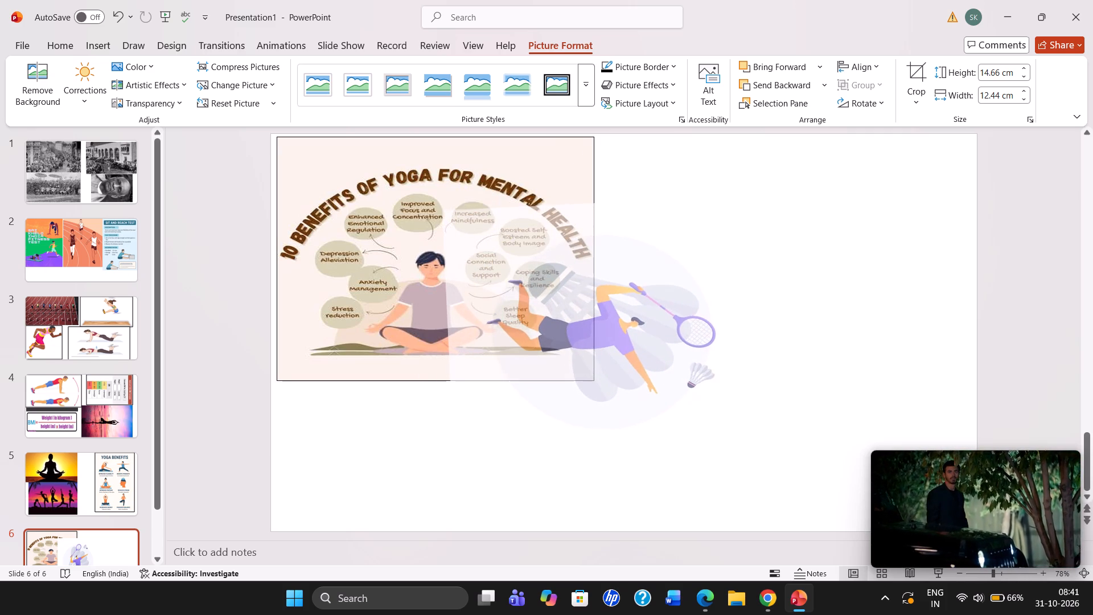
left_click_drag(810, 322, 810, 331)
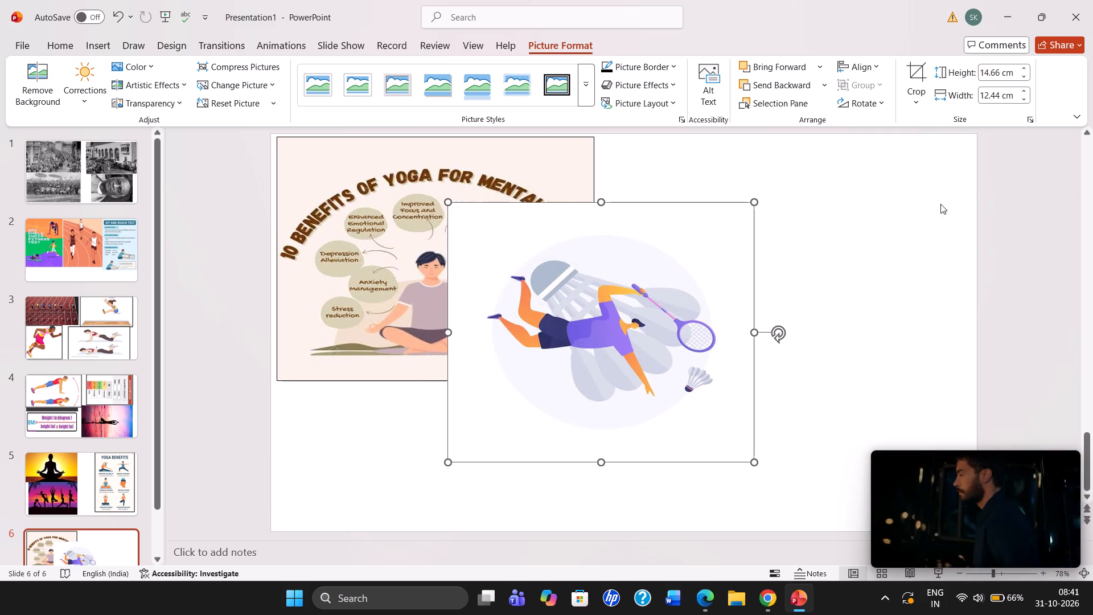
Add a thin black border to the badminton player picture.
left_click(658, 58)
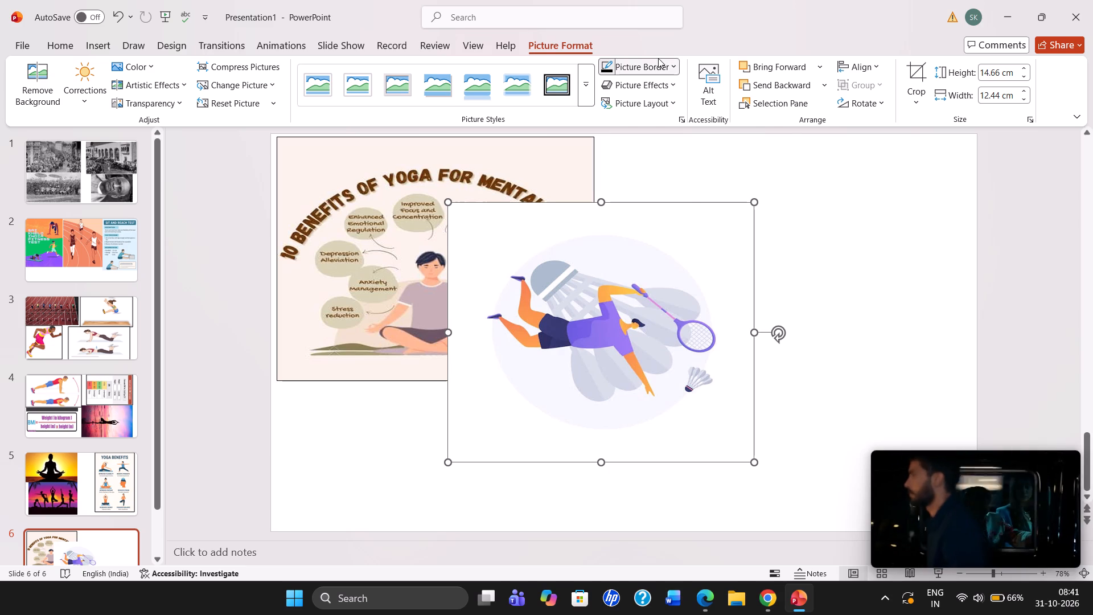
left_click(626, 132)
left_click(823, 153)
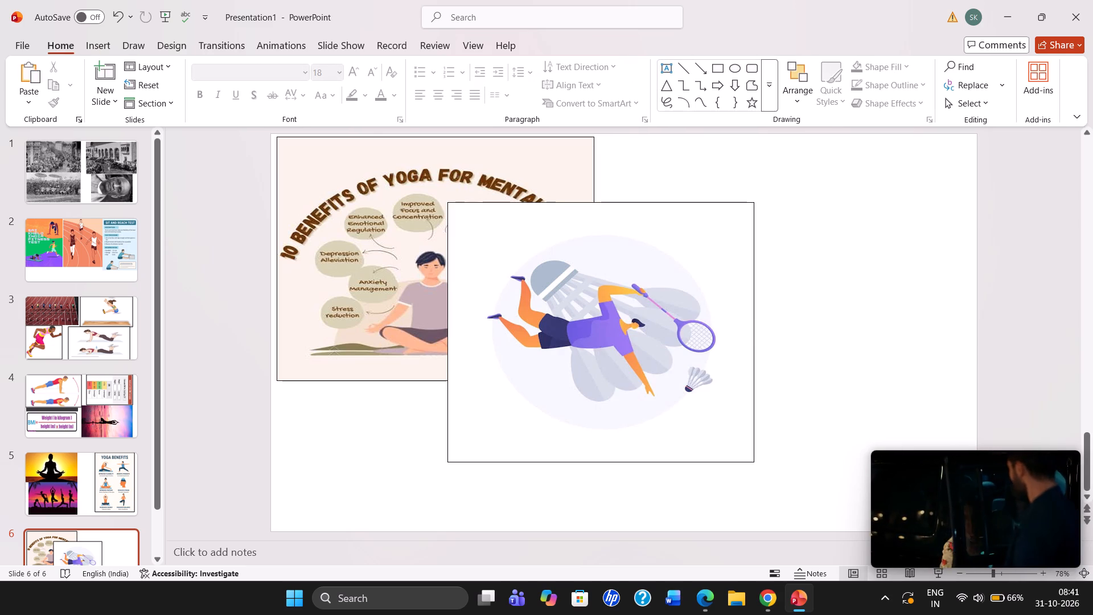
Place the badminton picture beside the yoga benefits picture along the slide's upper edge and shorten it to align their lower edges.
left_click_drag(548, 331, 720, 260)
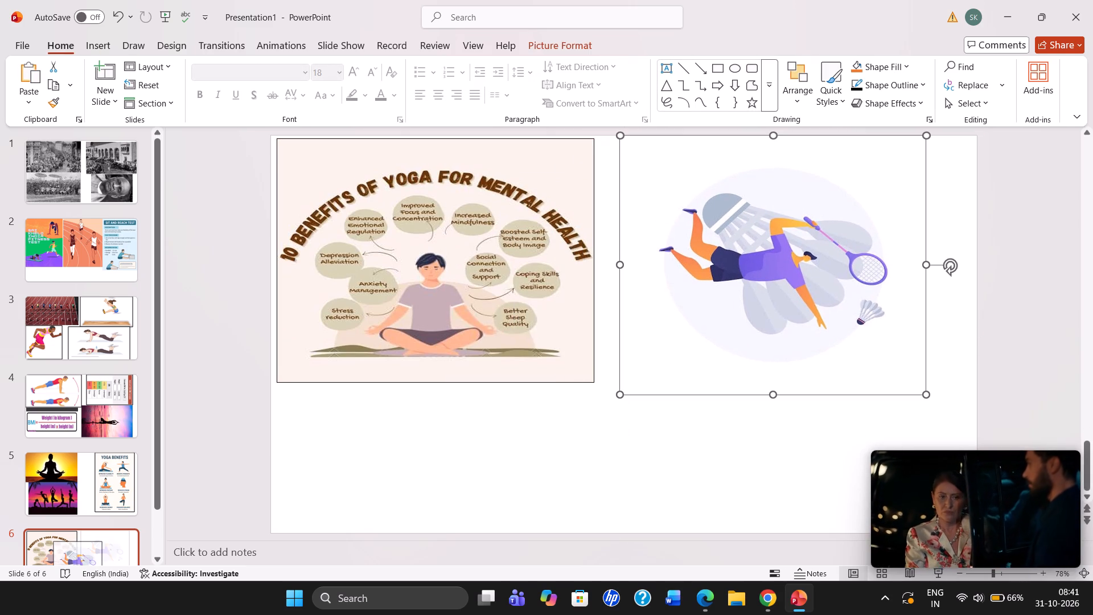
left_click_drag(775, 396, 776, 390)
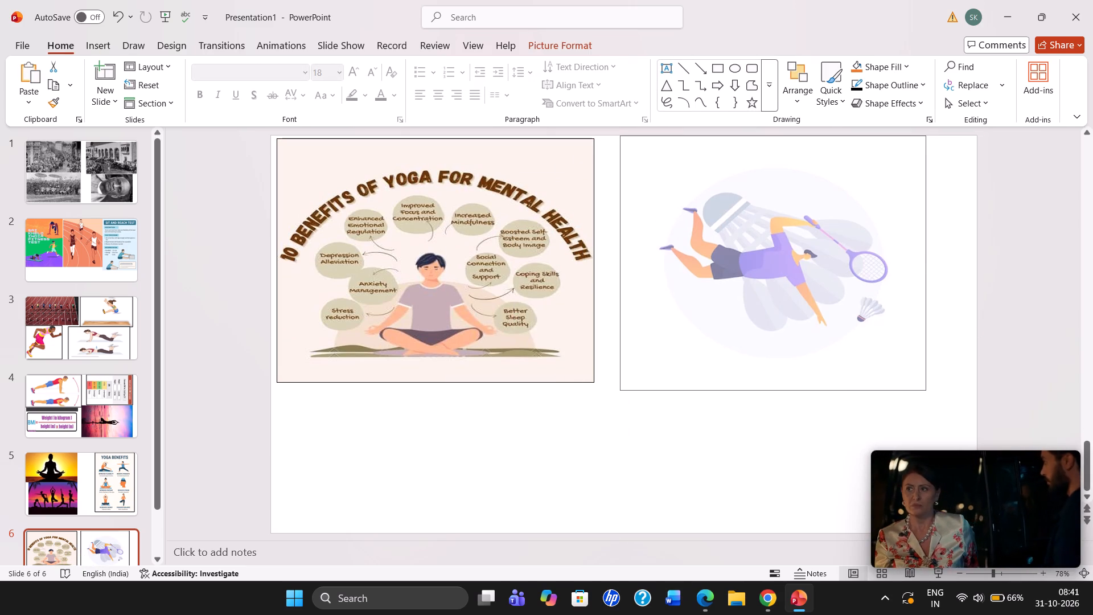
left_click_drag(776, 390, 776, 382)
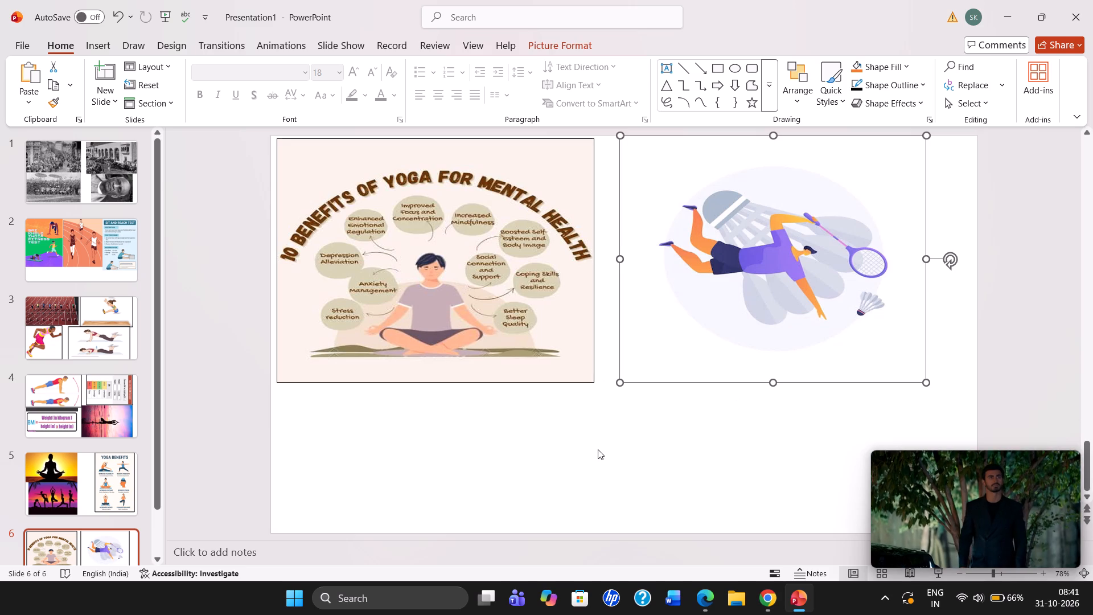
left_click(598, 449)
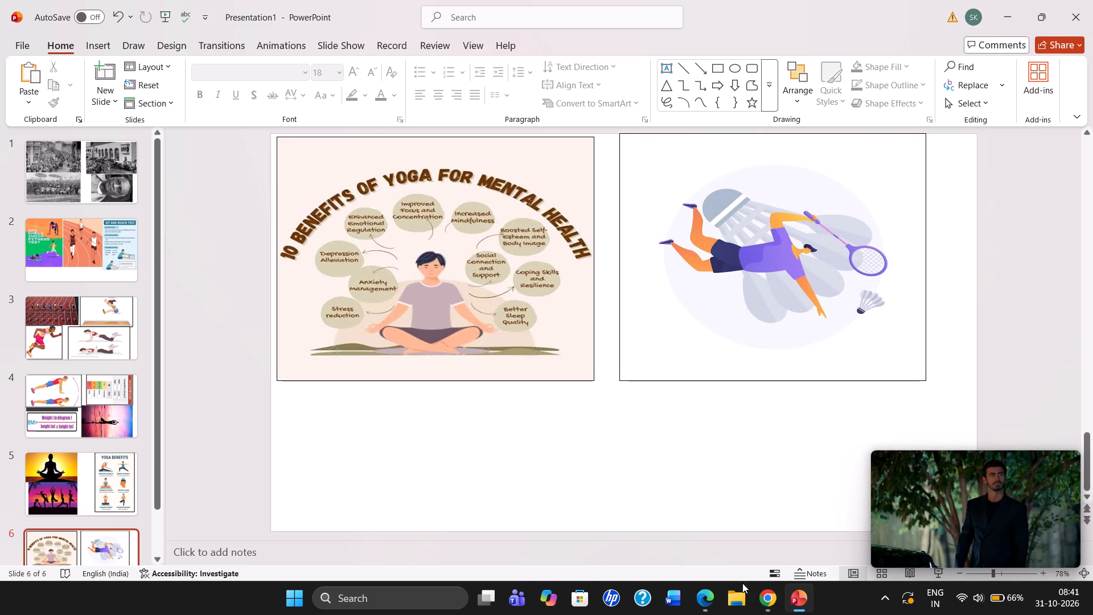
Switch to Chrome and look through the badminton image results for another picture for slide 6.
left_click(706, 556)
scroll(671, 408, "down", 3)
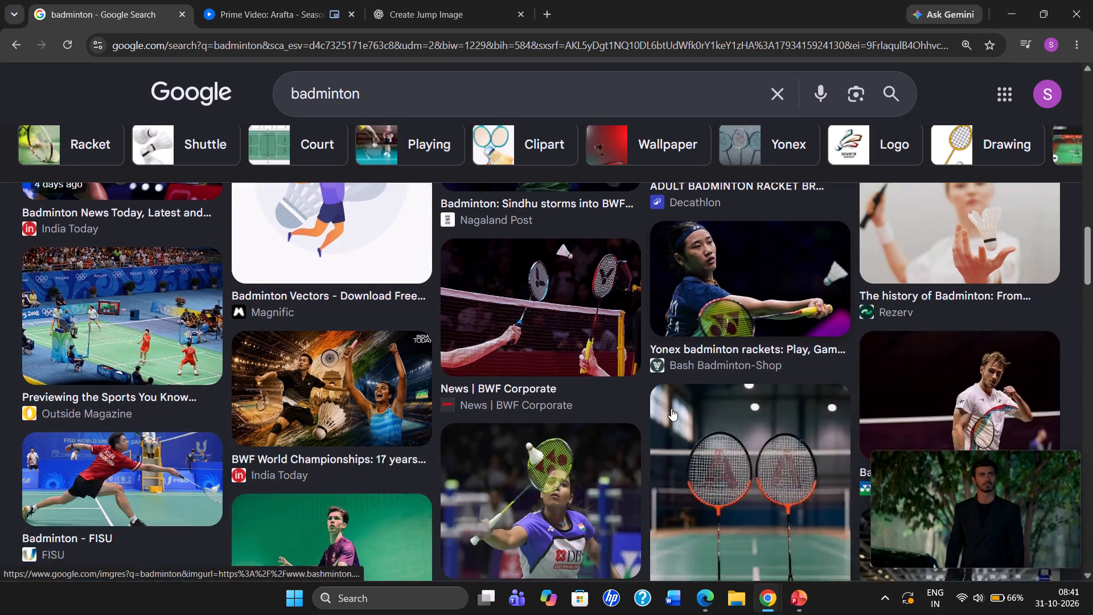
scroll(671, 408, "down", 3)
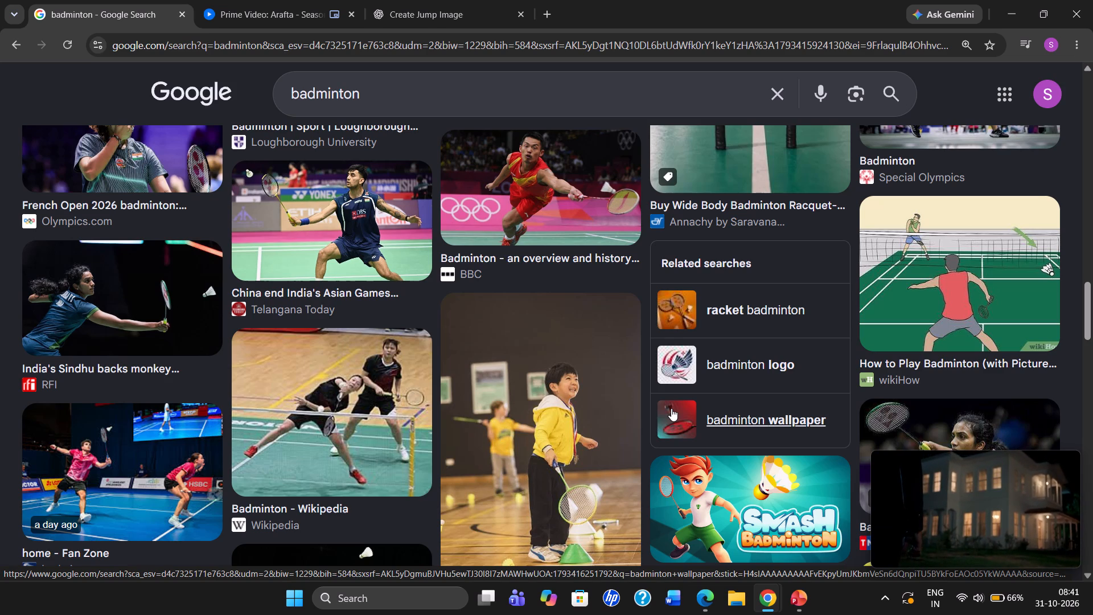
scroll(671, 408, "down", 6)
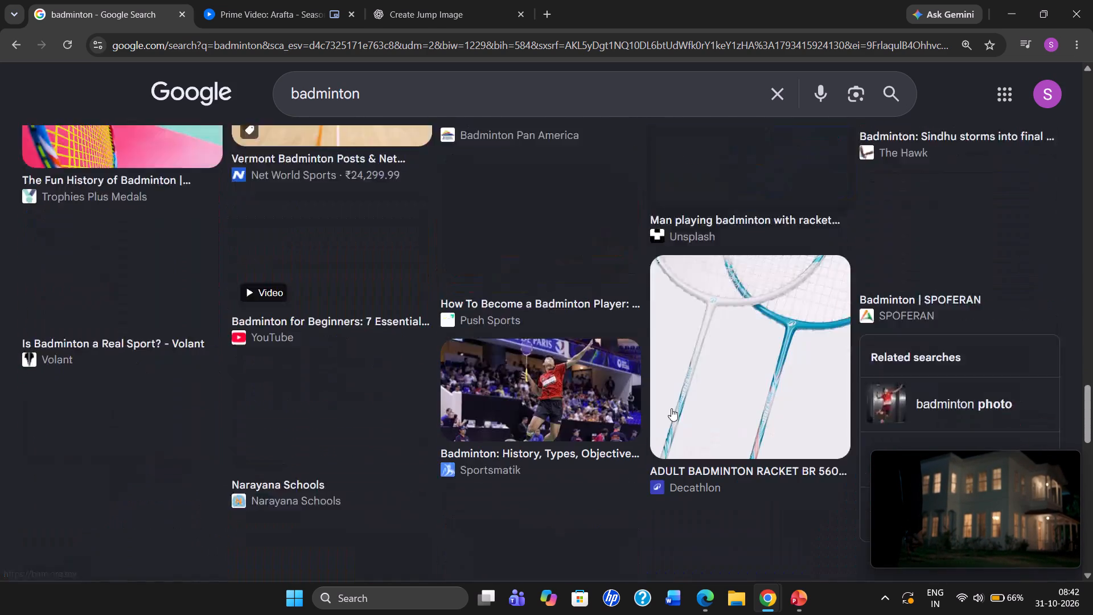
scroll(671, 408, "down", 2)
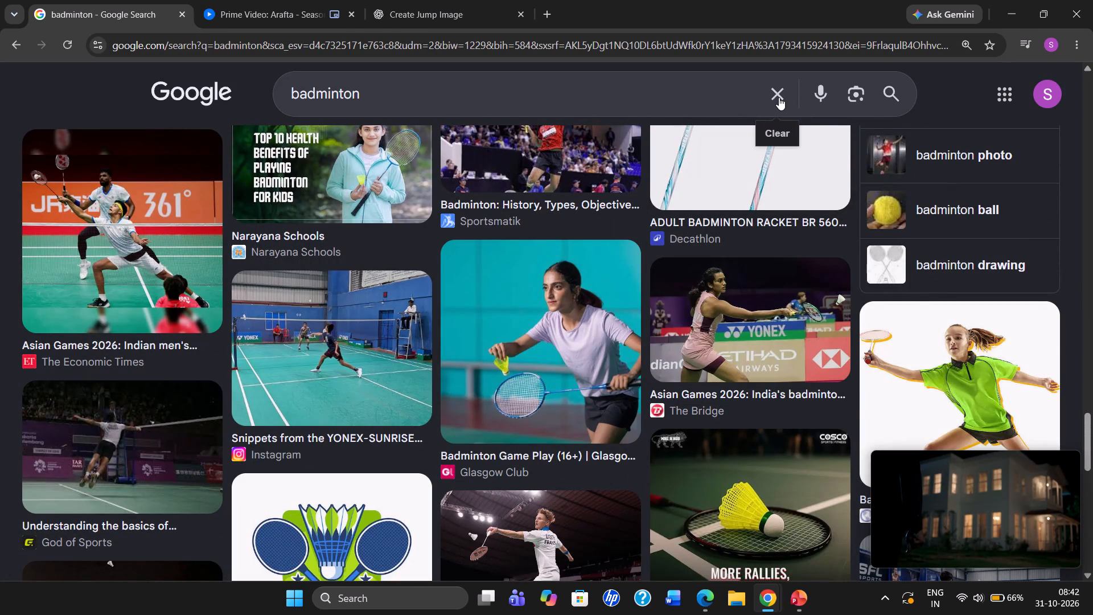
Search Google Images for "old badminton players" and look through the results for a suitable picture.
left_click(779, 97)
type("old")
key("space")
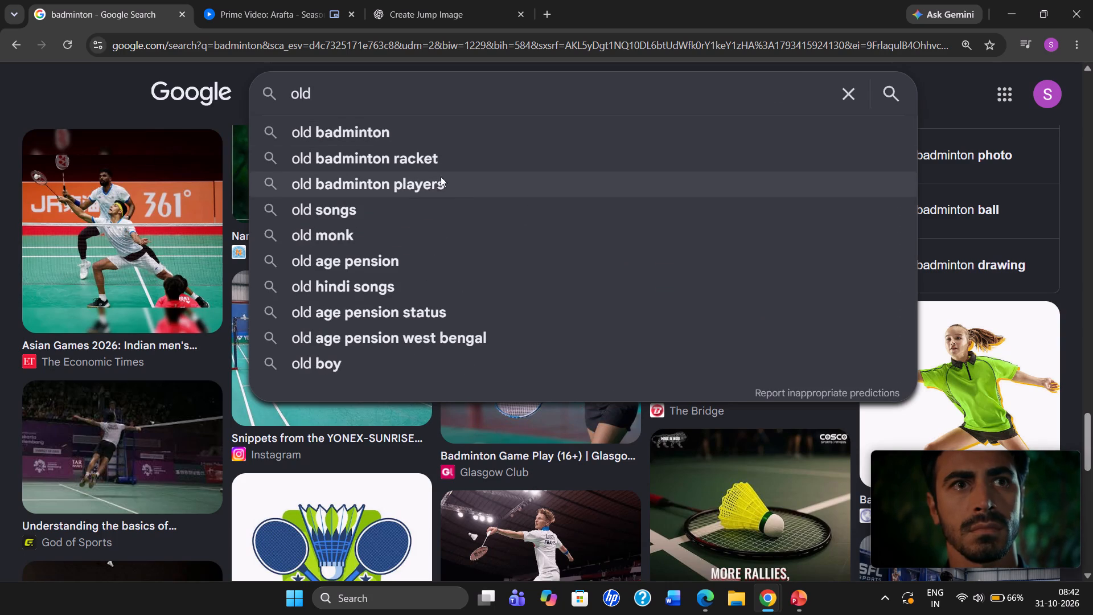
left_click(438, 180)
scroll(542, 306, "down", 2)
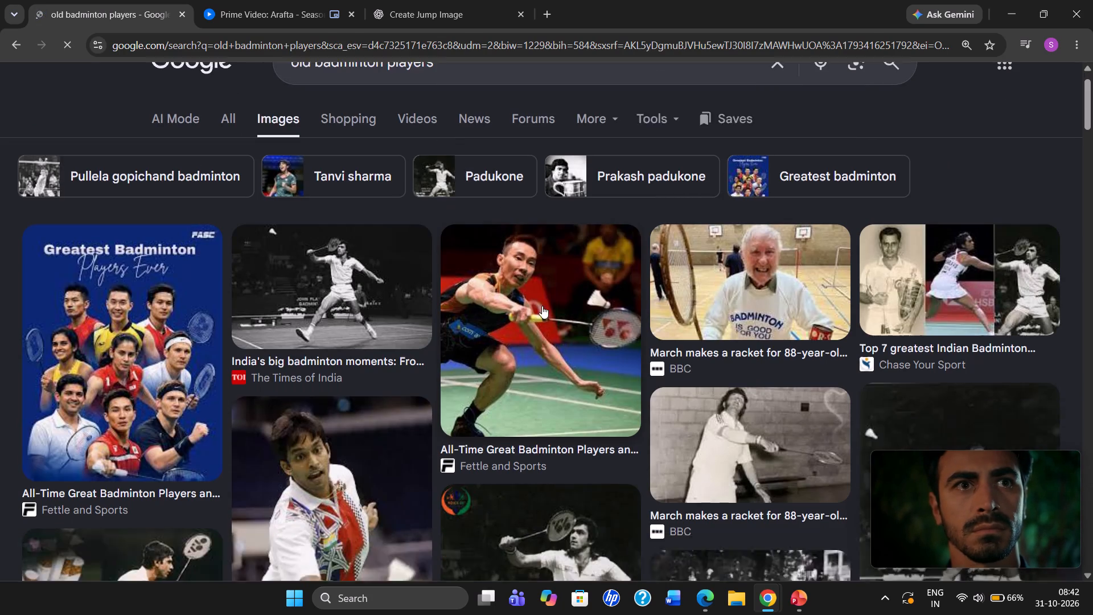
scroll(542, 306, "down", 4)
Change the image search to "old badminton racket" and look through the results for a suitable picture.
left_click(534, 99)
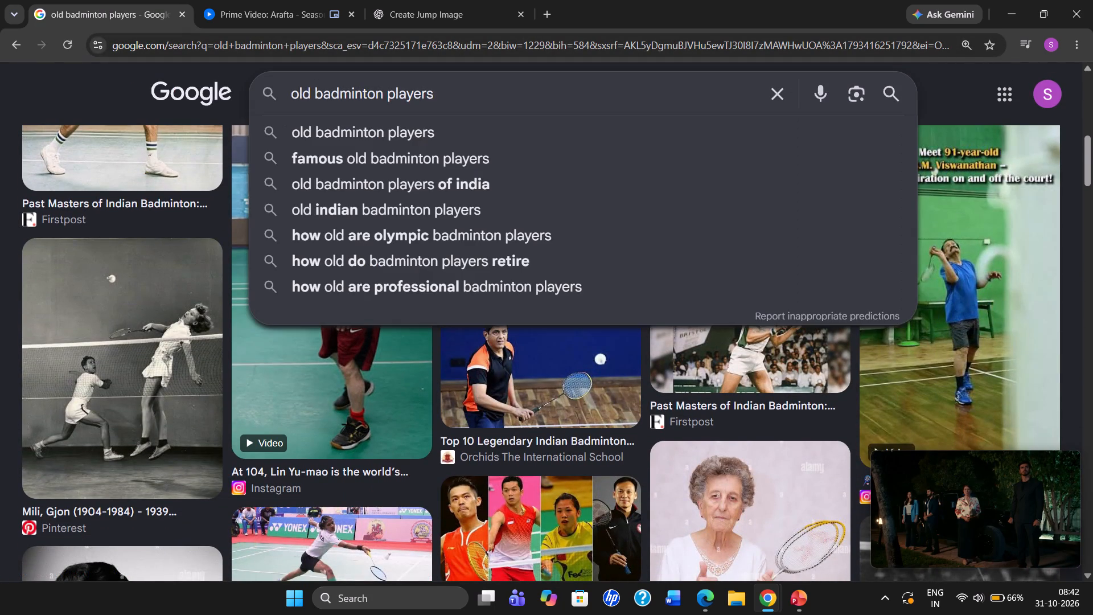
key("BackSpace")
key("BackSpace")
key("BackSpace")
key("BackSpace")
key("BackSpace")
key("BackSpace")
key("BackSpace")
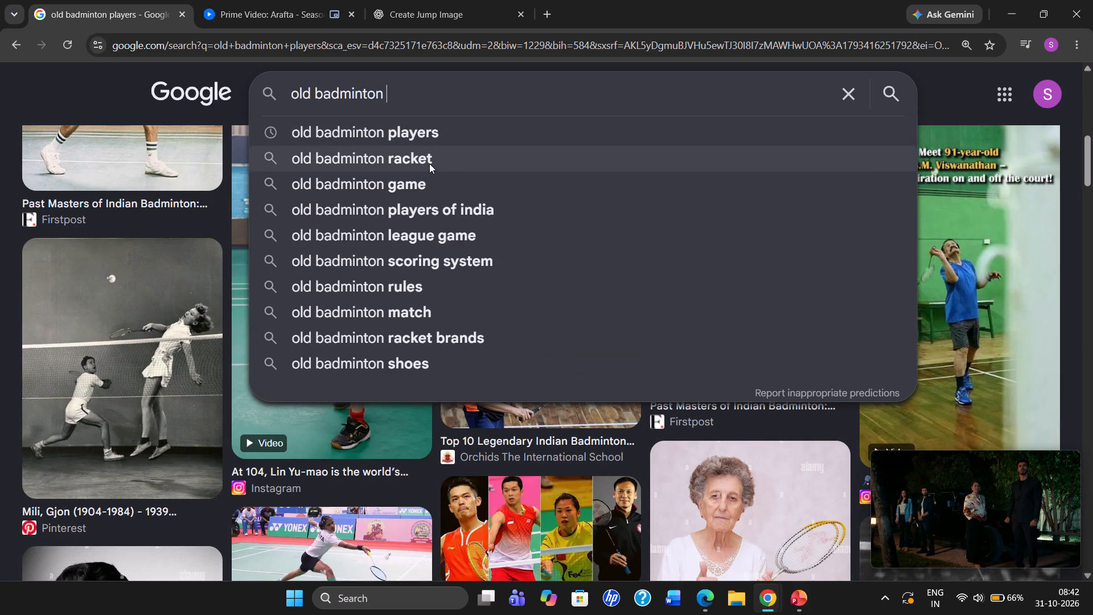
left_click(429, 164)
scroll(516, 344, "down", 2)
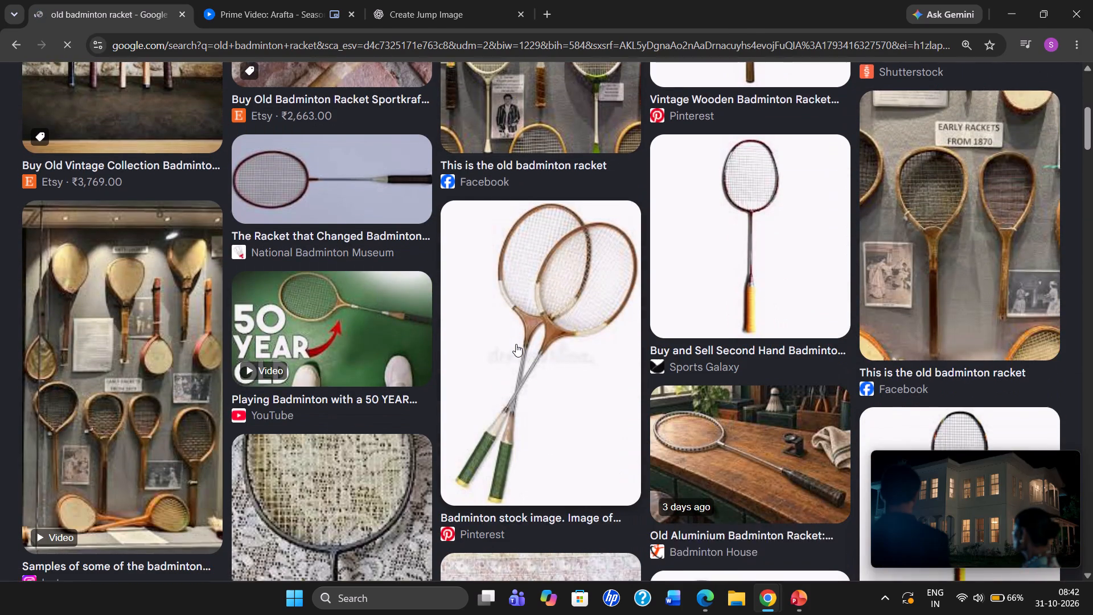
scroll(516, 344, "down", 10)
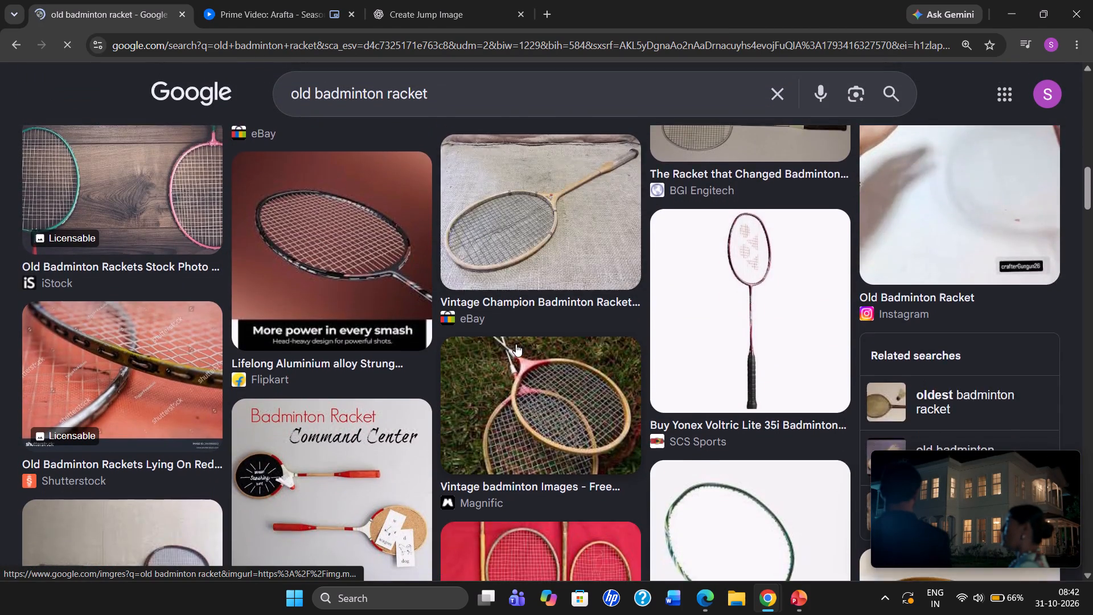
scroll(516, 344, "down", 13)
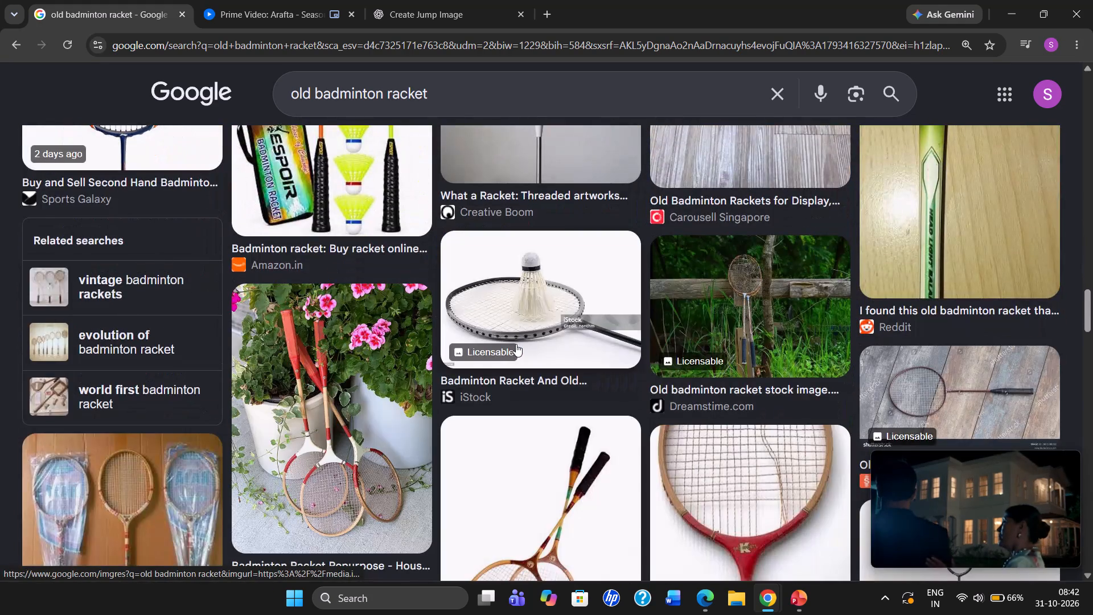
scroll(516, 344, "down", 9)
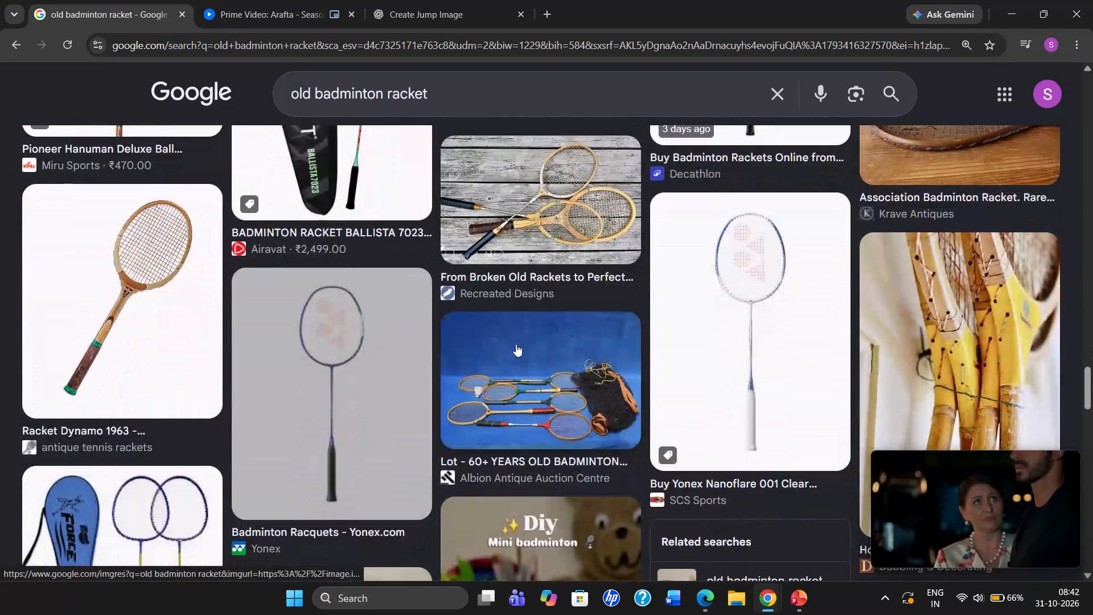
Replace the image search with "old time playing badminton".
left_click(783, 88)
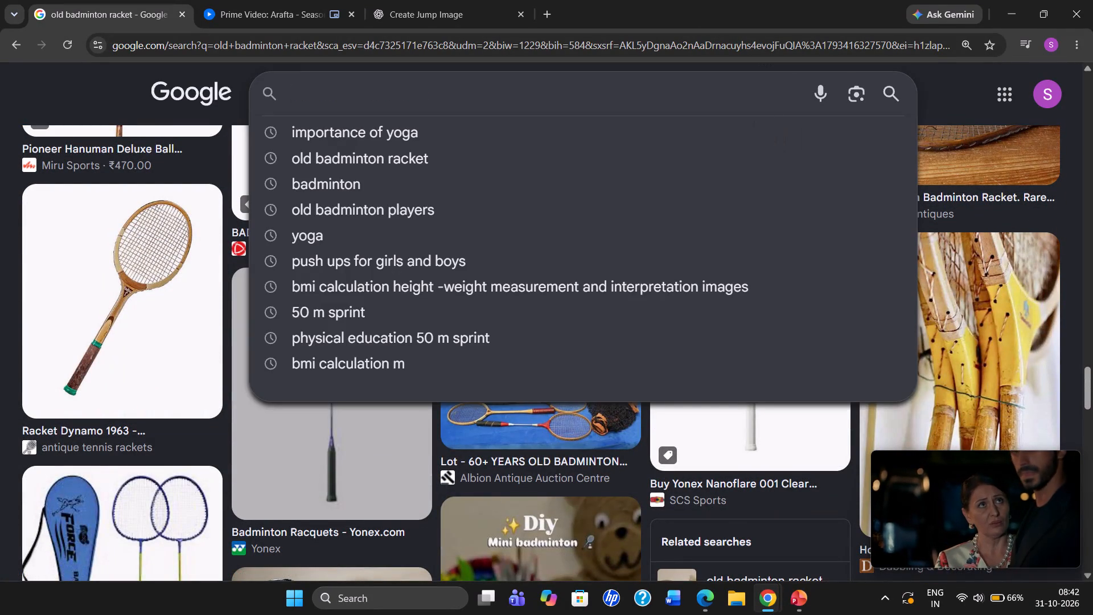
type("old time")
key("space")
type("pl")
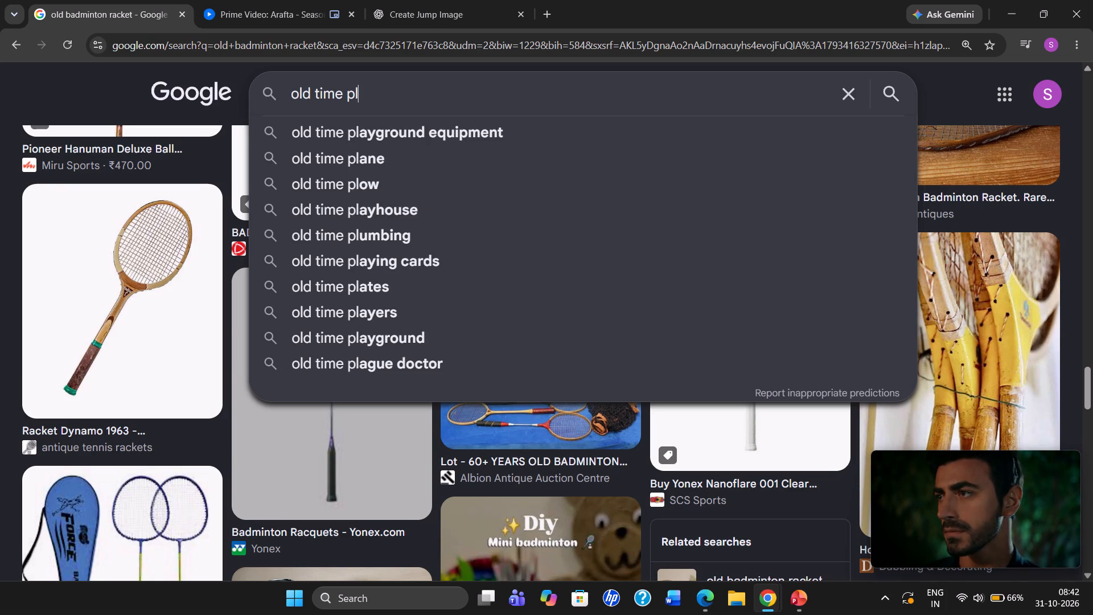
type("aying badminton")
key("Return")
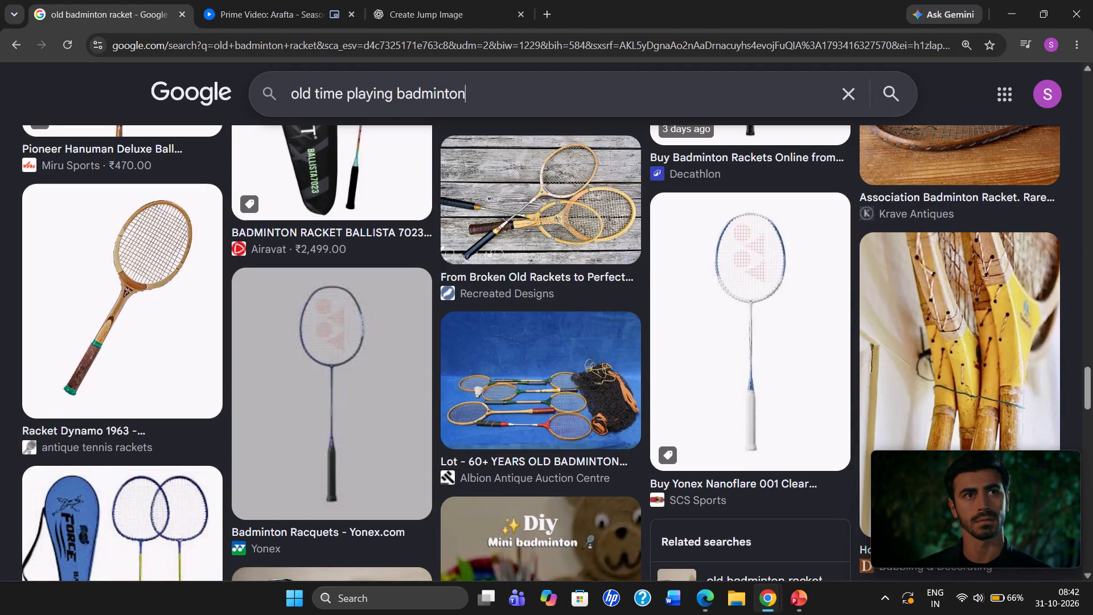
Run the "old time playing badminton" image search and look through the results for a suitable vintage picture.
scroll(249, 424, "down", 4)
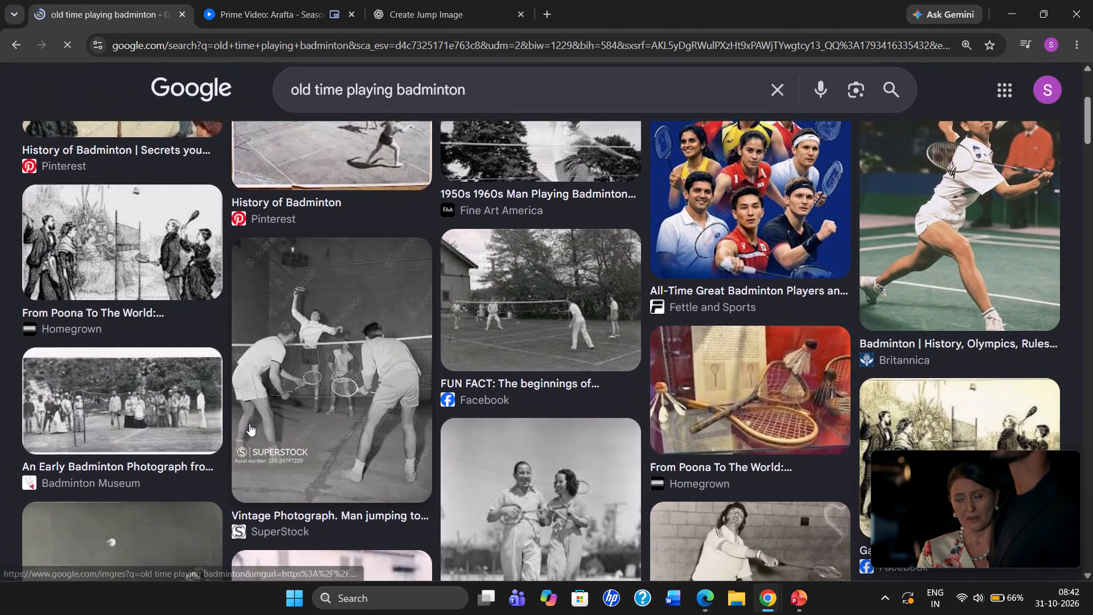
scroll(249, 424, "down", 5)
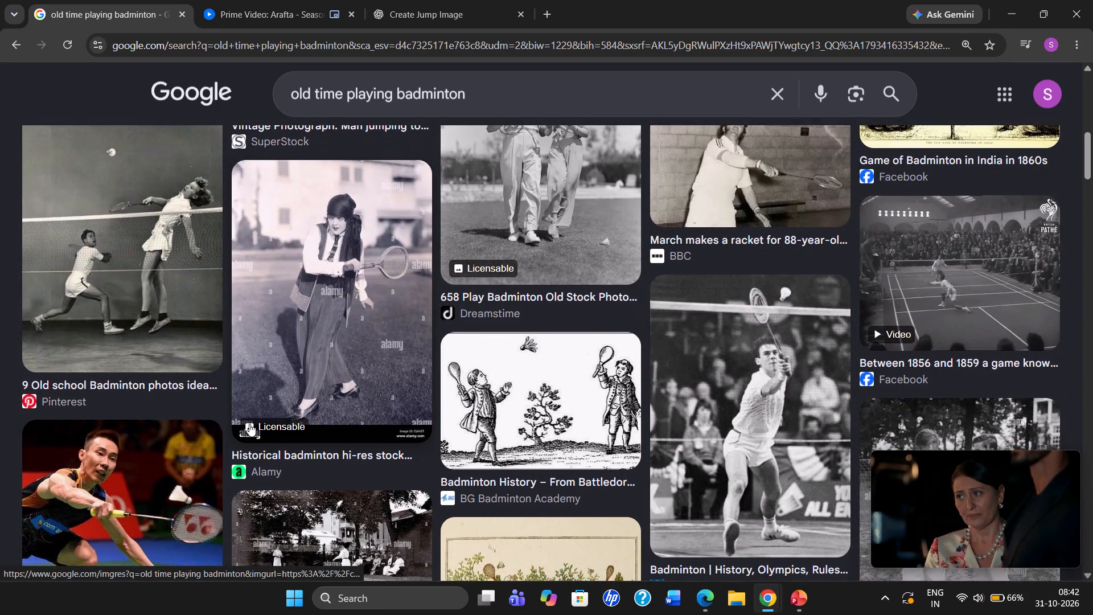
scroll(249, 424, "down", 4)
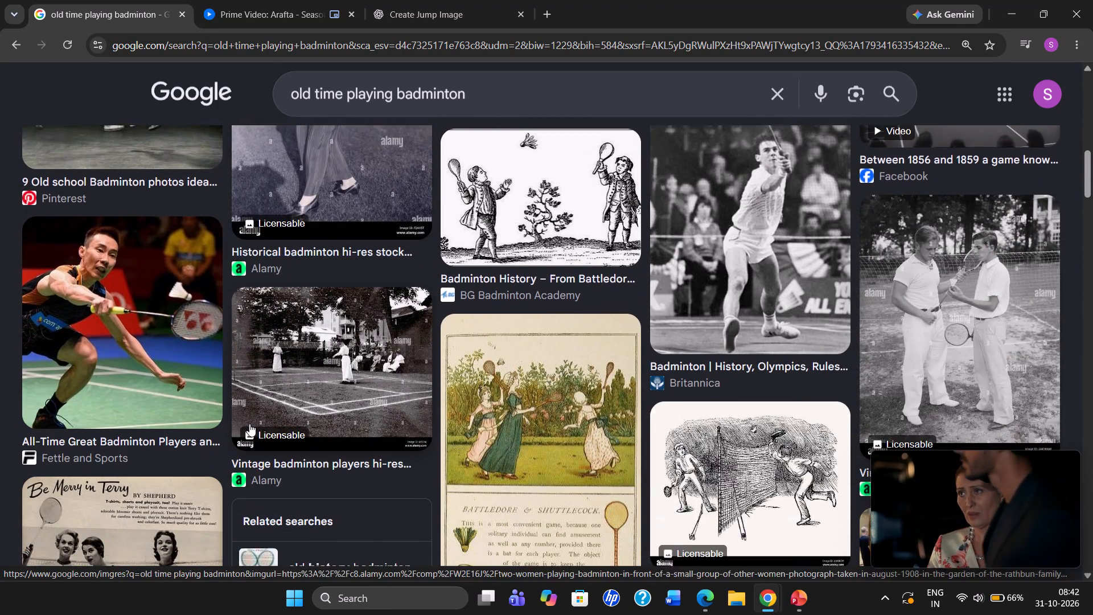
scroll(249, 424, "down", 2)
scroll(249, 424, "up", 1)
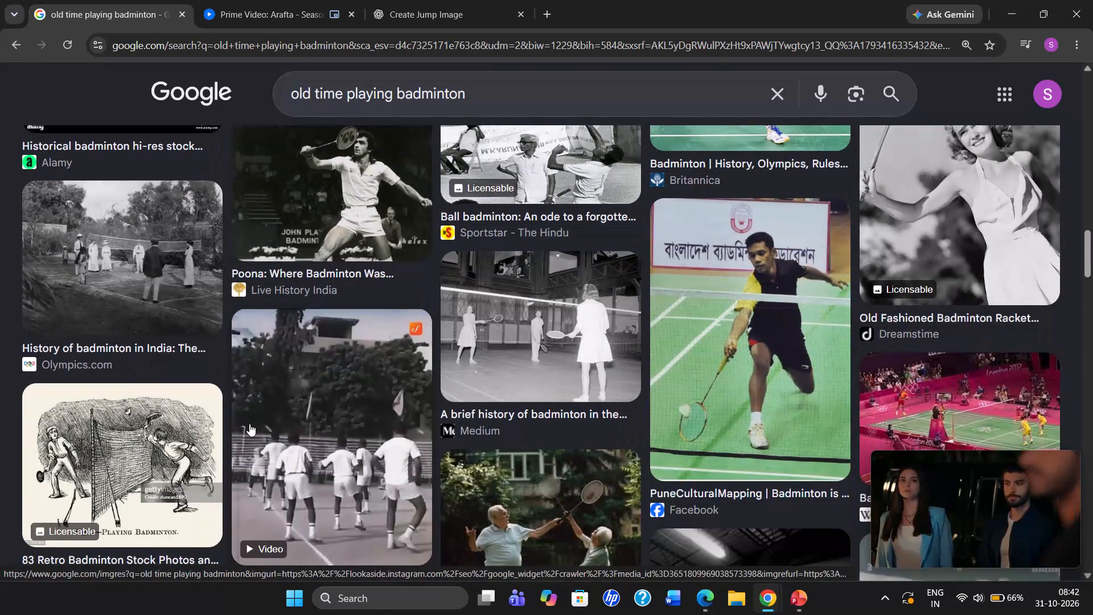
scroll(249, 424, "up", 12)
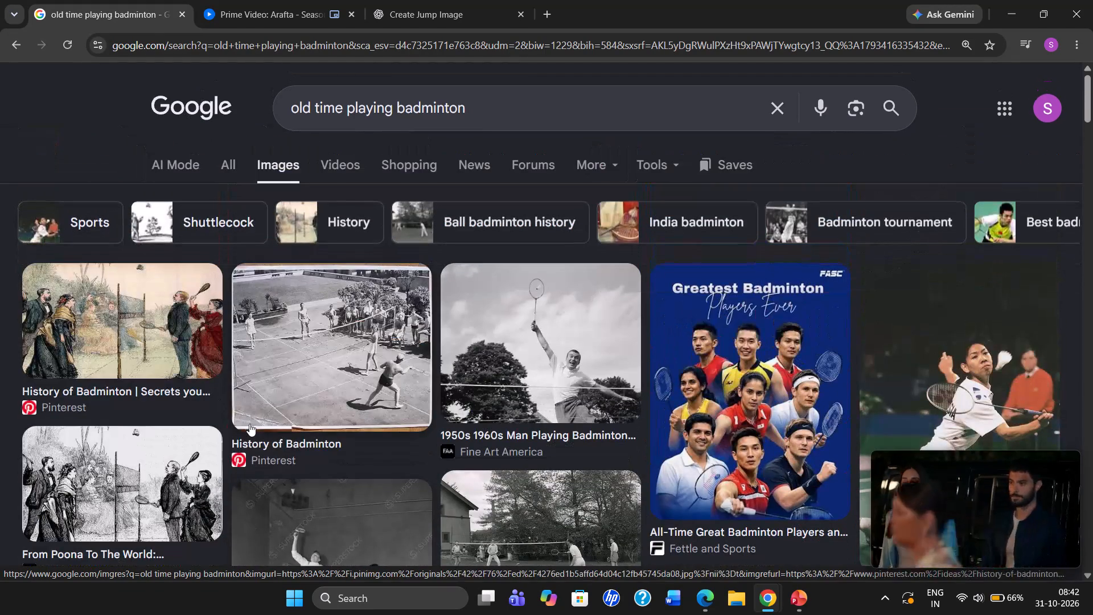
scroll(249, 424, "down", 5)
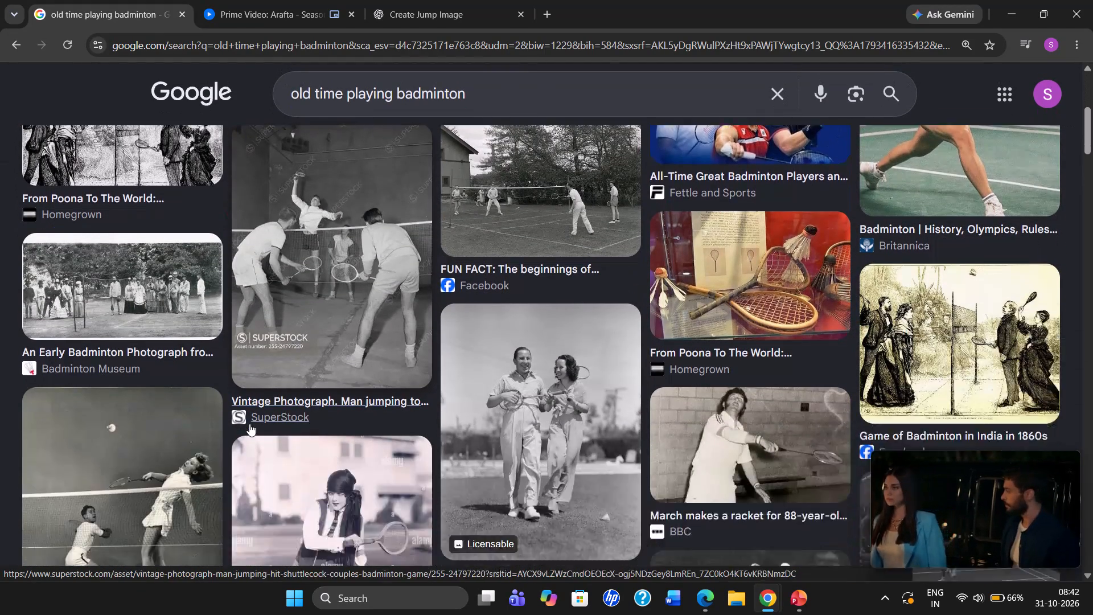
scroll(249, 424, "down", 4)
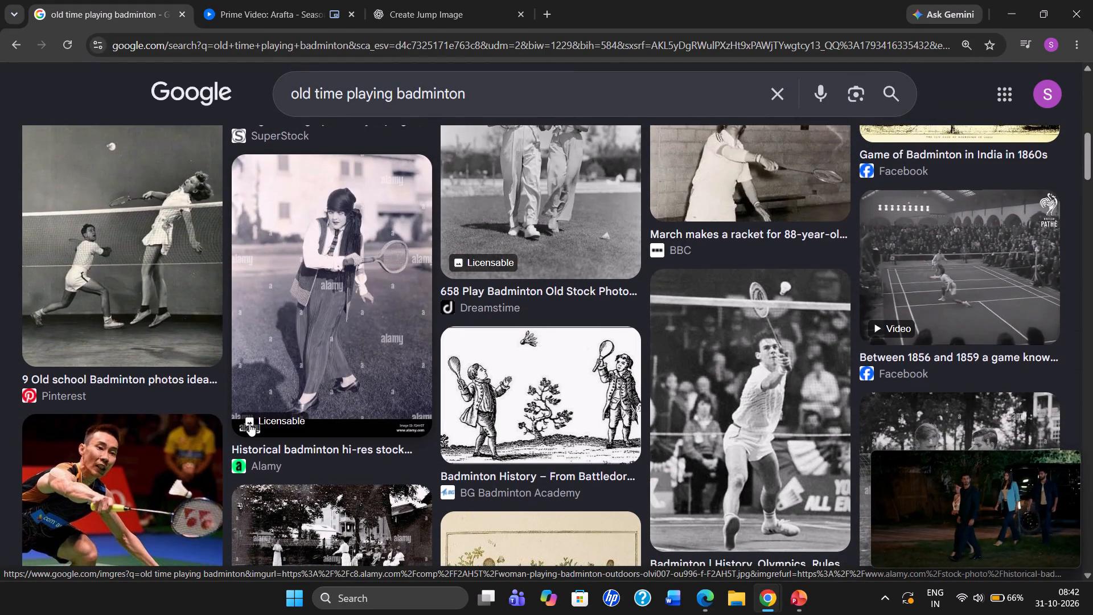
scroll(249, 424, "down", 1)
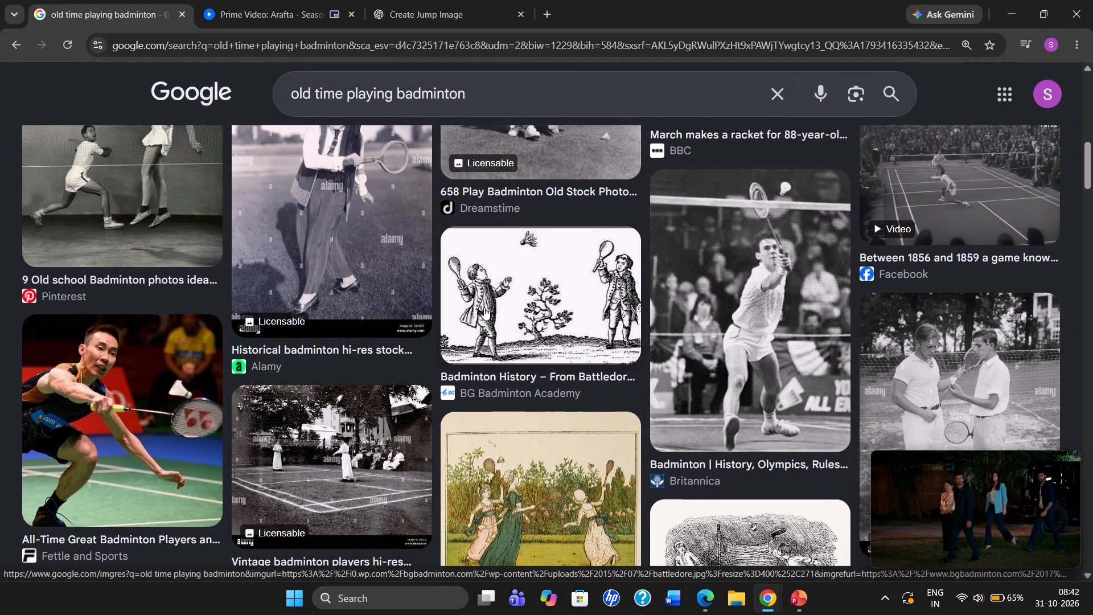
Copy the black-and-white engraving from the "Badminton History – From Battledore" result and switch to PowerPoint.
right_click(484, 307)
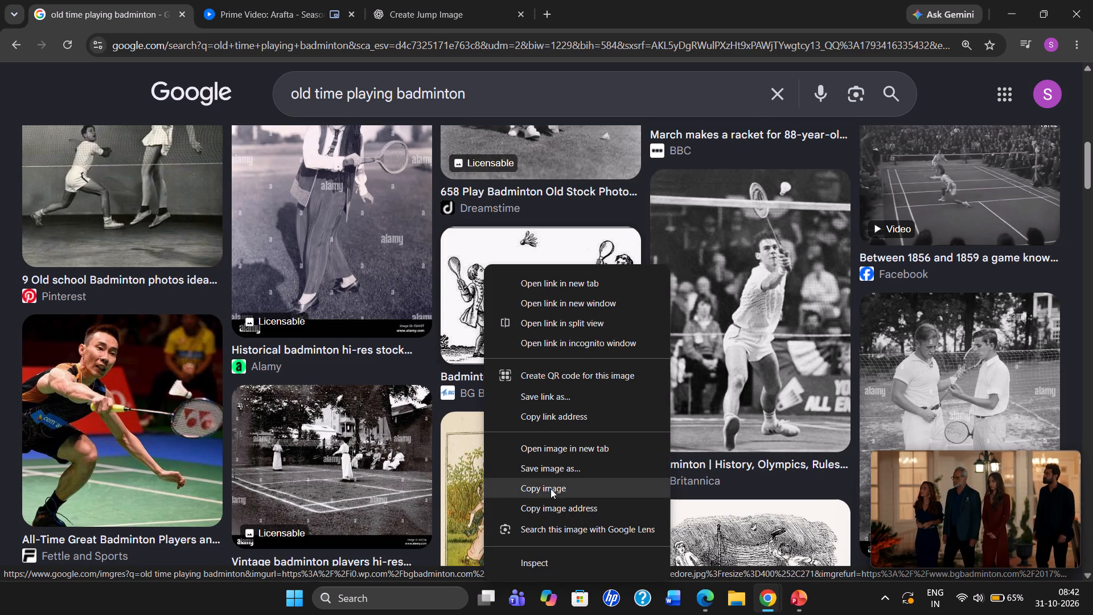
left_click(550, 489)
left_click(800, 610)
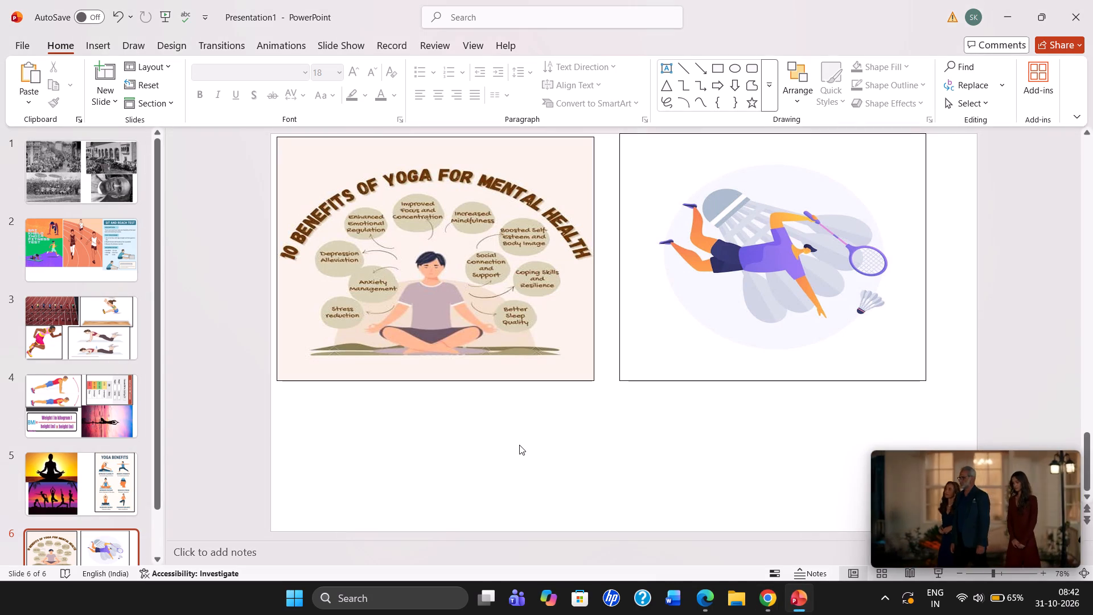
Shorten the yoga benefits picture on slide 6 to about 11.07 cm and the badminton player picture to end level with it.
left_click(482, 340)
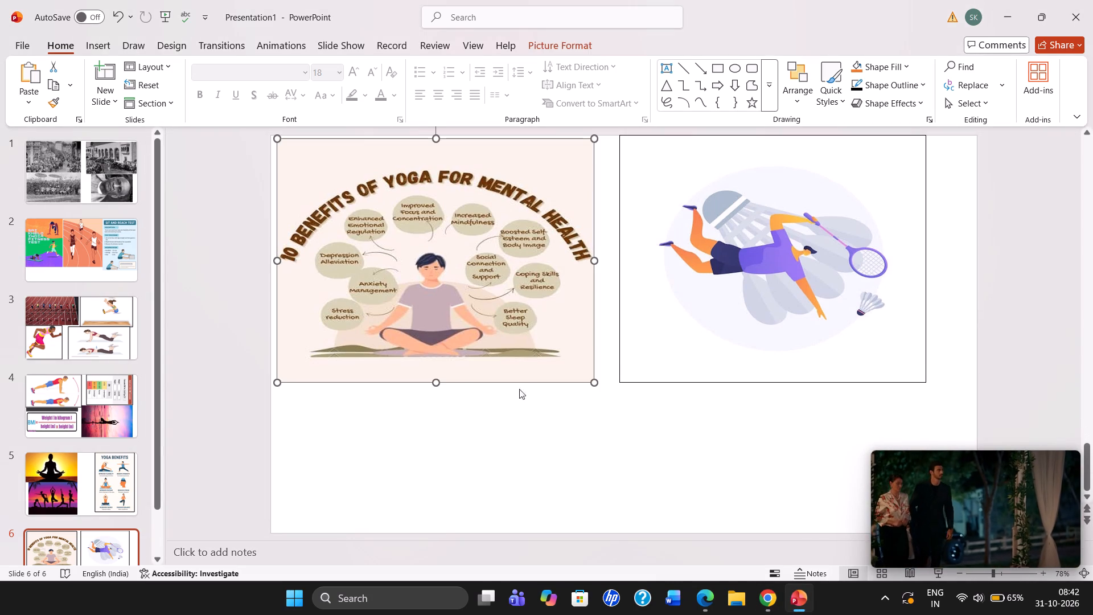
left_click_drag(435, 383, 436, 369)
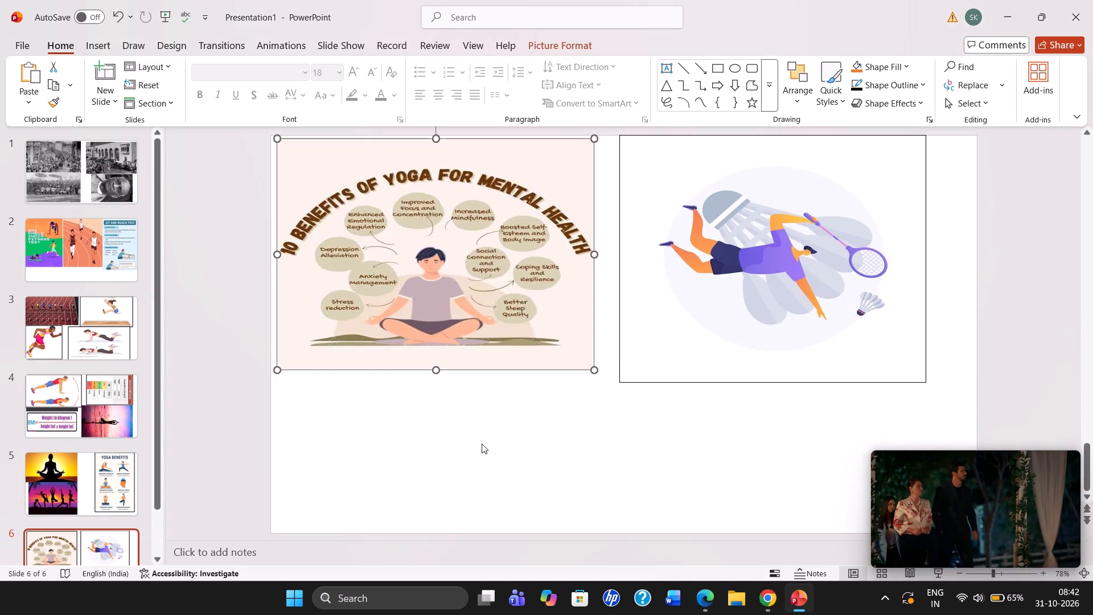
left_click(734, 332)
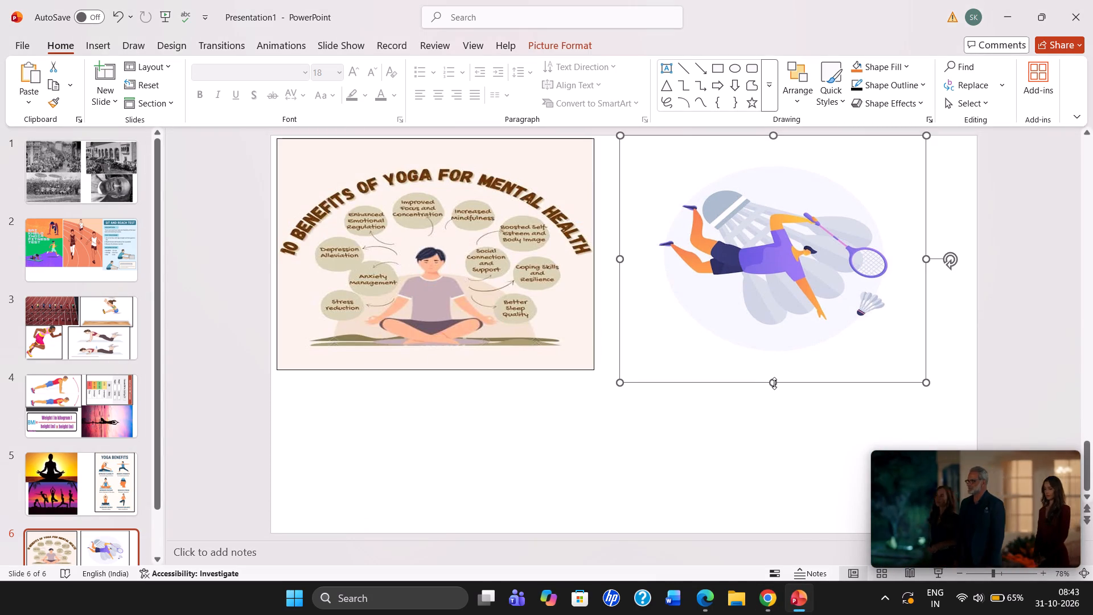
left_click(774, 383)
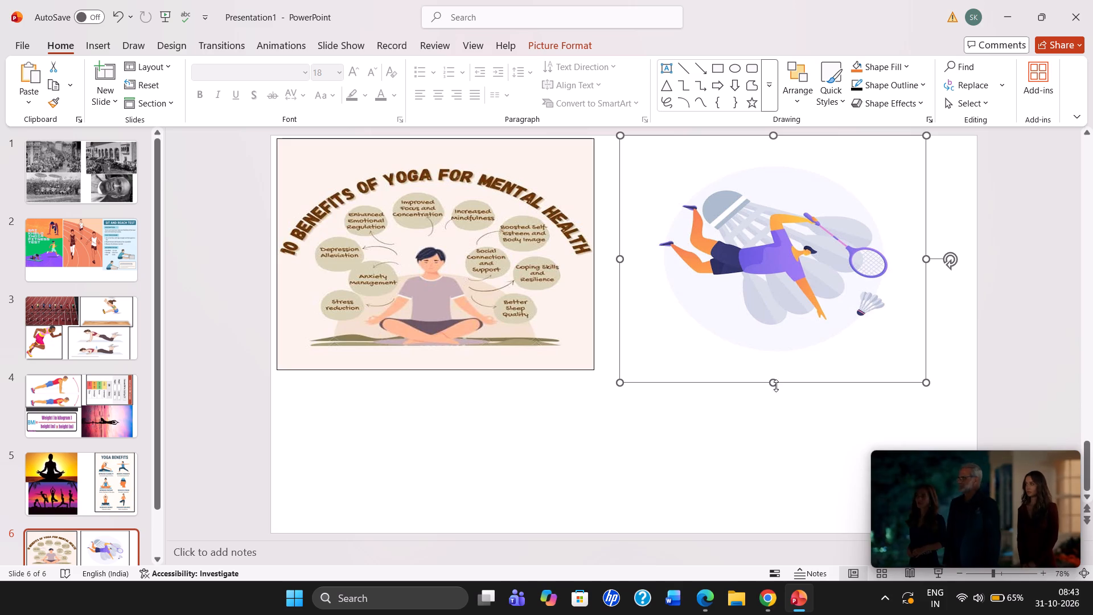
left_click_drag(773, 383, 774, 369)
left_click(774, 369)
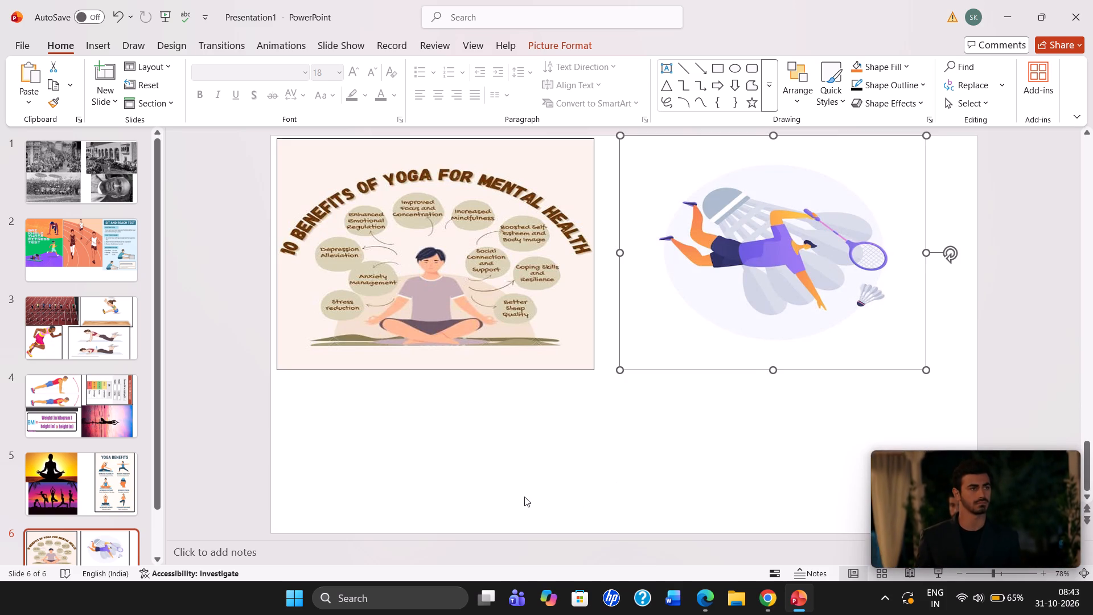
Paste the copied engraving as a picture below the yoga picture in the slide's bottom-left corner, enlarged to about 7.7 × 11.34 cm.
right_click(521, 495)
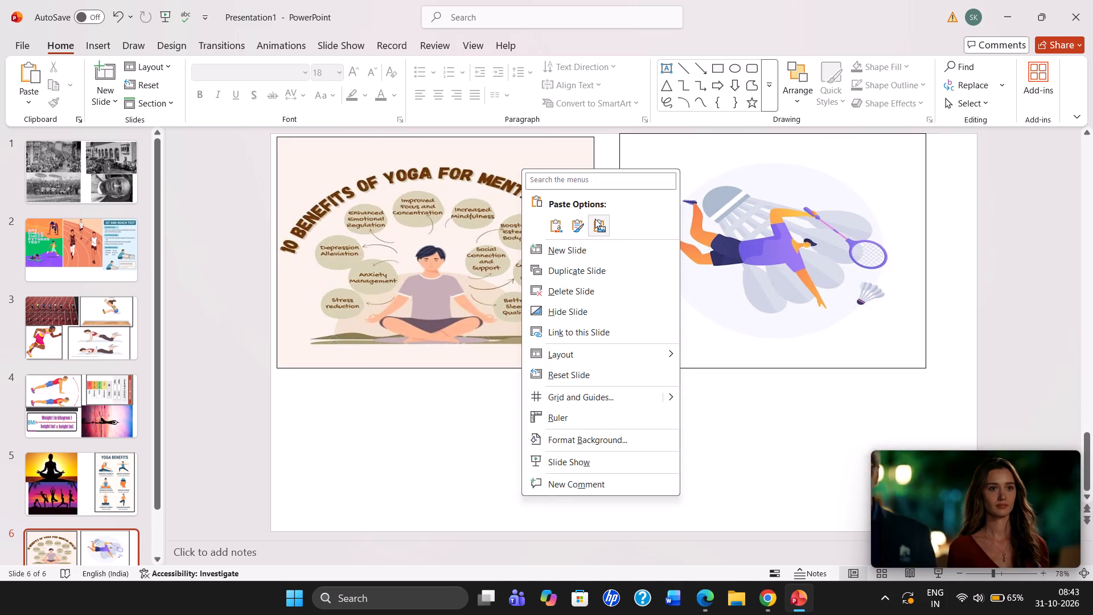
left_click(598, 223)
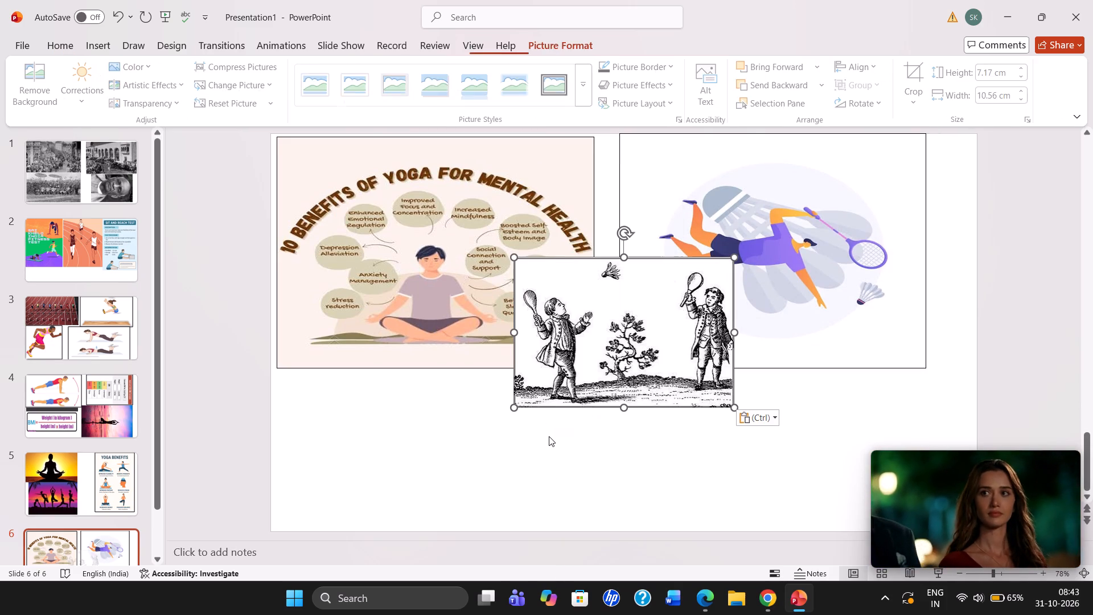
left_click(655, 319)
left_click_drag(655, 319, 445, 431)
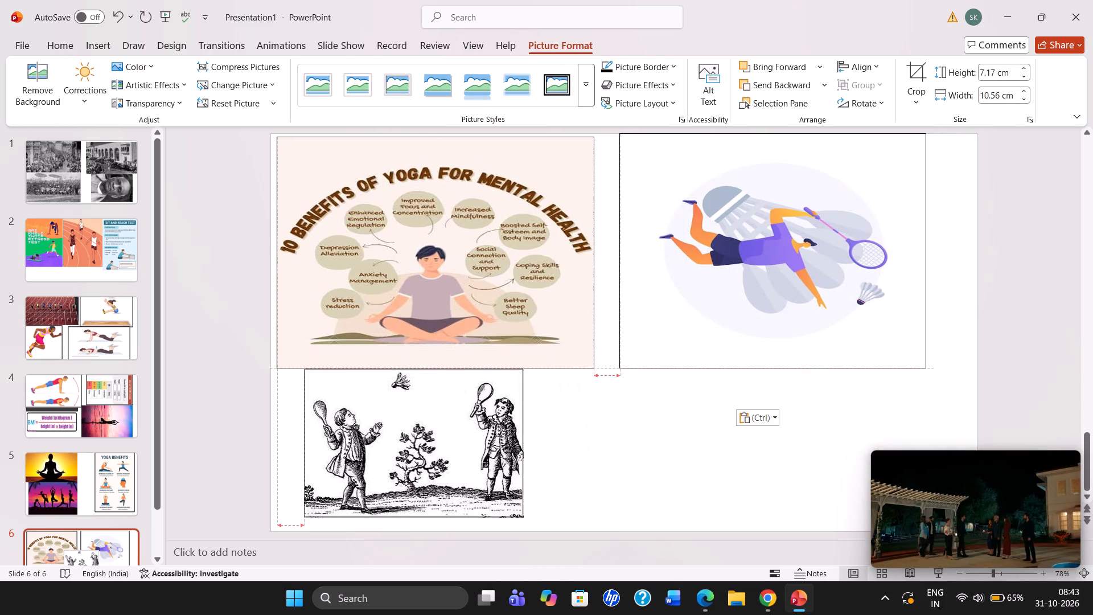
left_click_drag(445, 431, 440, 438)
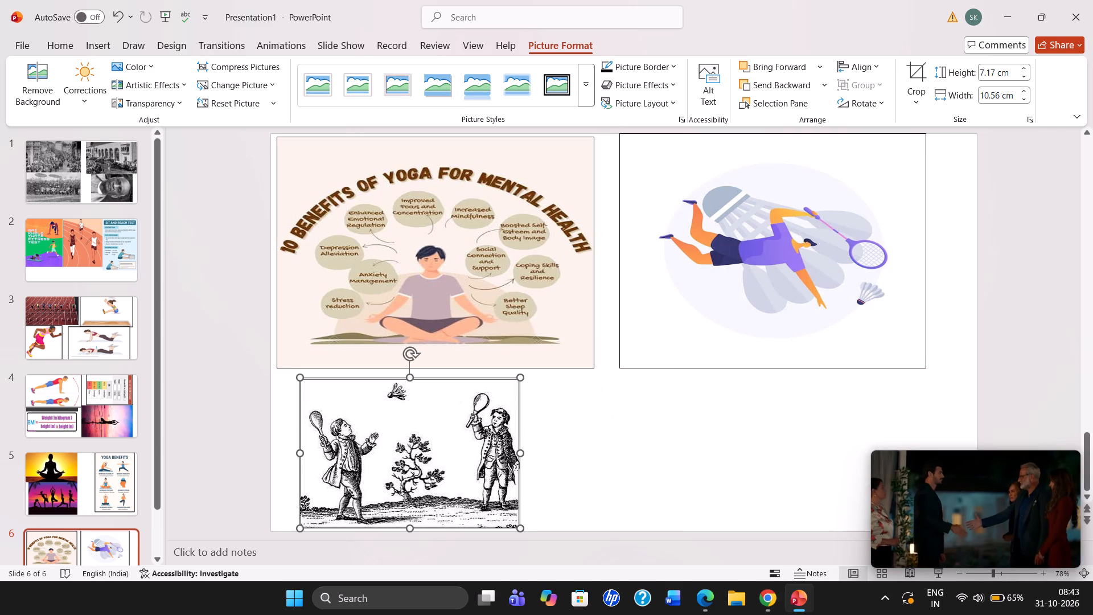
left_click_drag(520, 380, 525, 376)
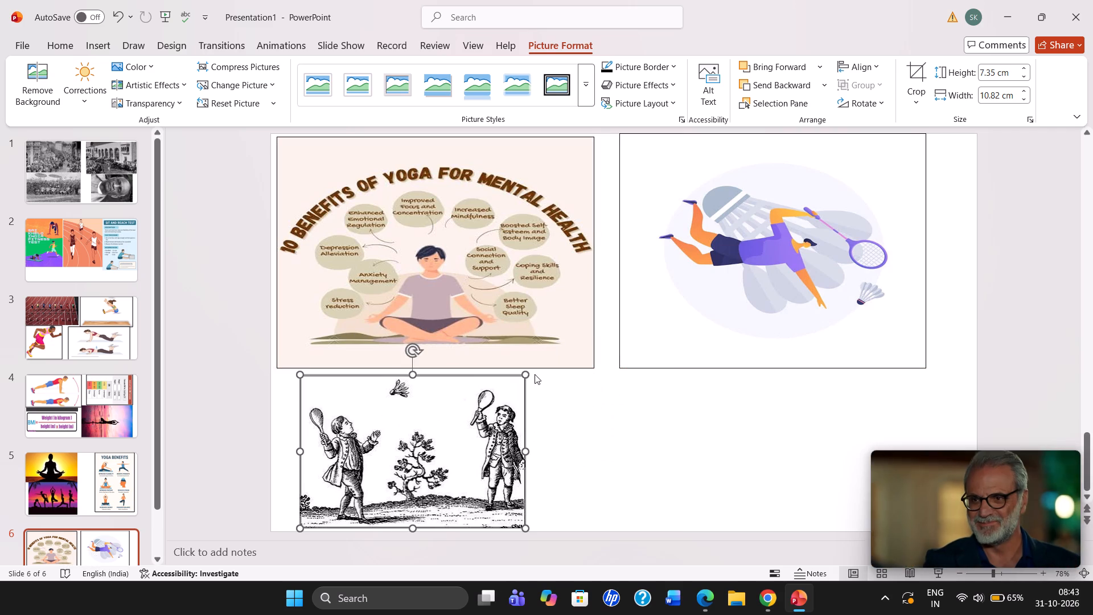
left_click(544, 371)
left_click(500, 407)
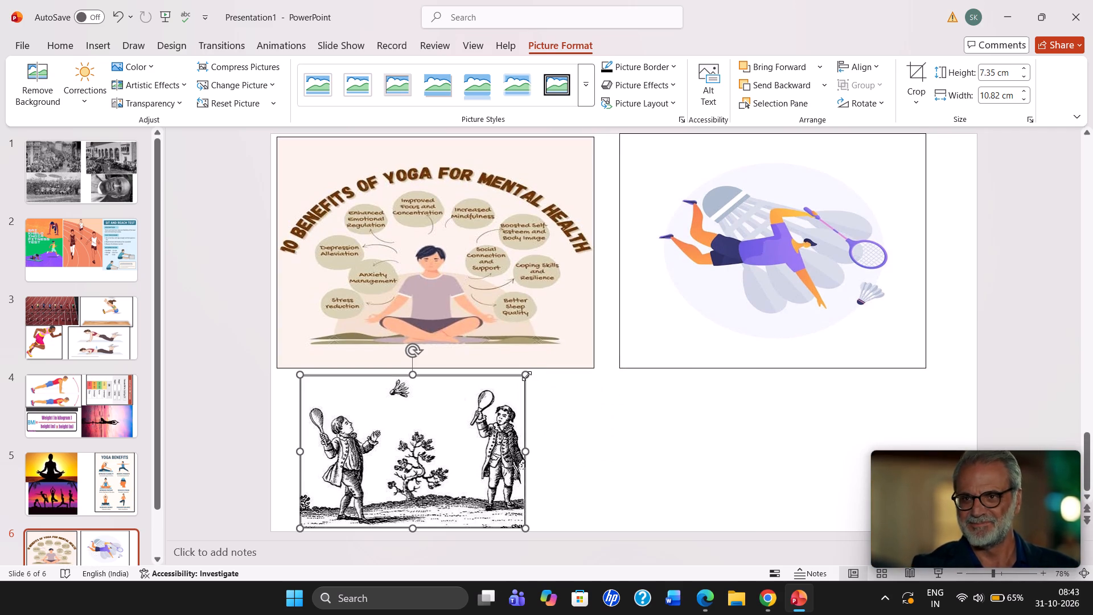
left_click_drag(525, 375, 537, 374)
double_click(537, 374)
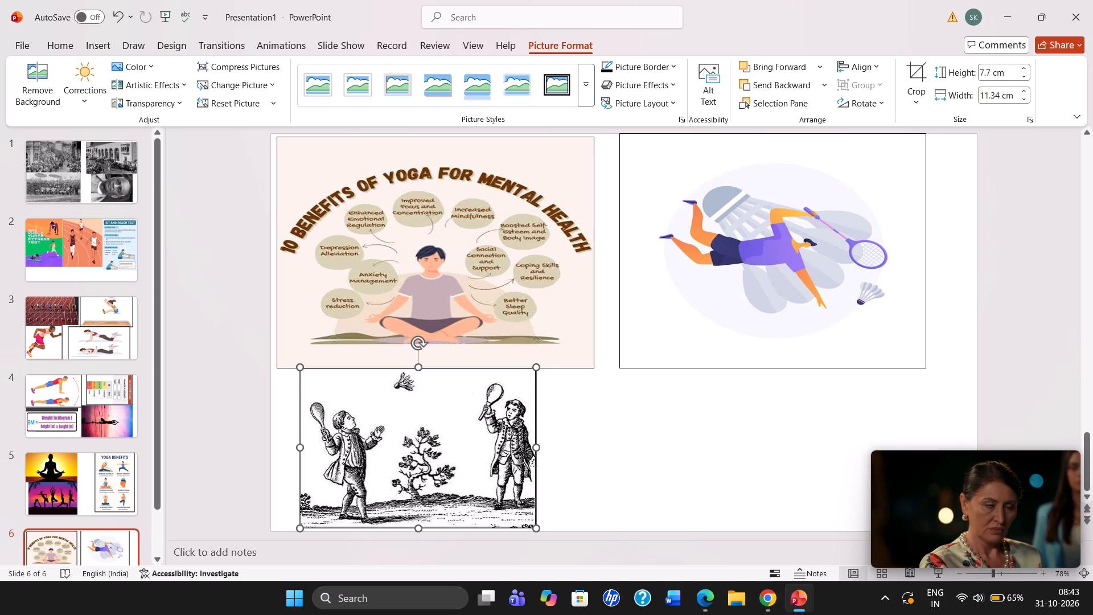
left_click_drag(417, 407, 391, 408)
Rotate the badminton player picture another 90° clockwise and place it in the slide's top-right corner.
left_click(486, 277)
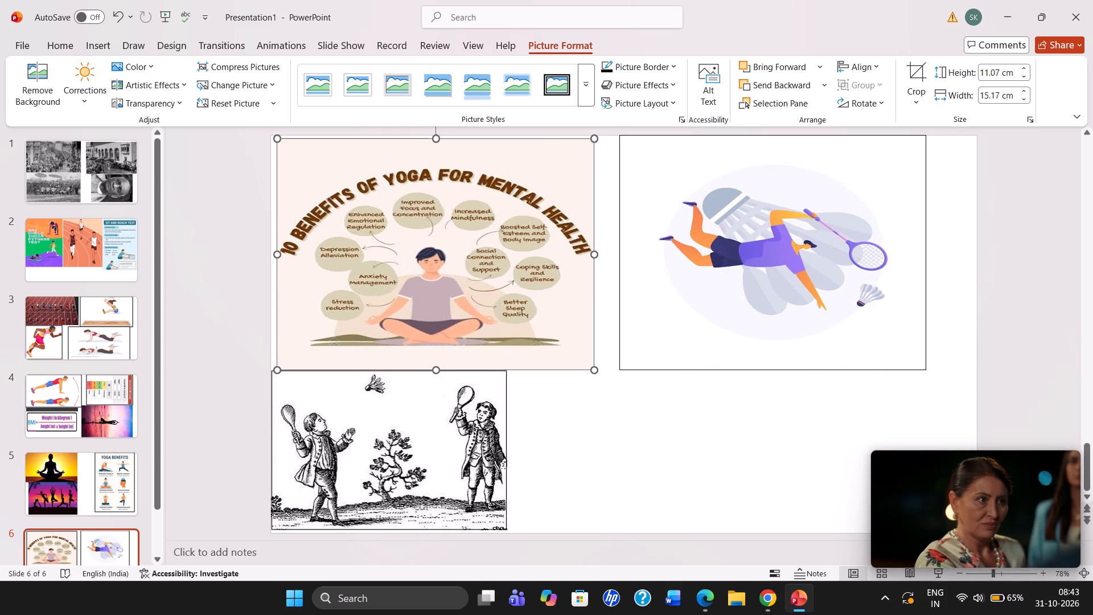
left_click(750, 245)
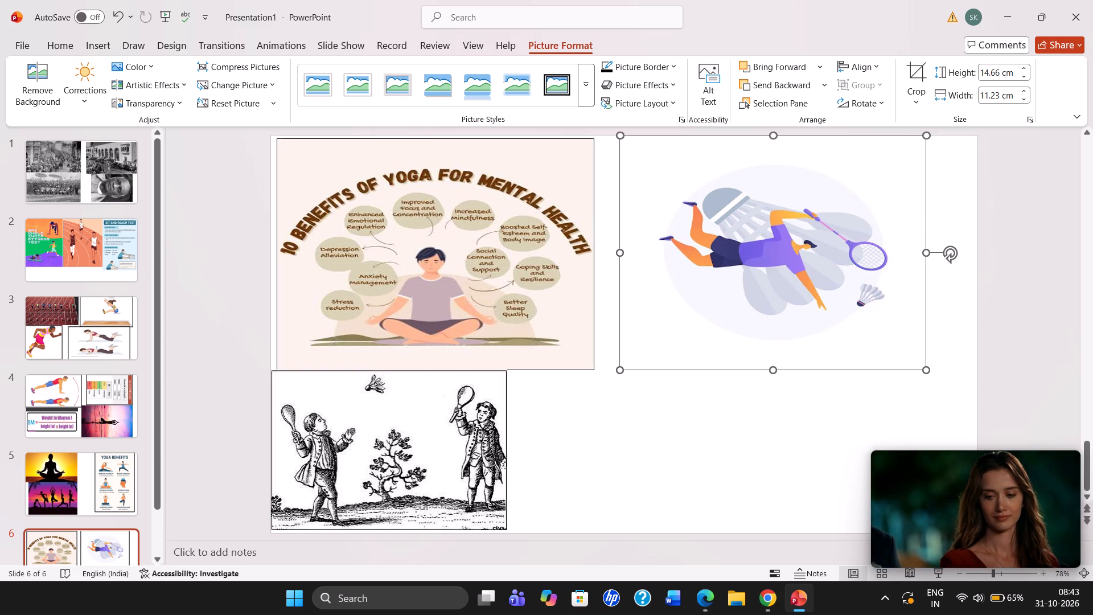
left_click_drag(953, 258, 758, 436)
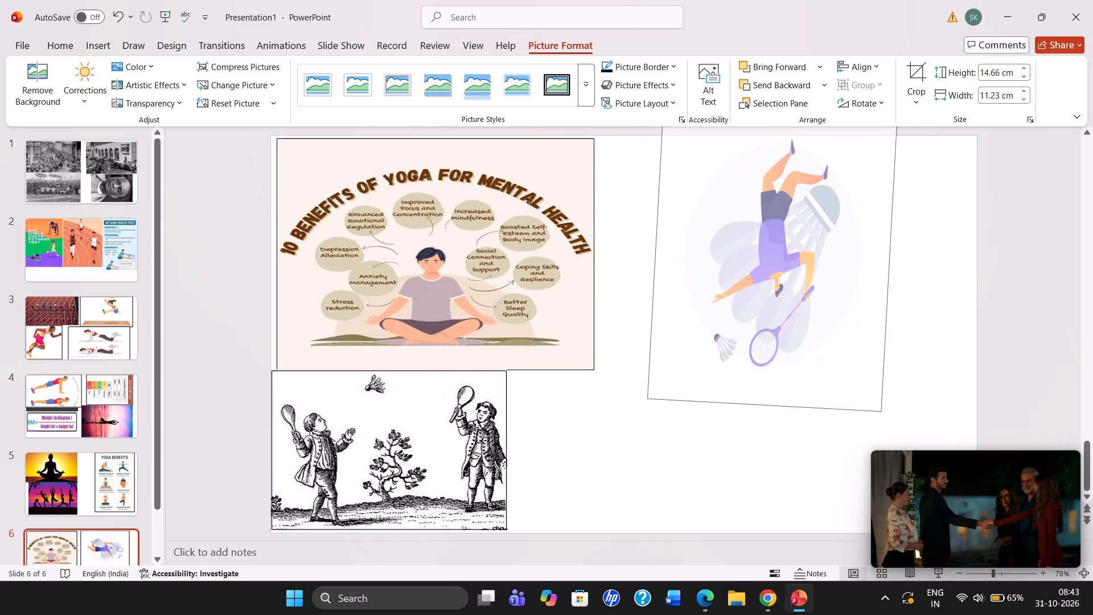
left_click_drag(758, 436, 765, 541)
left_click_drag(779, 345, 876, 362)
left_click_drag(875, 364, 865, 380)
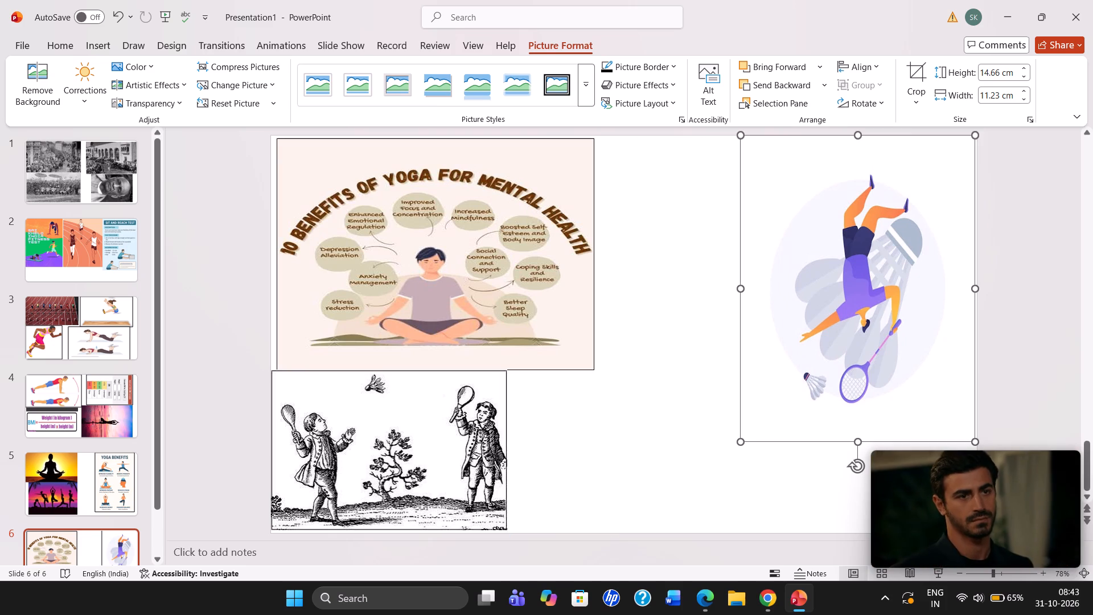
Rotate the yoga benefits picture 90° clockwise and place it against the badminton player picture at the slide's top edge.
left_click_drag(545, 311, 619, 298)
left_click(642, 304)
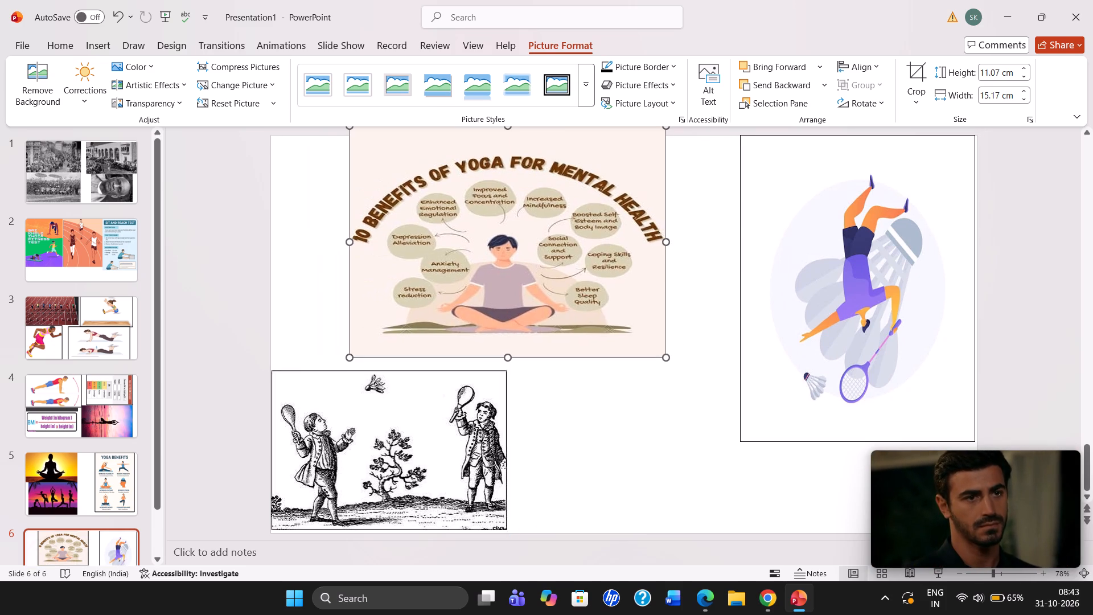
left_click_drag(530, 273, 536, 317)
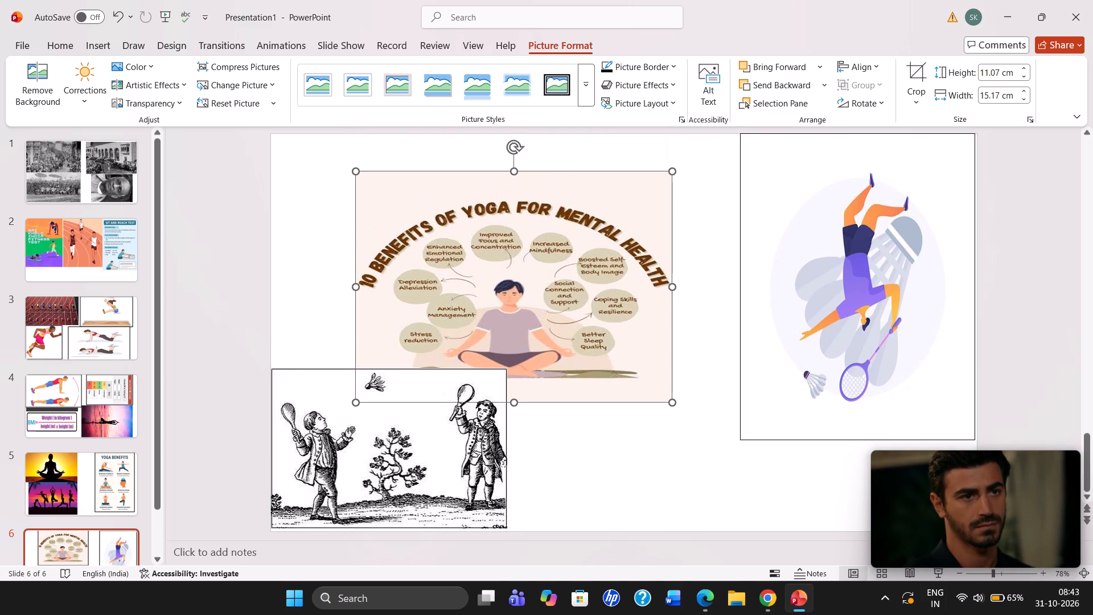
left_click_drag(511, 147, 623, 256)
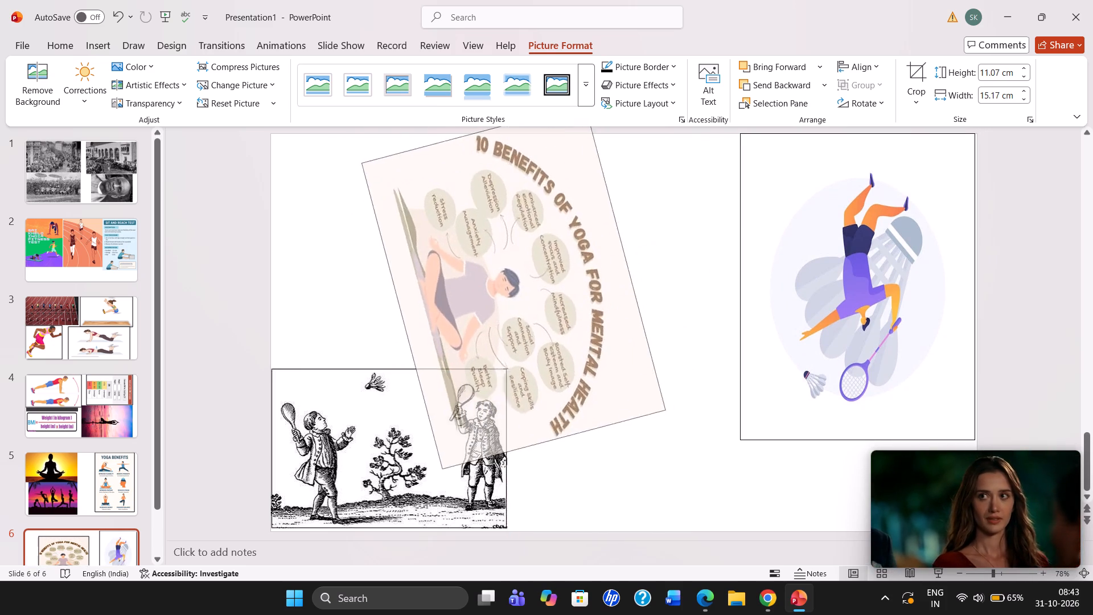
left_click_drag(623, 256, 611, 285)
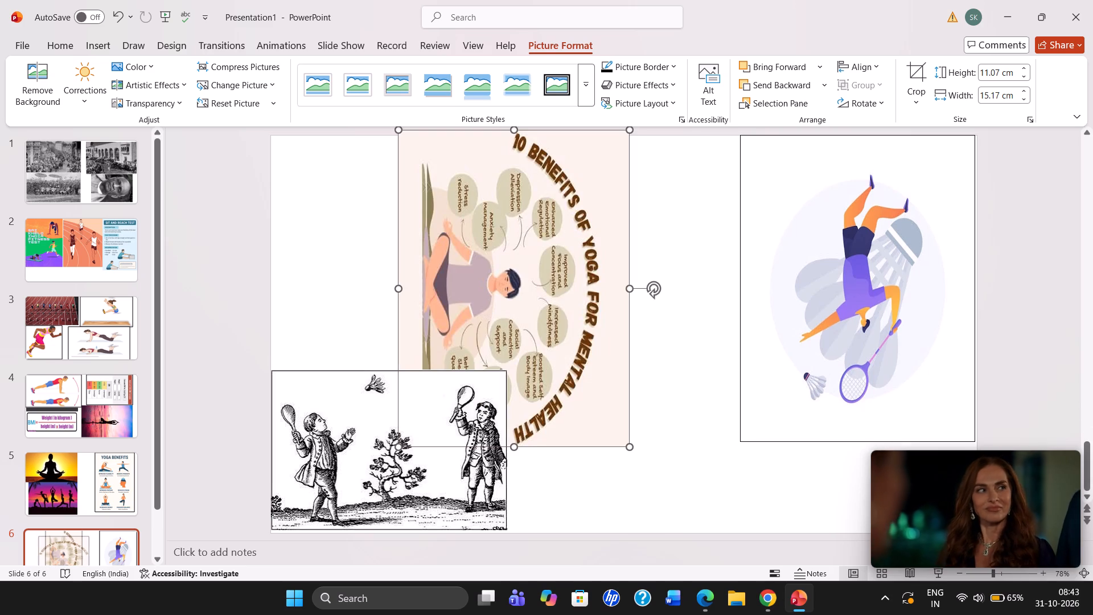
left_click_drag(511, 239, 624, 244)
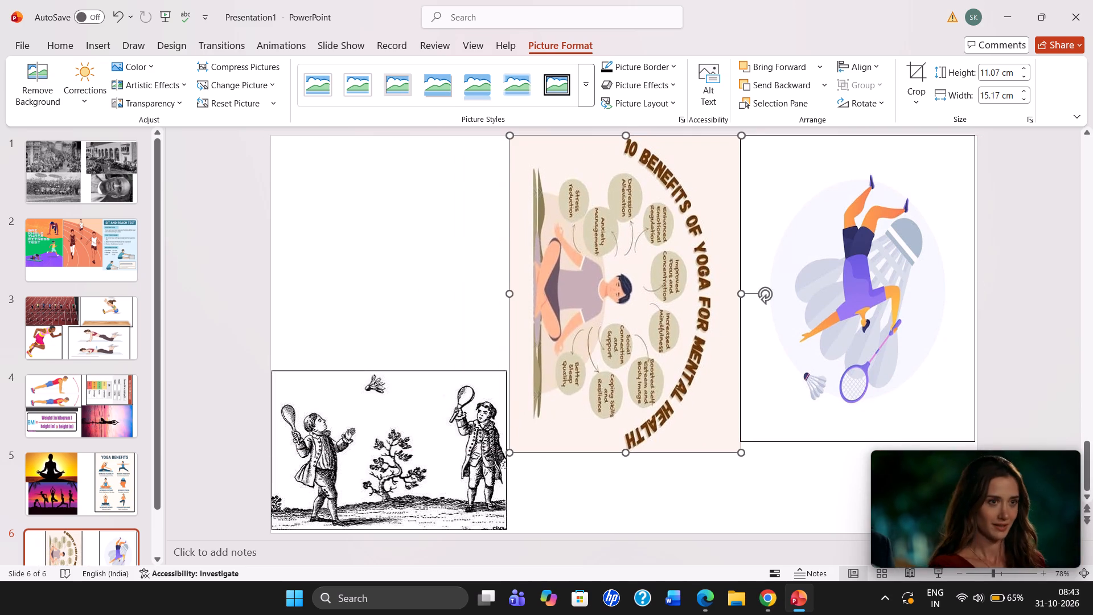
Rotate the badminton engraving 90° clockwise at the slide's left edge.
left_click_drag(391, 401, 393, 365)
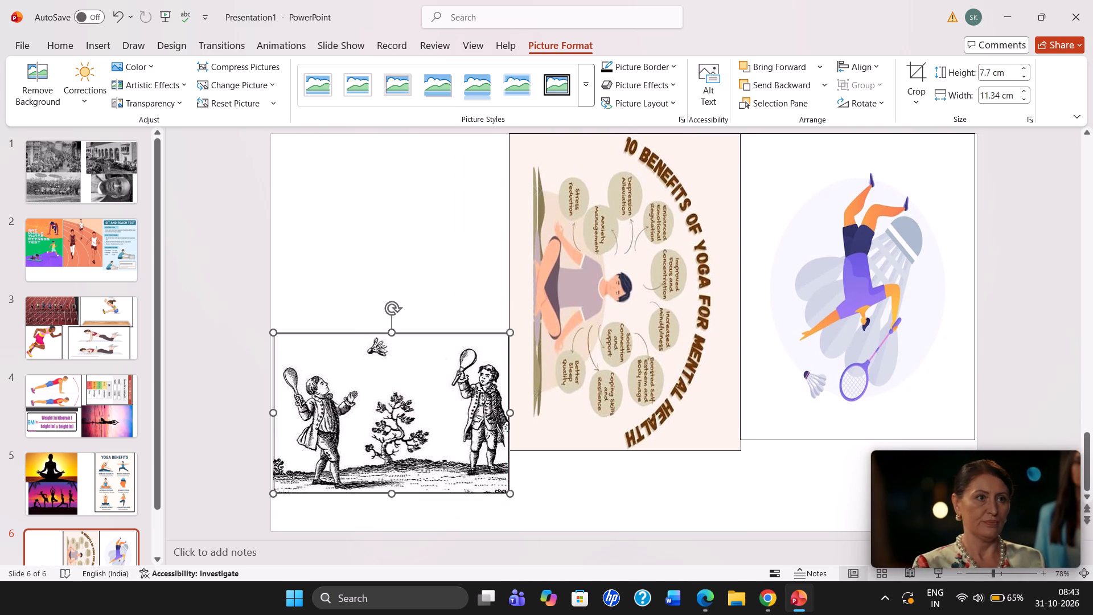
left_click_drag(393, 306, 427, 313)
left_click_drag(445, 352, 421, 399)
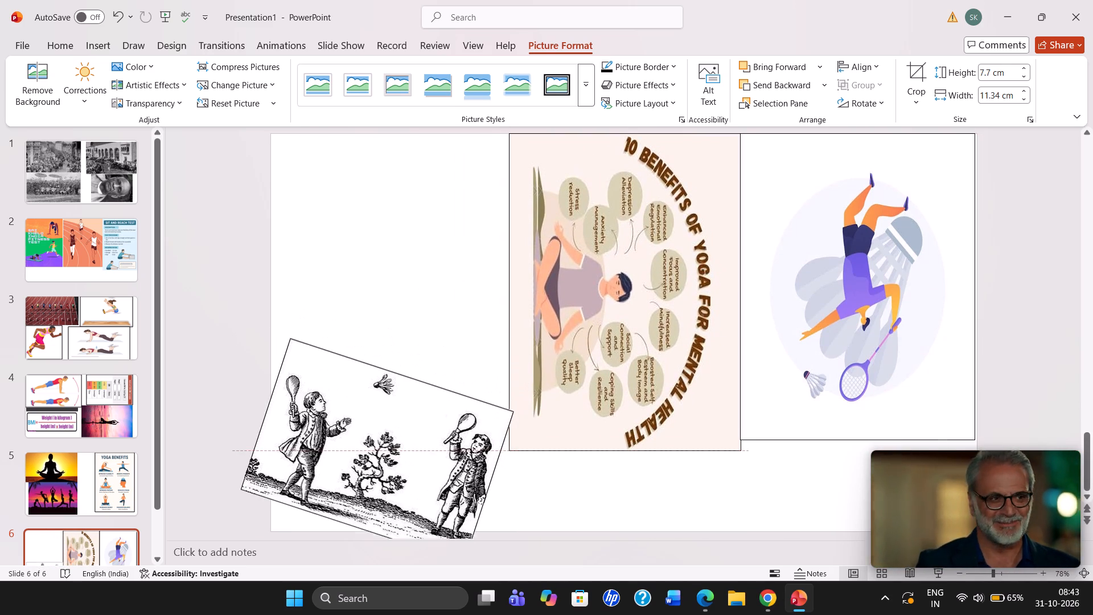
left_click_drag(421, 399, 406, 328)
left_click_drag(387, 301, 467, 395)
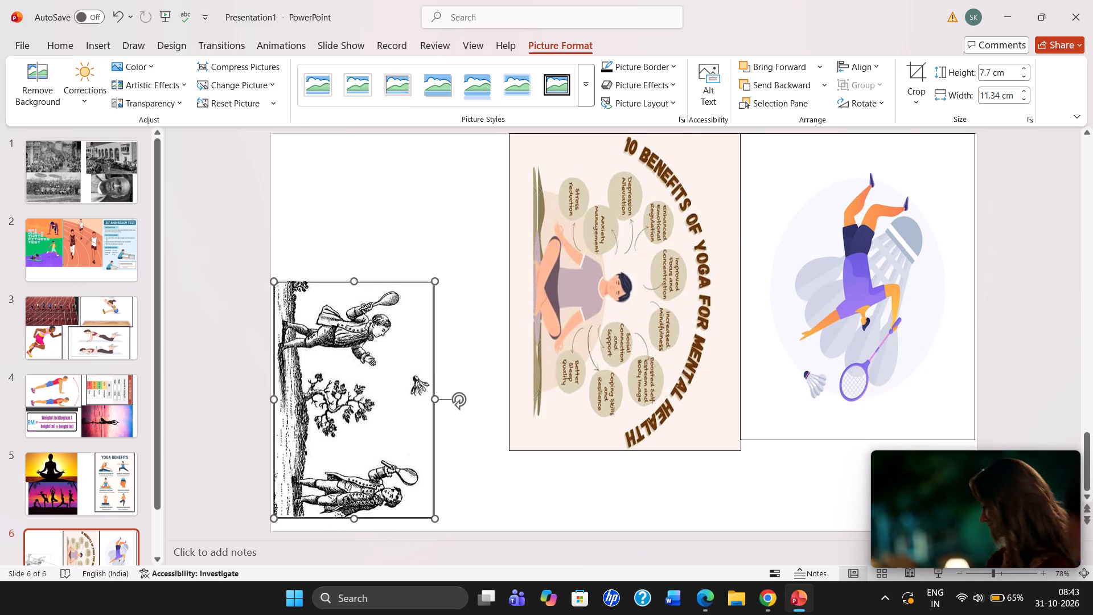
Enlarge the rotated badminton engraving to about 10.25 × 15.09 cm and place it in the slide's top-left corner.
left_click_drag(437, 279, 487, 210)
left_click_drag(394, 370, 406, 325)
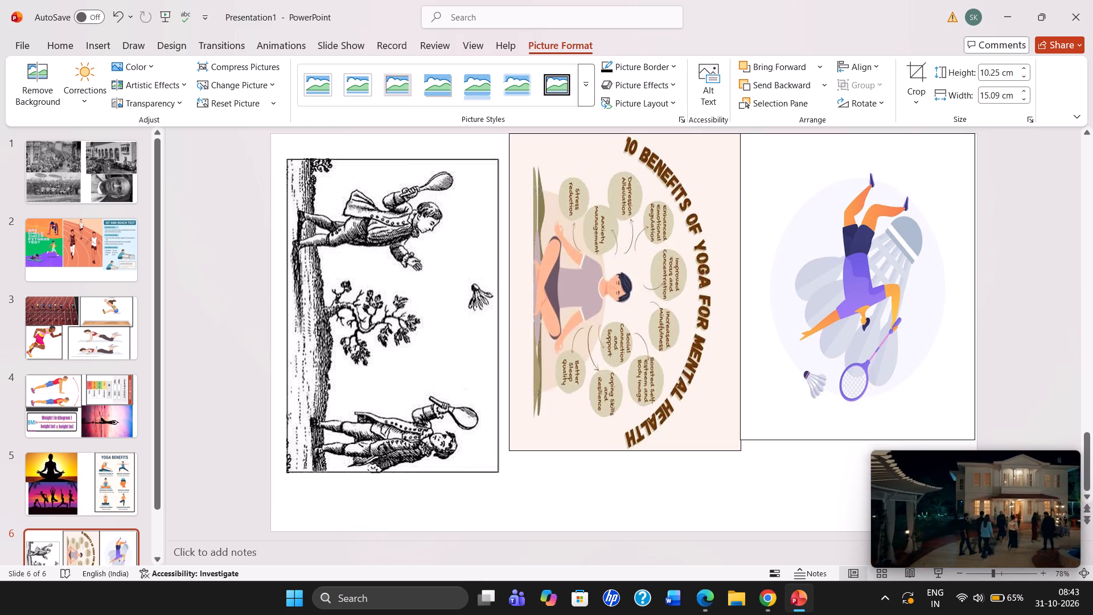
left_click_drag(406, 325, 402, 305)
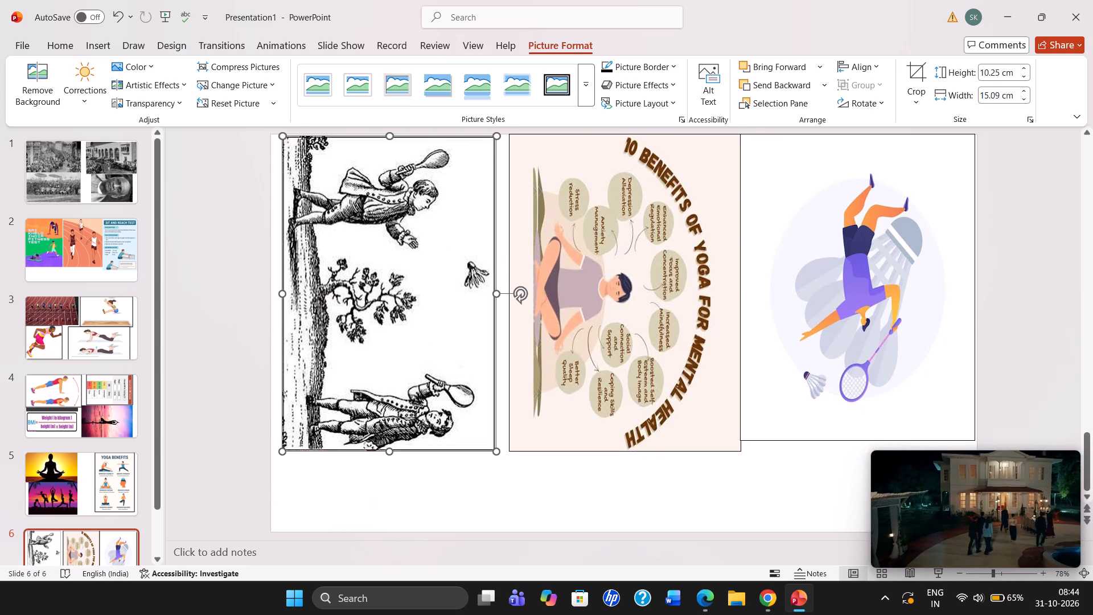
Enlarge the yoga benefits picture to about 11.47 × 15.72 cm and fit it between the engraving and the badminton player picture.
left_click(564, 345)
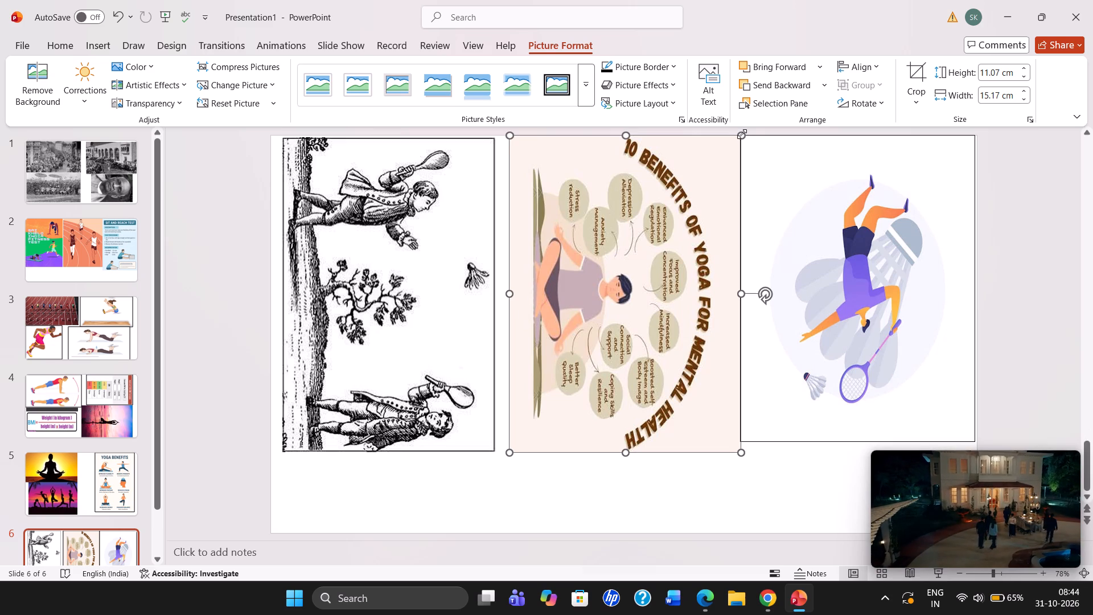
left_click_drag(742, 134, 749, 124)
left_click(749, 124)
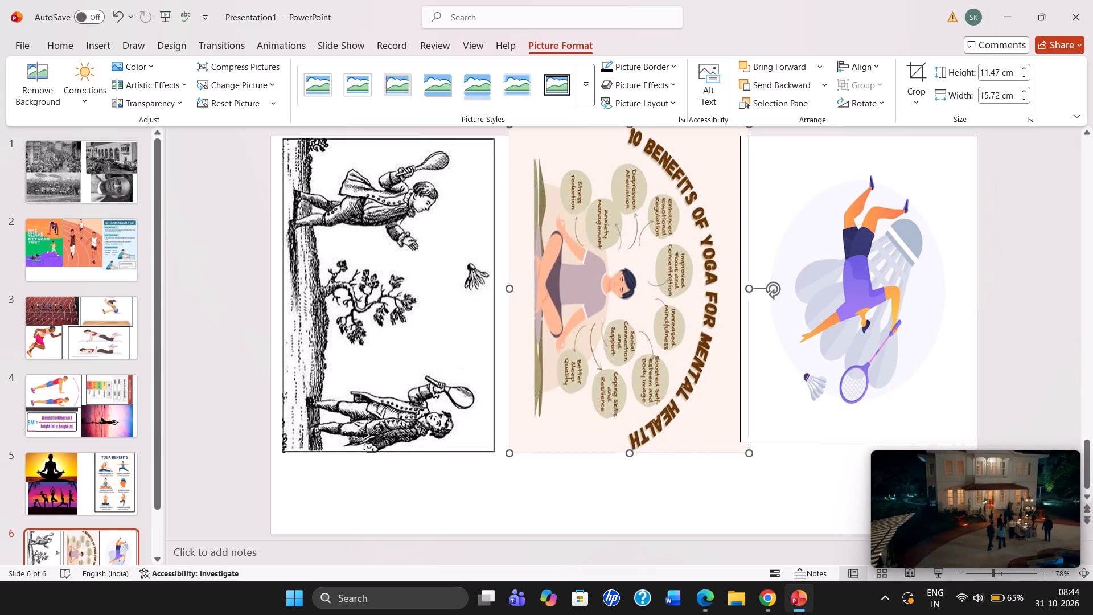
left_click(683, 212)
left_click(683, 233)
left_click_drag(602, 233, 589, 250)
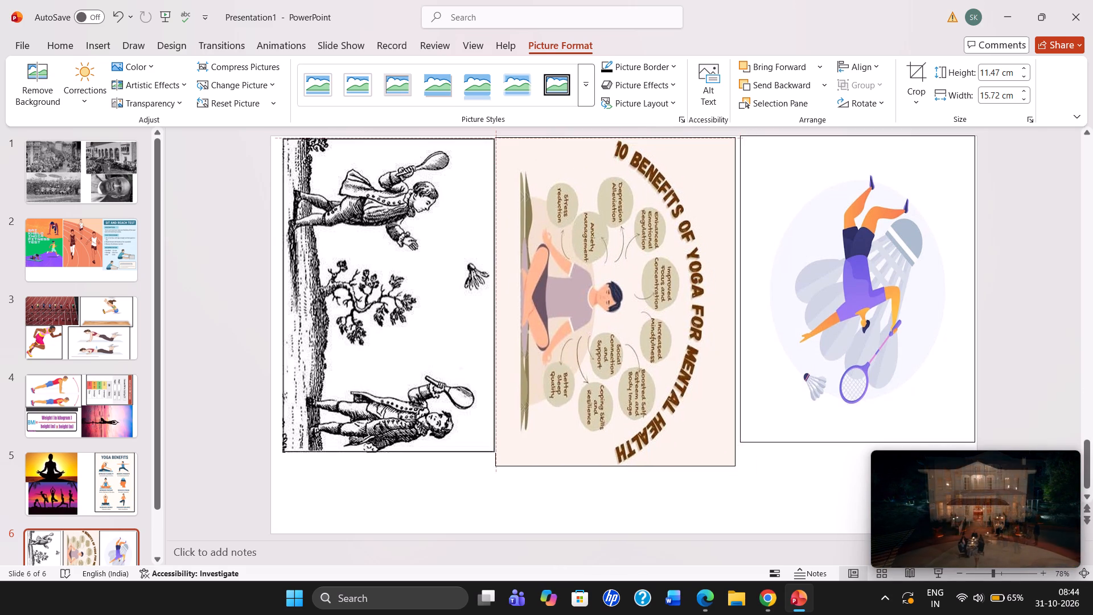
left_click_drag(589, 250, 590, 250)
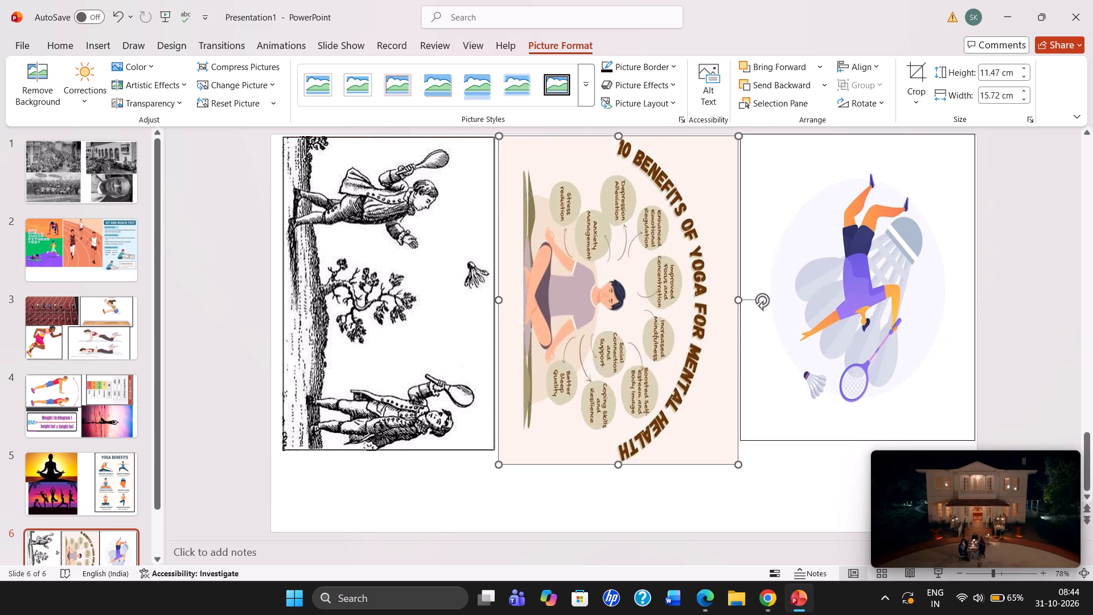
left_click(396, 492)
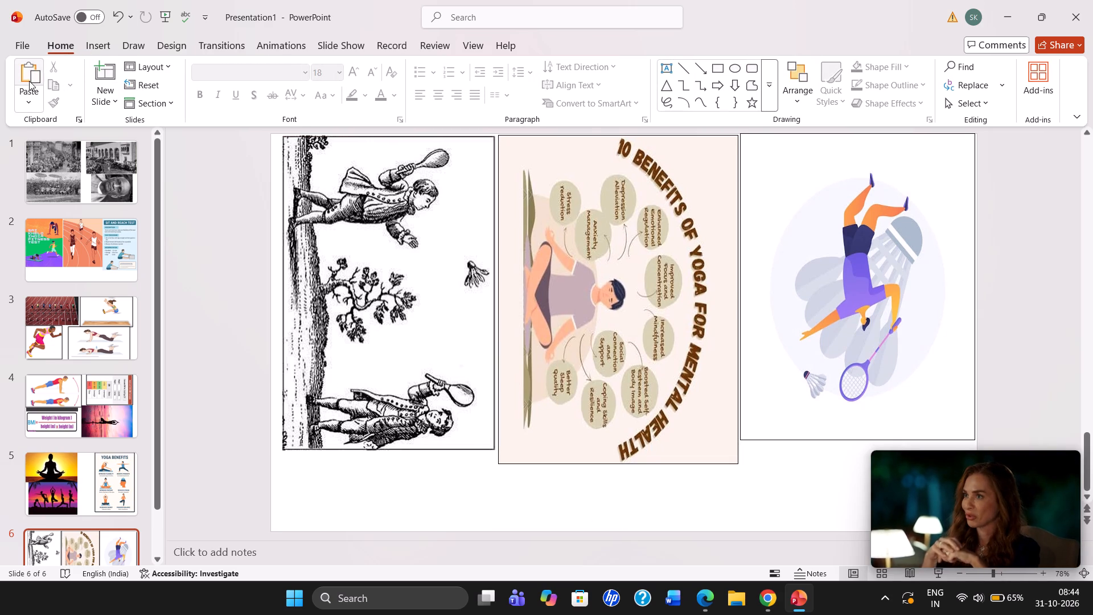
Add a new blank slide after slide 6.
left_click(105, 71)
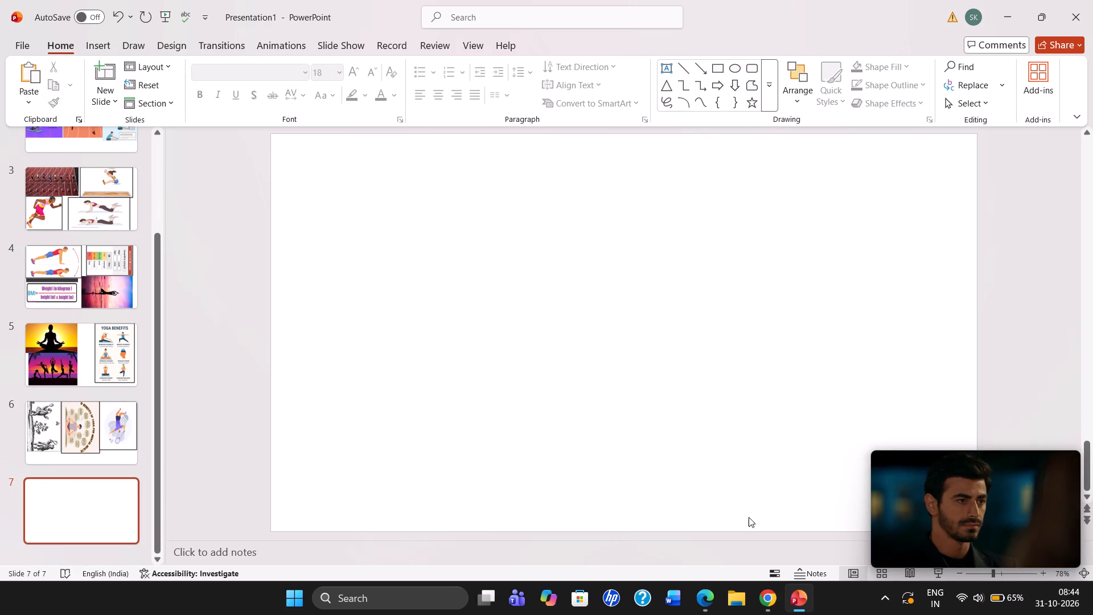
Switch to Chrome and look through the "old time playing badminton" image results for another suitable picture.
left_click(739, 557)
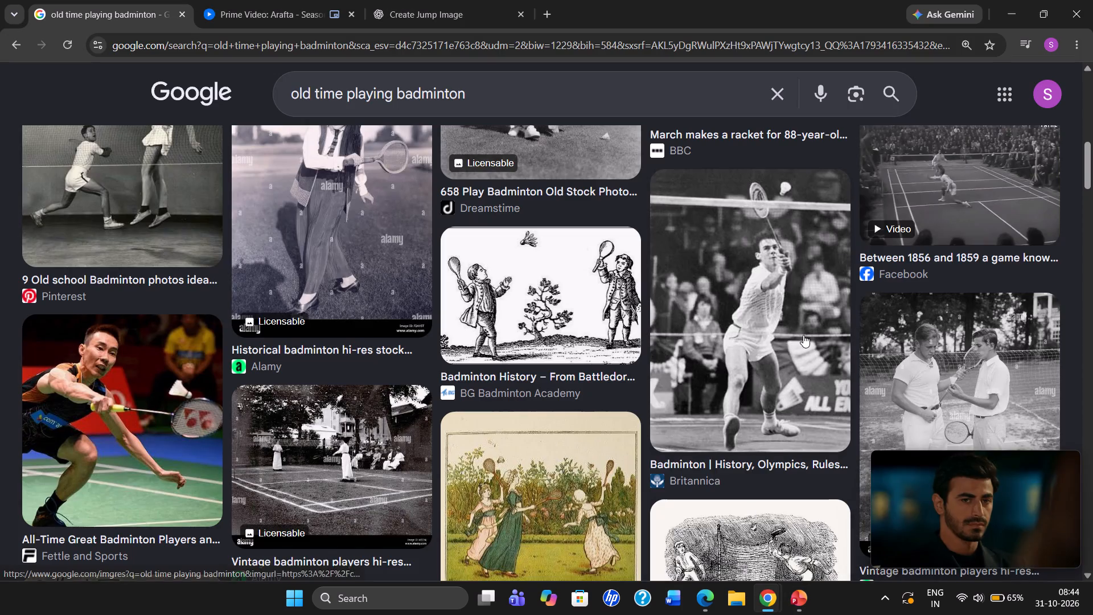
scroll(837, 255, "down", 6)
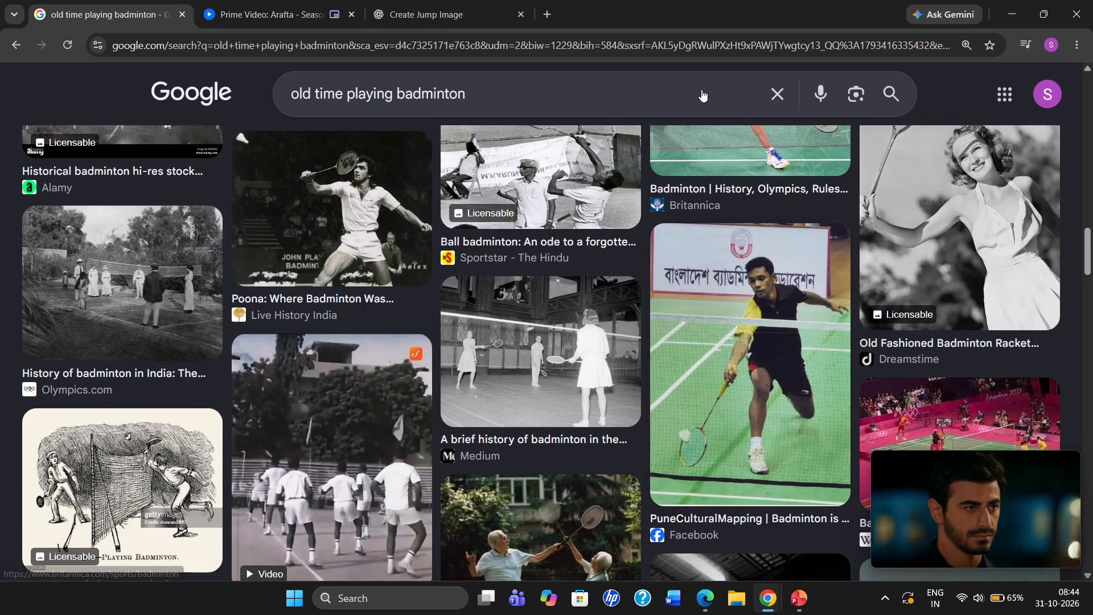
scroll(609, 368, "down", 12)
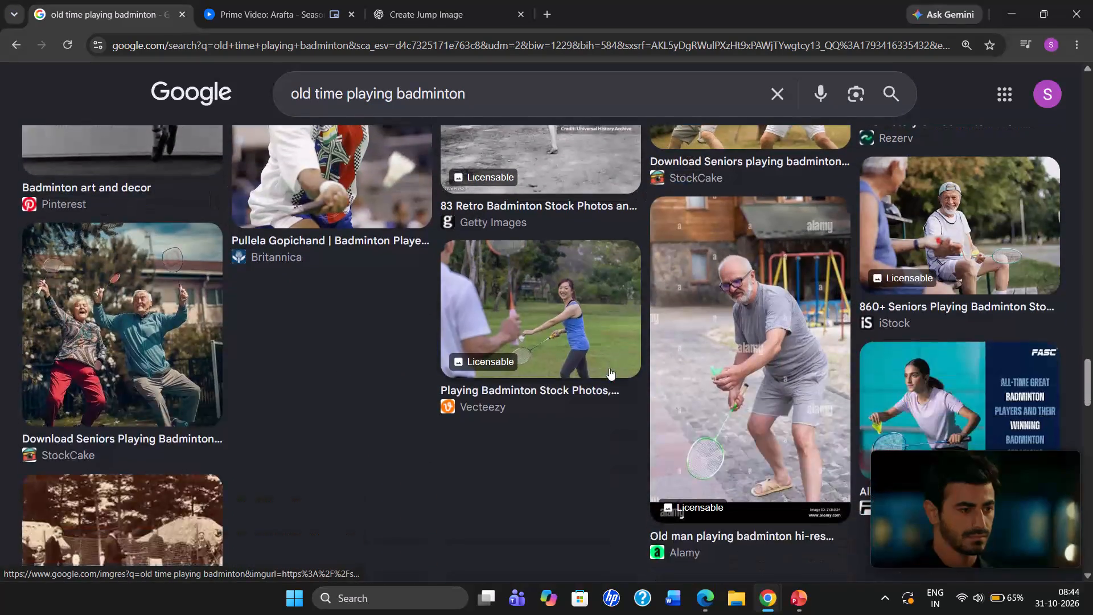
scroll(609, 368, "down", 5)
scroll(609, 368, "right", 2)
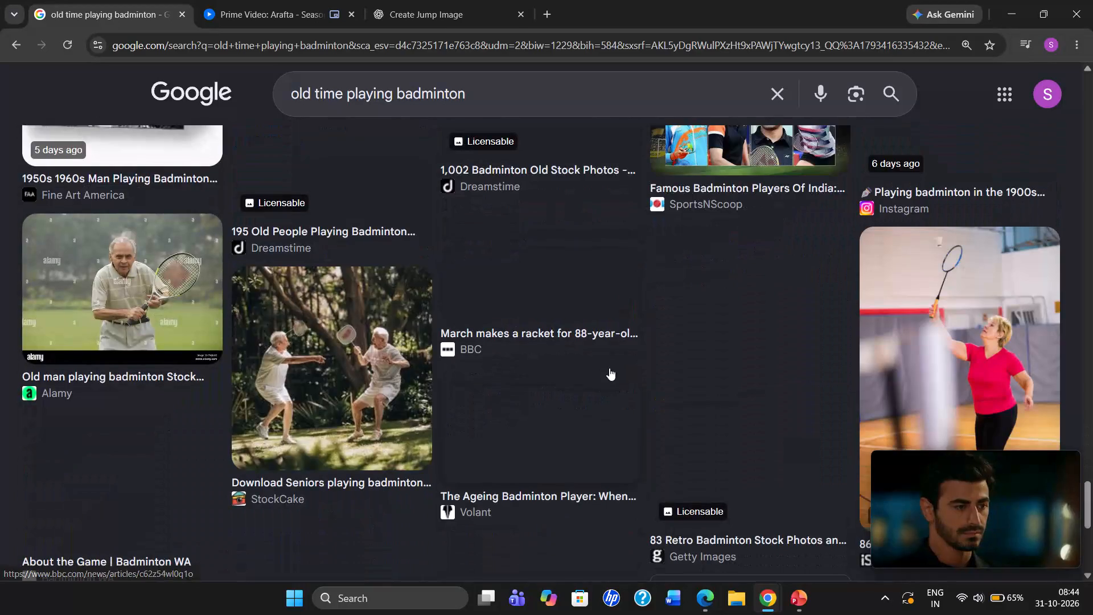
scroll(609, 368, "right", 2)
scroll(609, 368, "down", 6)
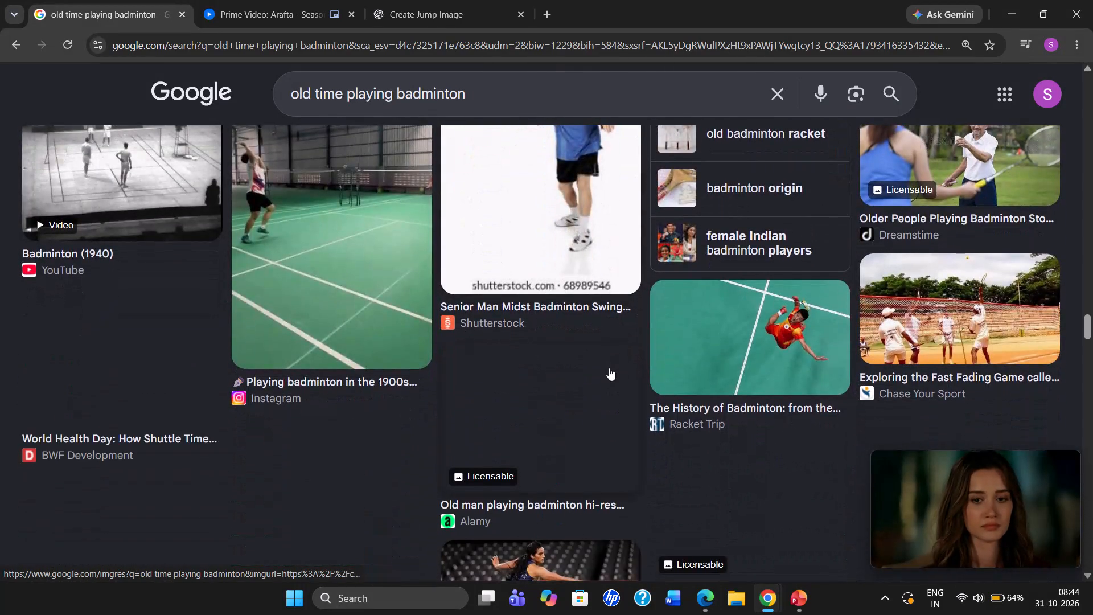
scroll(609, 368, "down", 7)
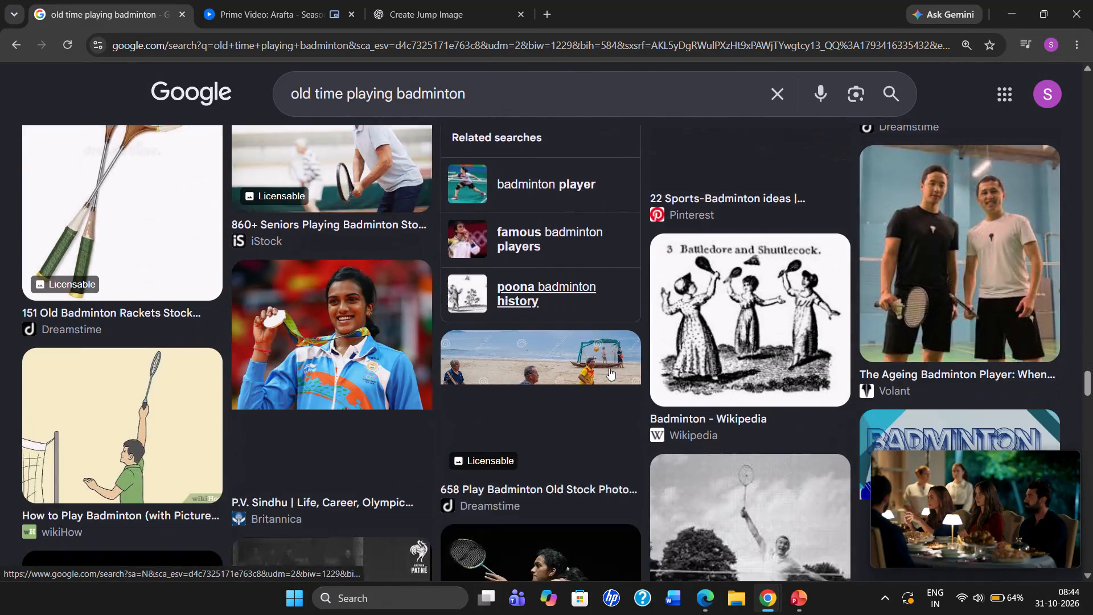
scroll(609, 368, "down", 5)
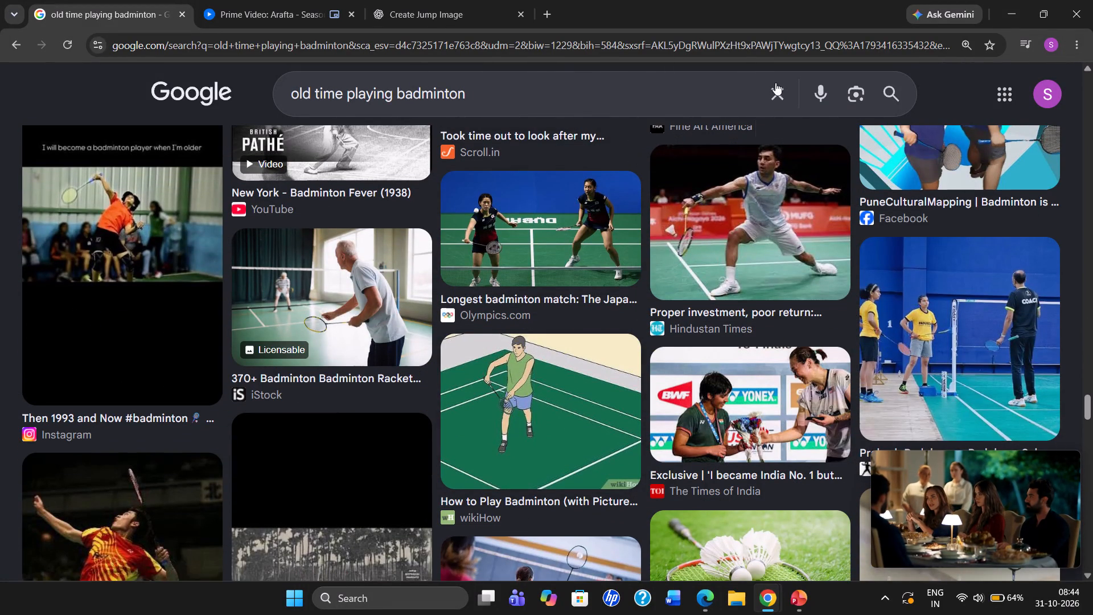
Search Google Images for "indiviual skills of bad inton" and look through the results.
left_click(778, 89)
type("indi")
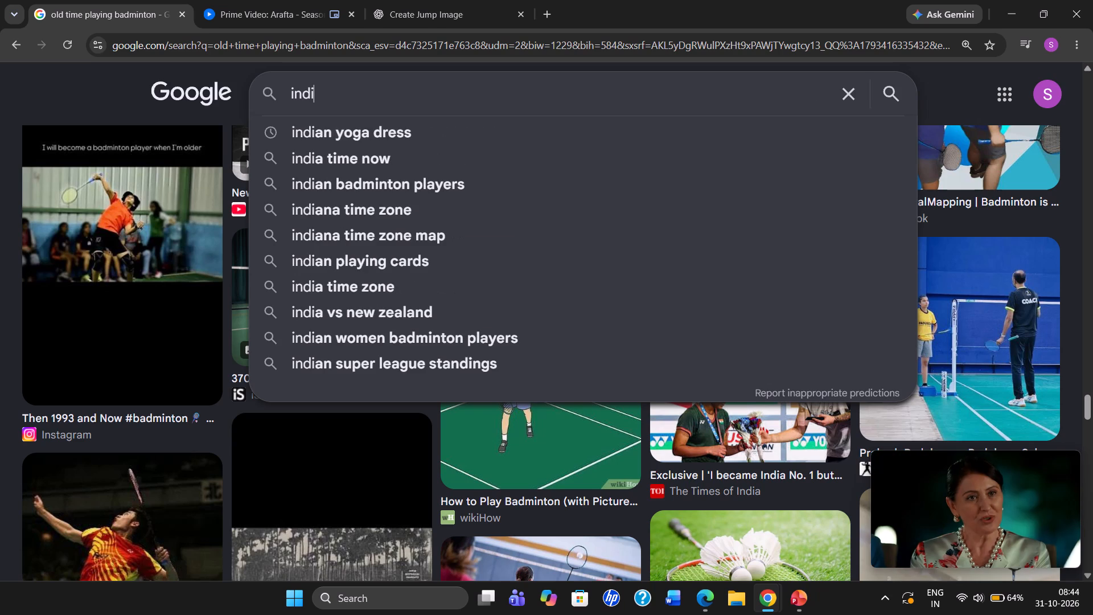
type("viual skills of bad inton")
key("Return")
scroll(398, 389, "down", 3)
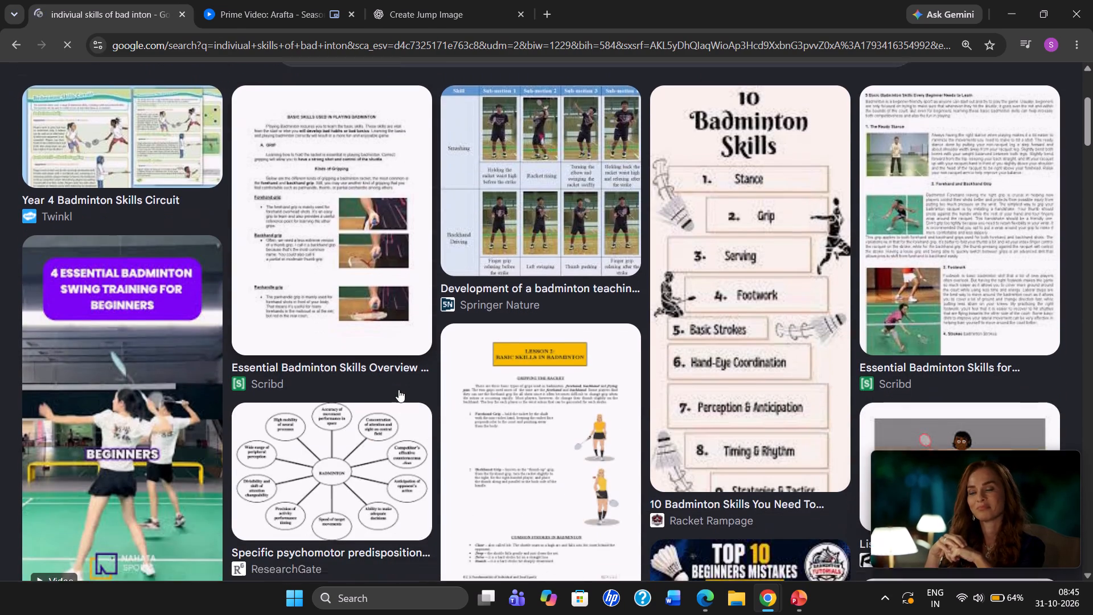
scroll(398, 389, "up", 3)
scroll(398, 389, "right", 1)
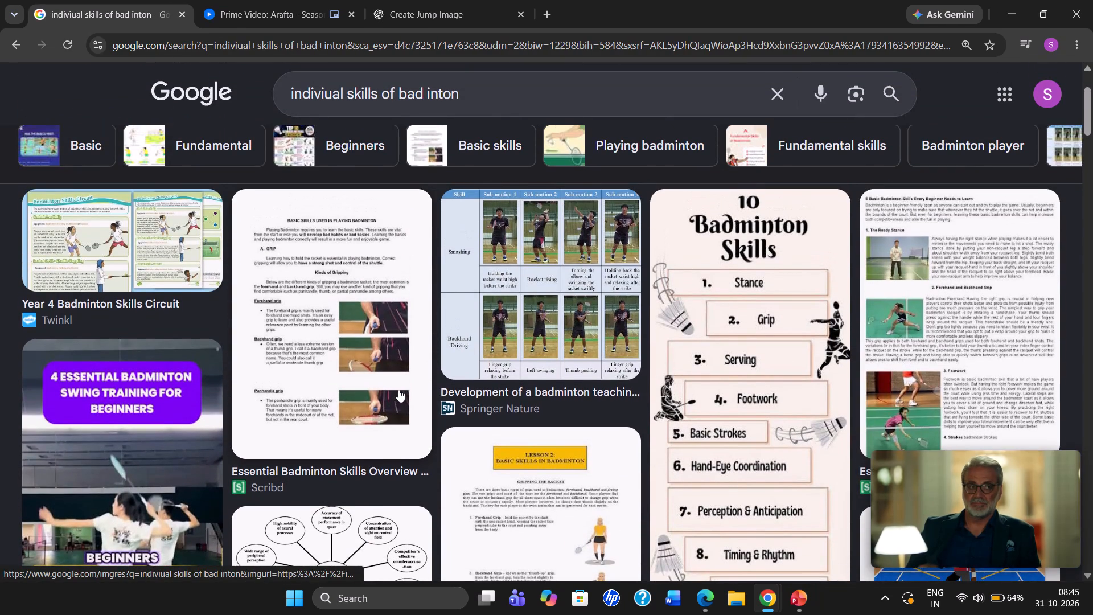
scroll(398, 389, "right", 3)
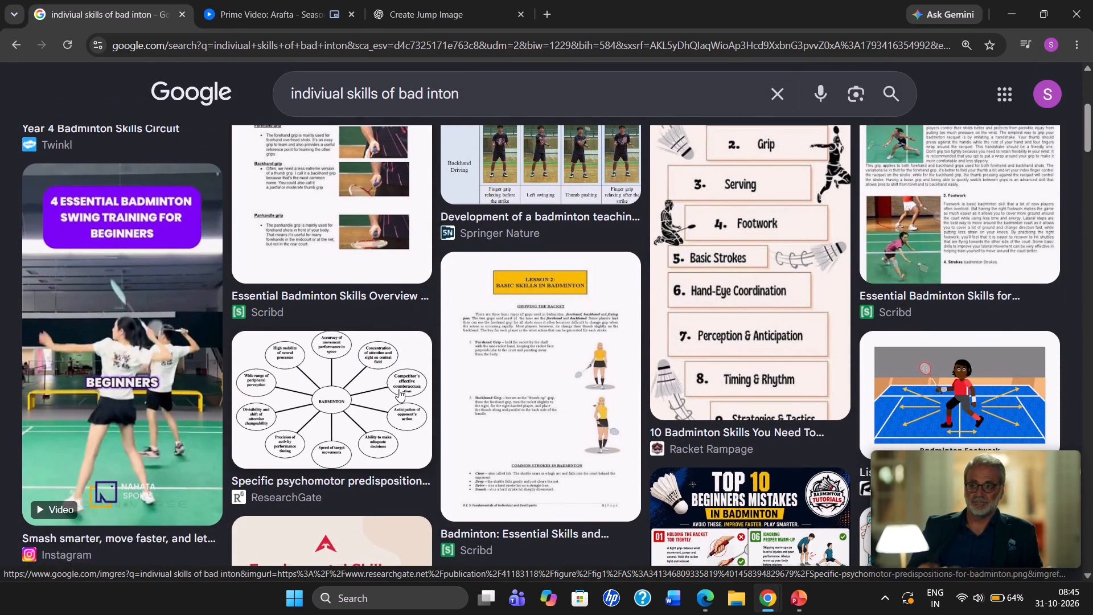
Copy the 10 Badminton Skills infographic and paste it as a picture on slide 7 in PowerPoint, left of the slide's centre.
right_click(773, 263)
left_click(853, 495)
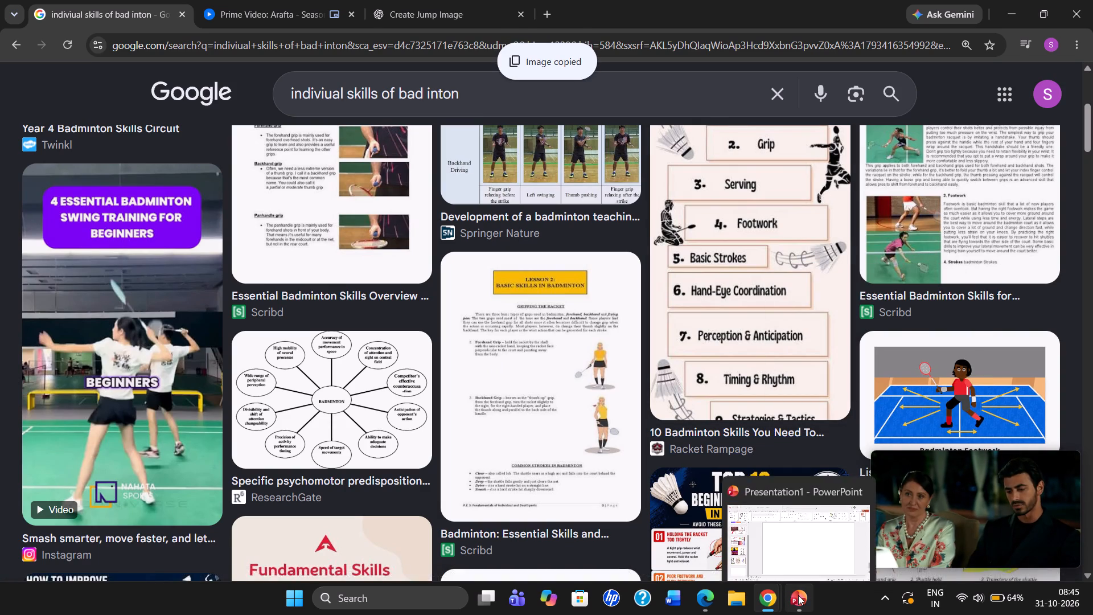
left_click(798, 595)
right_click(382, 309)
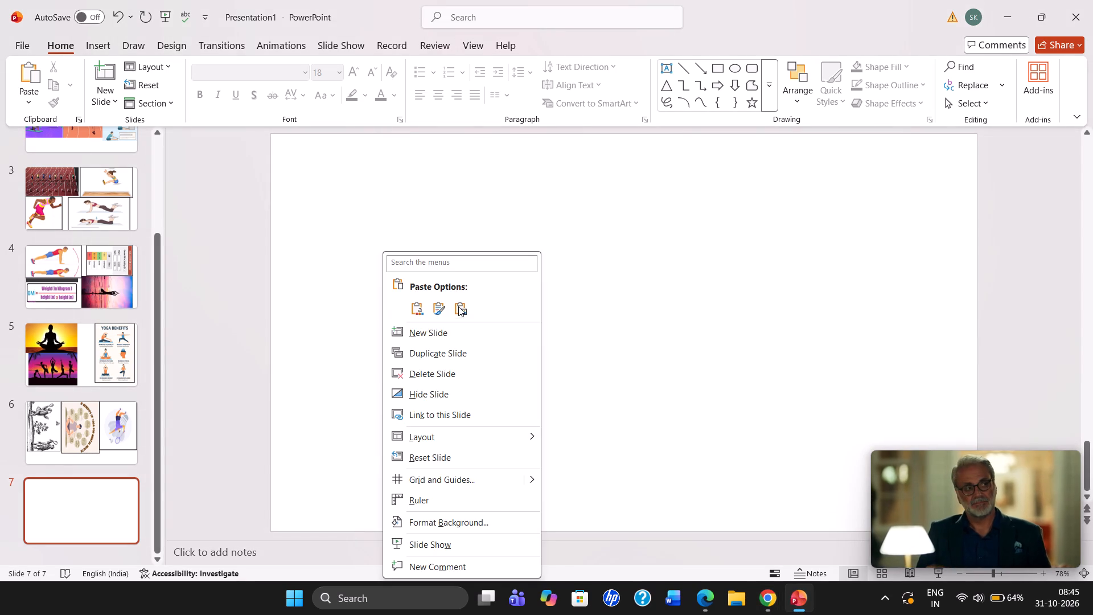
left_click(458, 309)
left_click(587, 311)
left_click_drag(567, 309, 495, 287)
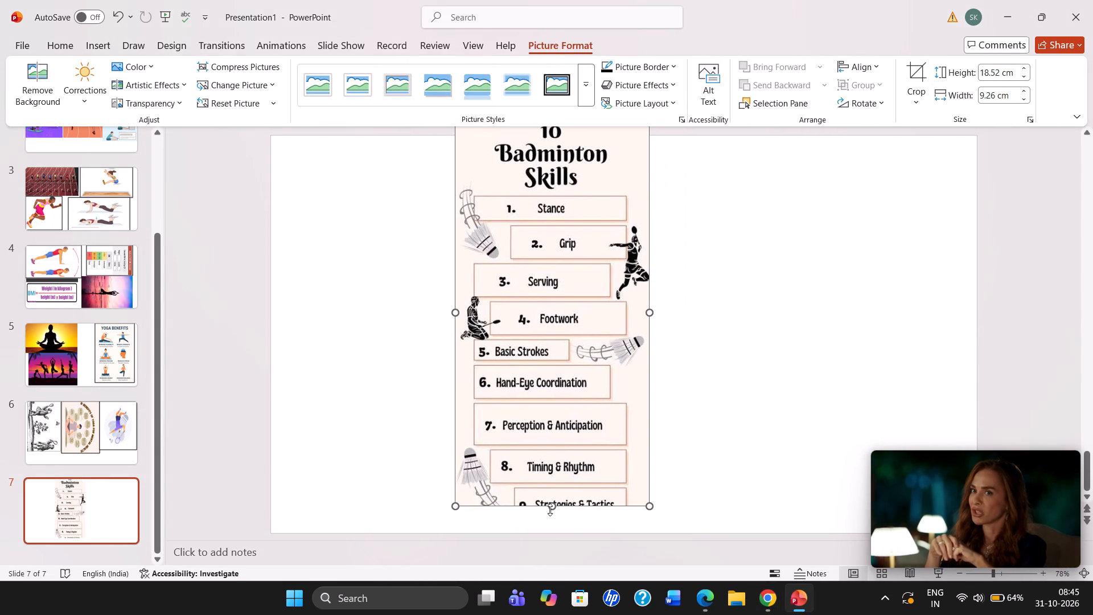
Resize the badminton skills infographic to about 16.96 × 8.29 cm and align it with the slide's top edge.
left_click_drag(608, 216, 607, 257)
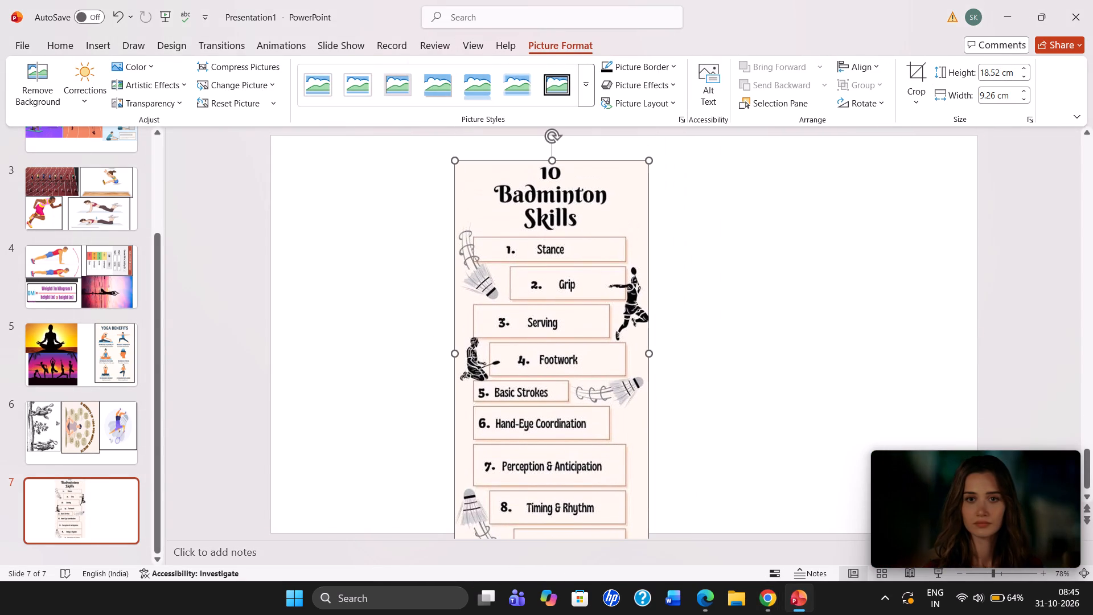
left_click_drag(650, 162, 631, 215)
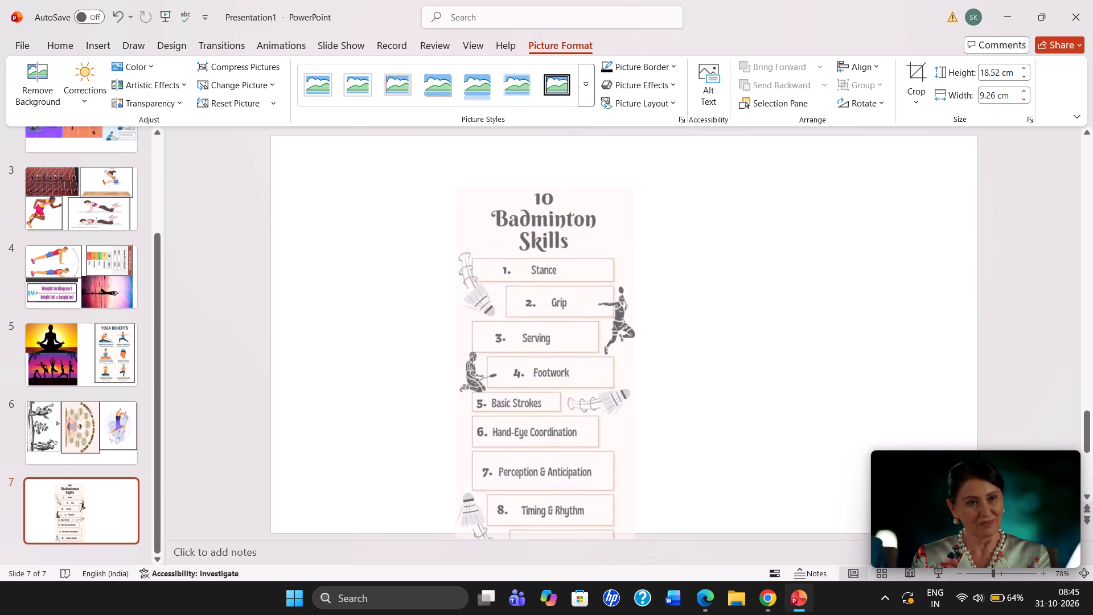
left_click_drag(631, 215, 628, 225)
left_click_drag(568, 298, 567, 236)
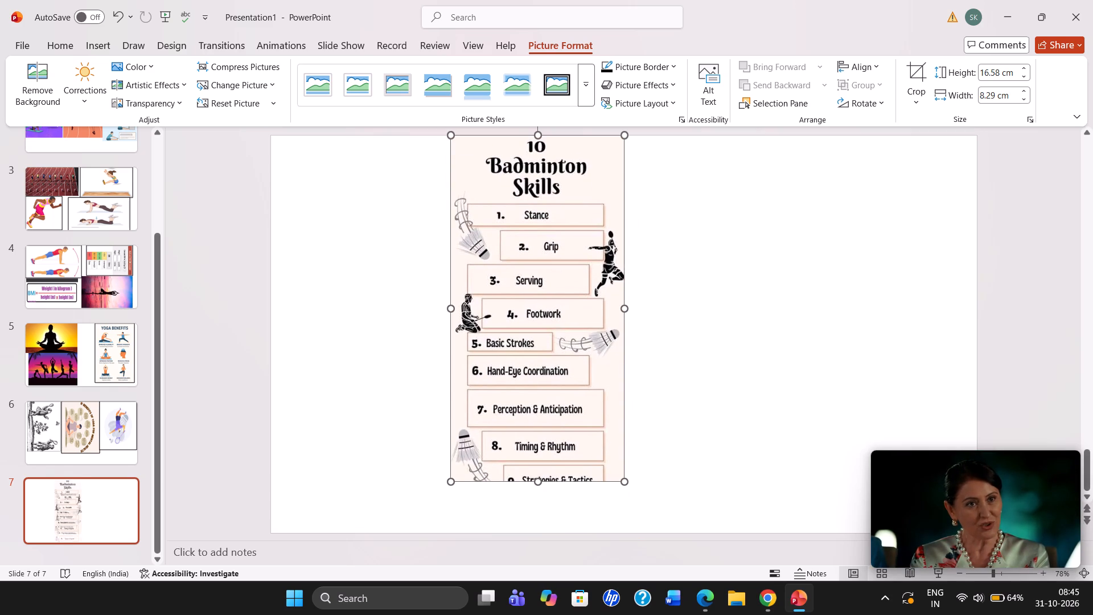
left_click_drag(537, 481, 539, 486)
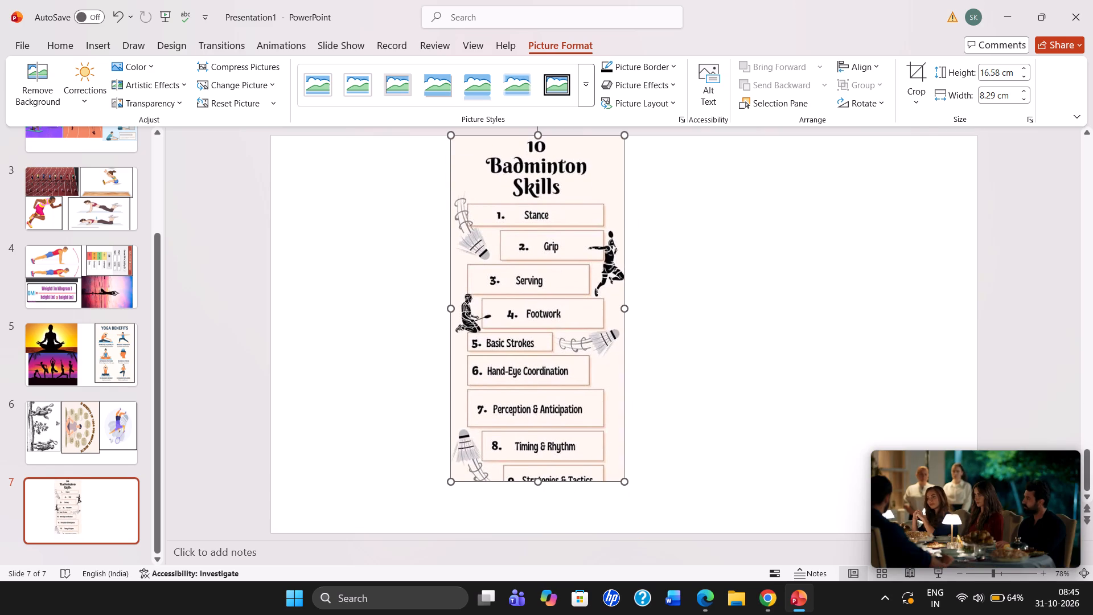
left_click_drag(539, 486, 539, 489)
left_click(539, 463)
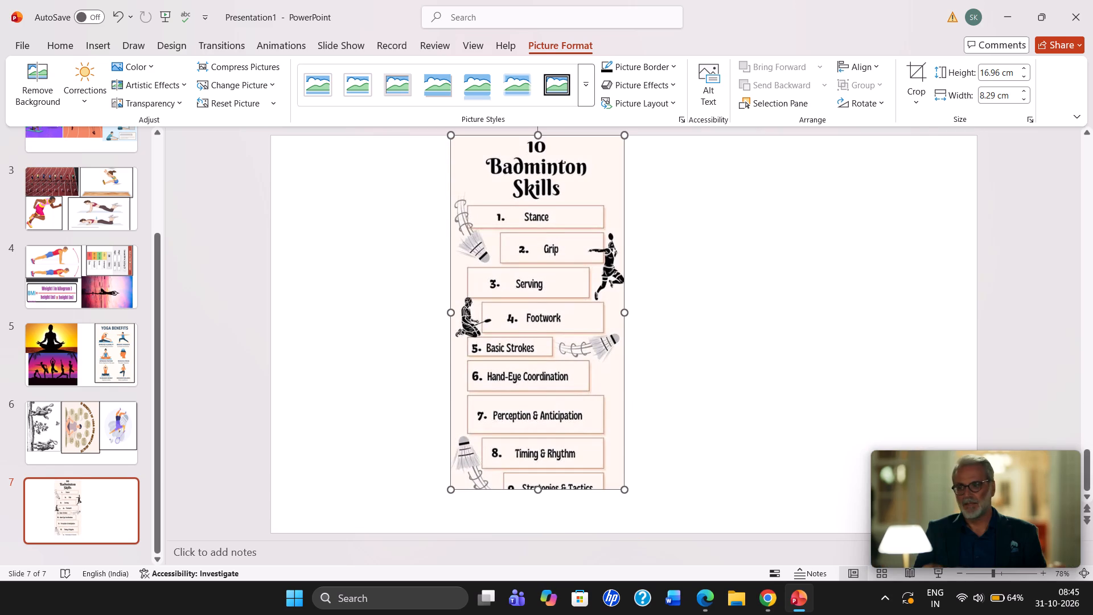
Crop the badminton skills infographic's bottom and side edges to about 16.88 × 8.1 cm.
left_click(495, 272)
right_click(495, 272)
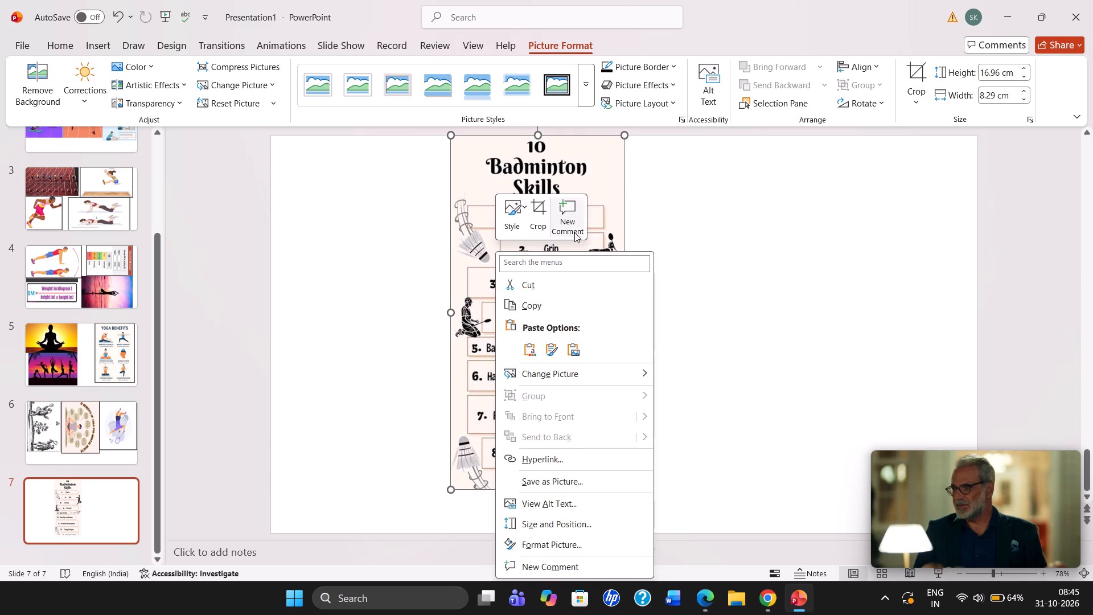
left_click(540, 212)
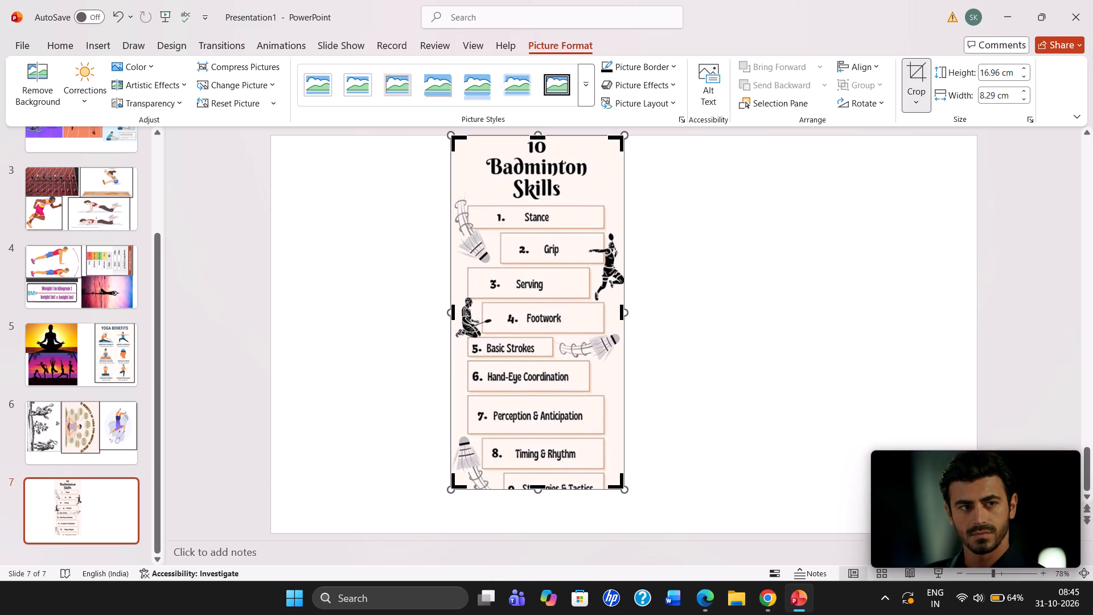
left_click_drag(540, 490, 541, 501)
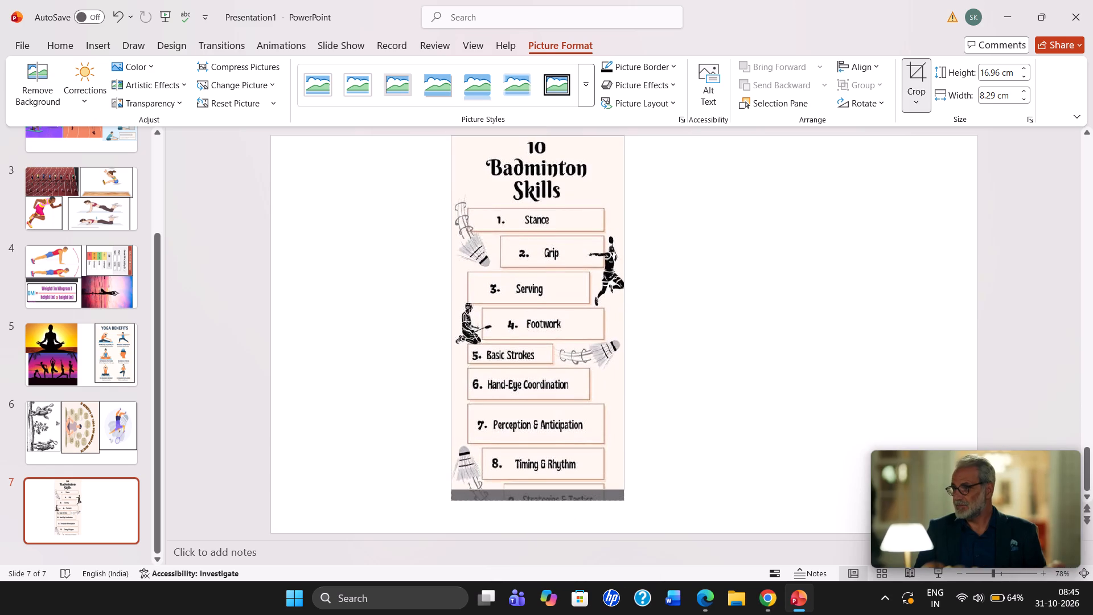
left_click_drag(541, 501, 541, 485)
left_click_drag(618, 489, 638, 497)
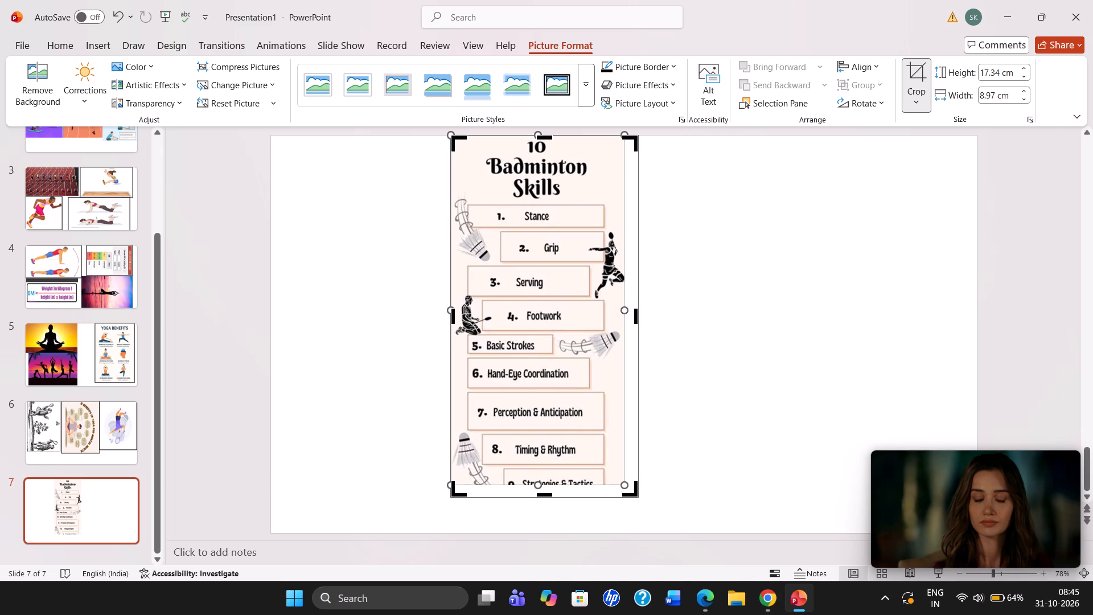
left_click(640, 497)
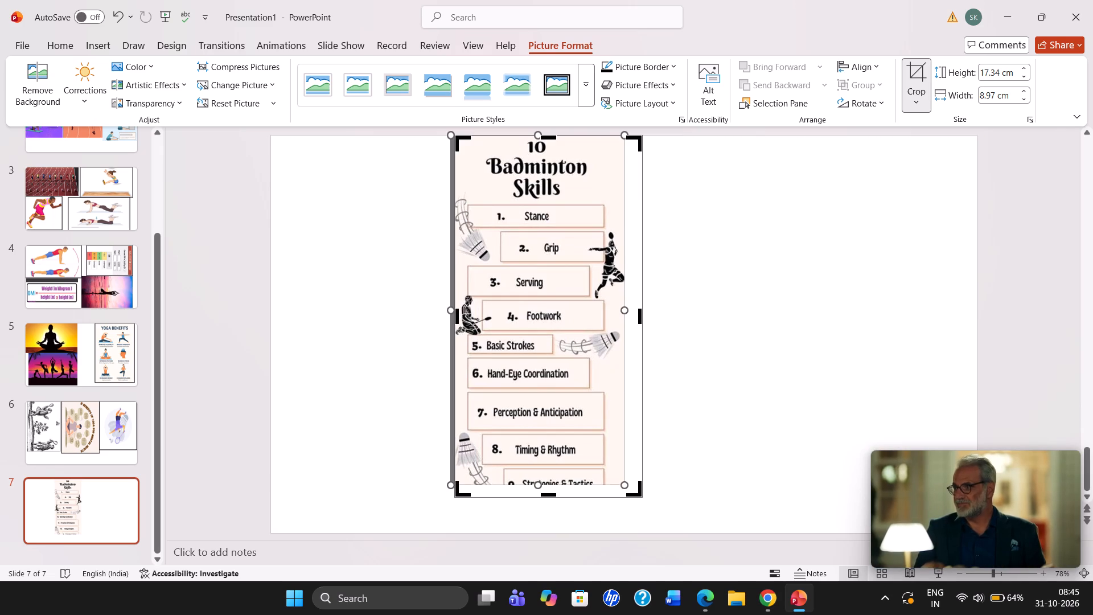
left_click_drag(640, 493, 639, 486)
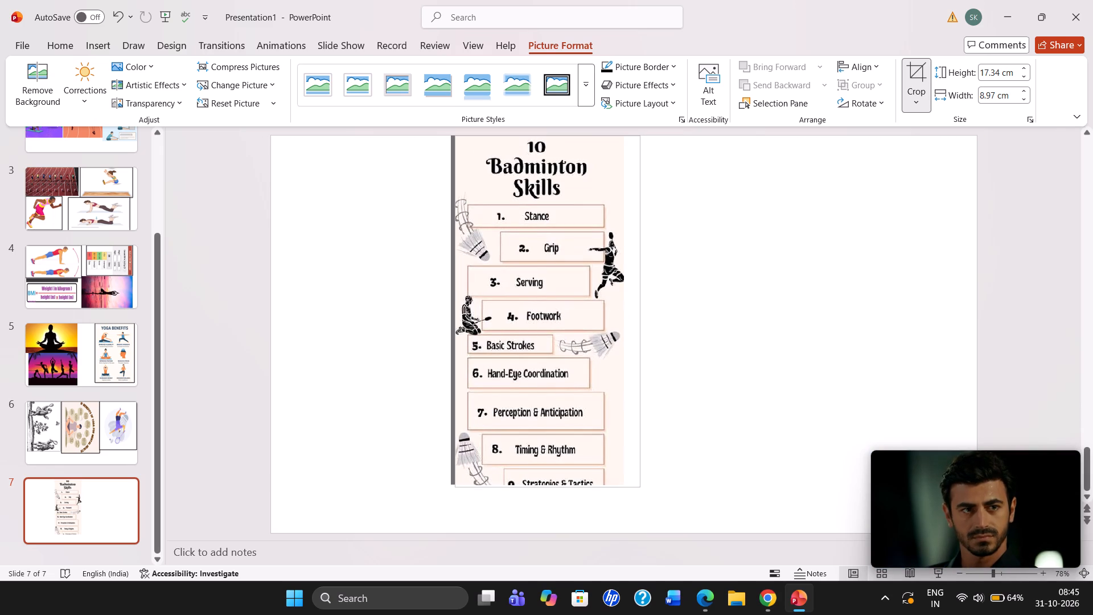
left_click_drag(639, 486, 624, 487)
left_click(732, 363)
Move the cropped badminton skills infographic beside the slide's left edge.
left_click(579, 394)
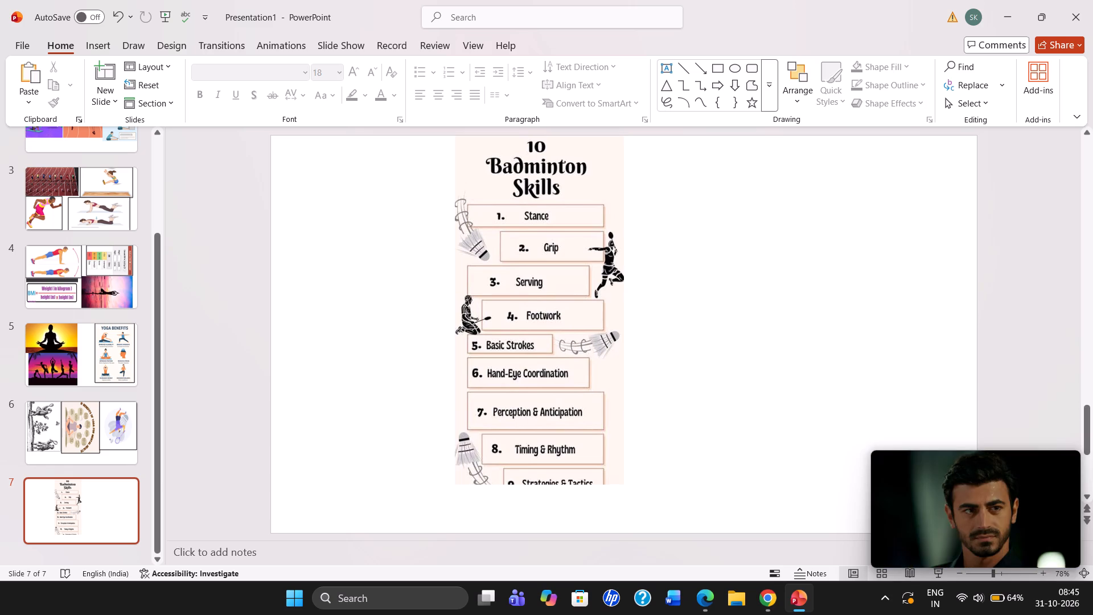
left_click_drag(578, 394, 402, 400)
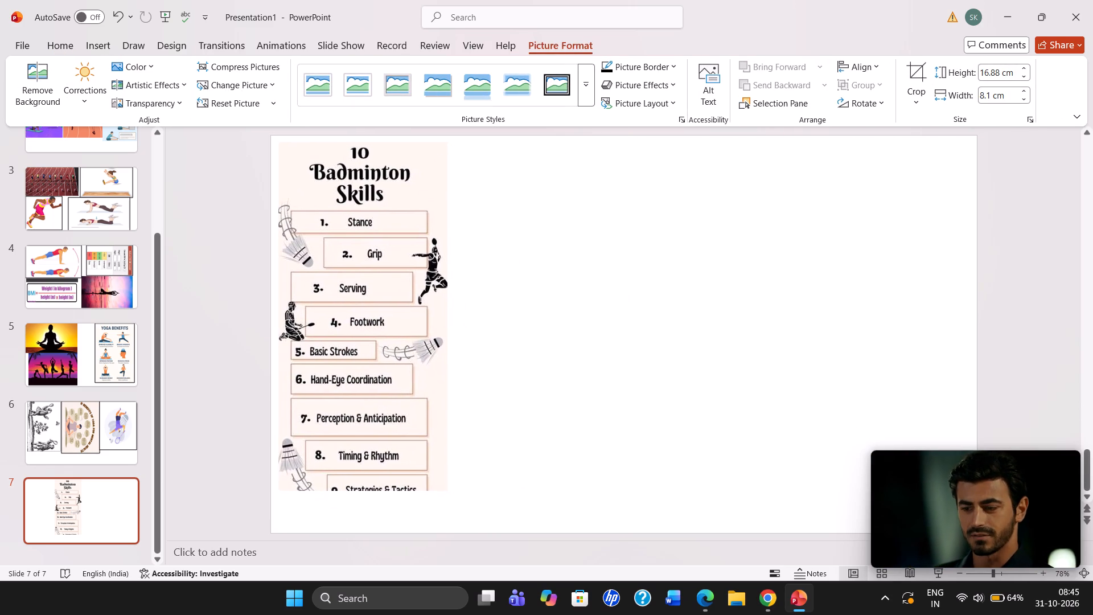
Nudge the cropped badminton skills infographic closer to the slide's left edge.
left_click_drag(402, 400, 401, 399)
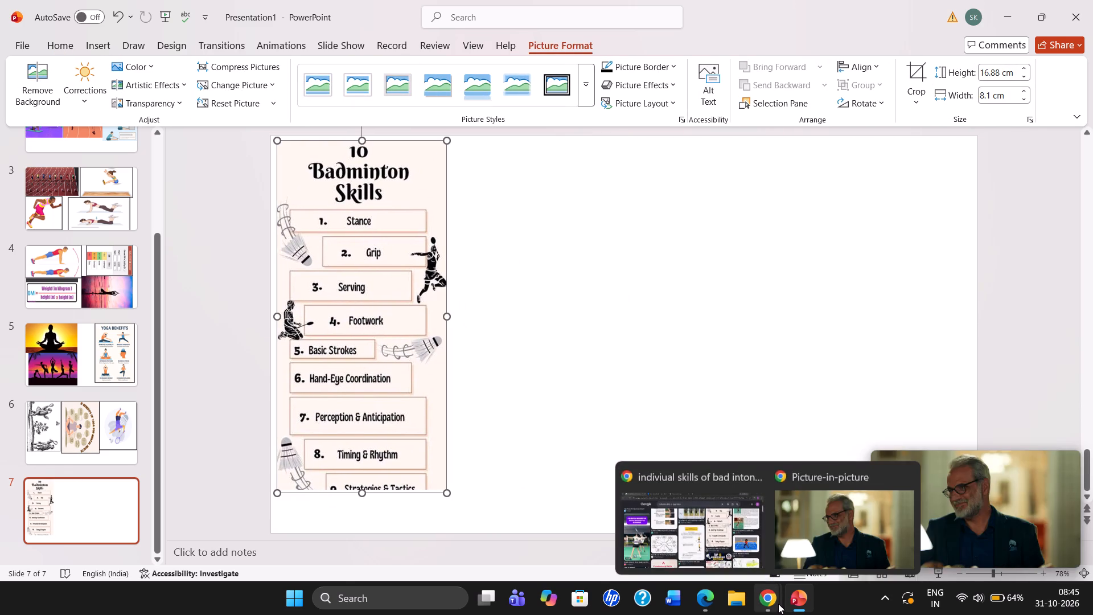
Copy the full 10 Badminton Skills infographic from Google Images in Chrome and paste it as a picture on slide 7 in PowerPoint.
left_click(700, 556)
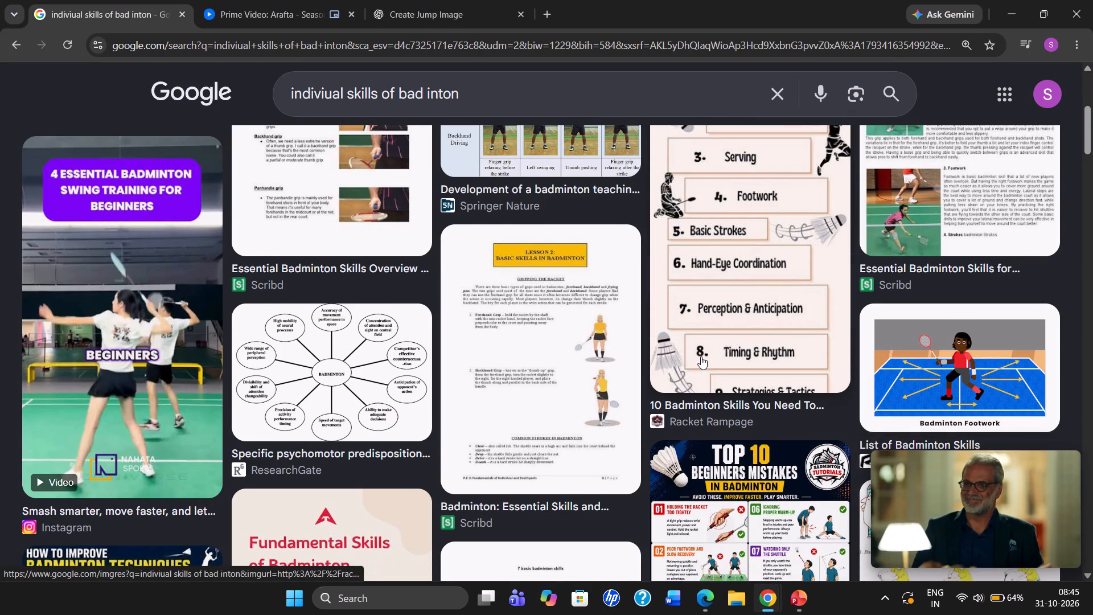
left_click(701, 356)
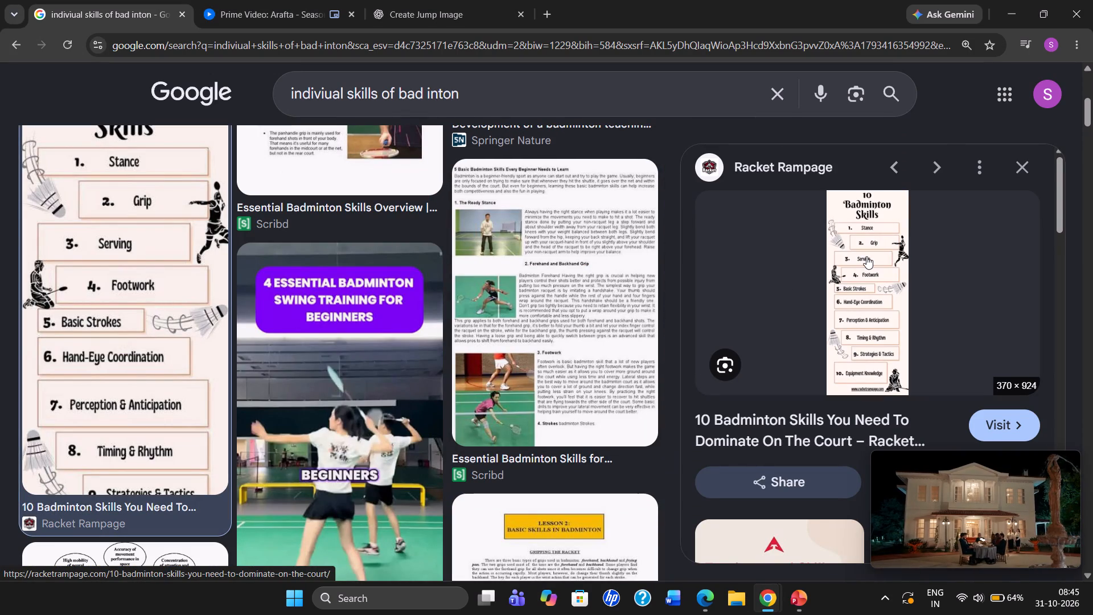
right_click(866, 256)
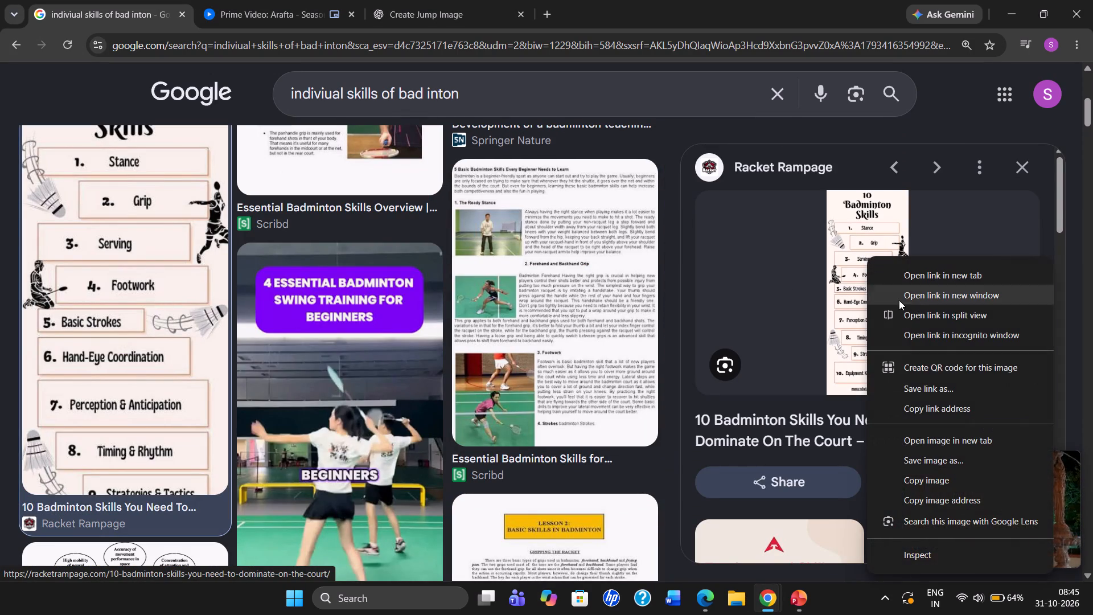
left_click(934, 482)
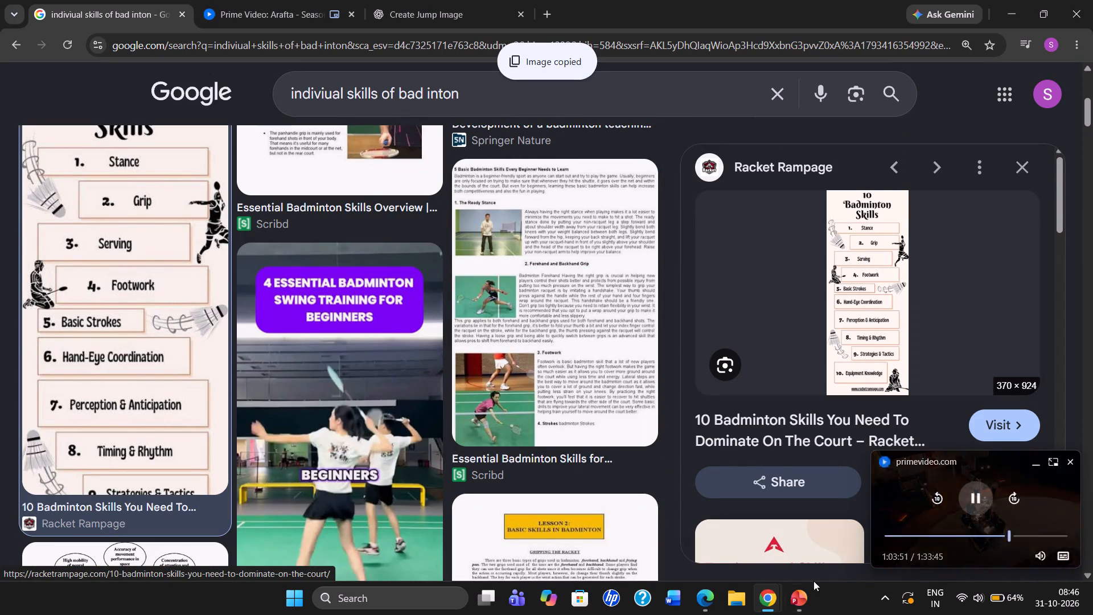
left_click(801, 601)
right_click(595, 364)
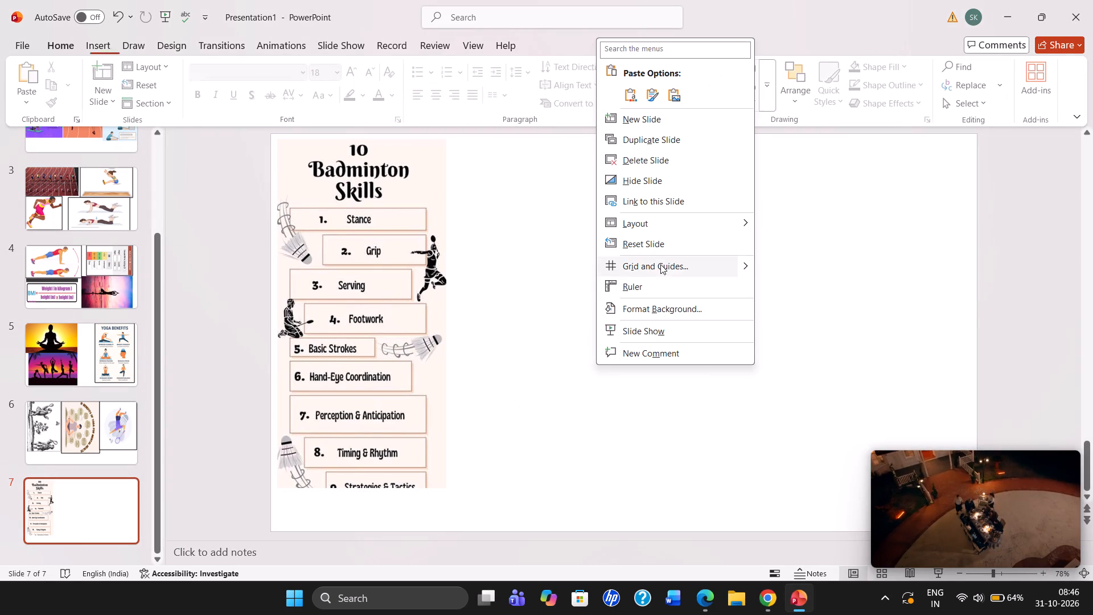
left_click(676, 91)
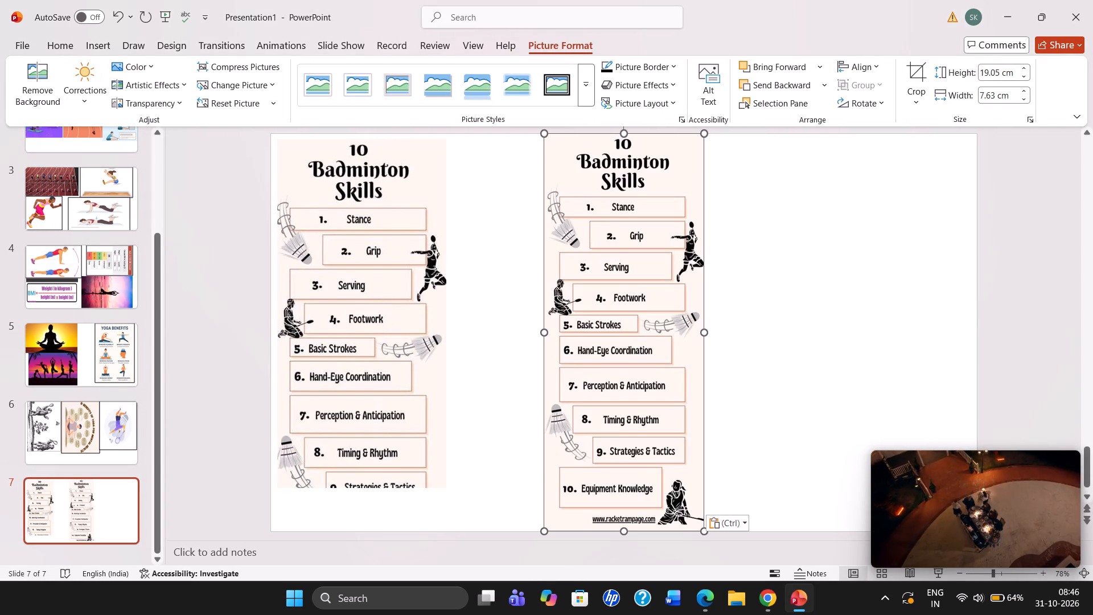
Cut the earlier cropped badminton skills infographic from the left of slide 7.
left_click(404, 208)
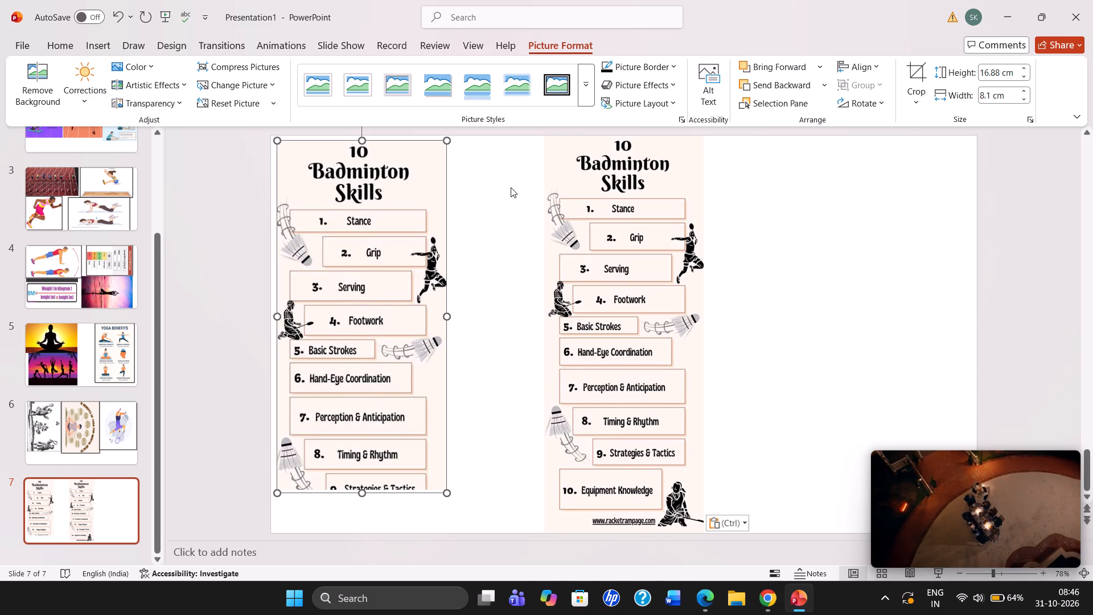
left_click(360, 285)
right_click(360, 285)
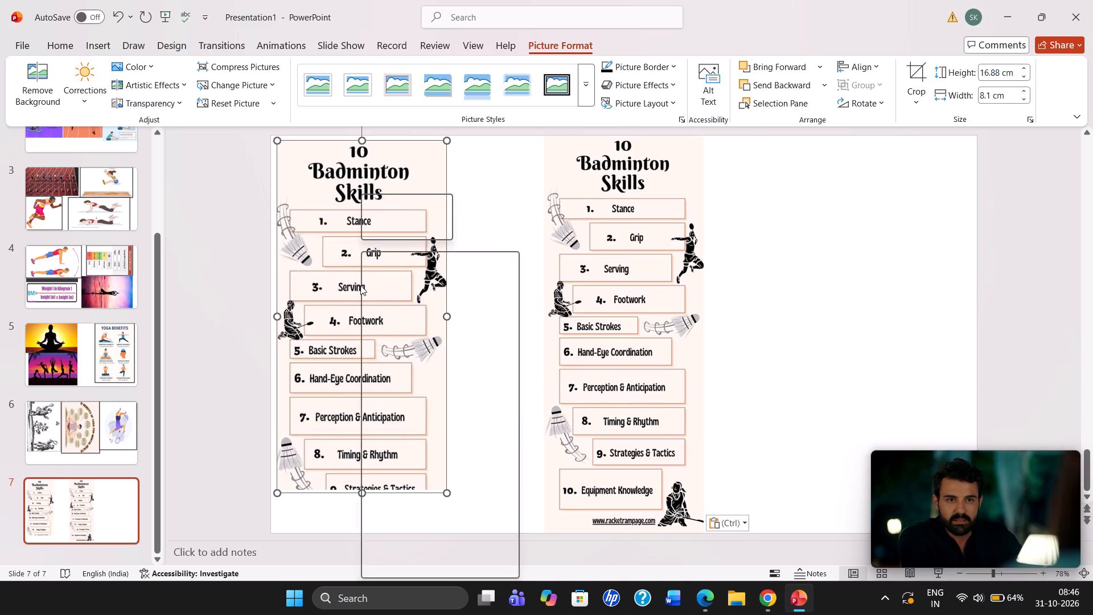
left_click(398, 289)
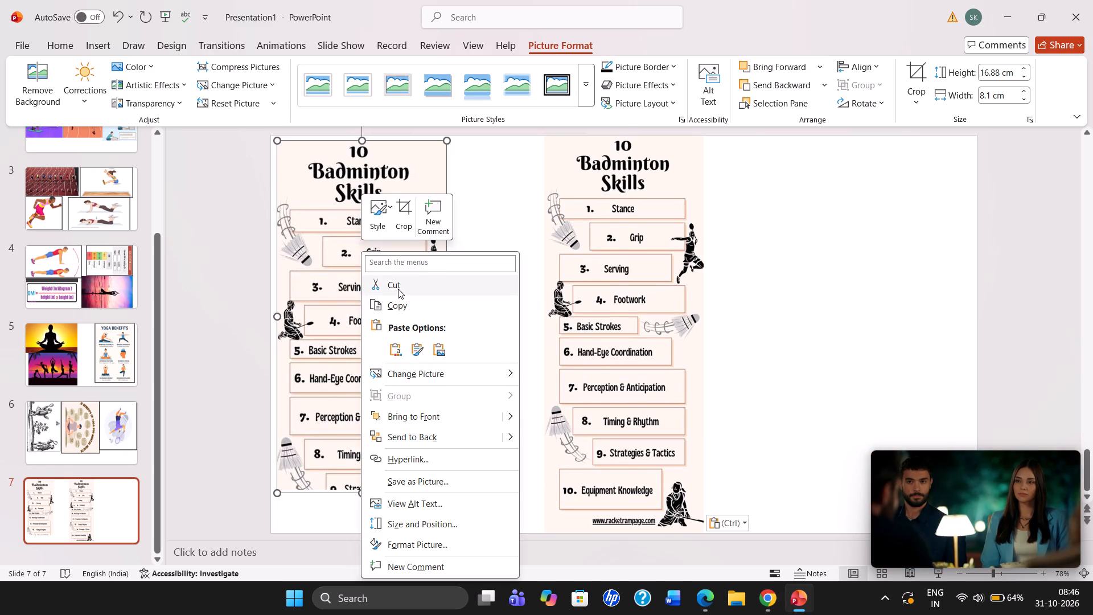
Resize the full badminton skills infographic to about 18.55 × 9.74 cm.
left_click(661, 329)
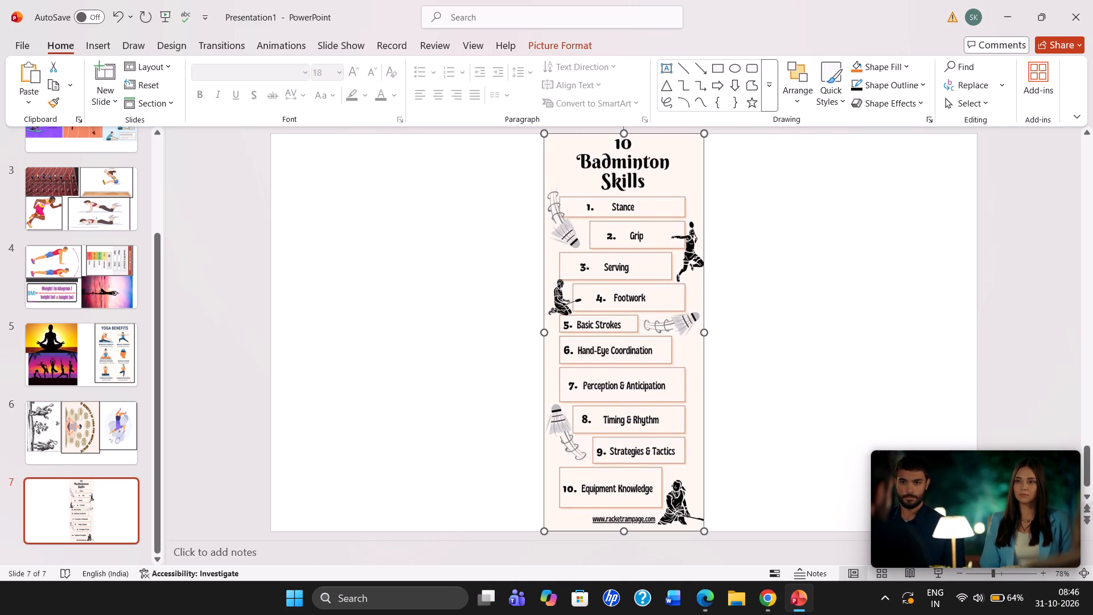
left_click(624, 532)
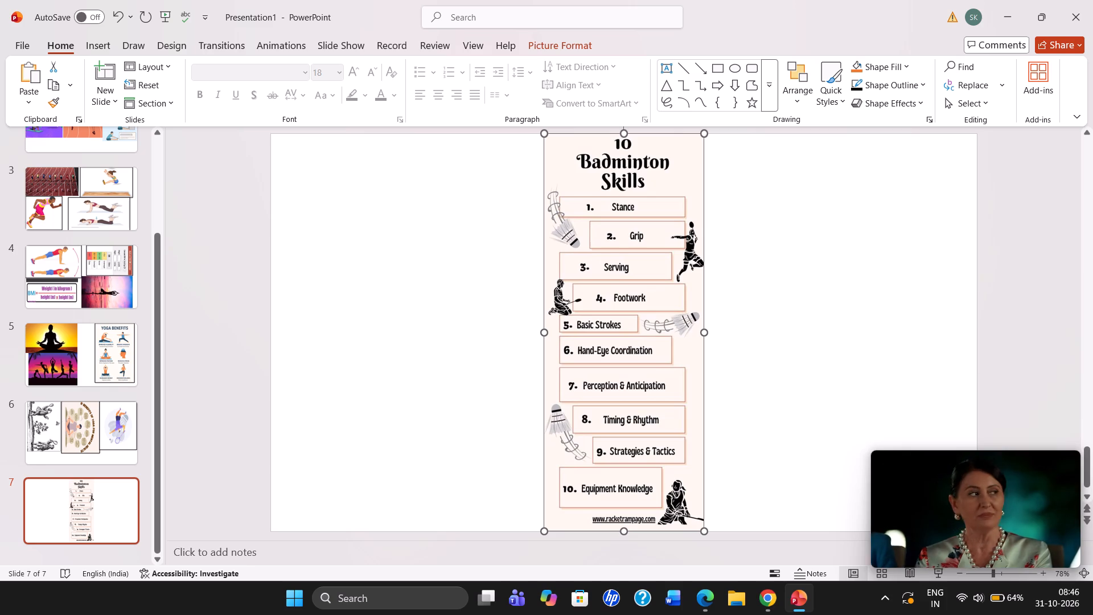
left_click_drag(624, 531, 624, 520)
left_click(709, 525)
left_click(709, 525)
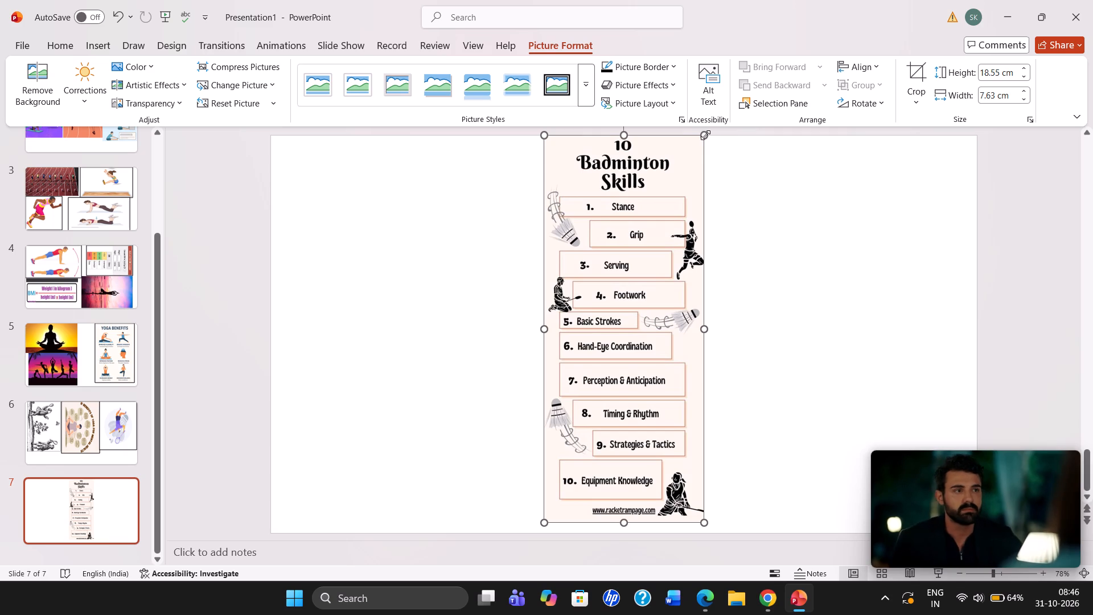
left_click(705, 331)
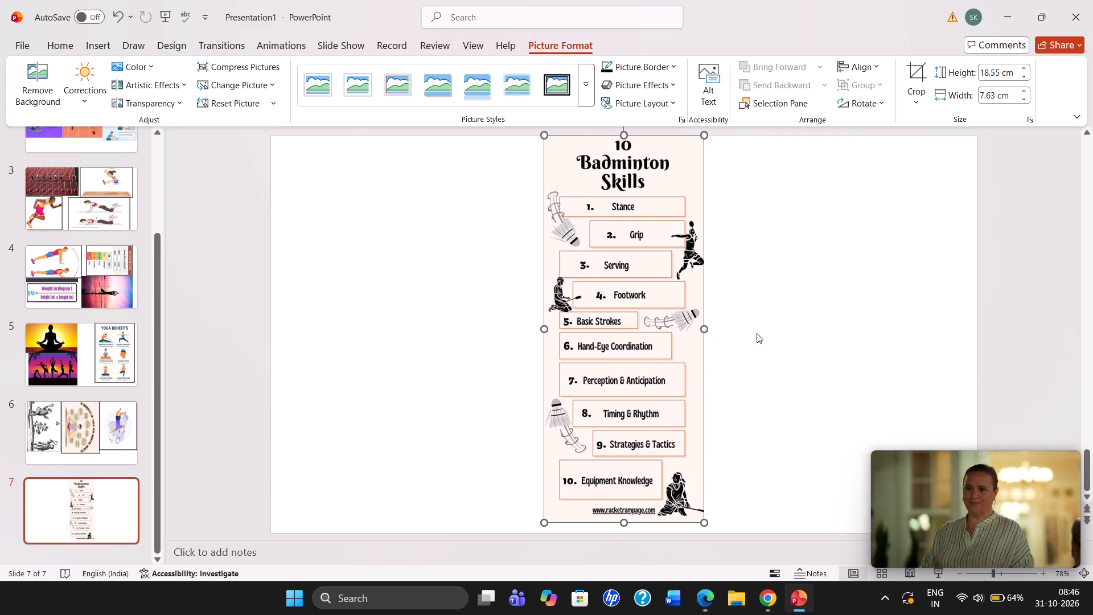
left_click_drag(706, 330, 747, 327)
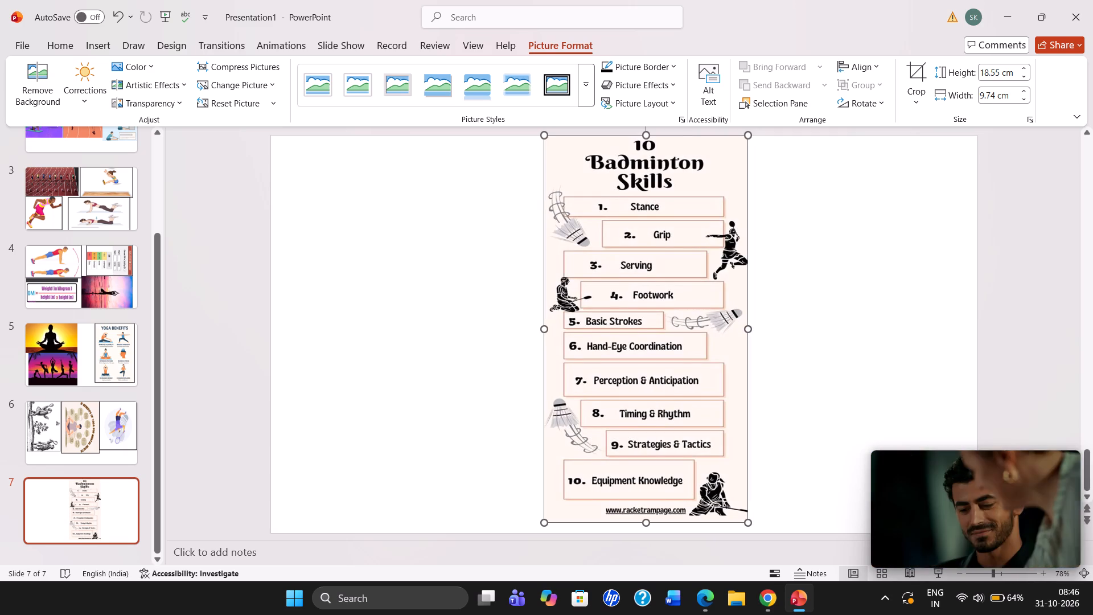
left_click(825, 285)
Shorten the badminton skills infographic and crop off its web address strip, to about 17.07 × 9.74 cm.
left_click(667, 343)
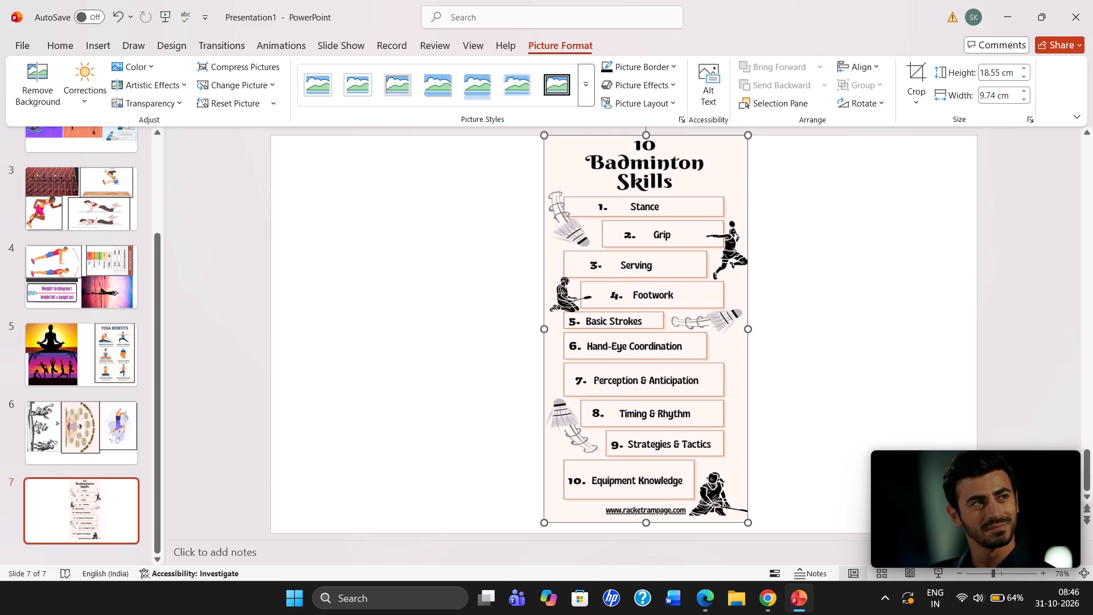
right_click(667, 343)
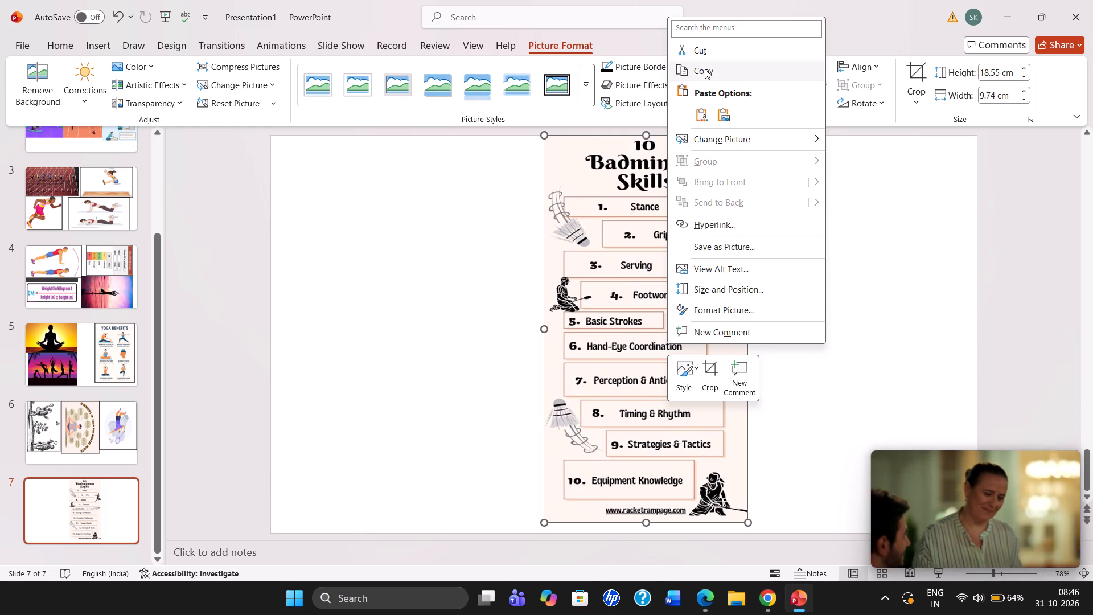
left_click(710, 367)
left_click_drag(646, 523, 646, 508)
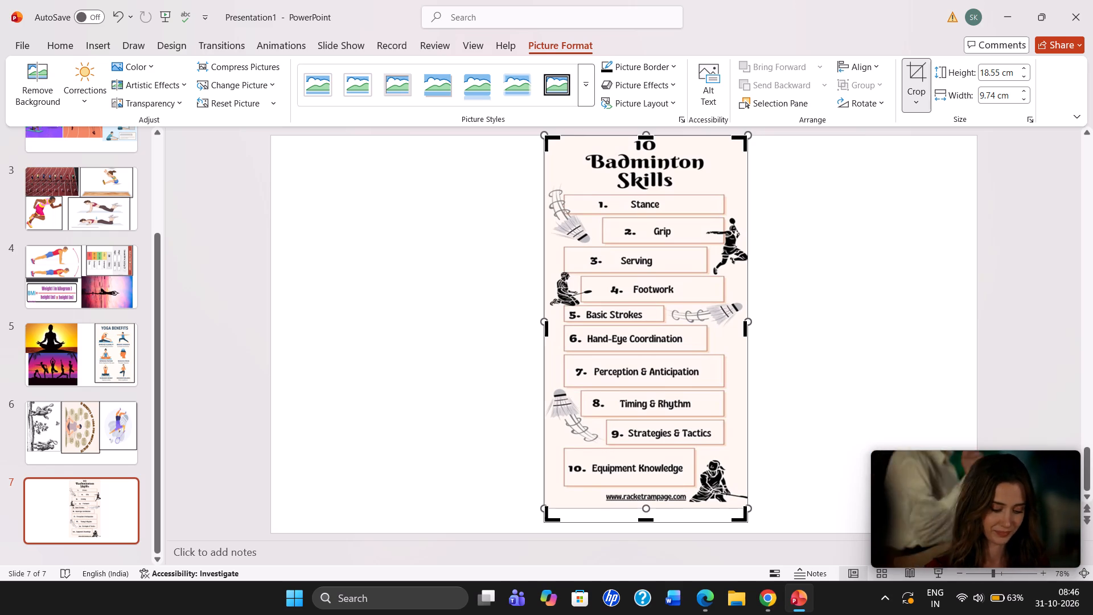
left_click_drag(644, 519, 645, 491)
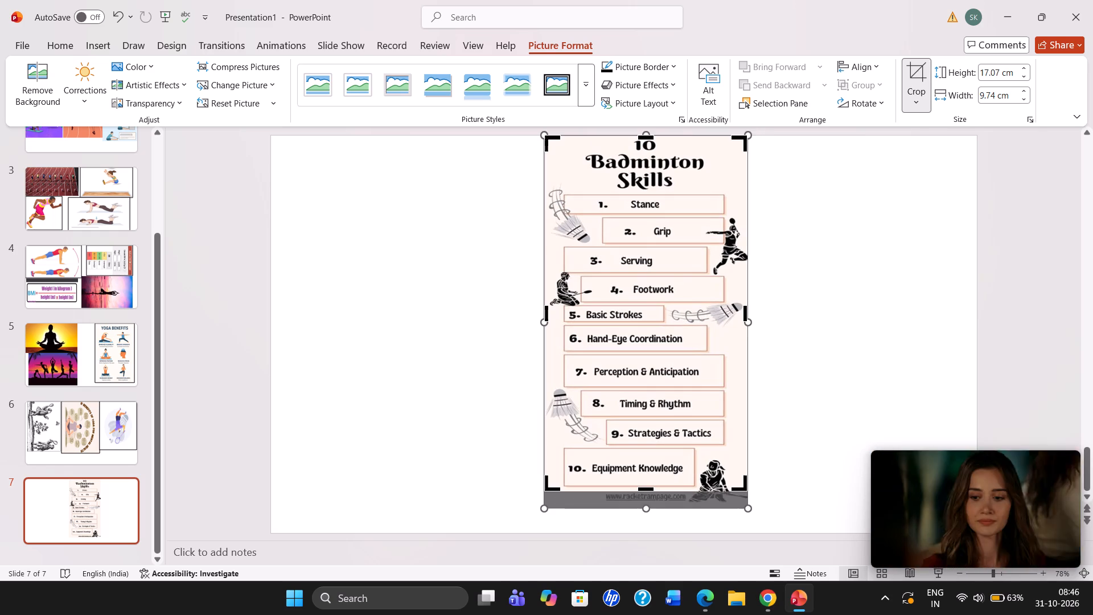
left_click(824, 460)
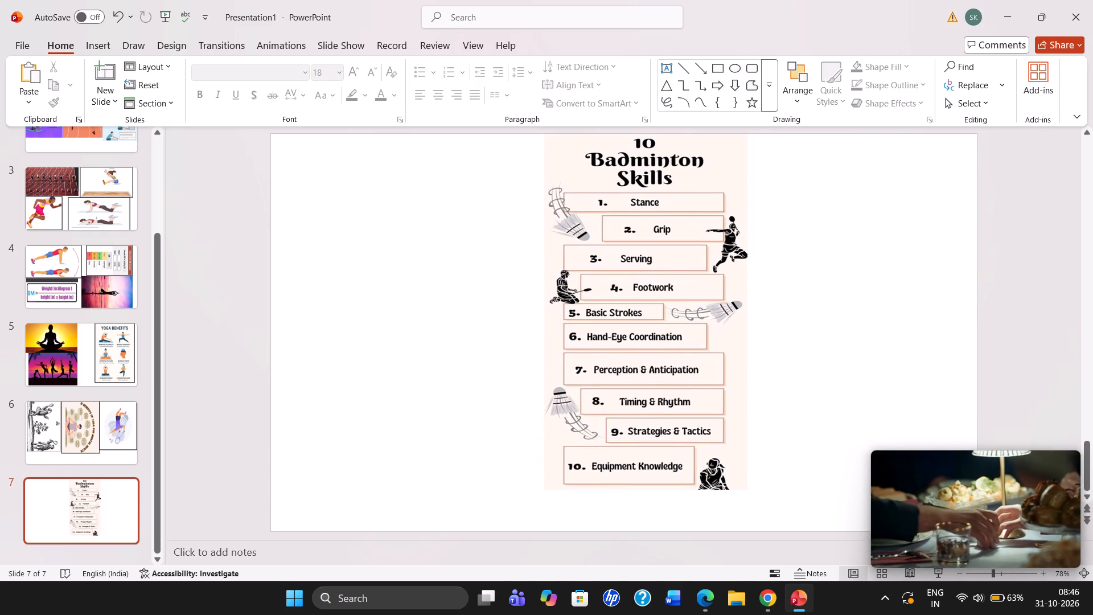
Move the cropped infographic to the left part of slide 7 and enlarge it slightly from its upper right corner.
left_click_drag(665, 340, 447, 411)
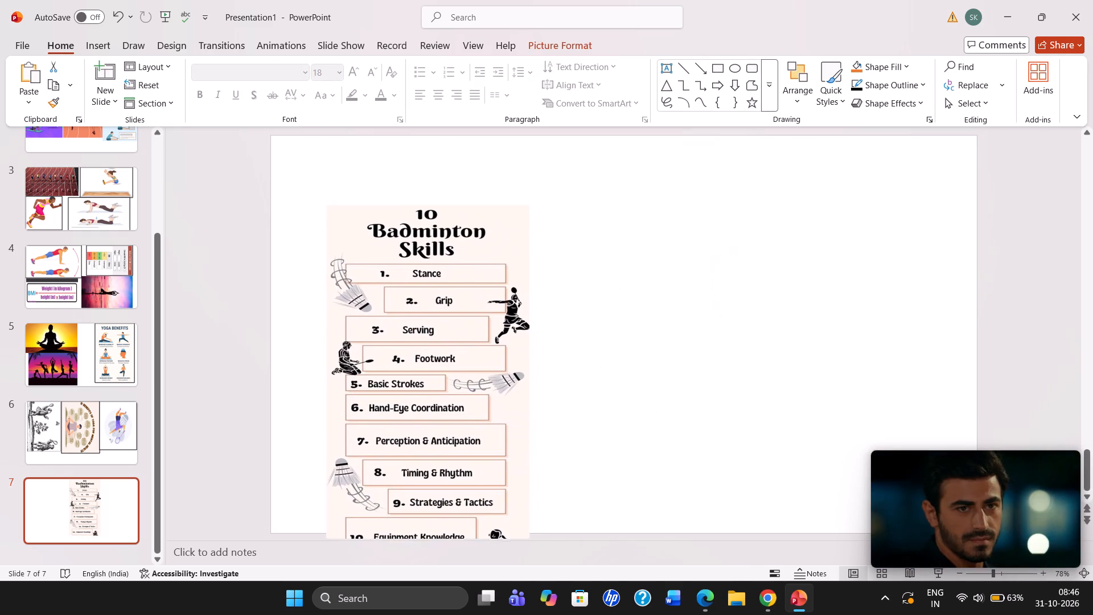
left_click_drag(447, 411, 417, 362)
left_click(417, 362)
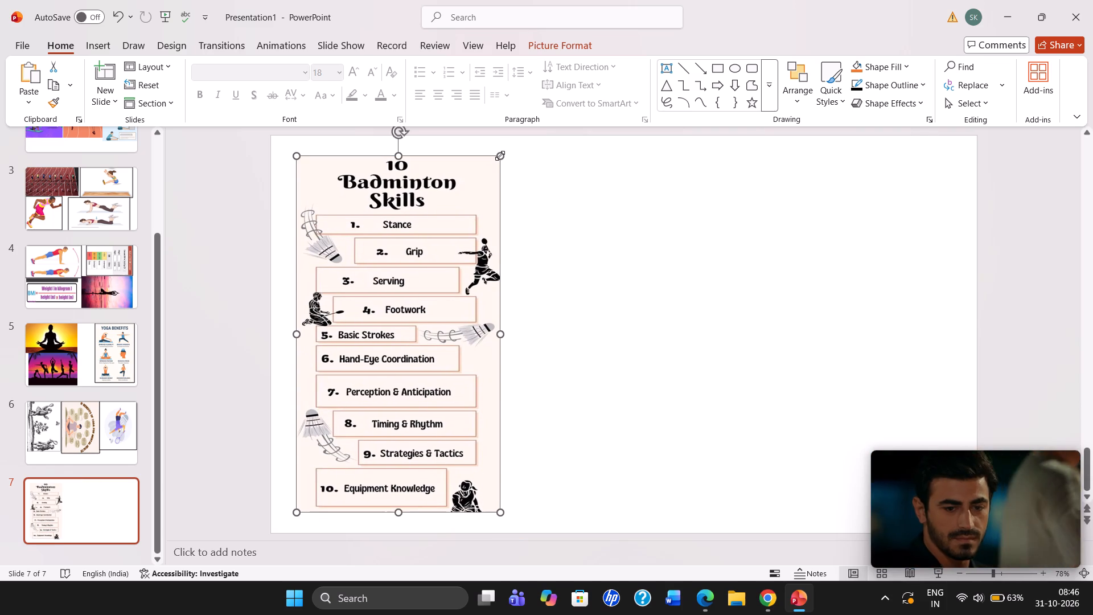
left_click(500, 155)
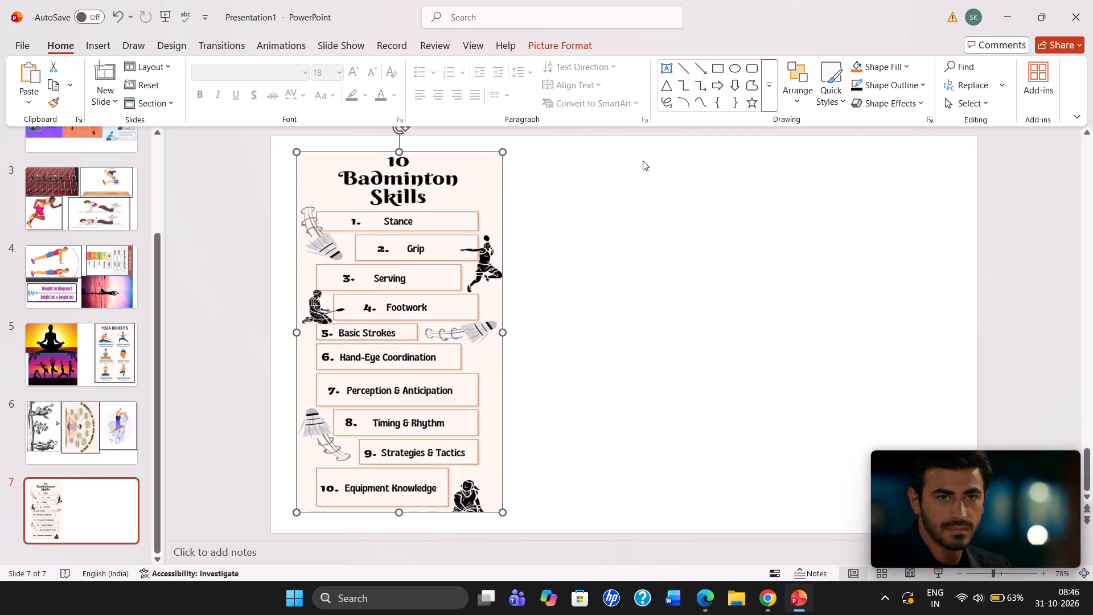
Add a thin black outline around the badminton skills infographic.
left_click(874, 88)
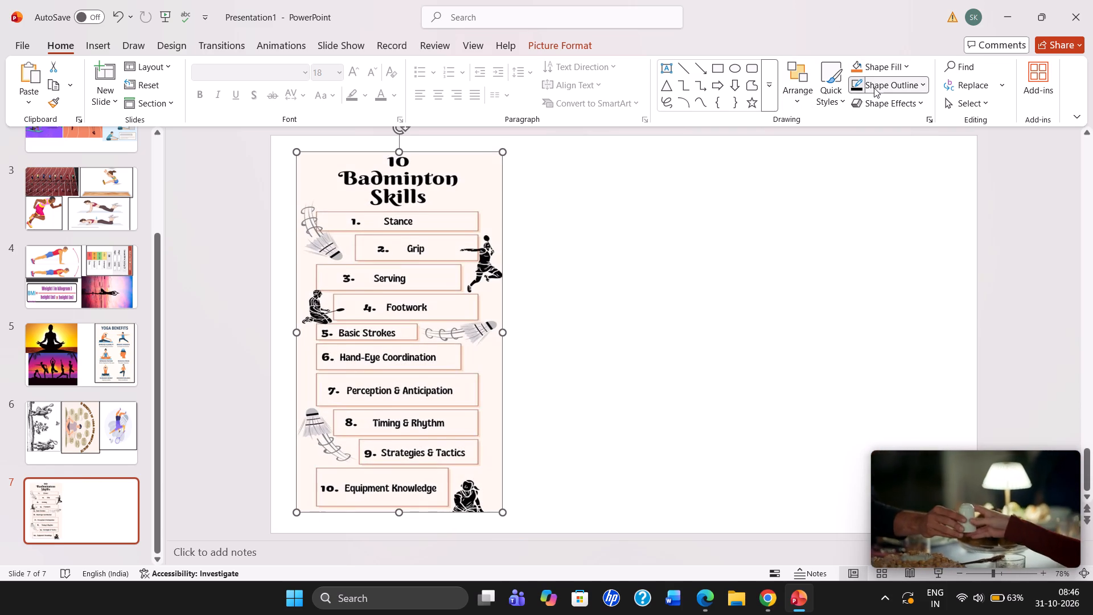
left_click(874, 151)
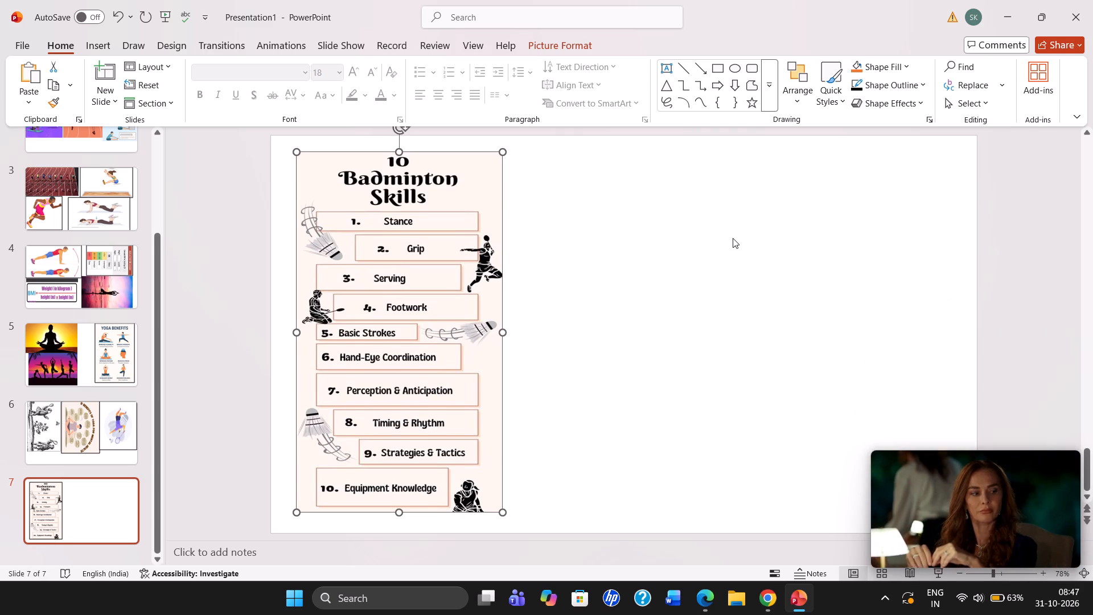
left_click(733, 238)
Move the outlined badminton skills infographic up beside the slide's left edge, near the top.
left_click_drag(466, 304, 454, 296)
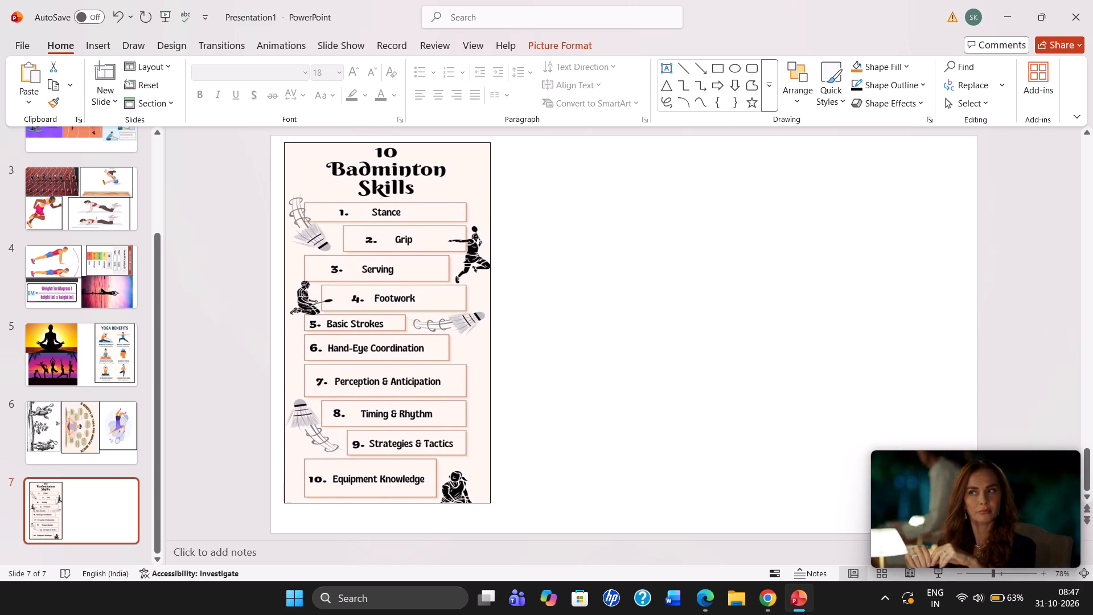
left_click_drag(454, 296, 445, 298)
left_click(640, 399)
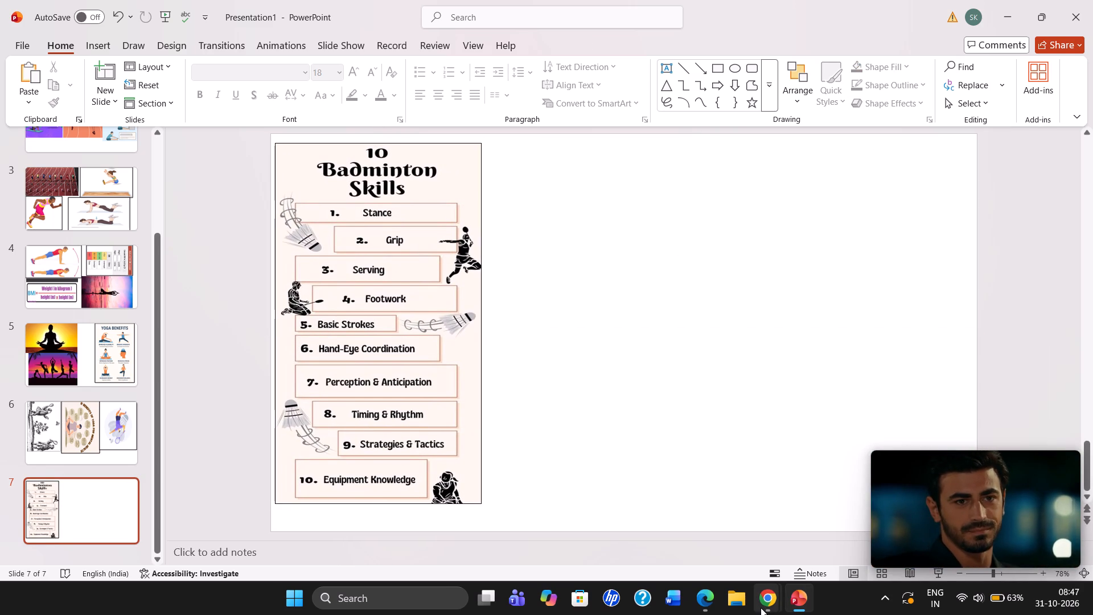
Switch to Chrome and search Google Images for "latest medal winner in badminton".
left_click(707, 538)
scroll(621, 453, "down", 3)
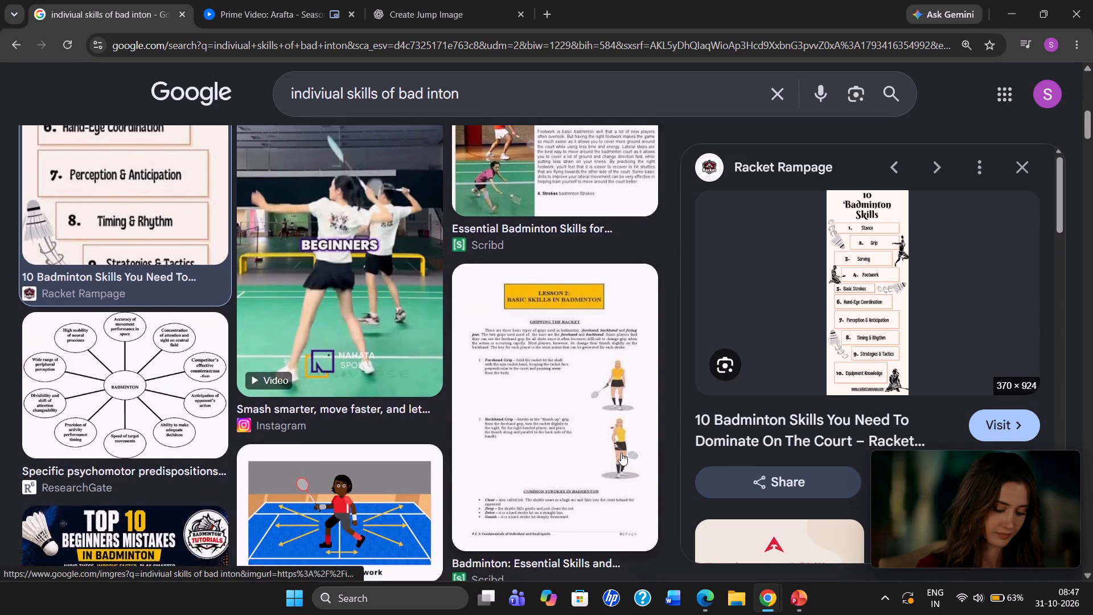
scroll(621, 453, "down", 2)
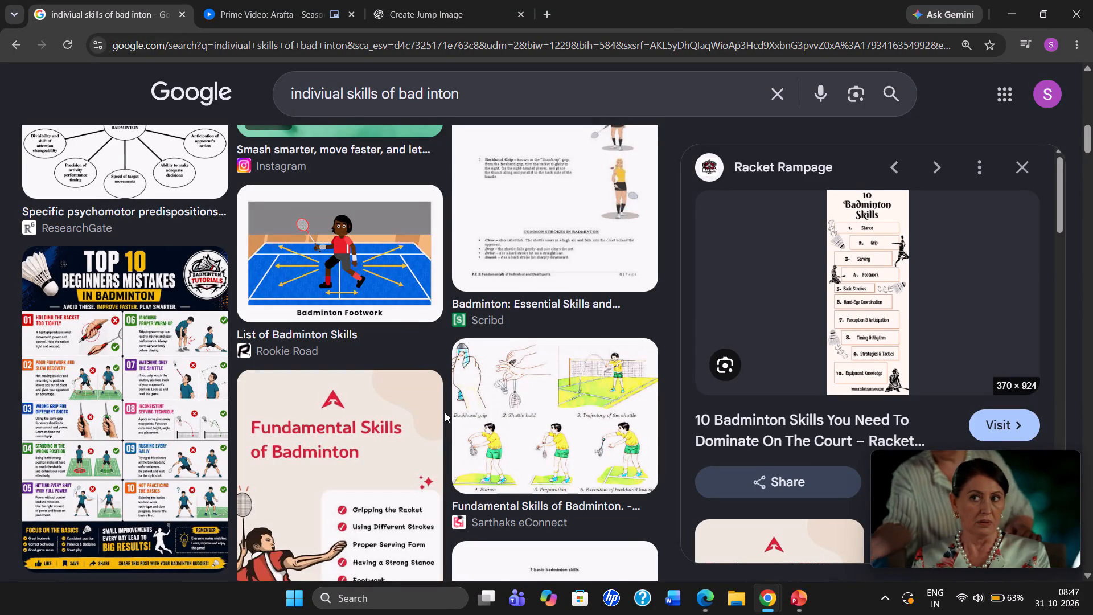
left_click(771, 93)
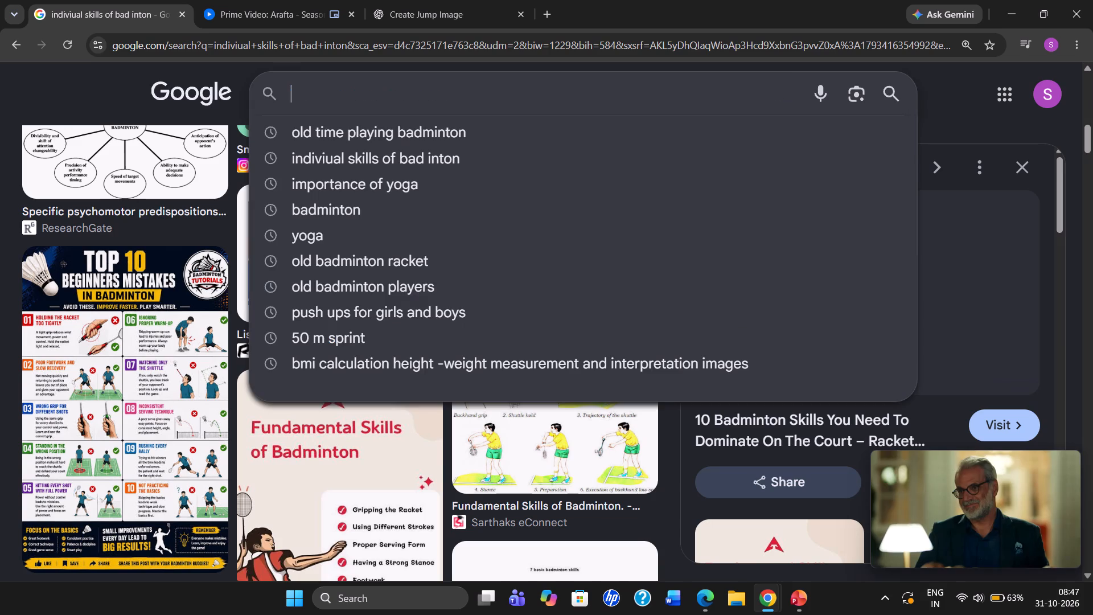
type("latest medal winn")
type("er in badmintom")
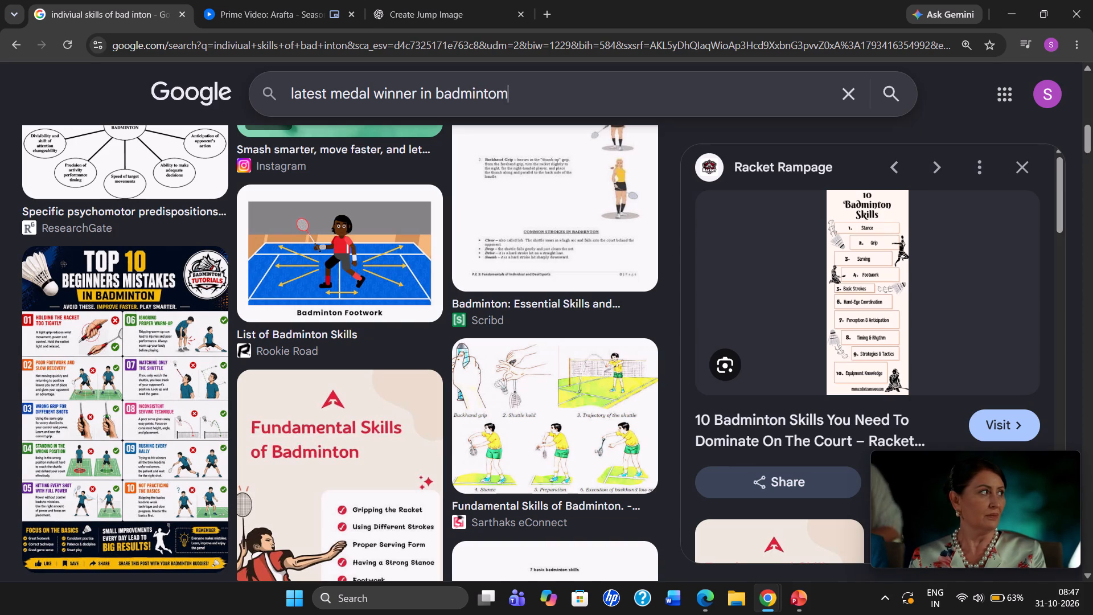
key("BackSpace")
key("n")
key("Return")
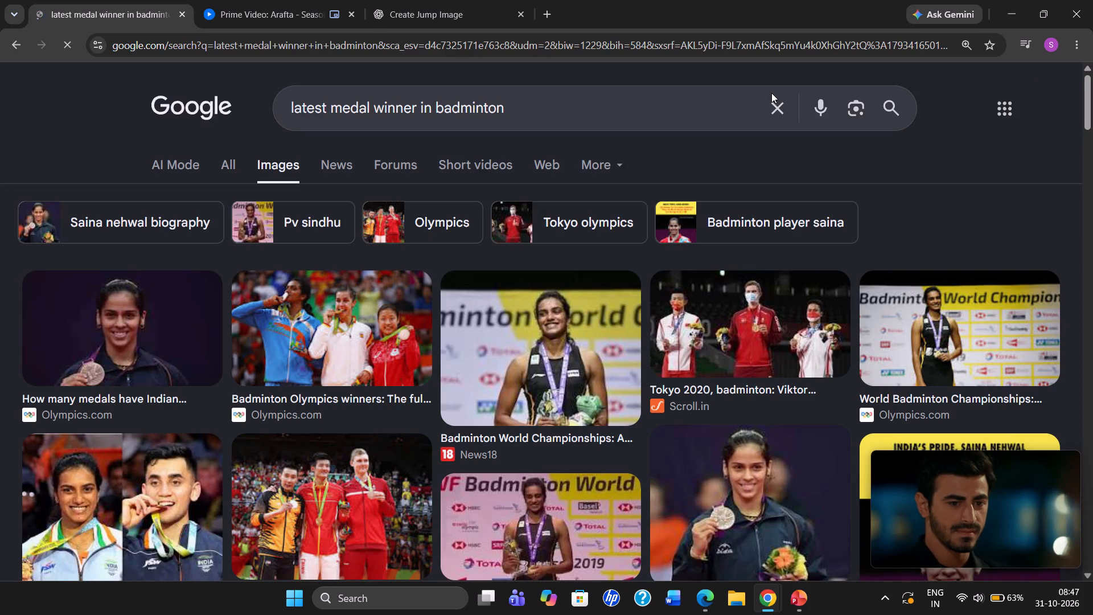
scroll(636, 437, "down", 1)
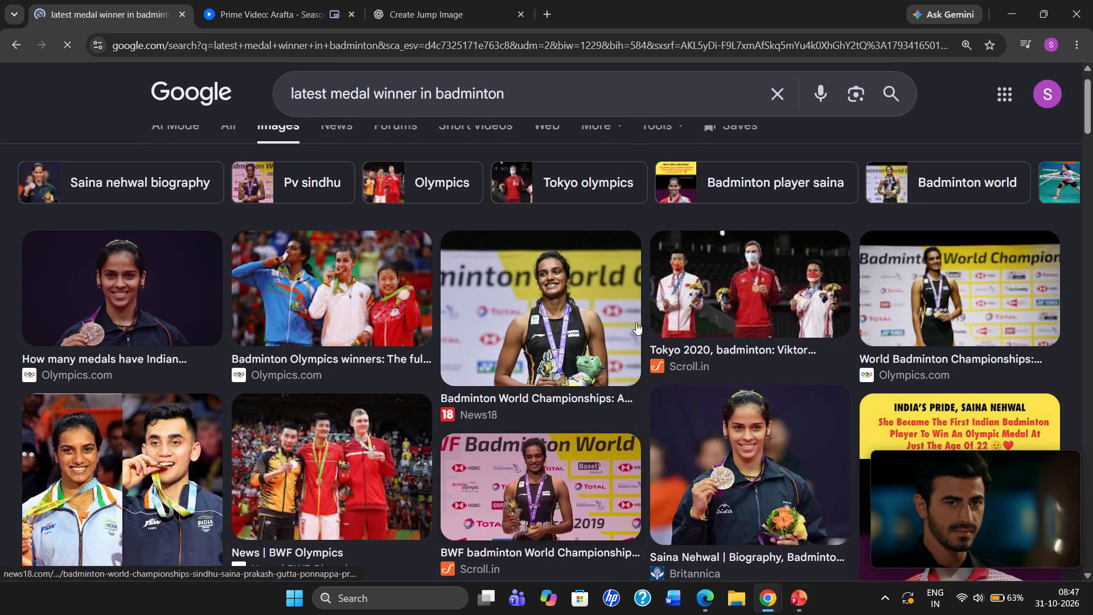
Clear the query and run a voice search in Google Images for "men singles gold soon in young".
left_click(779, 96)
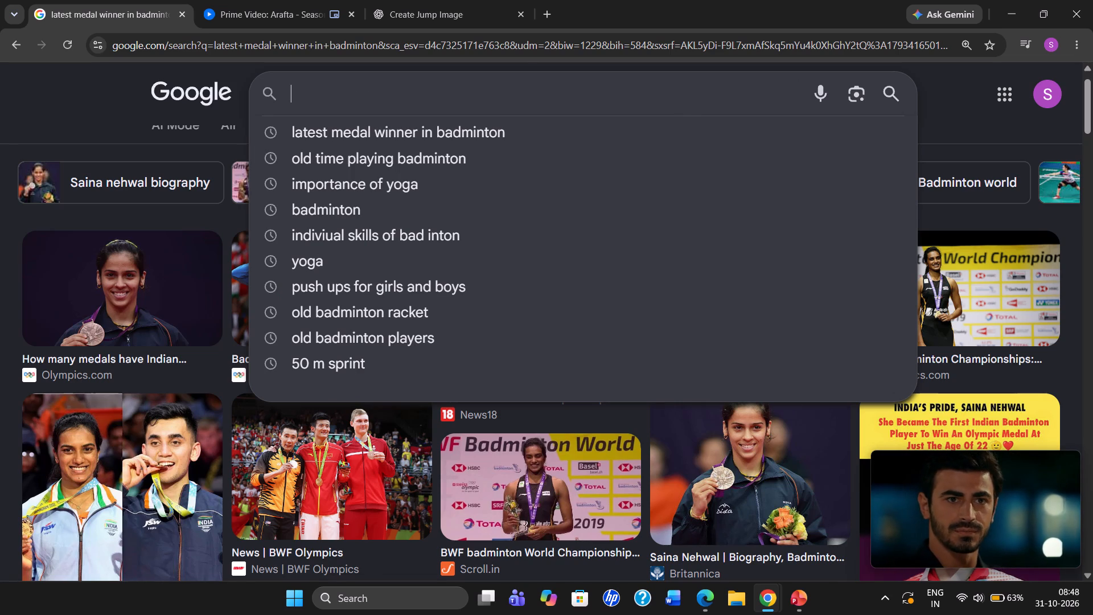
left_click(820, 92)
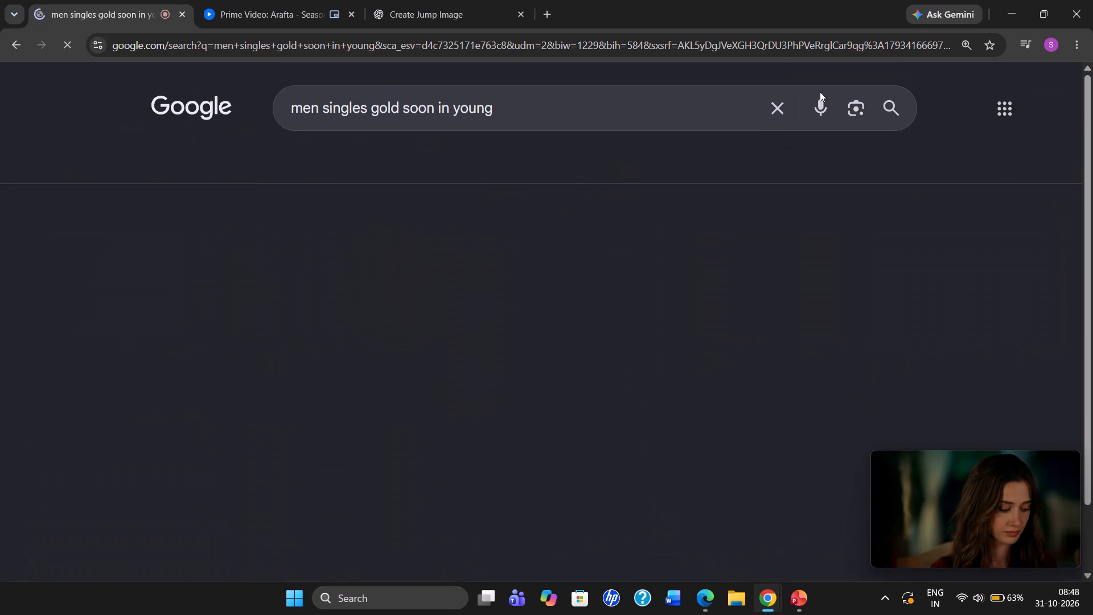
Correct the image search query to "men singles gold su li- yang" and run the search.
scroll(220, 430, "right", 1)
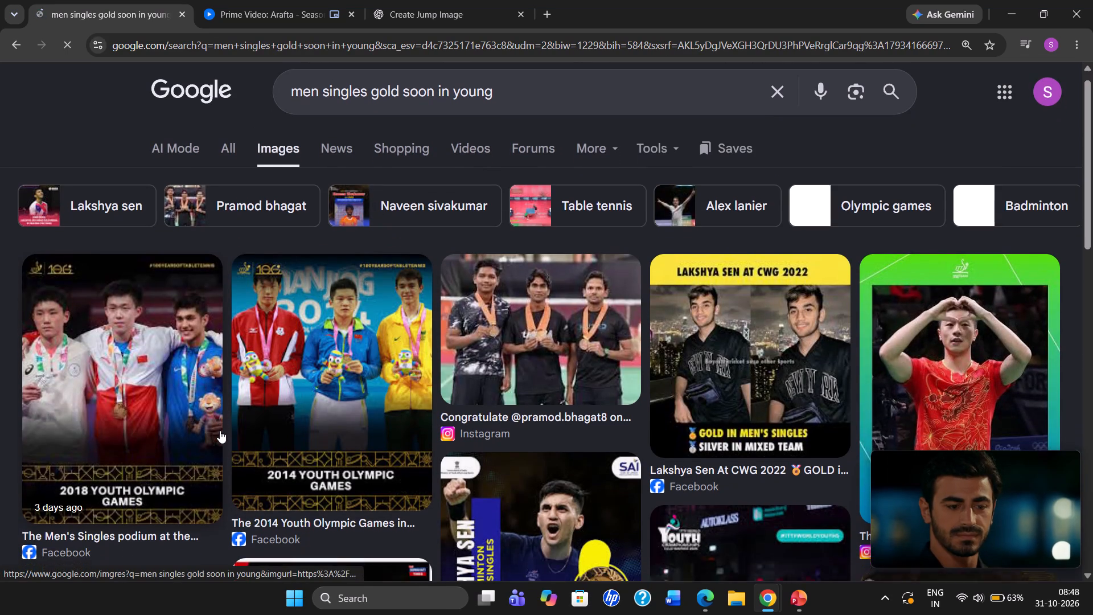
scroll(220, 430, "right", 1)
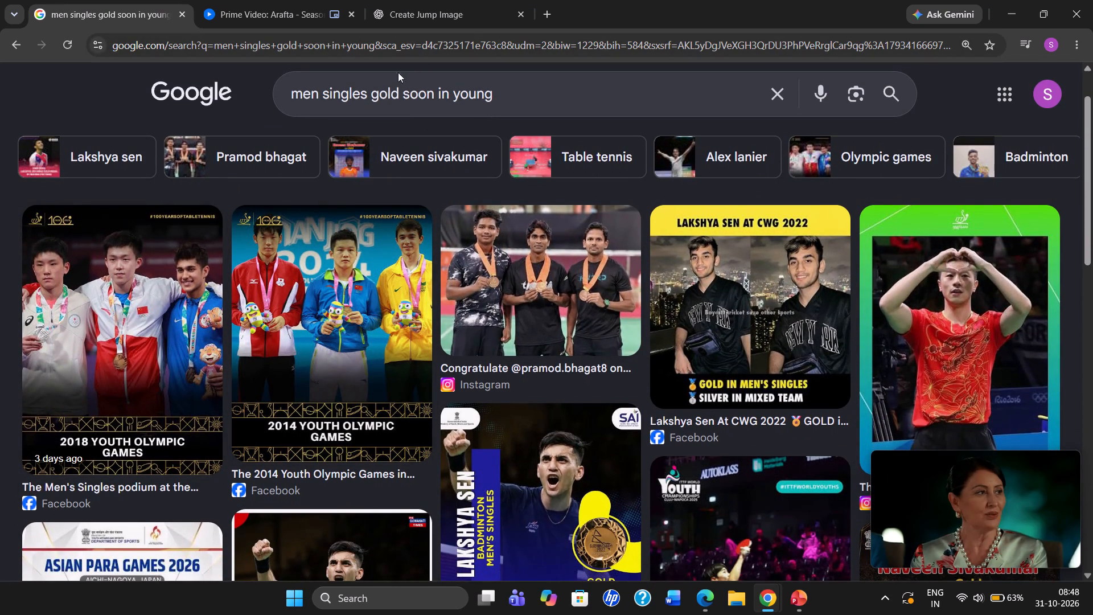
left_click(434, 95)
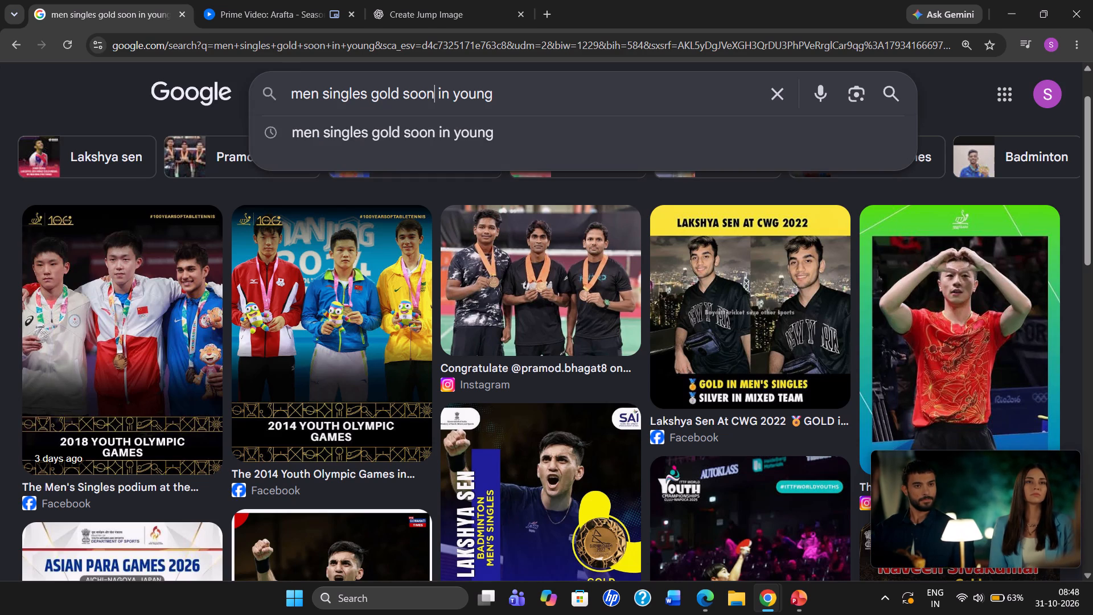
key("BackSpace")
key("BackSpace")
key("BackSpace")
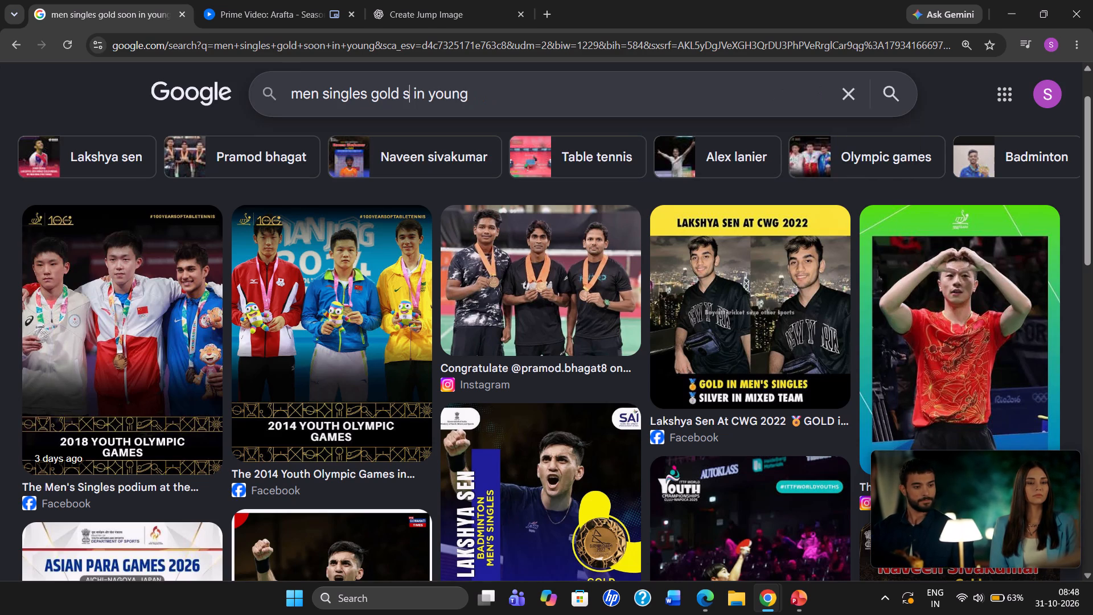
key("u")
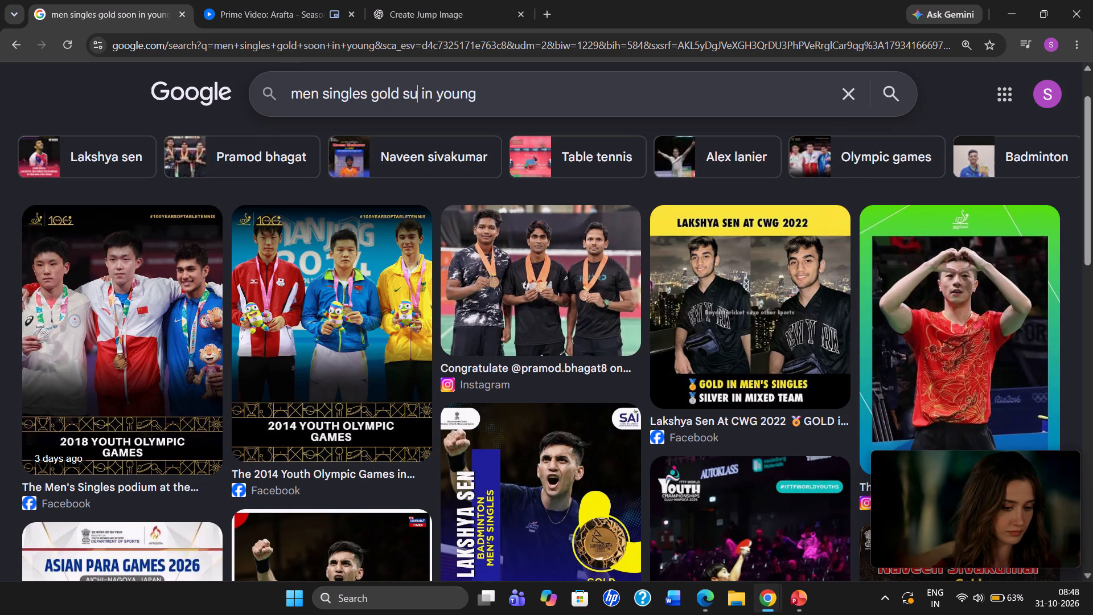
left_click(422, 97)
key("l")
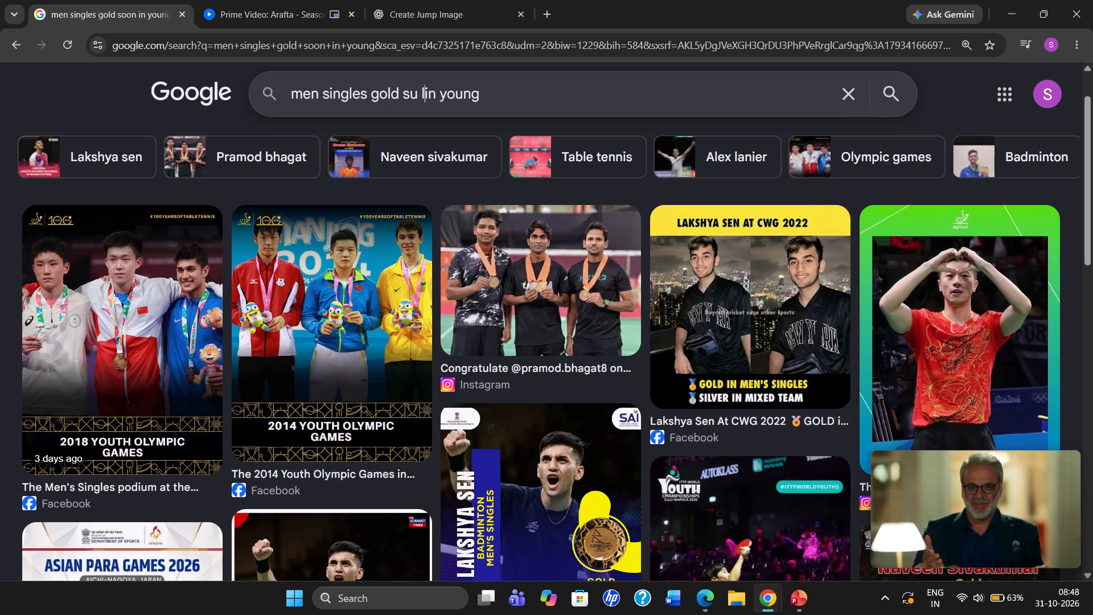
left_click(437, 95)
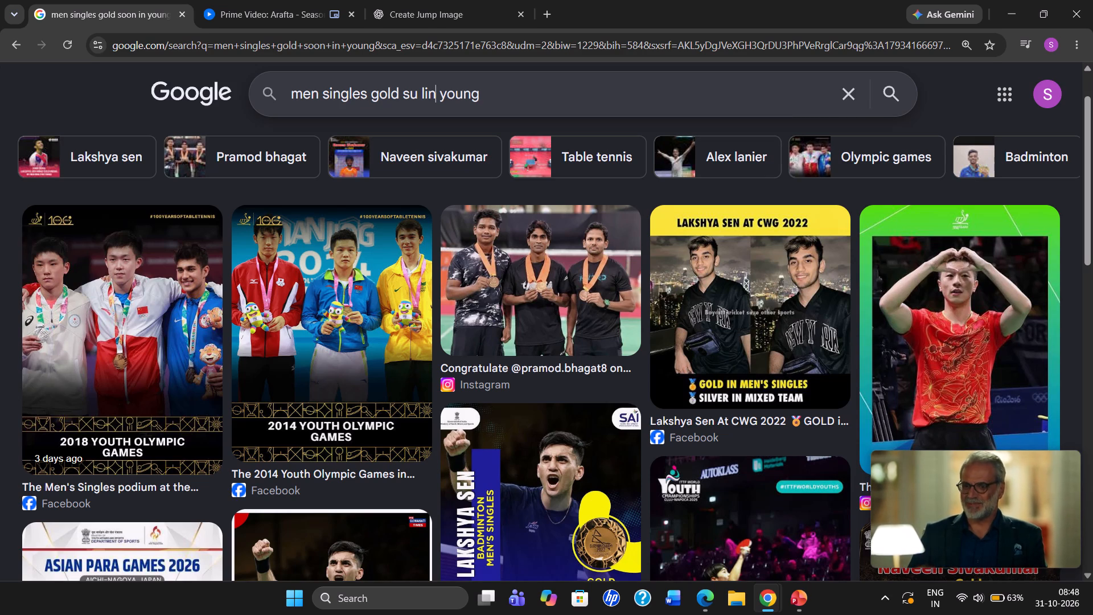
key("BackSpace")
key("minus")
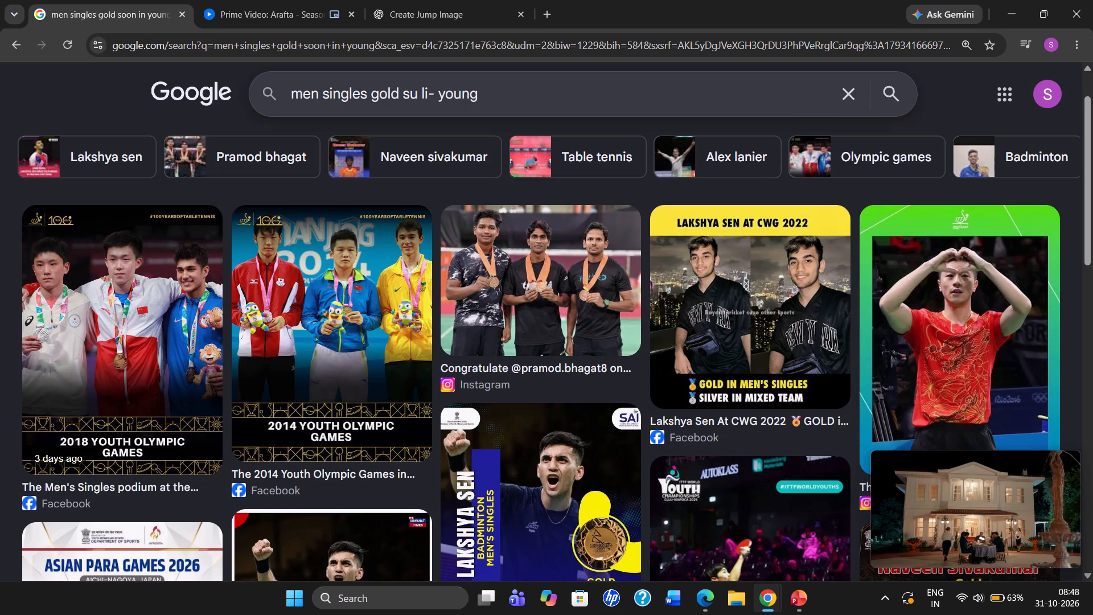
left_click(449, 95)
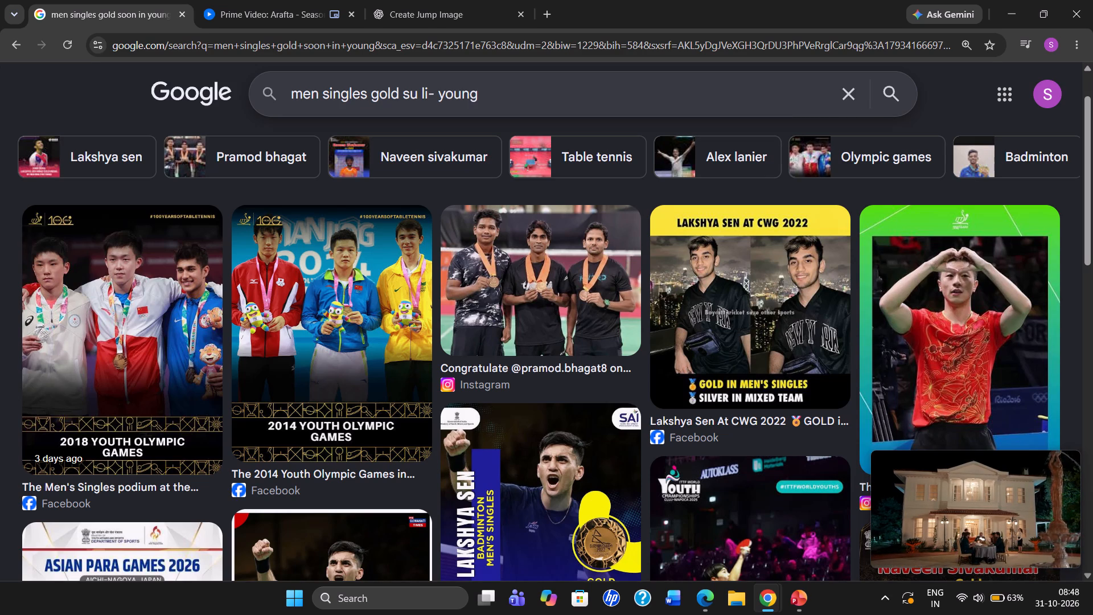
key("Right")
key("BackSpace")
key("a")
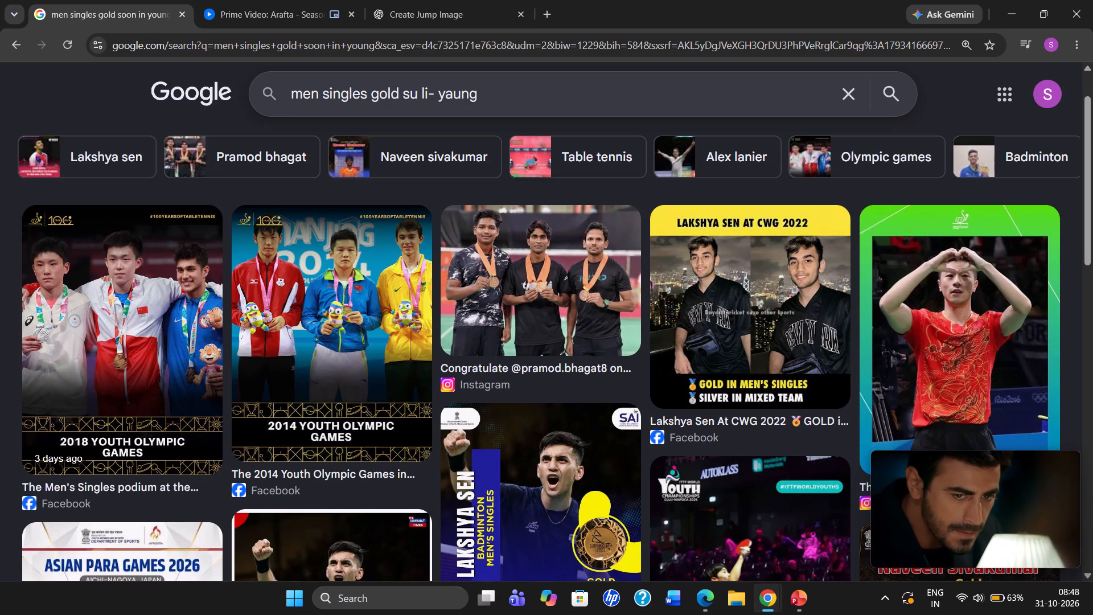
key("Right")
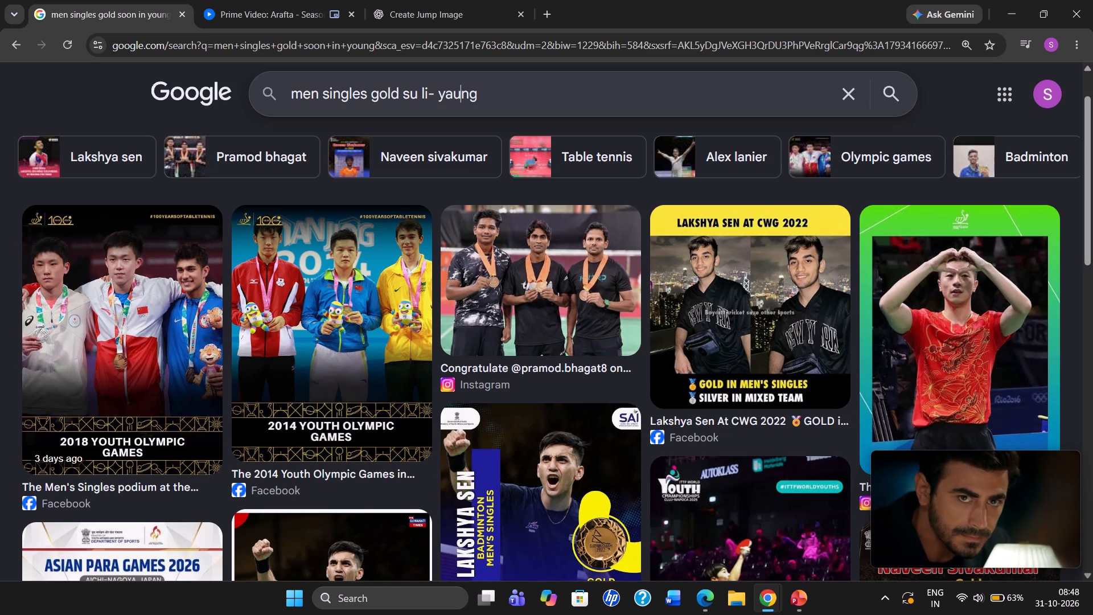
key("BackSpace")
key("Return")
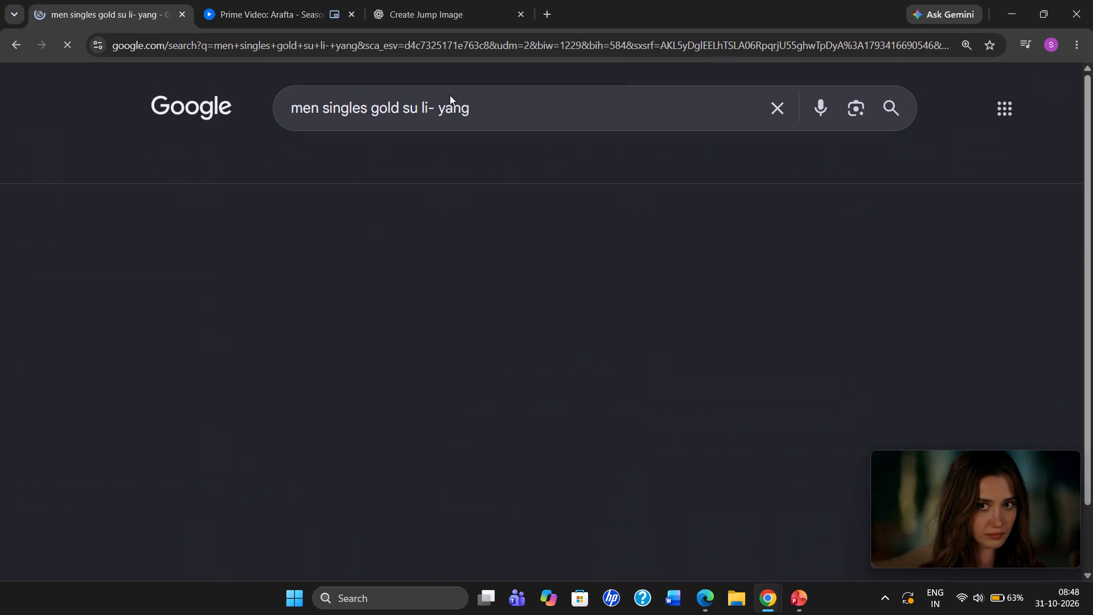
Copy the ST Badminton Academy image of Su Li Yang lunging with his racket on the blue court from the image results.
scroll(335, 468, "down", 1)
scroll(335, 468, "right", 1)
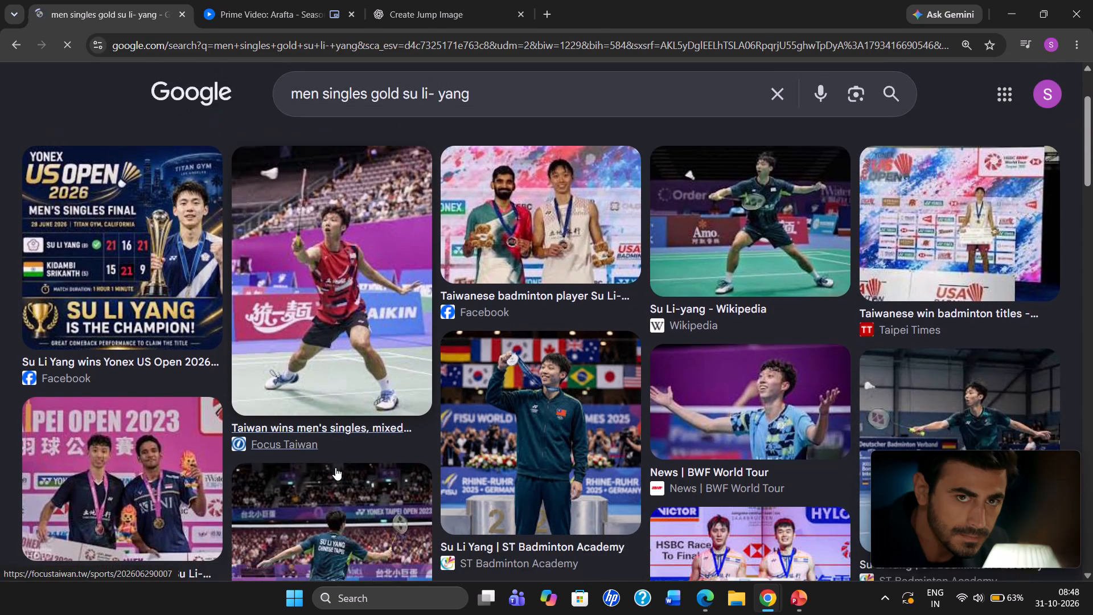
scroll(335, 468, "right", 1)
scroll(335, 468, "up", 1)
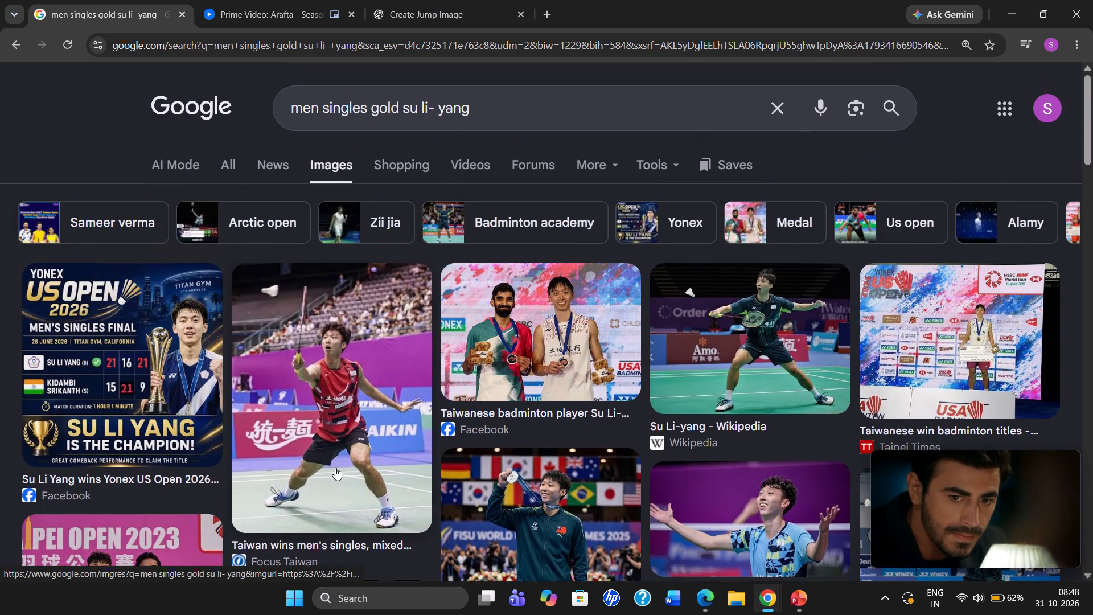
scroll(335, 468, "up", 1)
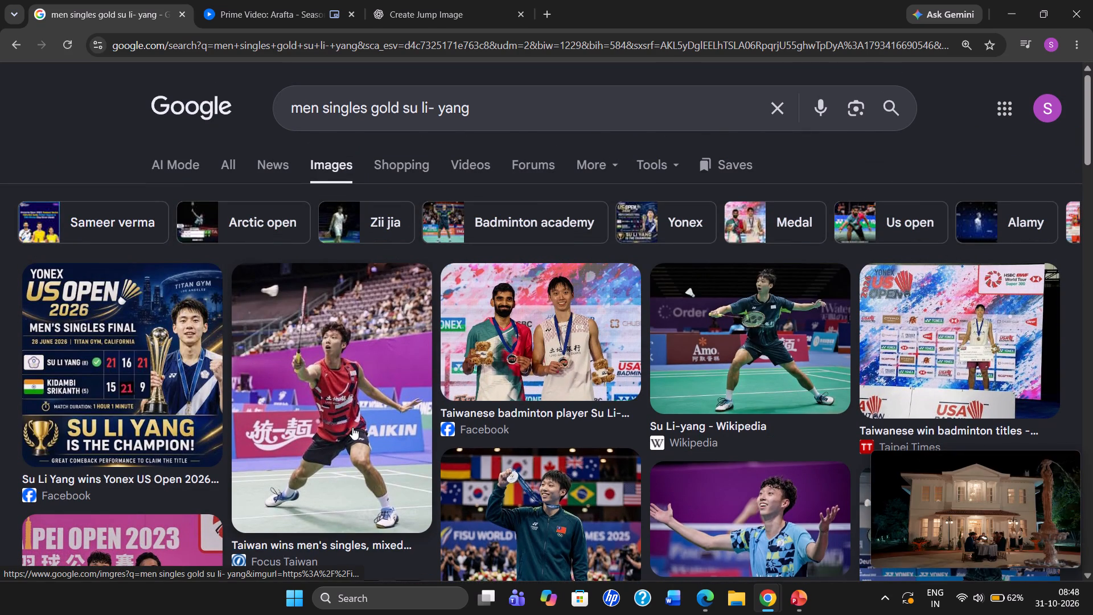
left_click(352, 427)
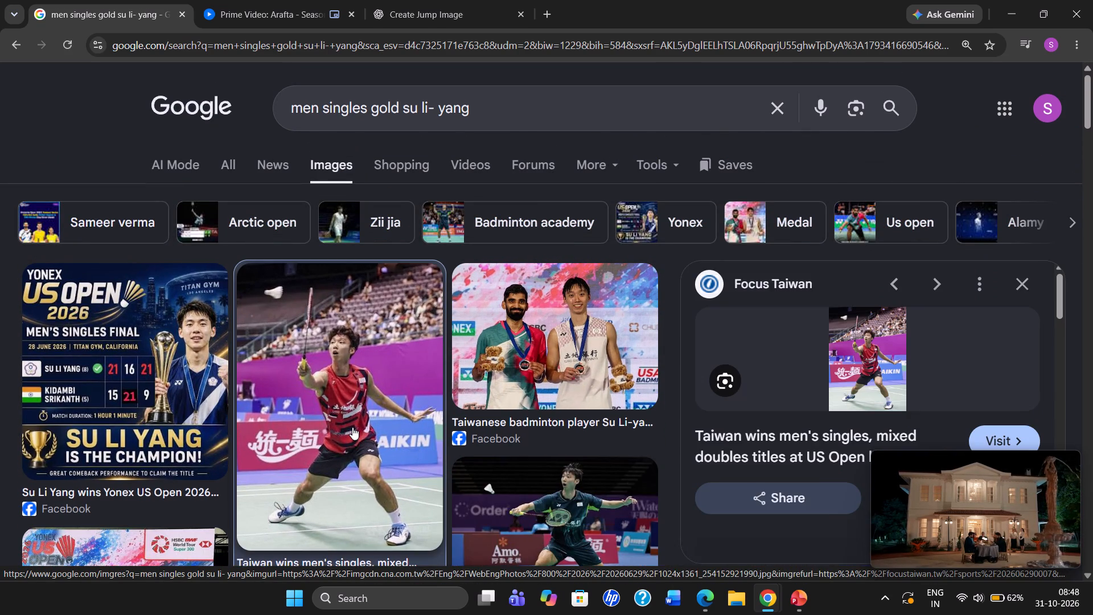
scroll(849, 384, "up", 2)
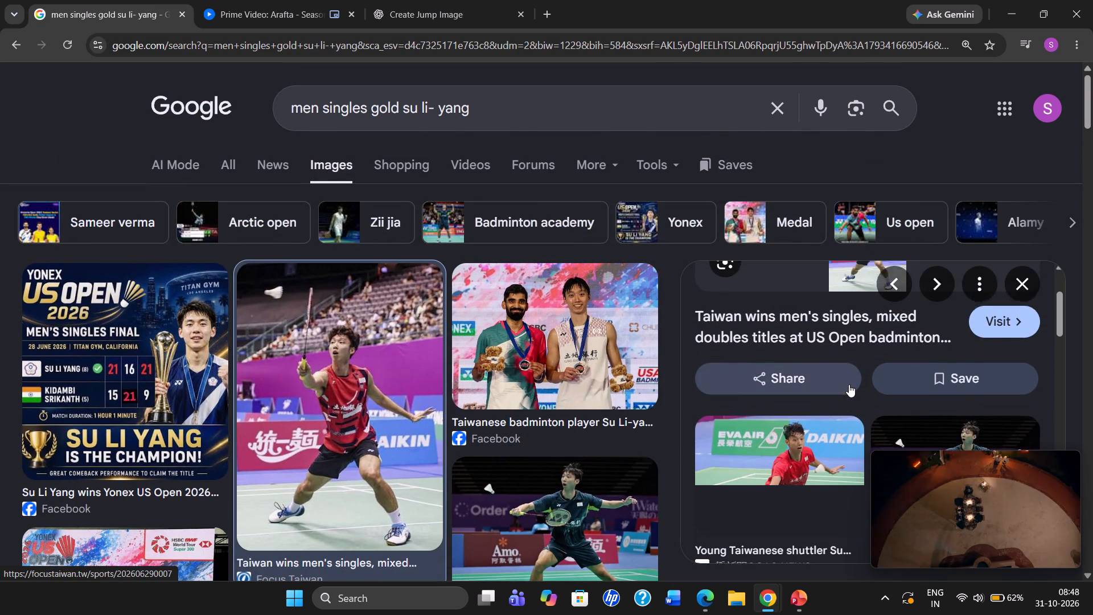
scroll(849, 384, "up", 1)
scroll(442, 535, "right", 3)
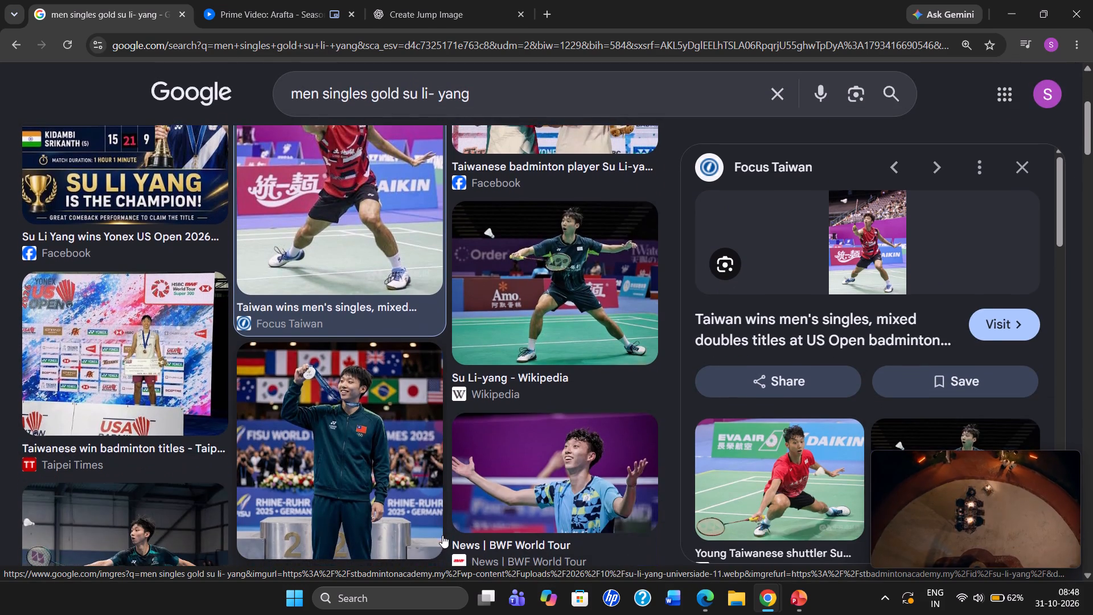
scroll(442, 535, "right", 1)
scroll(380, 435, "down", 1)
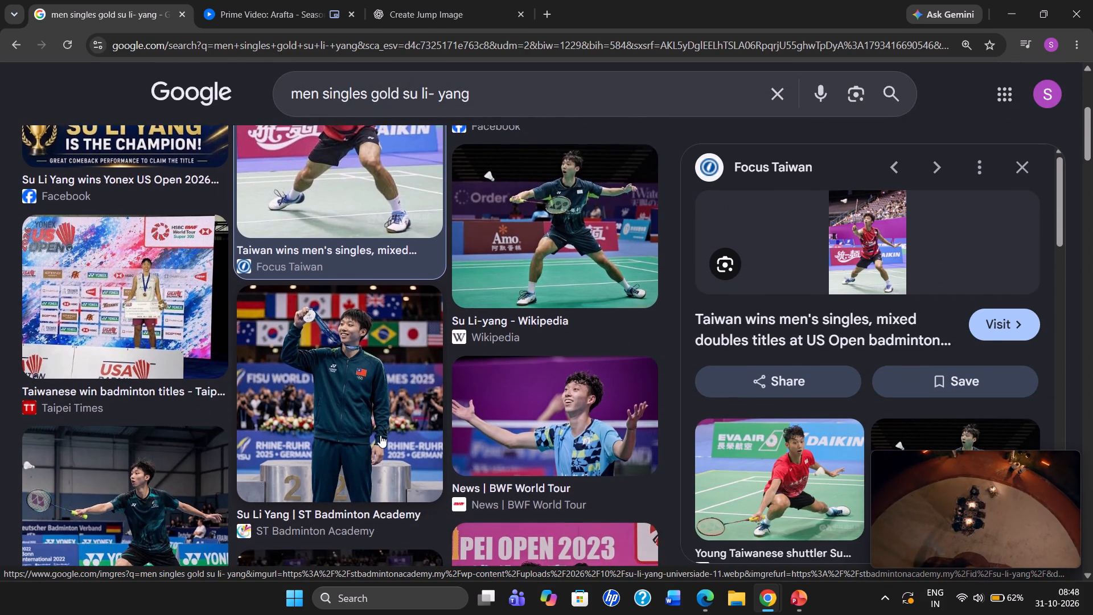
scroll(380, 435, "down", 1)
right_click(360, 379)
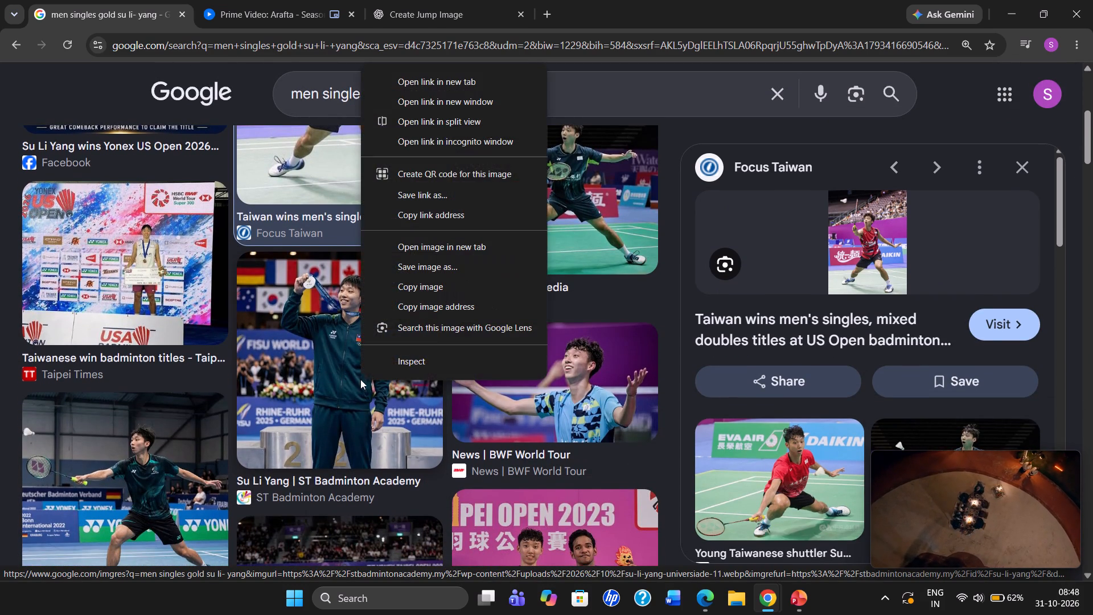
scroll(298, 366, "up", 5)
scroll(252, 391, "down", 5)
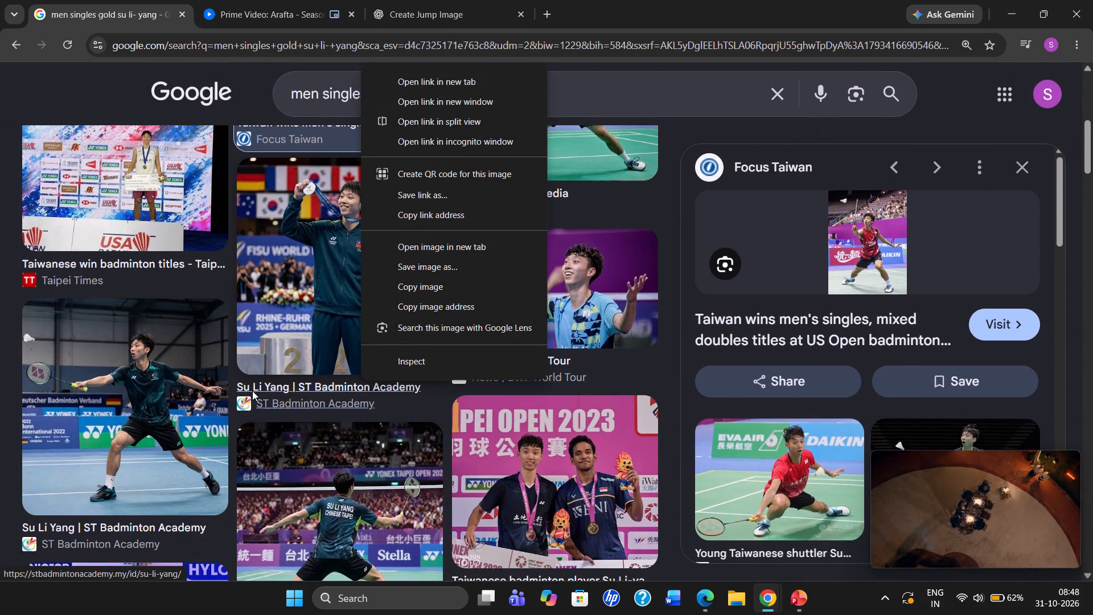
right_click(105, 419)
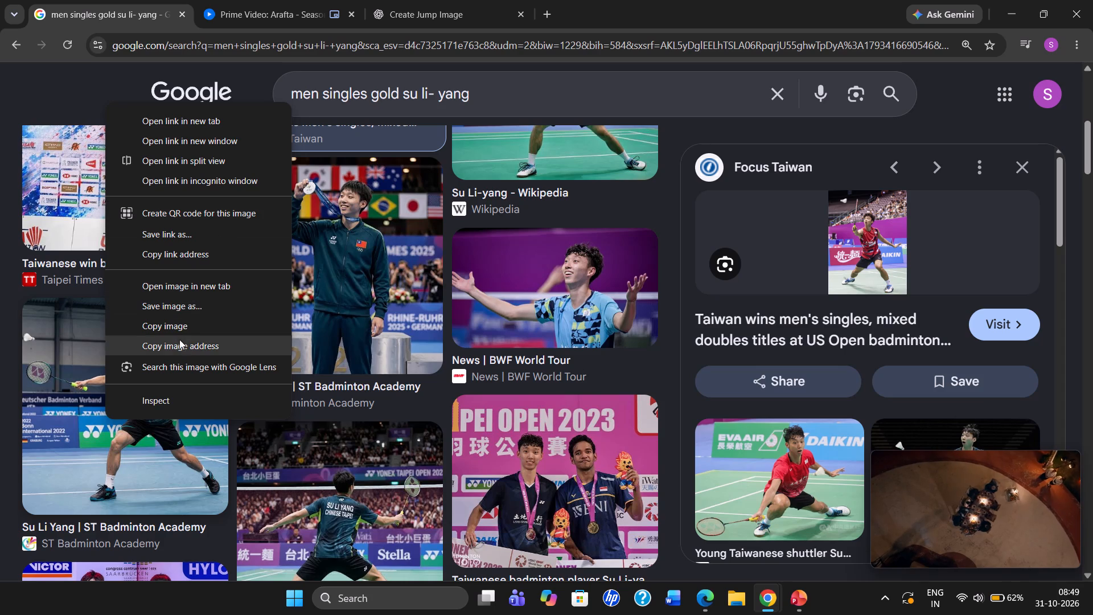
left_click(179, 330)
left_click(800, 603)
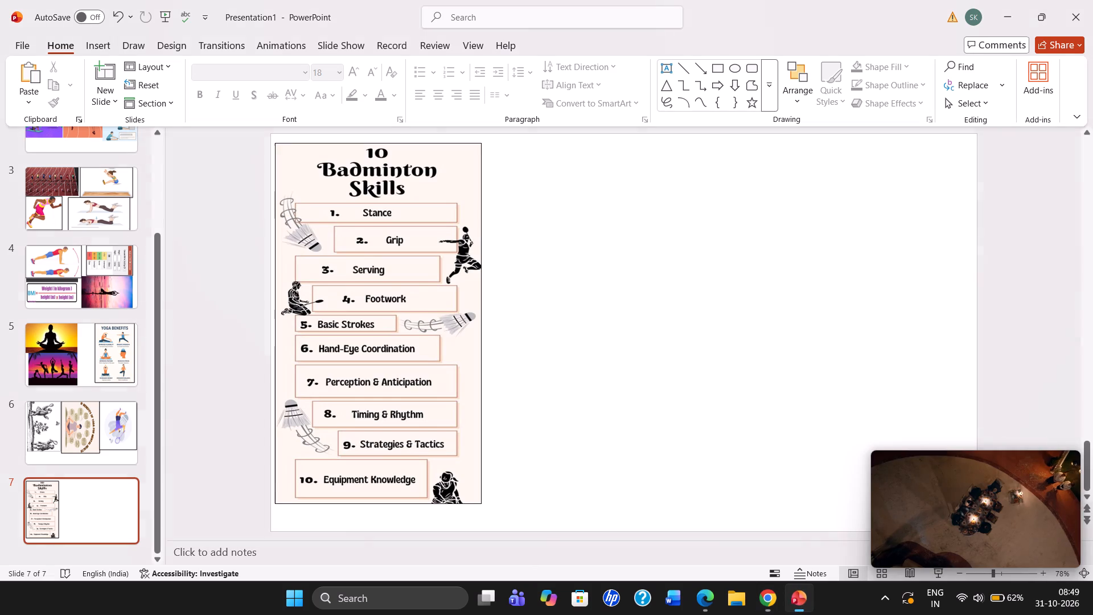
right_click(631, 284)
left_click(709, 305)
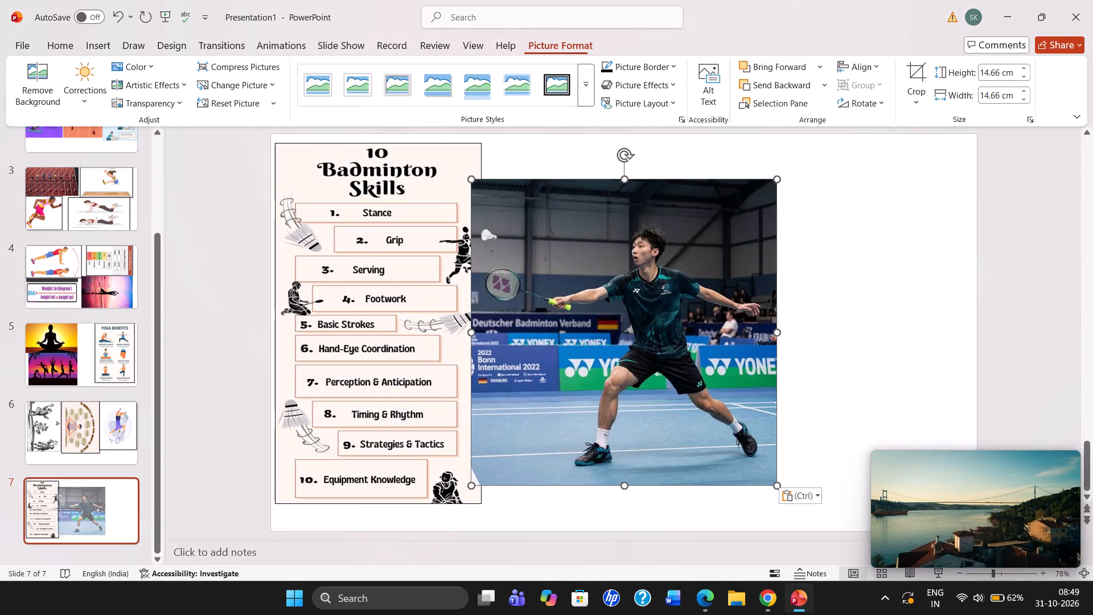
Shrink the Su Li Yang picture to about 12.14 cm square and place it beside the badminton skills infographic at the slide's top edge.
left_click_drag(675, 356, 695, 316)
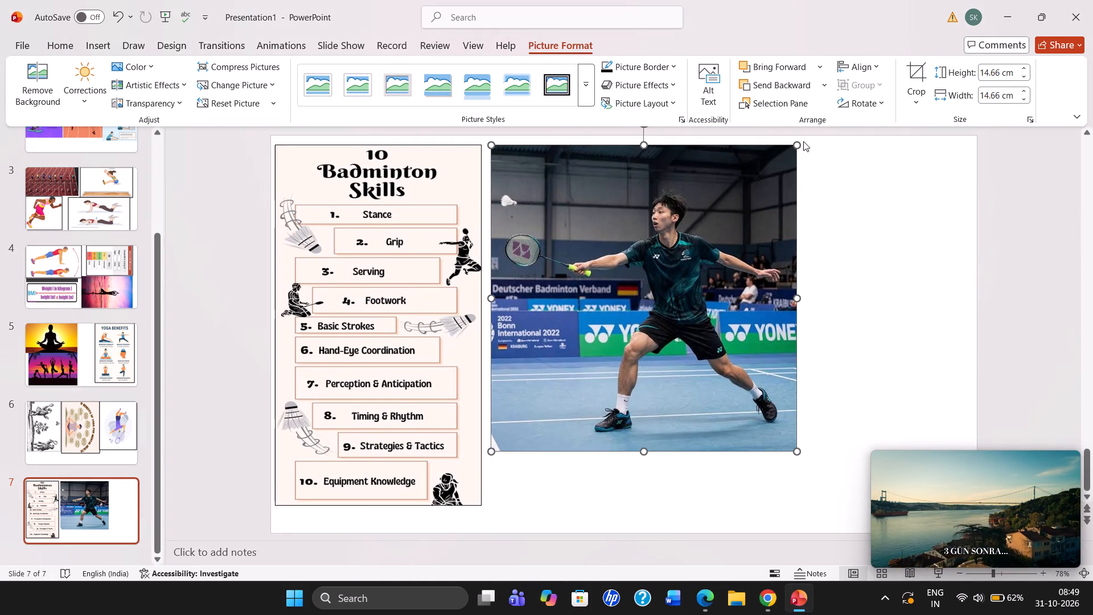
left_click_drag(797, 143, 744, 211)
left_click_drag(637, 305, 640, 278)
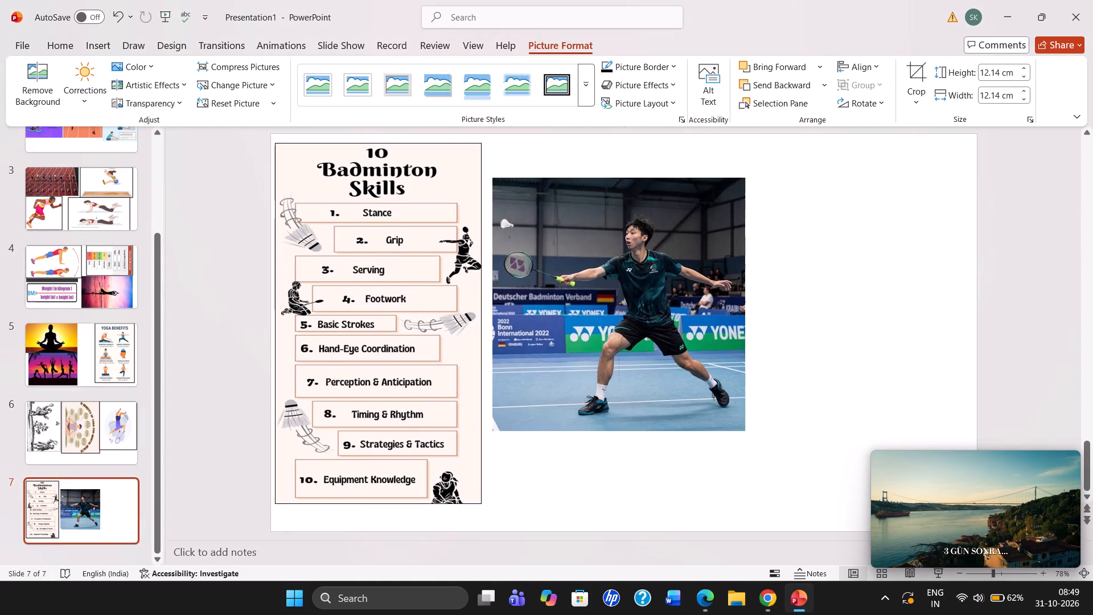
left_click_drag(640, 278, 635, 243)
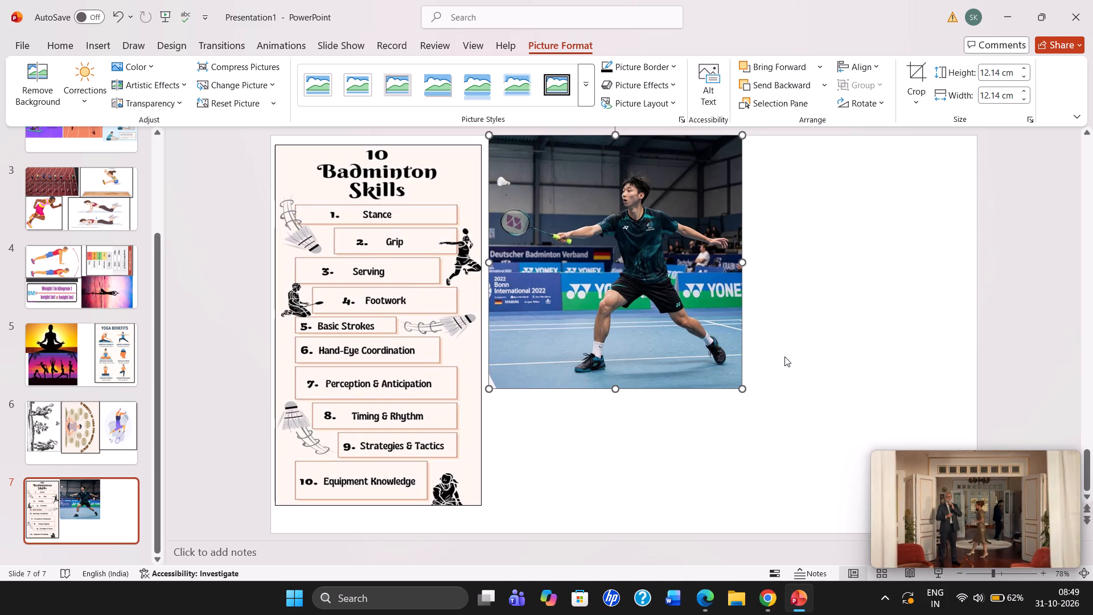
Switch to Chrome, clear the query and run a voice image search for "Hero ki okumara and kyon hi yashmita men's double badminton".
left_click(769, 598)
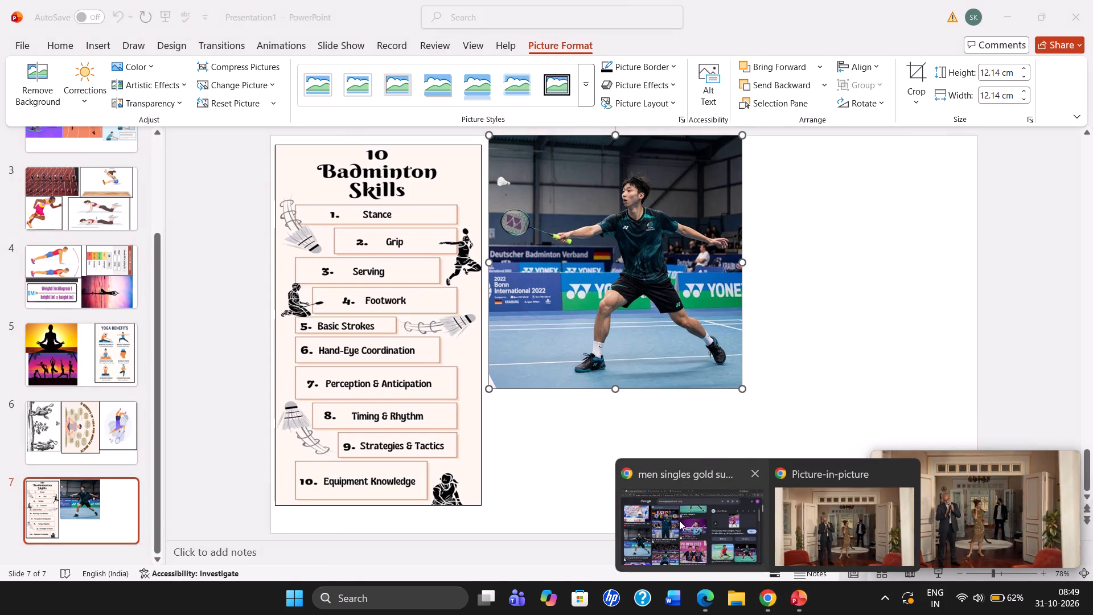
left_click(677, 520)
left_click(777, 92)
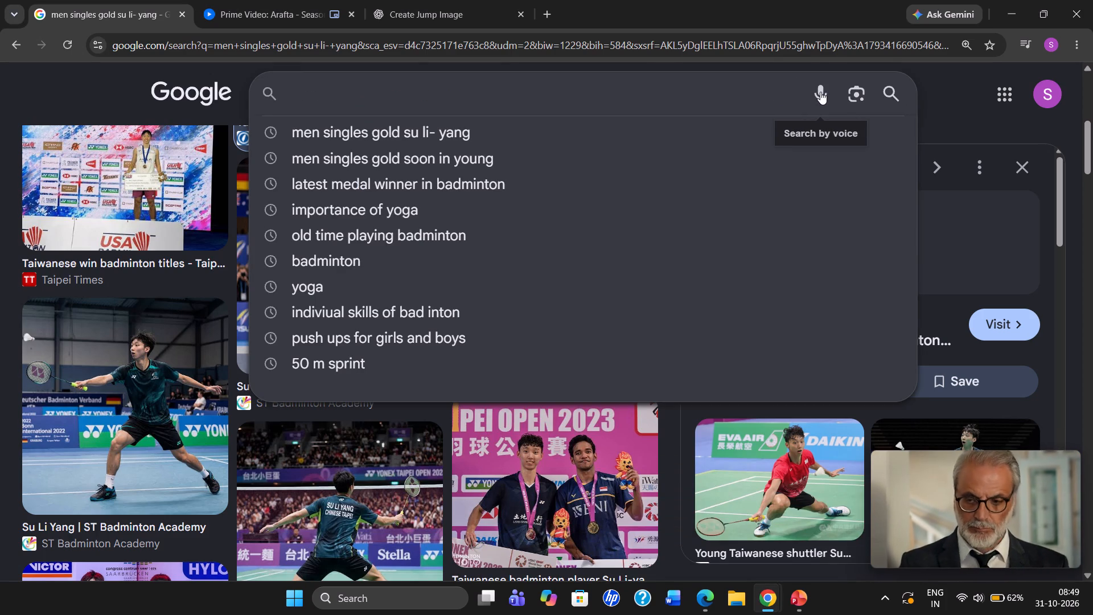
left_click(820, 92)
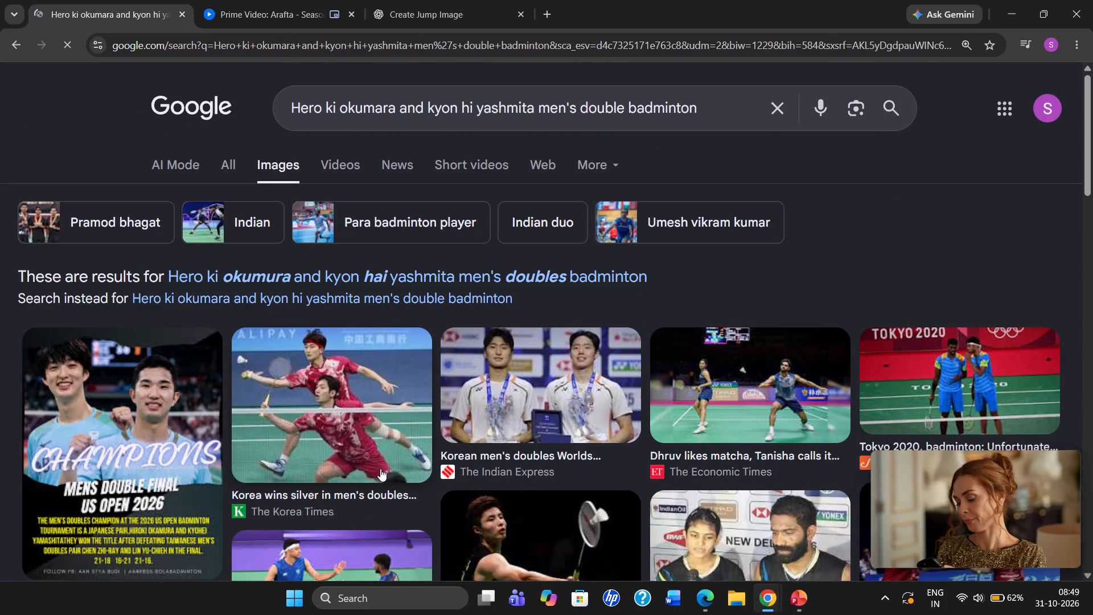
Look through the men's doubles image results for a picture of the Okamura and Yamashita pair.
scroll(380, 469, "down", 1)
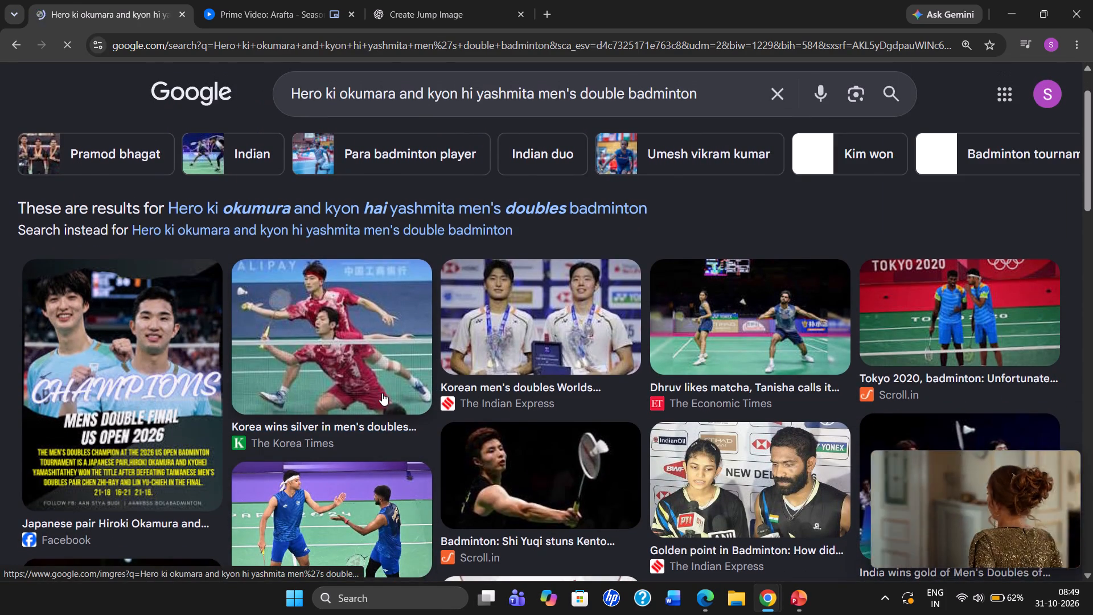
right_click(382, 393)
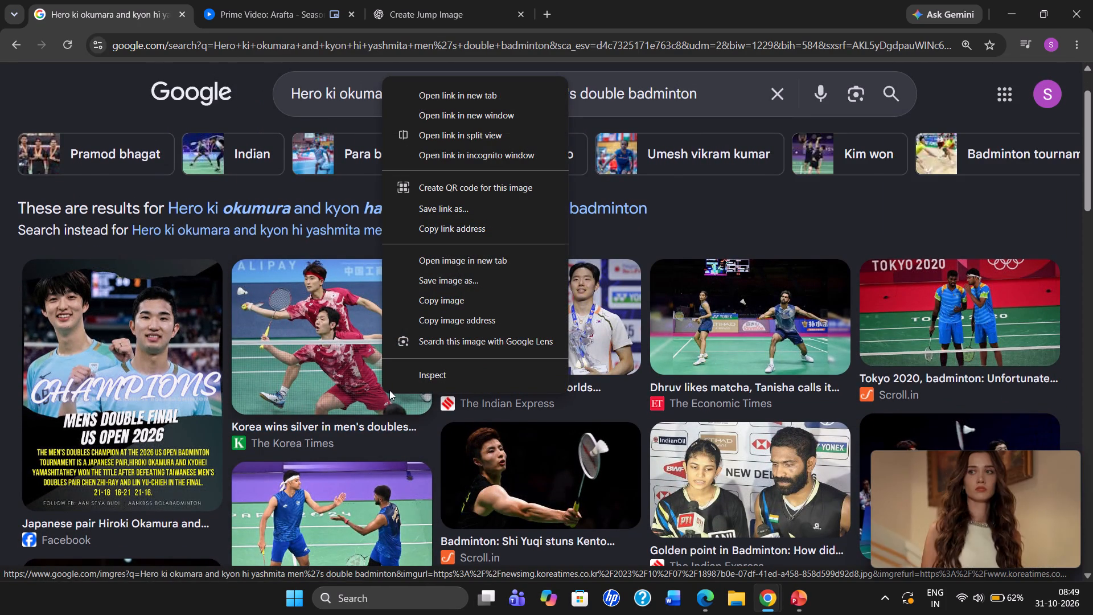
scroll(617, 379, "down", 1)
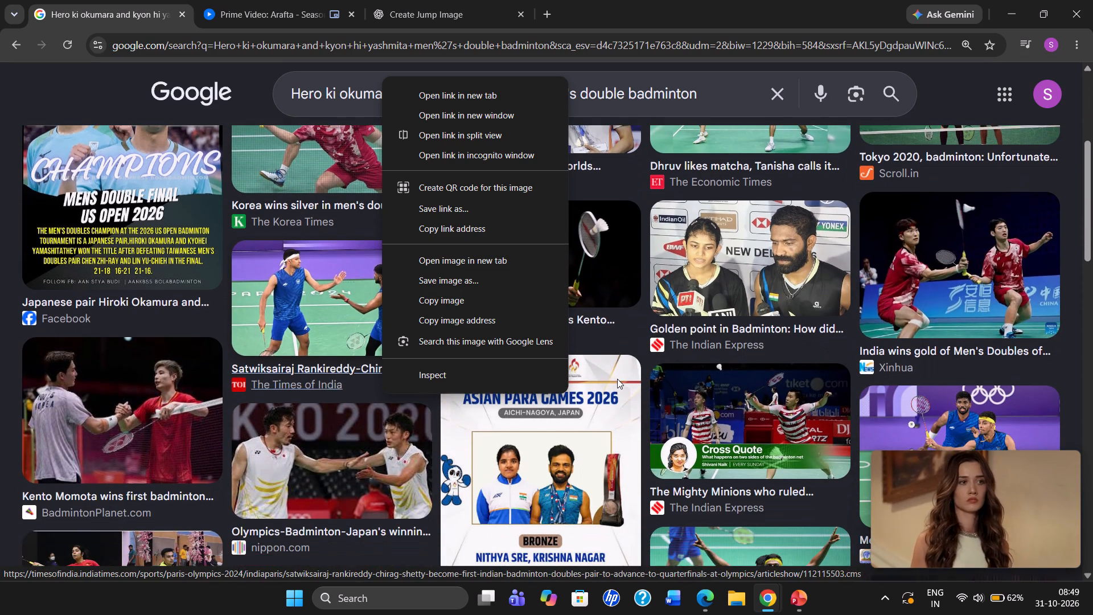
scroll(617, 379, "down", 1)
left_click(638, 338)
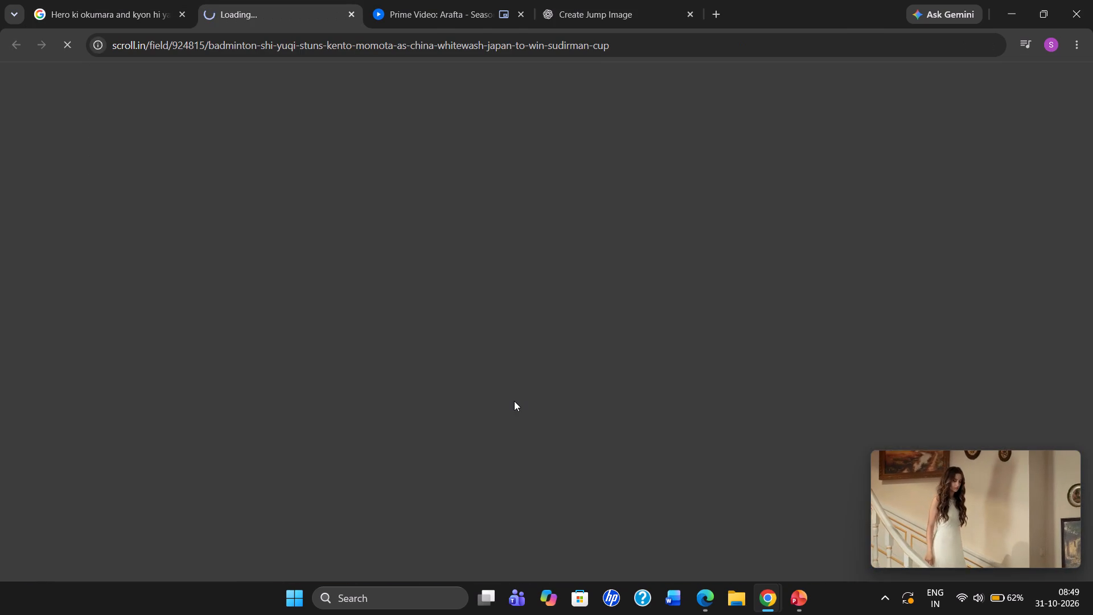
left_click(352, 14)
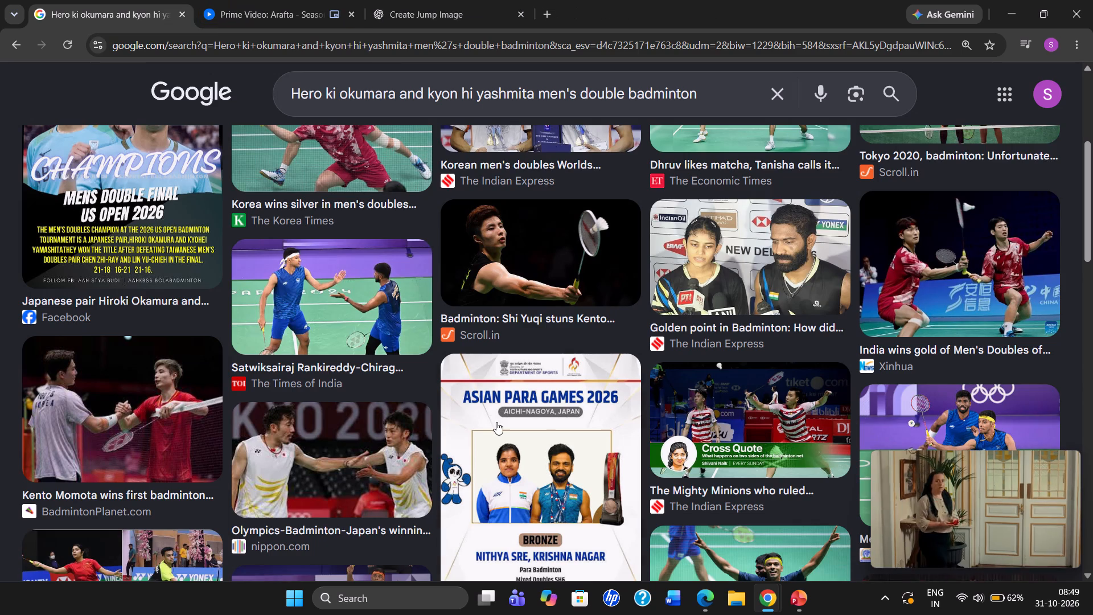
scroll(498, 425, "down", 4)
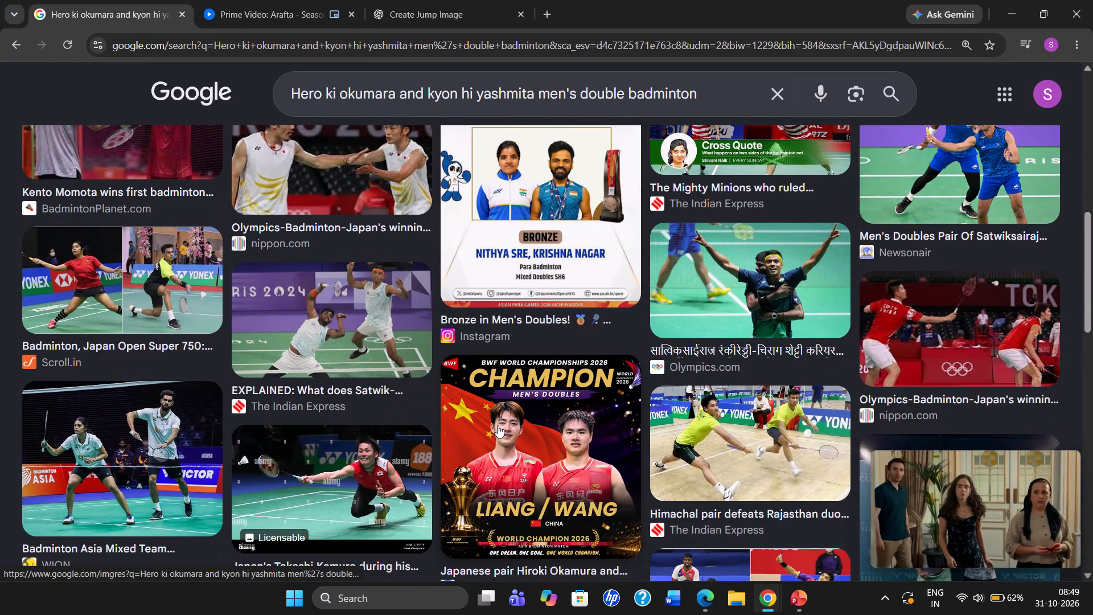
scroll(498, 425, "down", 3)
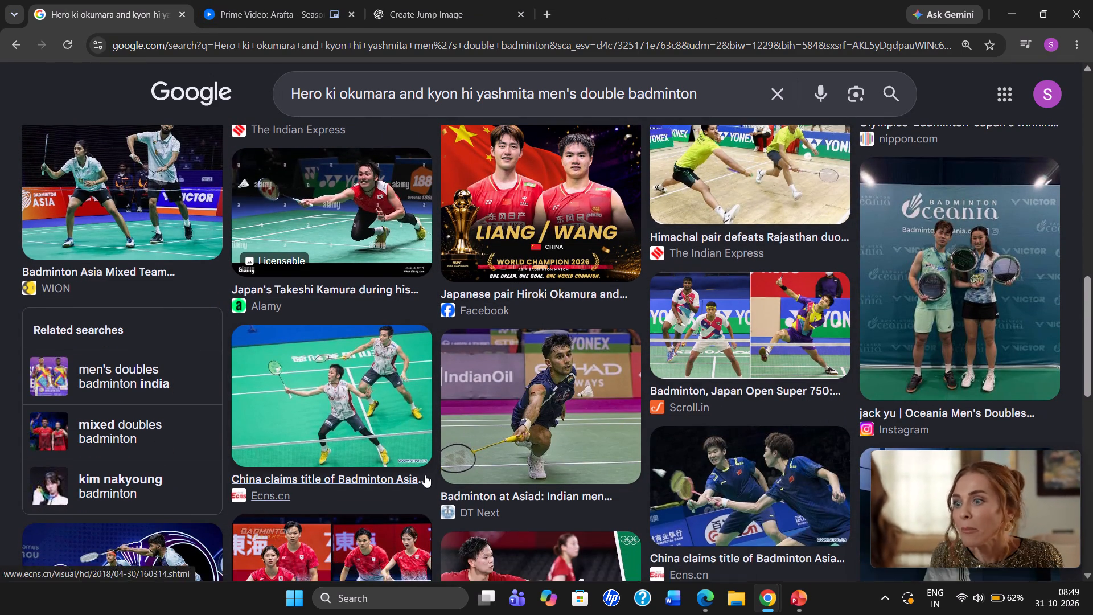
scroll(425, 475, "up", 2)
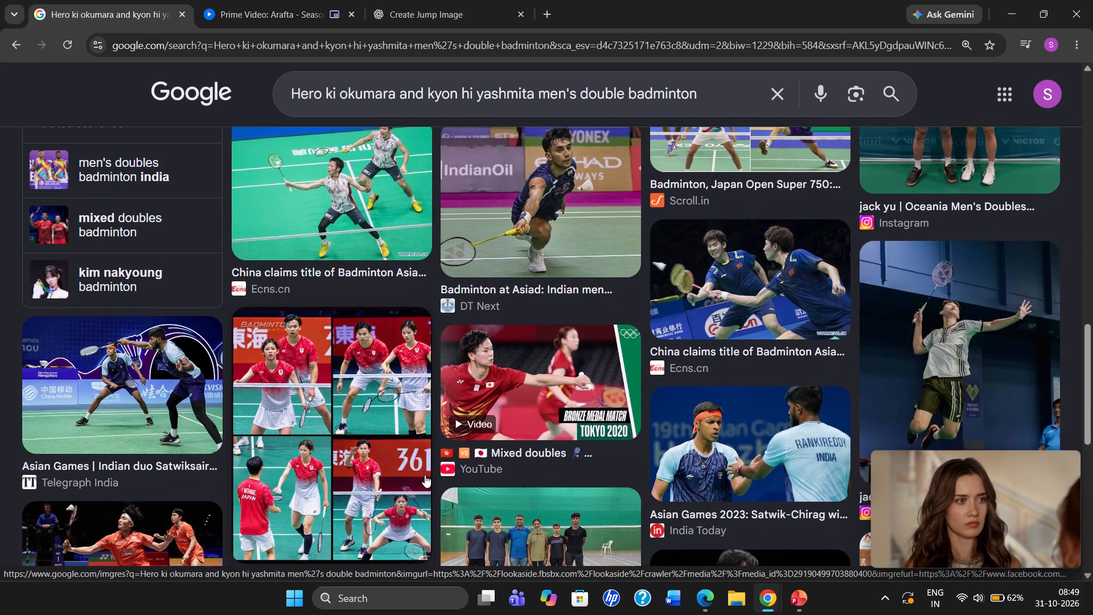
scroll(425, 475, "up", 1)
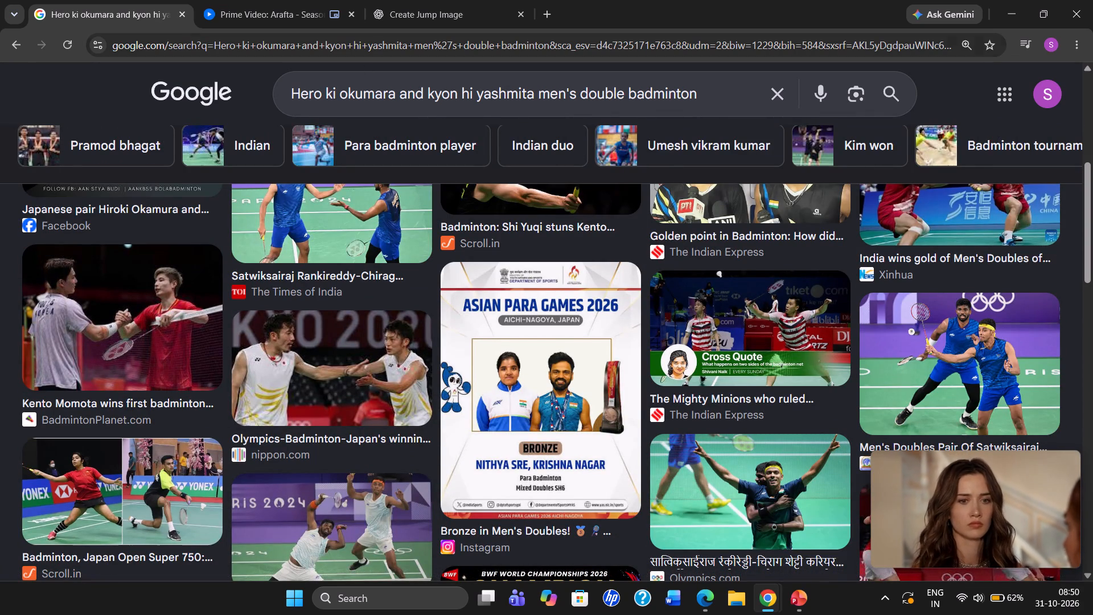
Correct the query to "Heroki okumara and kyonhie yashmita men's double badminton" and rerun the image search.
left_click(327, 96)
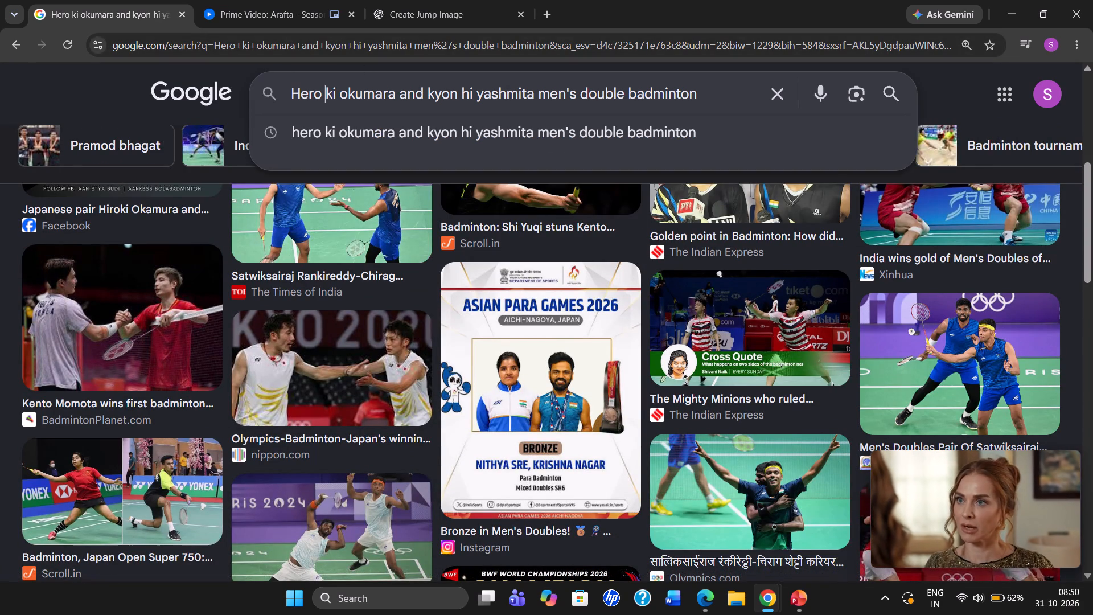
key("BackSpace")
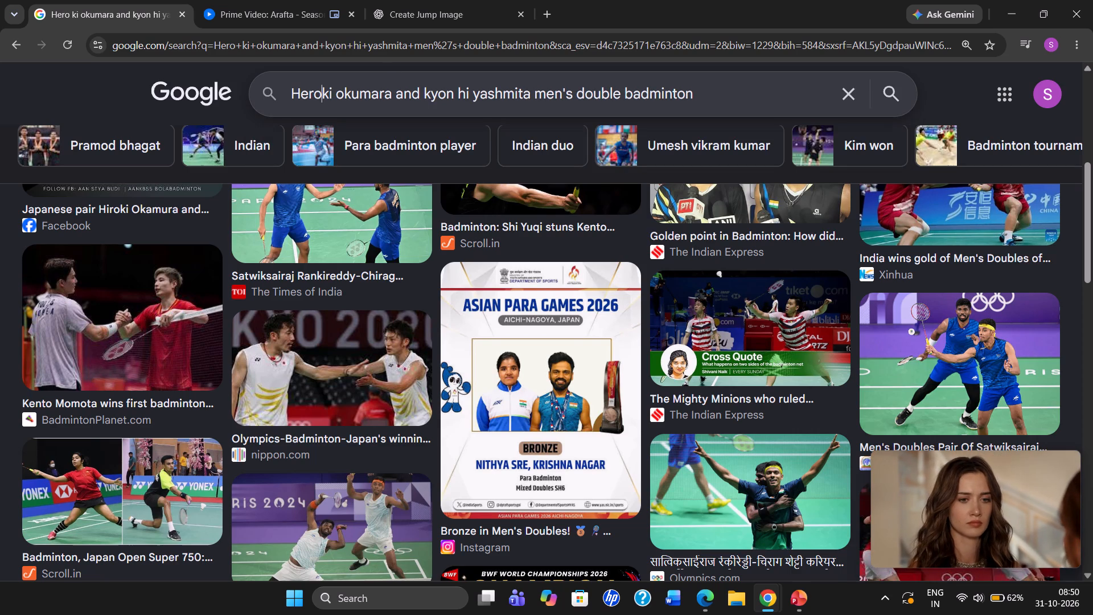
left_click(467, 96)
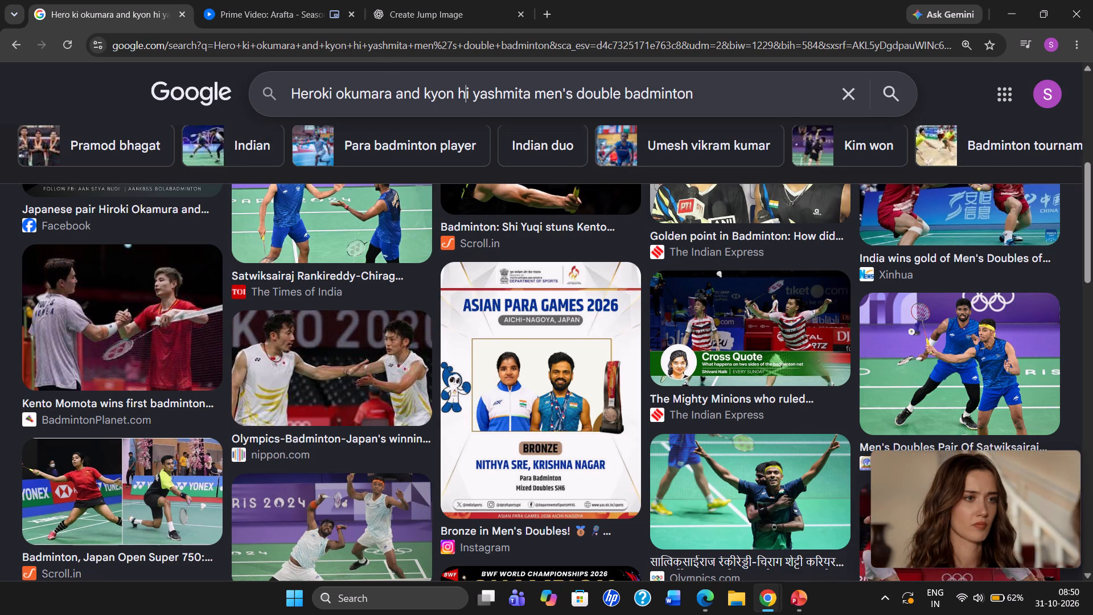
key("Right")
key("e")
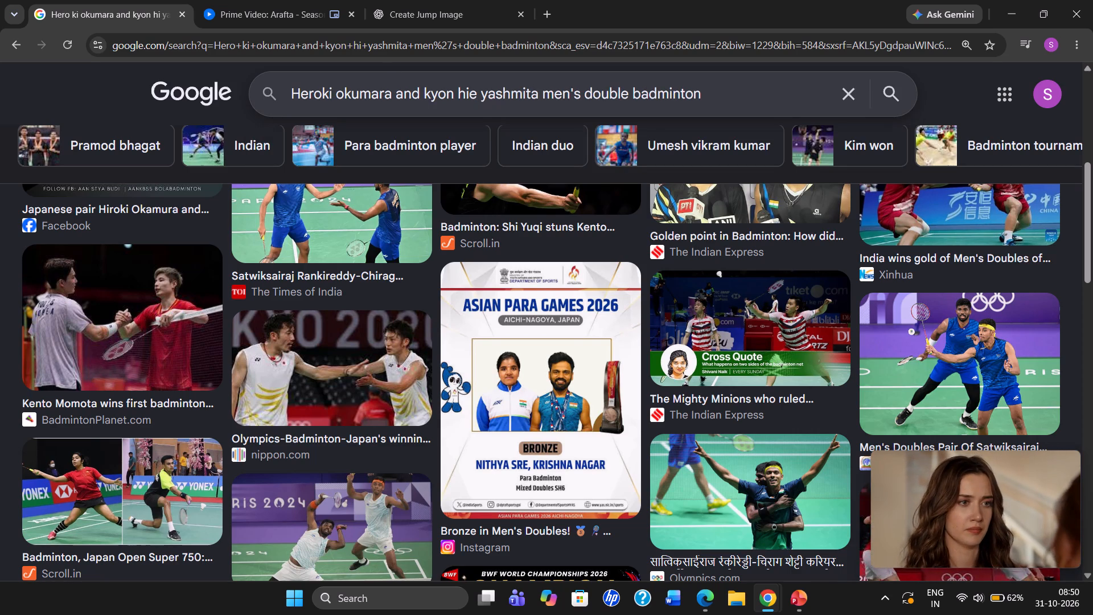
left_click(458, 92)
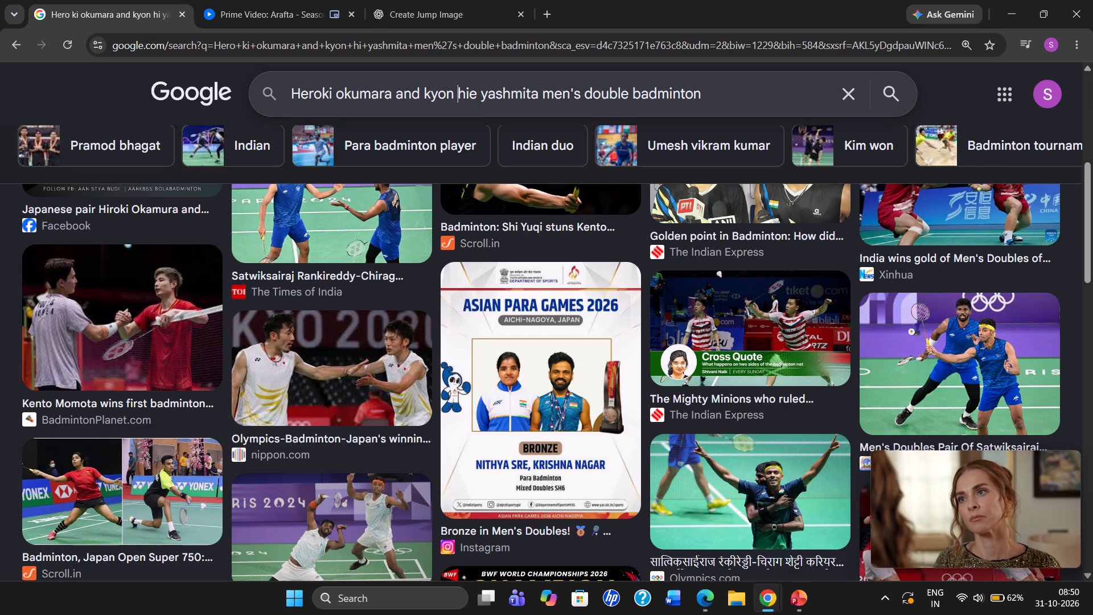
key("BackSpace")
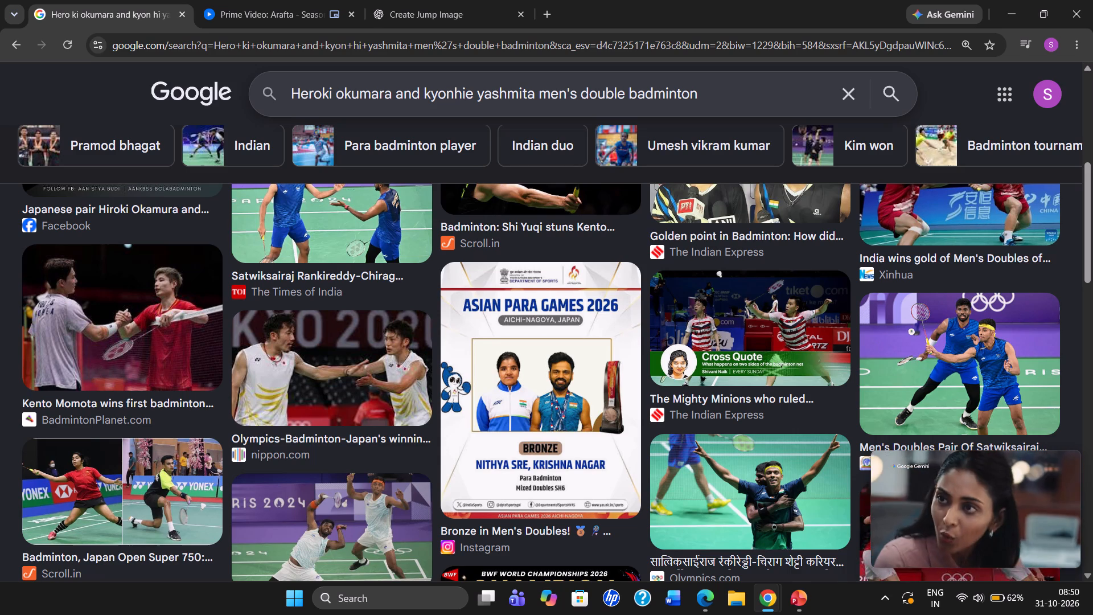
key("Return")
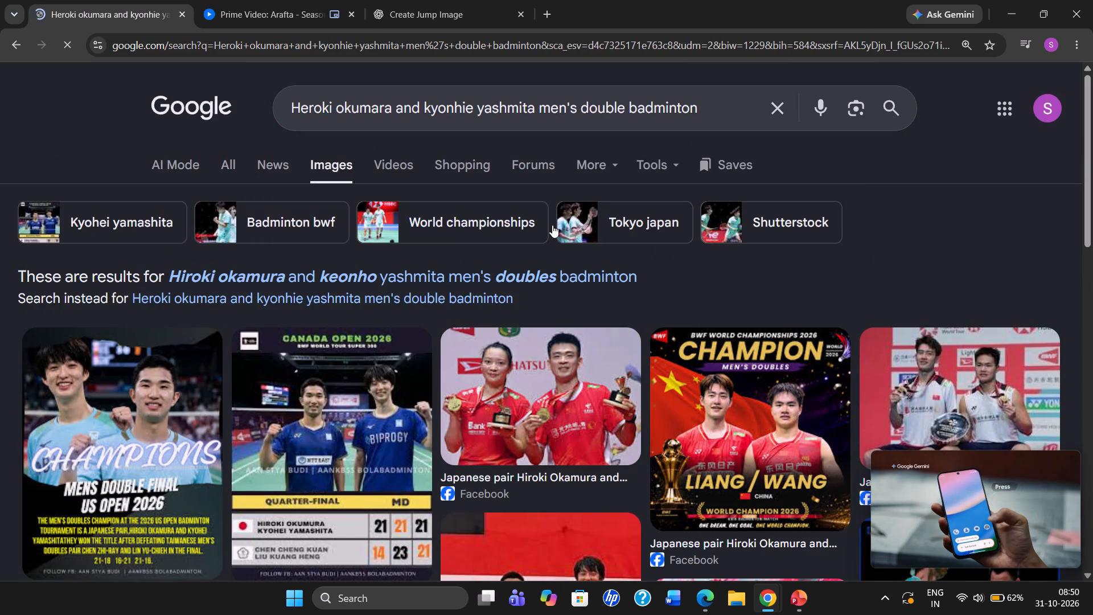
Copy the Canada Open 2026 quarter-final image of the two Japanese players in blue shirts from the results.
scroll(446, 532, "down", 3)
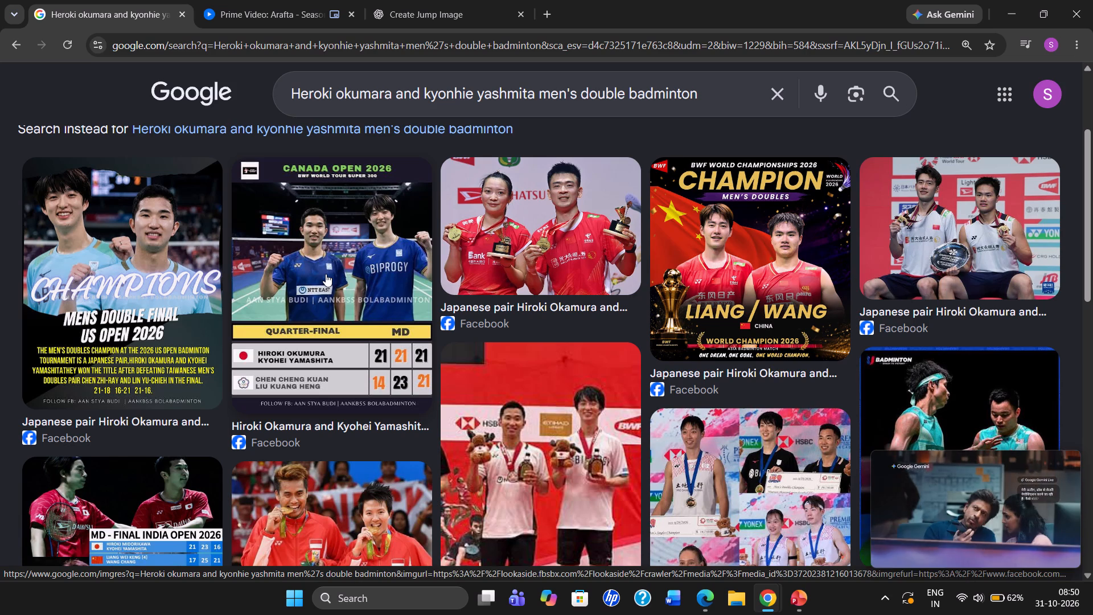
scroll(326, 274, "down", 1)
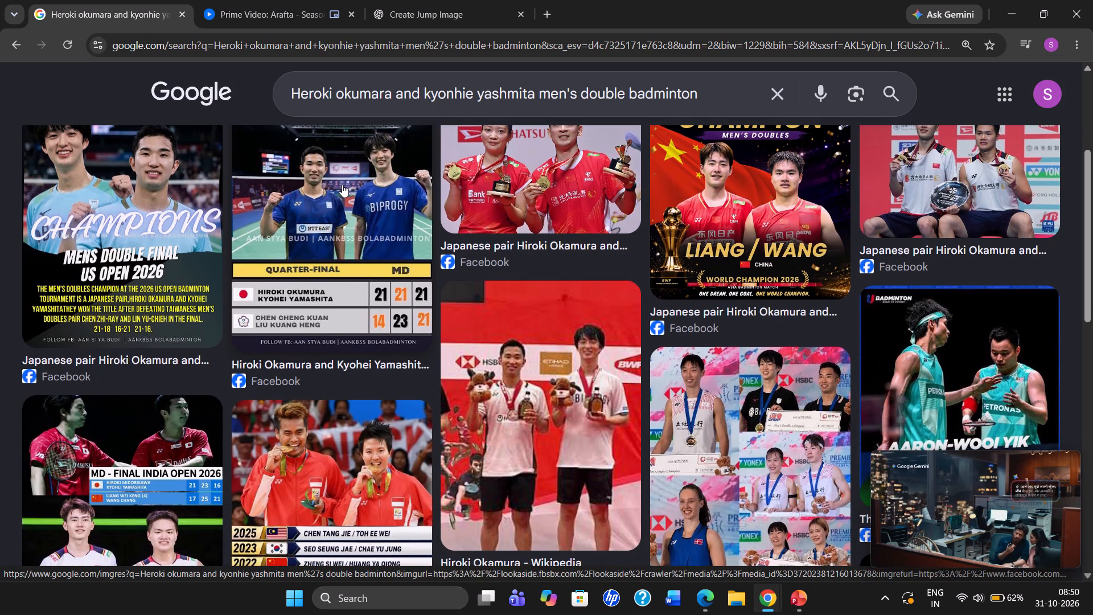
right_click(342, 183)
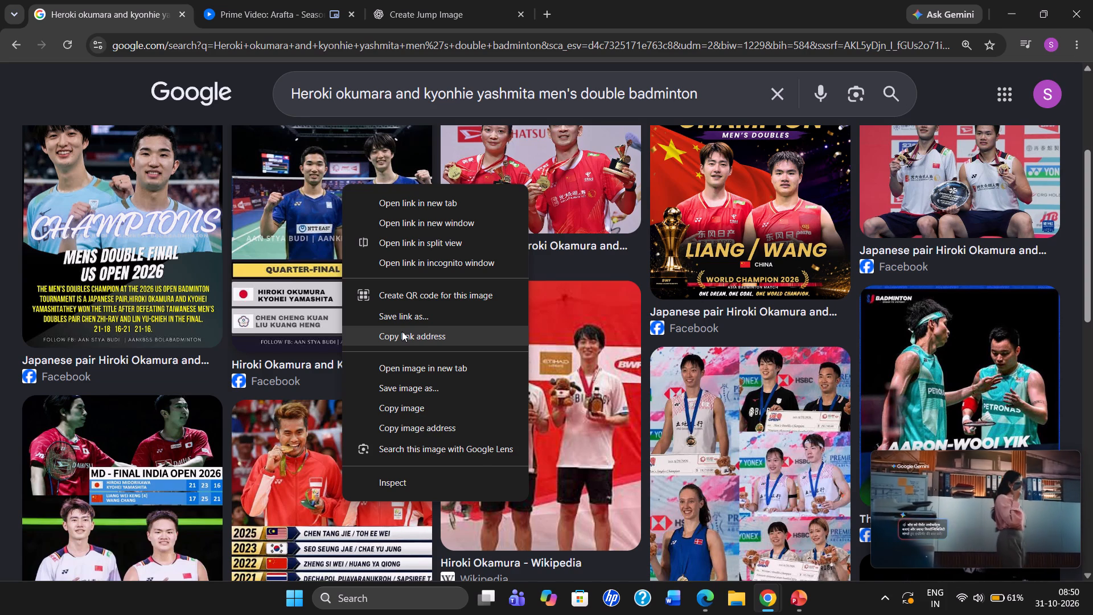
left_click(383, 405)
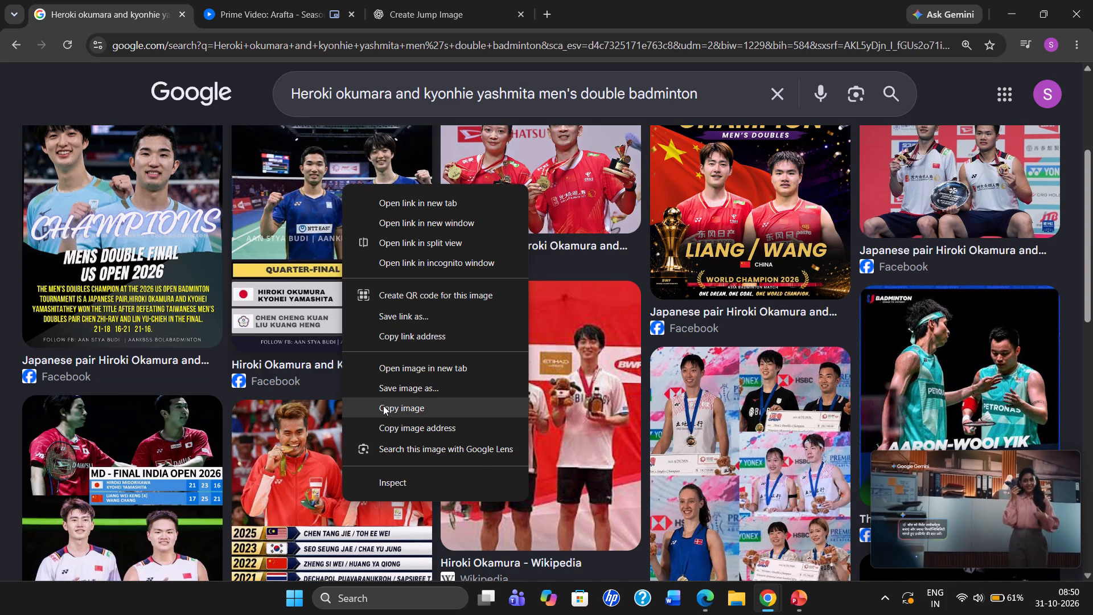
Switch to PowerPoint and paste the copied Canada Open image onto slide 7.
left_click(812, 601)
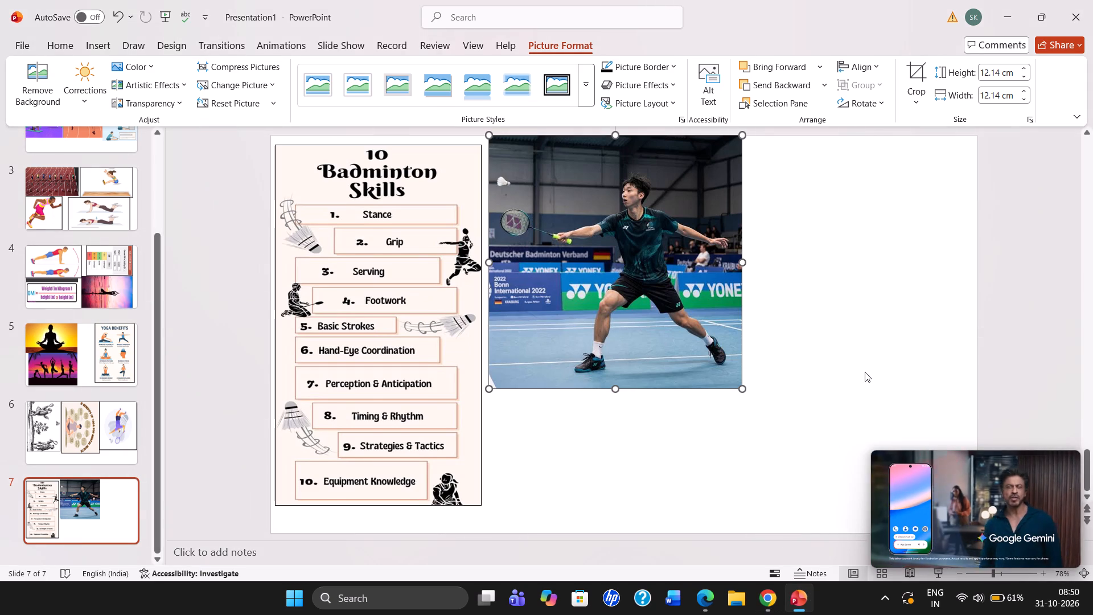
right_click(865, 372)
left_click(947, 109)
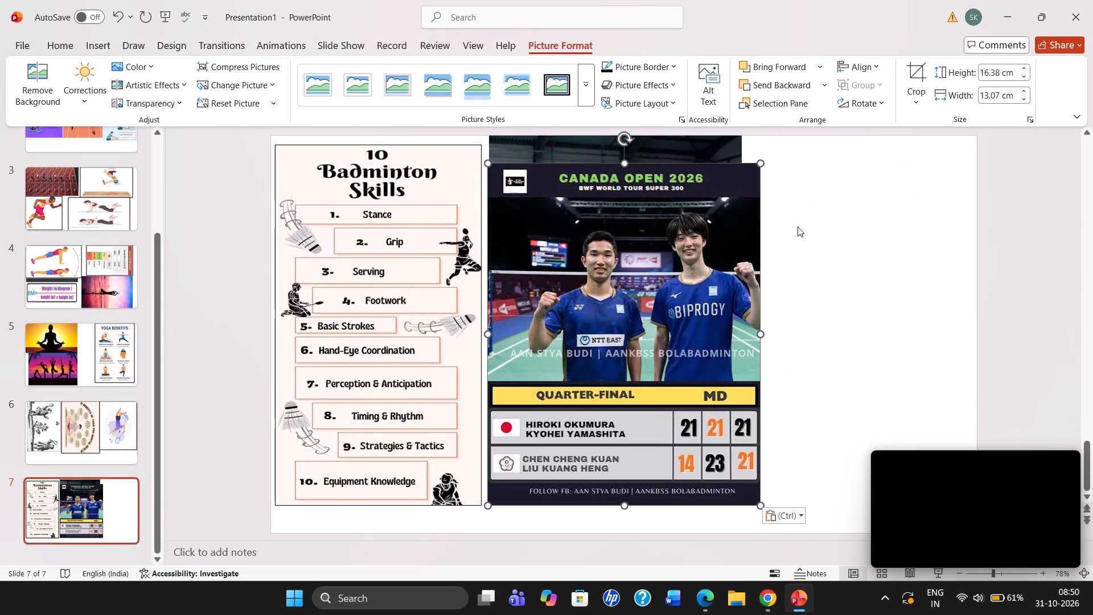
Crop the Canada Open 2026 title strip and the "Follow FB" footer strip off the pasted picture.
left_click(720, 327)
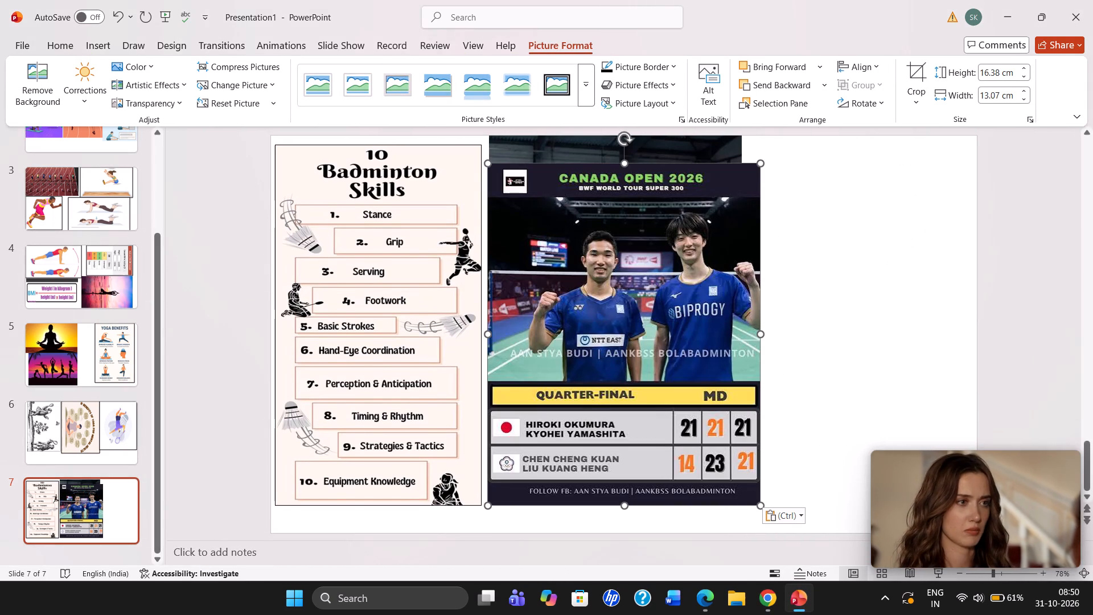
right_click(720, 327)
left_click(762, 358)
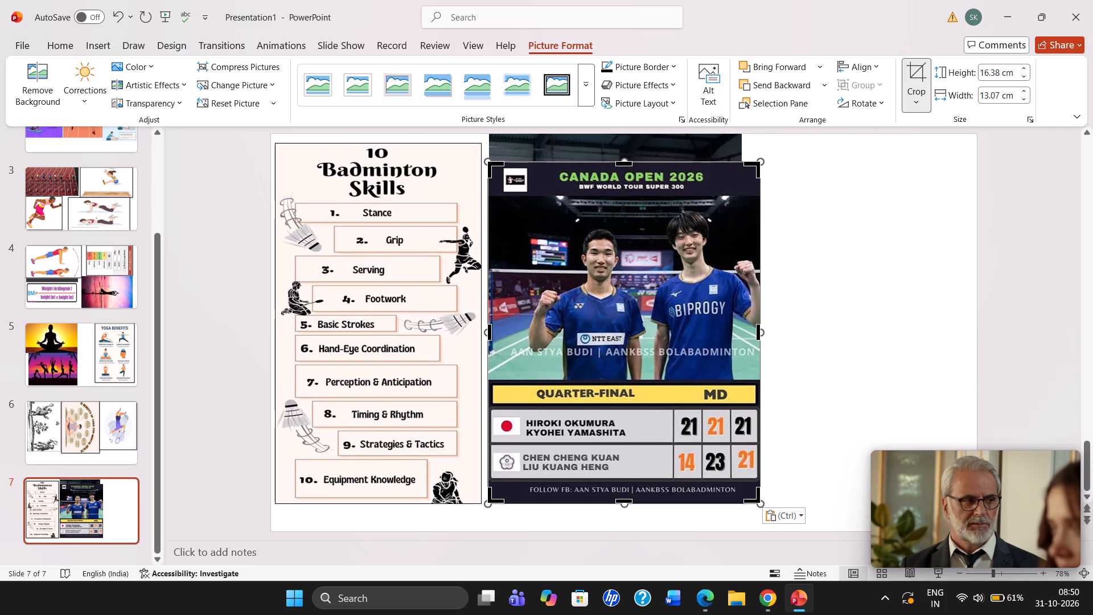
left_click_drag(624, 163, 626, 193)
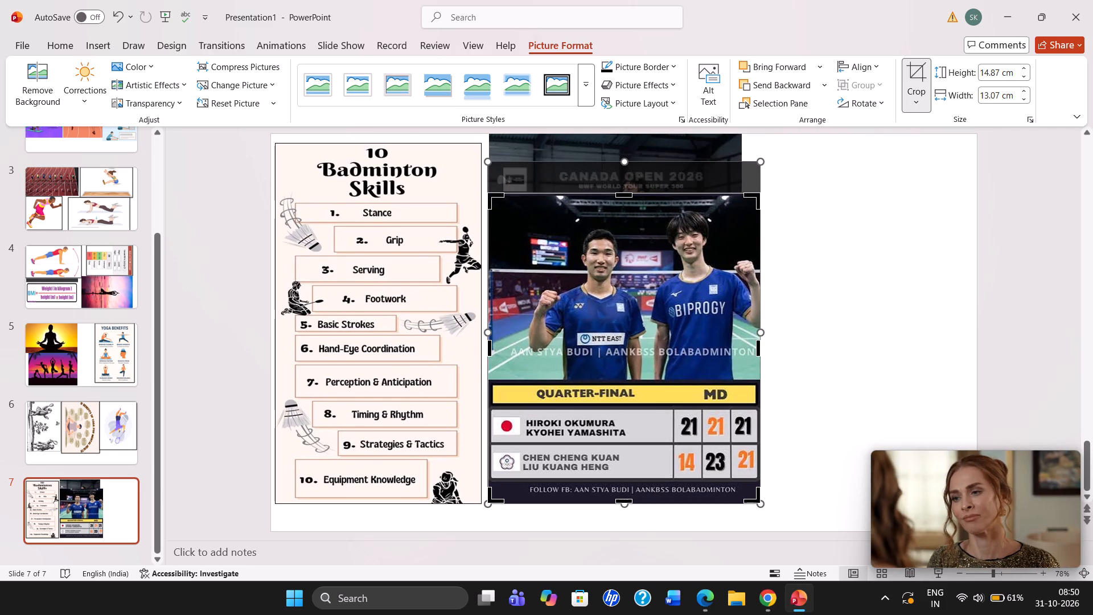
left_click_drag(628, 499, 628, 486)
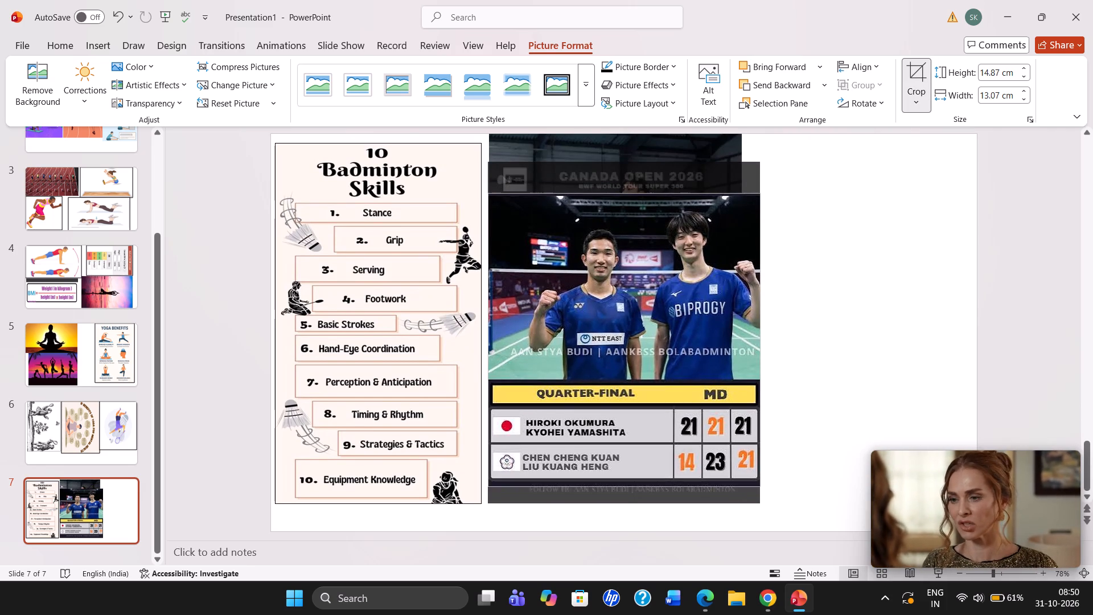
left_click_drag(628, 486, 630, 482)
left_click(783, 339)
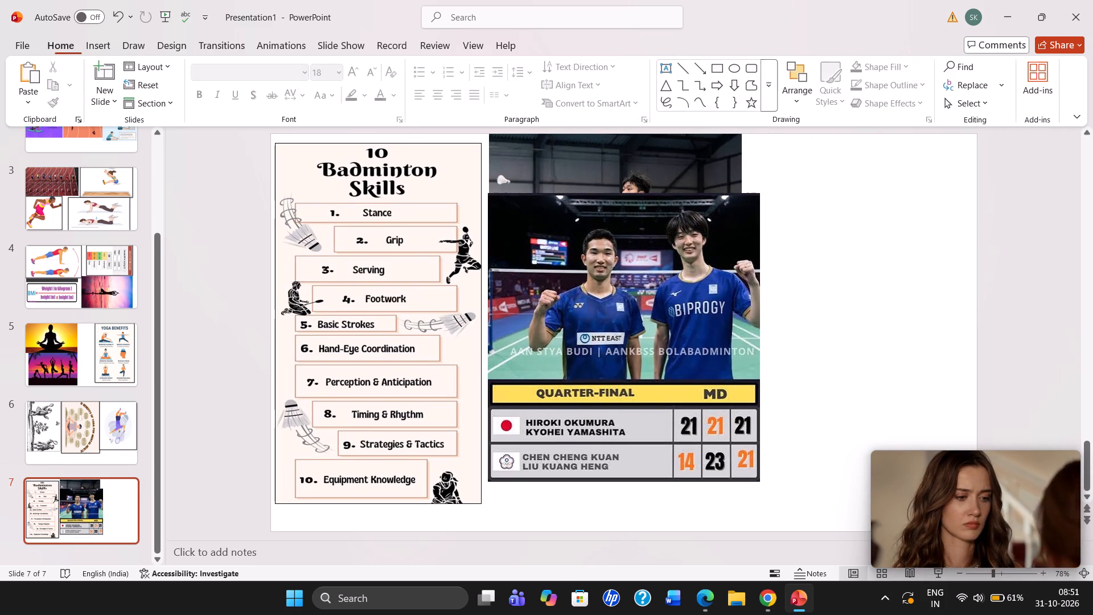
left_click(697, 358)
left_click_drag(760, 339, 708, 339)
left_click_drag(621, 361, 825, 305)
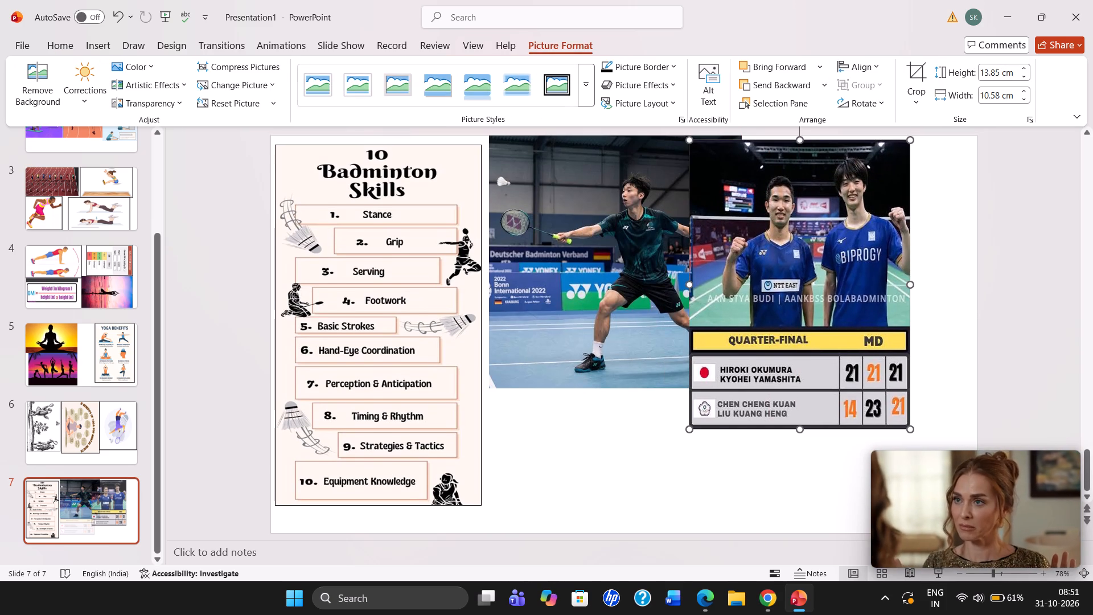
left_click_drag(805, 326, 857, 322)
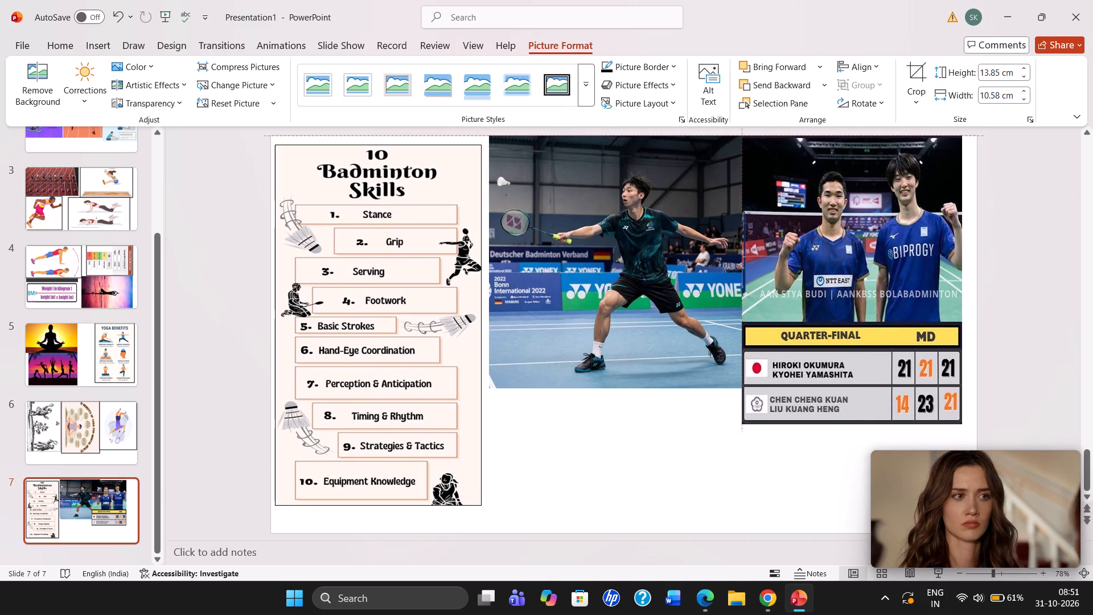
left_click_drag(857, 322, 861, 327)
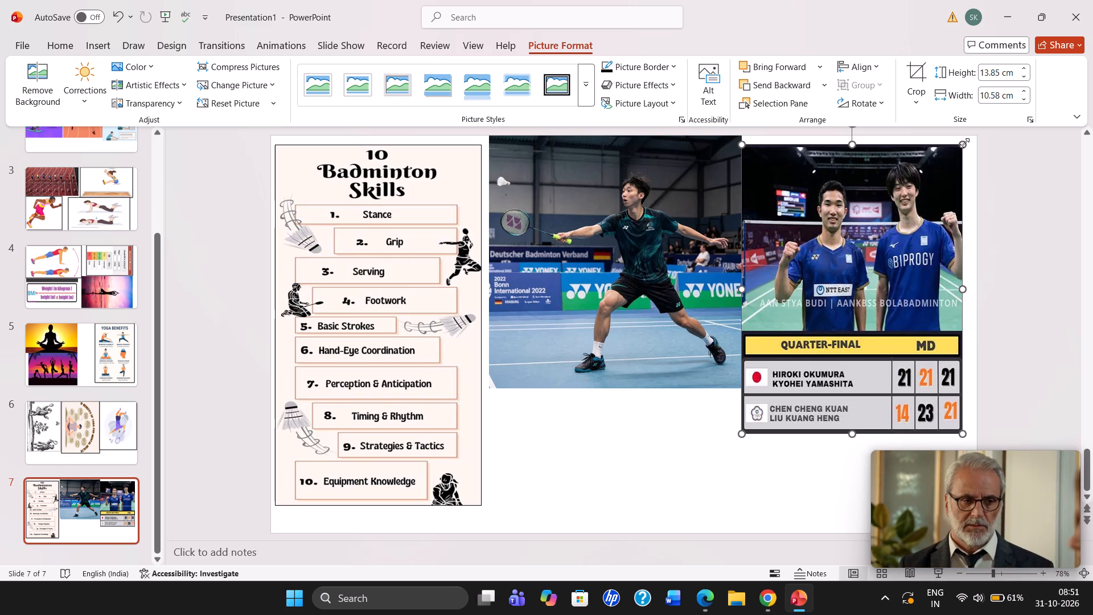
left_click_drag(964, 143, 969, 141)
left_click_drag(894, 190, 898, 196)
left_click(897, 196)
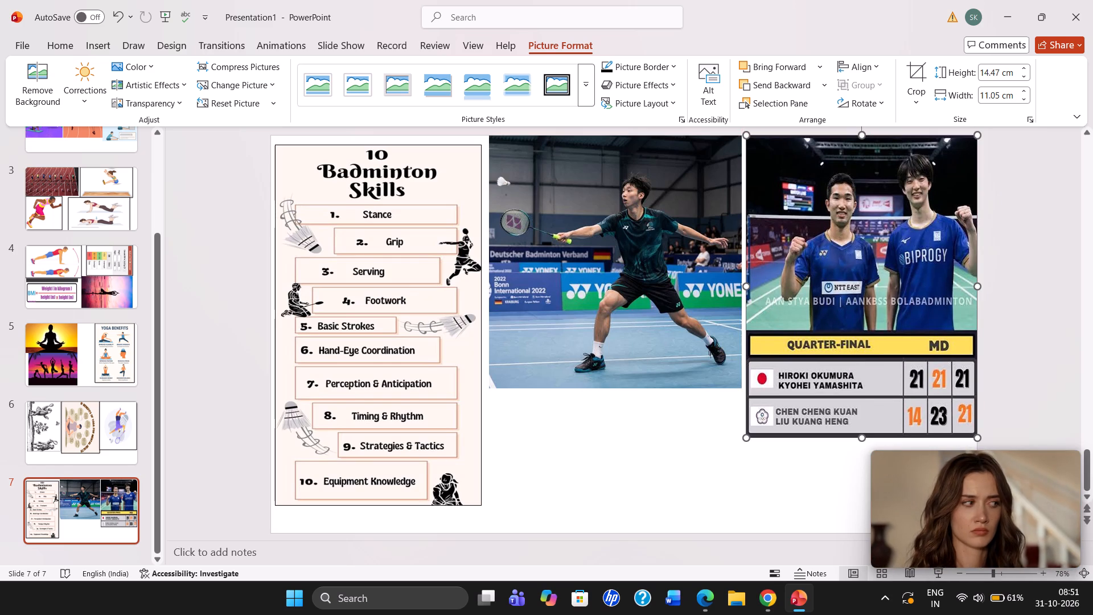
left_click(987, 223)
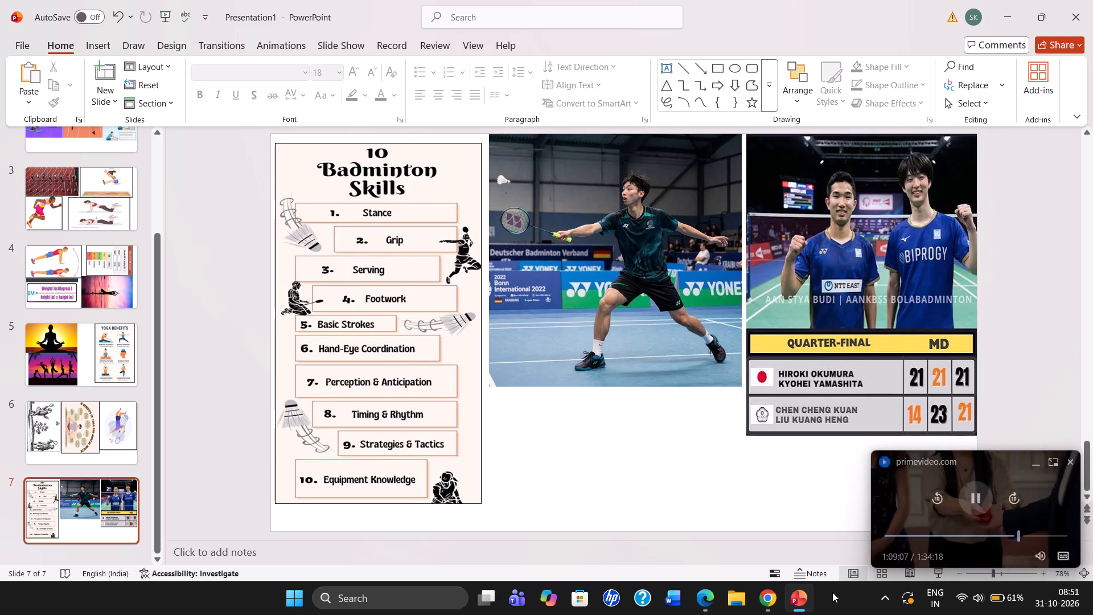
Switch to Chrome and search Google Images for "raunak chauhan badminton player" in place of the men's doubles query.
left_click(772, 604)
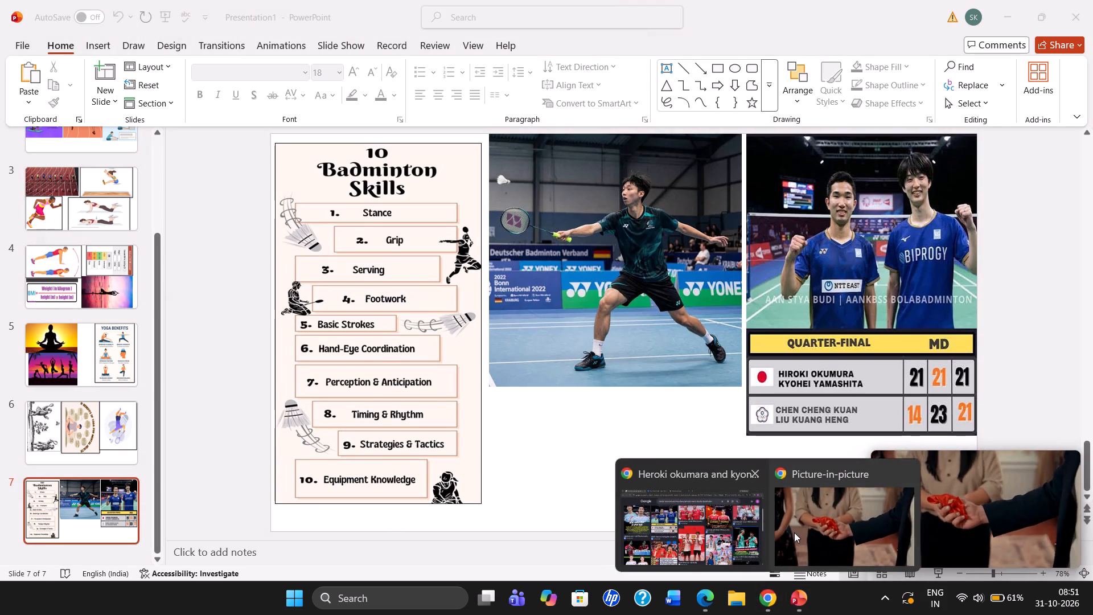
left_click(685, 562)
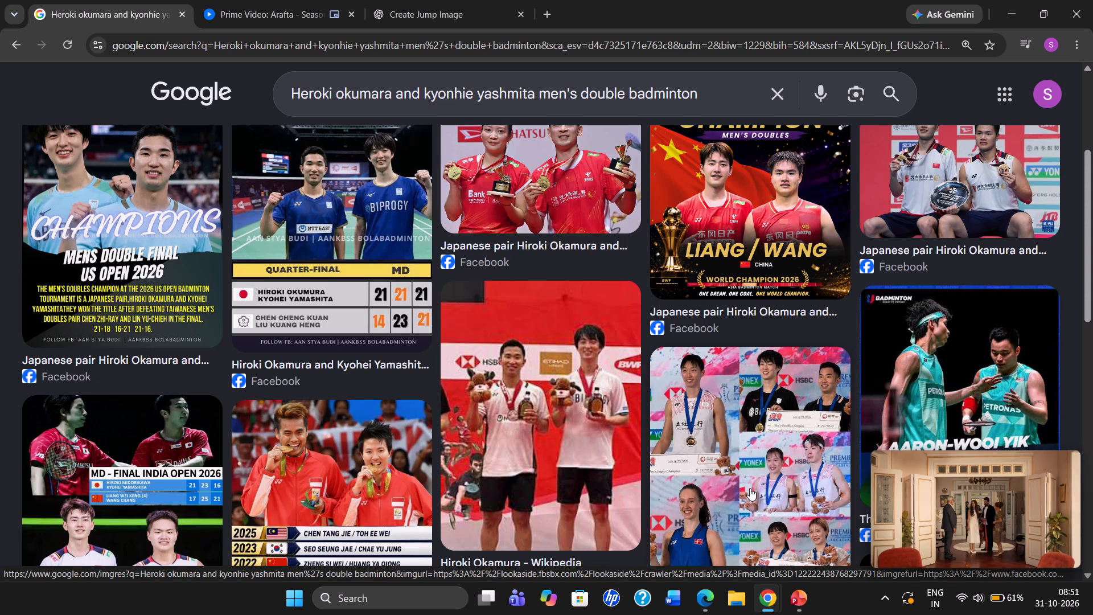
scroll(557, 560, "down", 6)
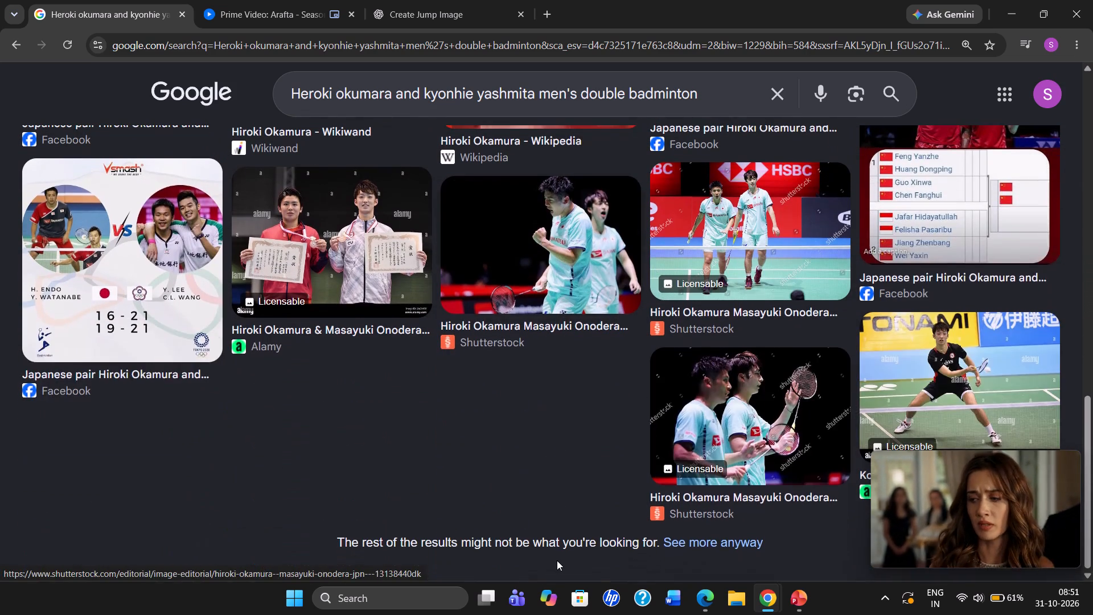
left_click(779, 102)
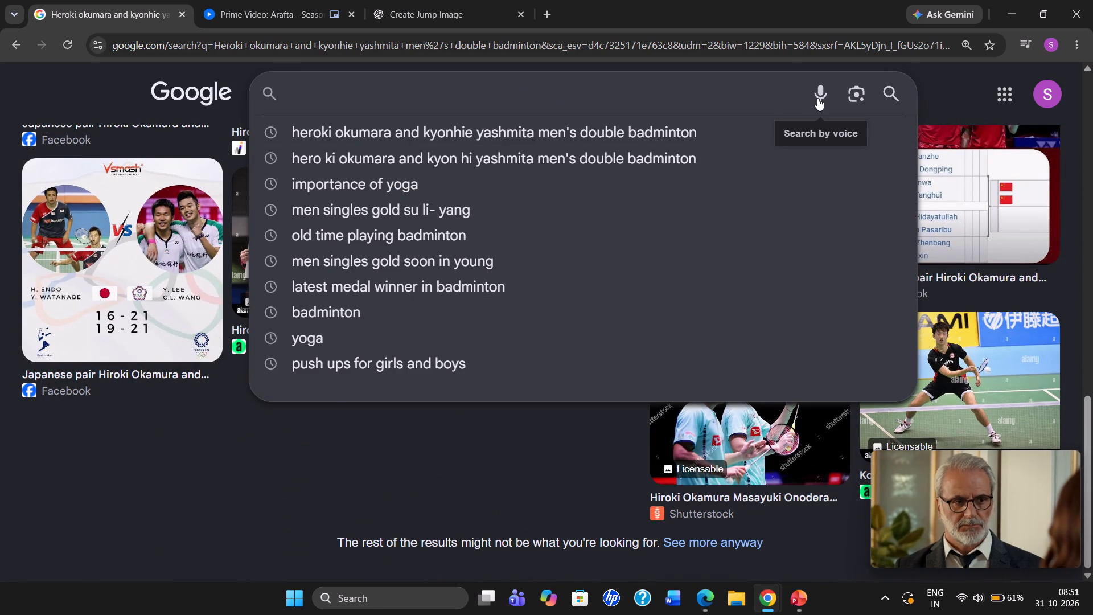
left_click(817, 98)
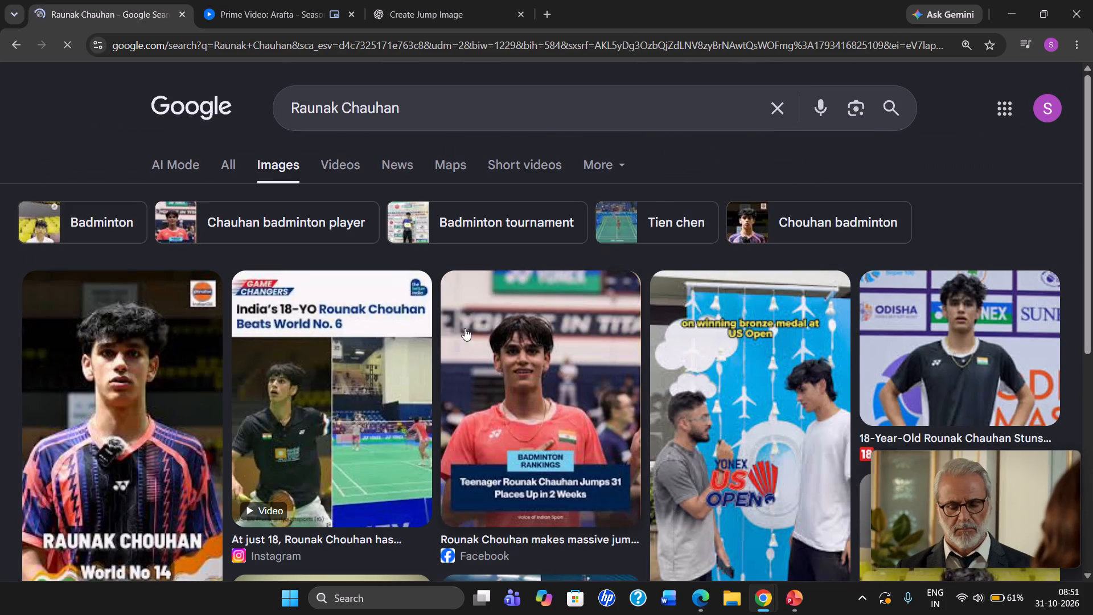
scroll(435, 400, "down", 2)
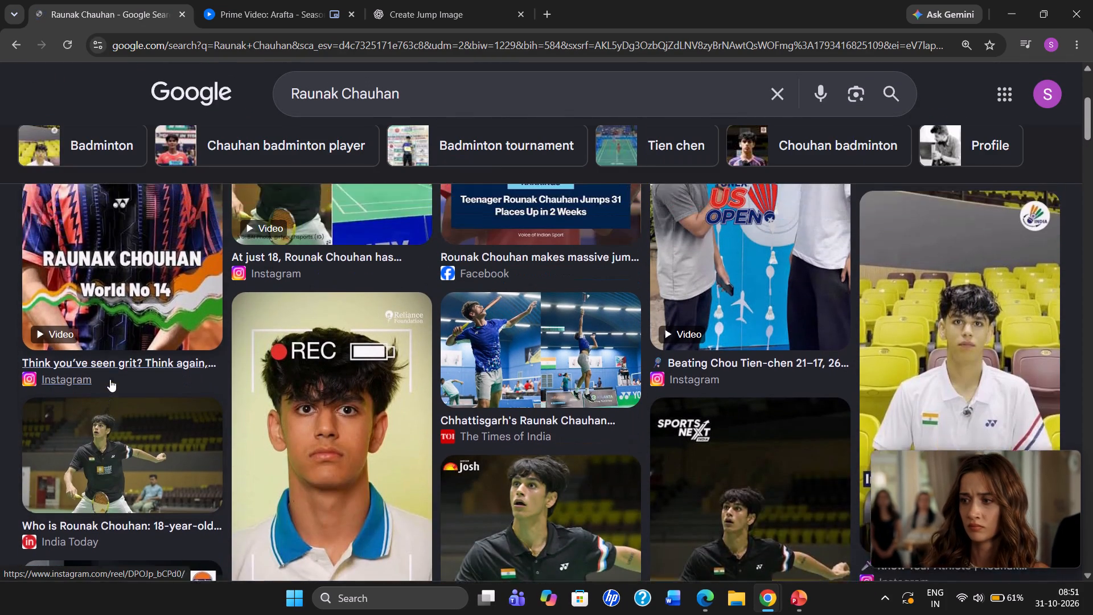
scroll(110, 379, "up", 2)
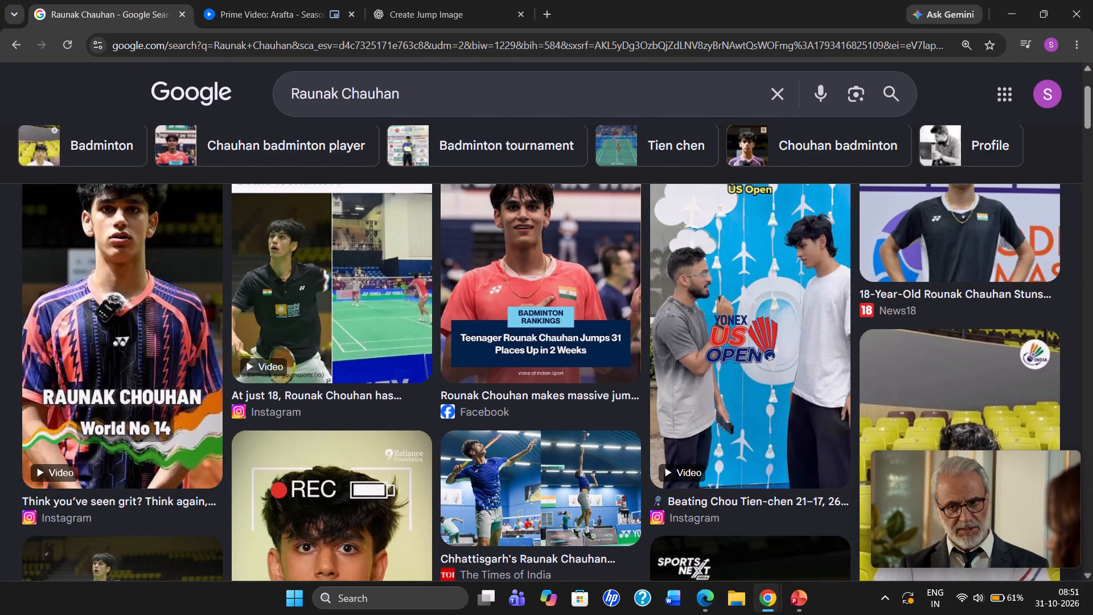
left_click(480, 105)
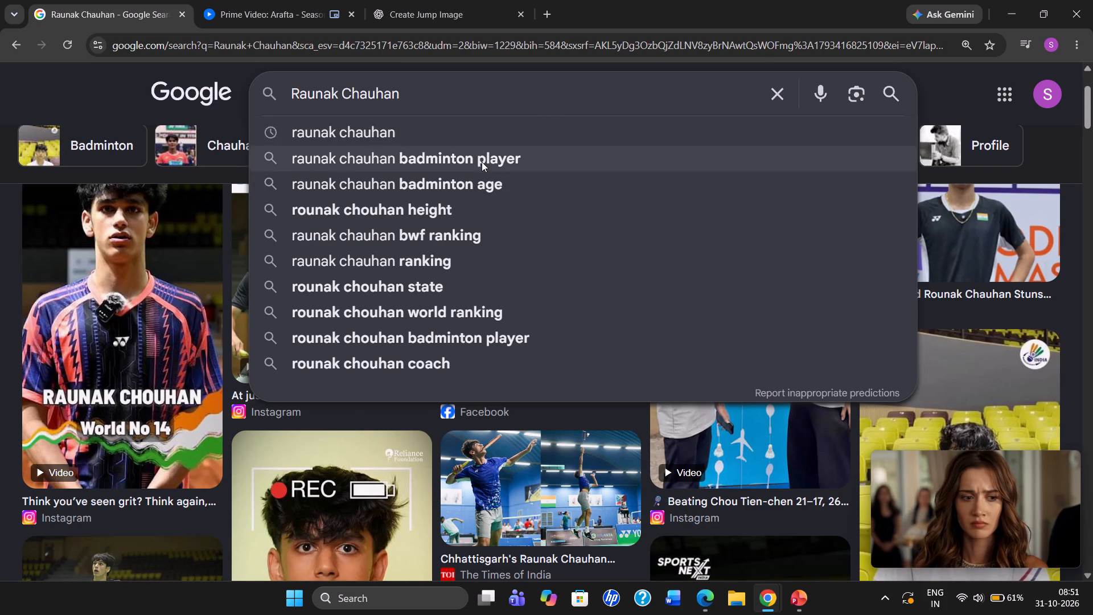
left_click(482, 162)
Copy the Sports Next image of Raunak Chauhan in a black shirt and white shorts from the results.
scroll(381, 188, "down", 3)
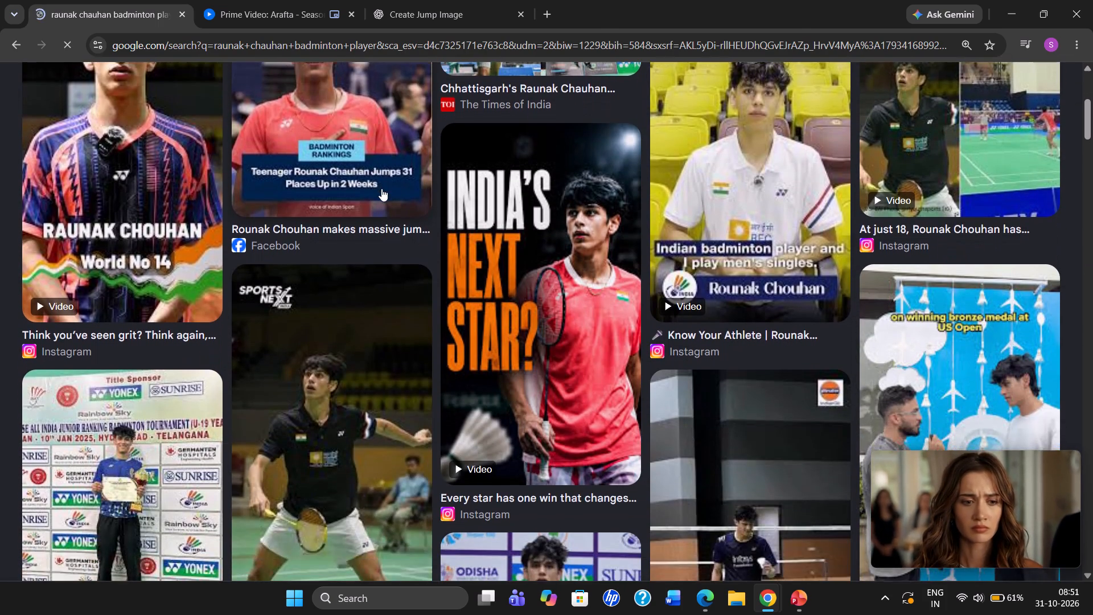
scroll(381, 188, "down", 1)
right_click(286, 460)
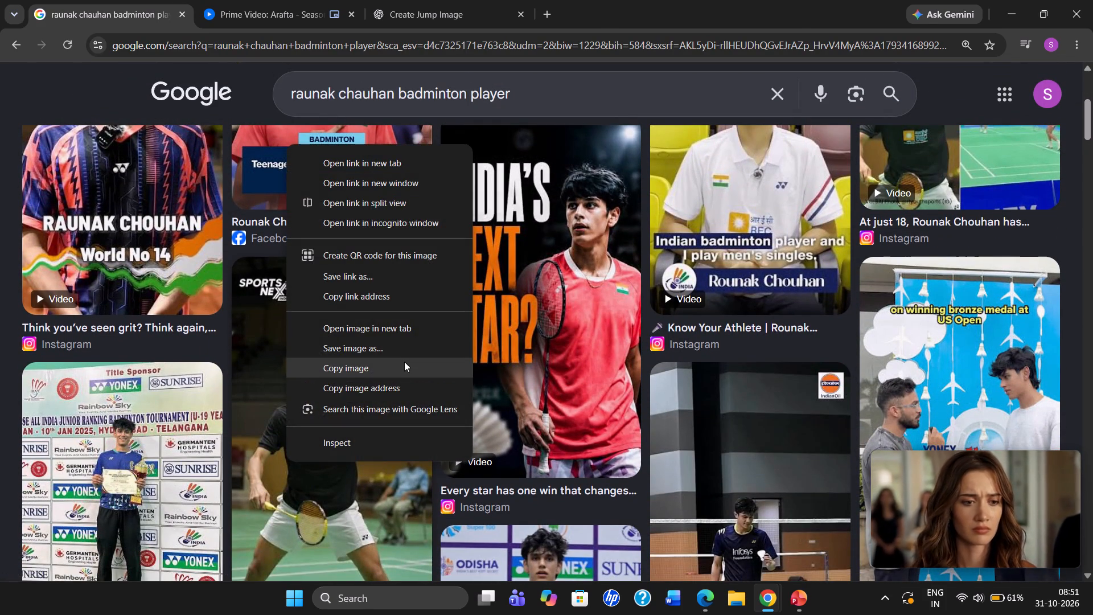
left_click(404, 362)
Switch to PowerPoint, add a blank slide 8 after the badminton skills slide and paste the copied player image as a picture.
left_click(807, 601)
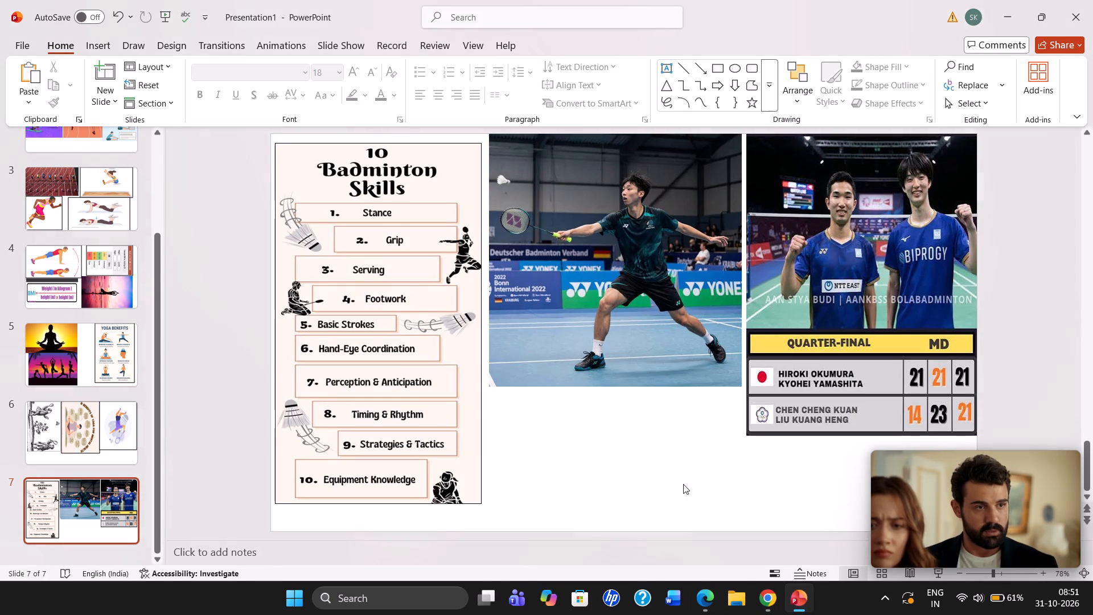
left_click(100, 81)
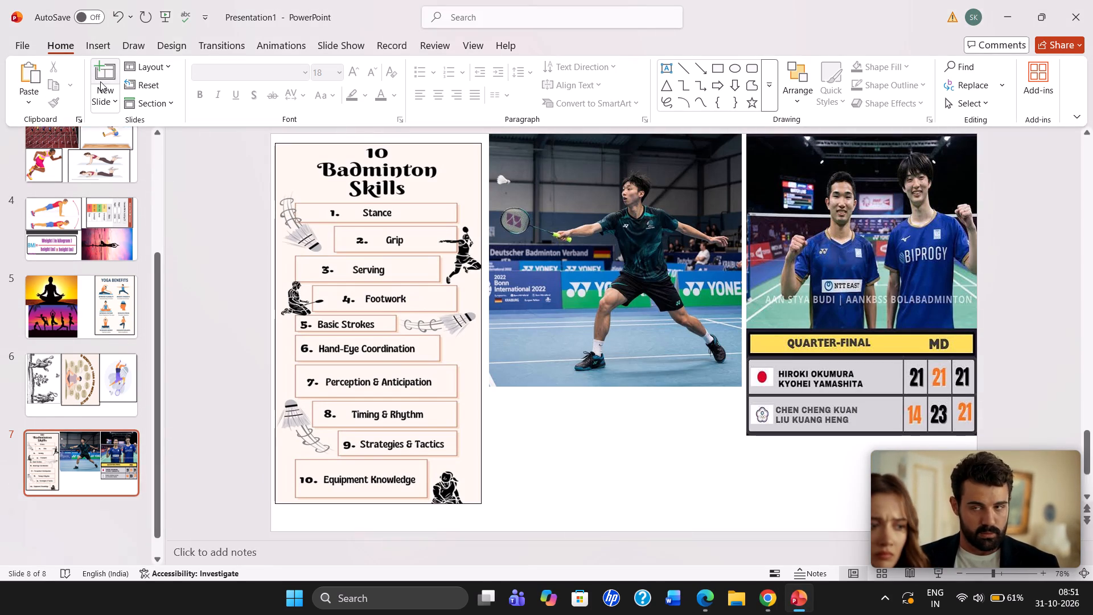
right_click(361, 319)
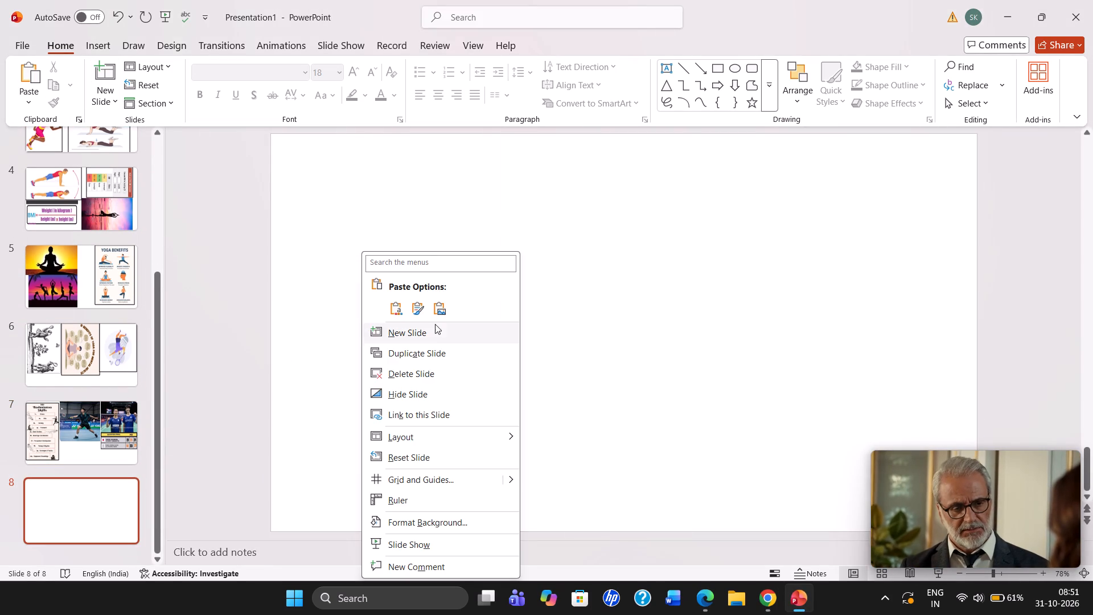
left_click(438, 315)
left_click_drag(584, 330, 328, 304)
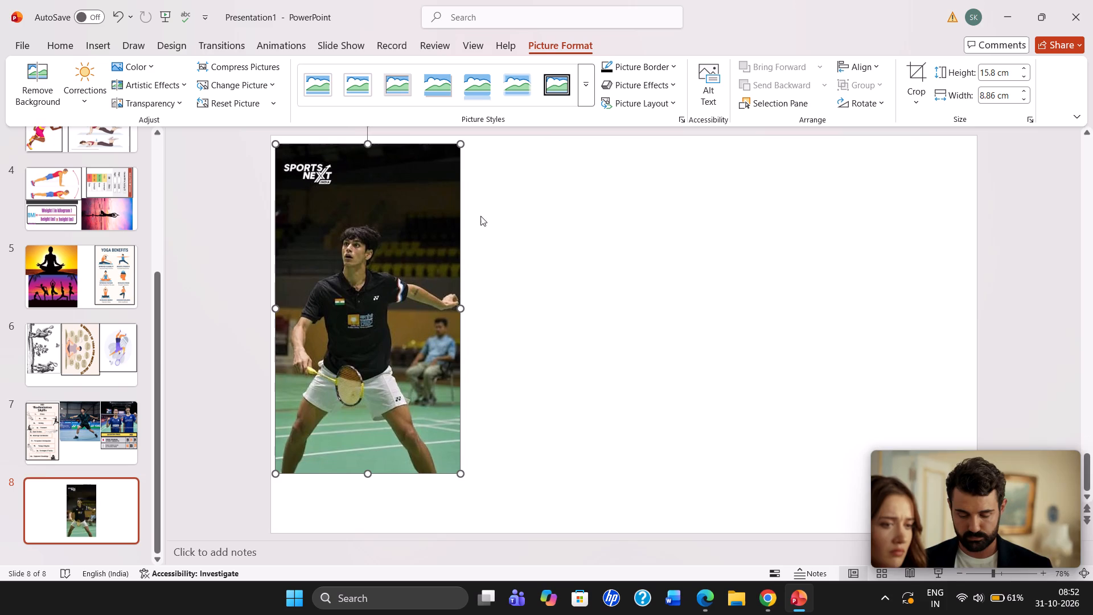
double_click(463, 144)
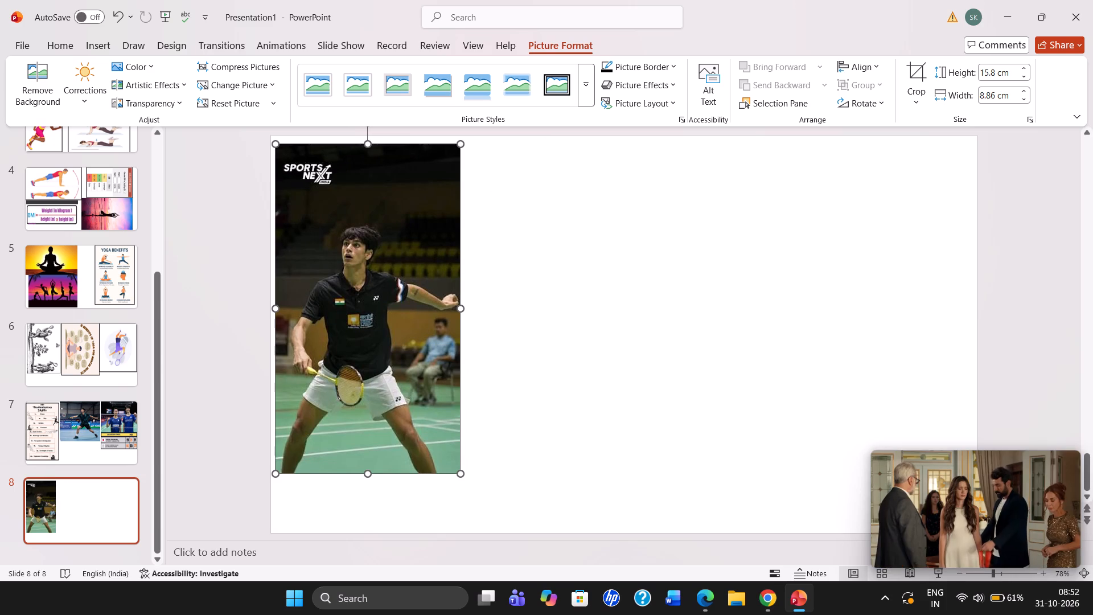
left_click(562, 337)
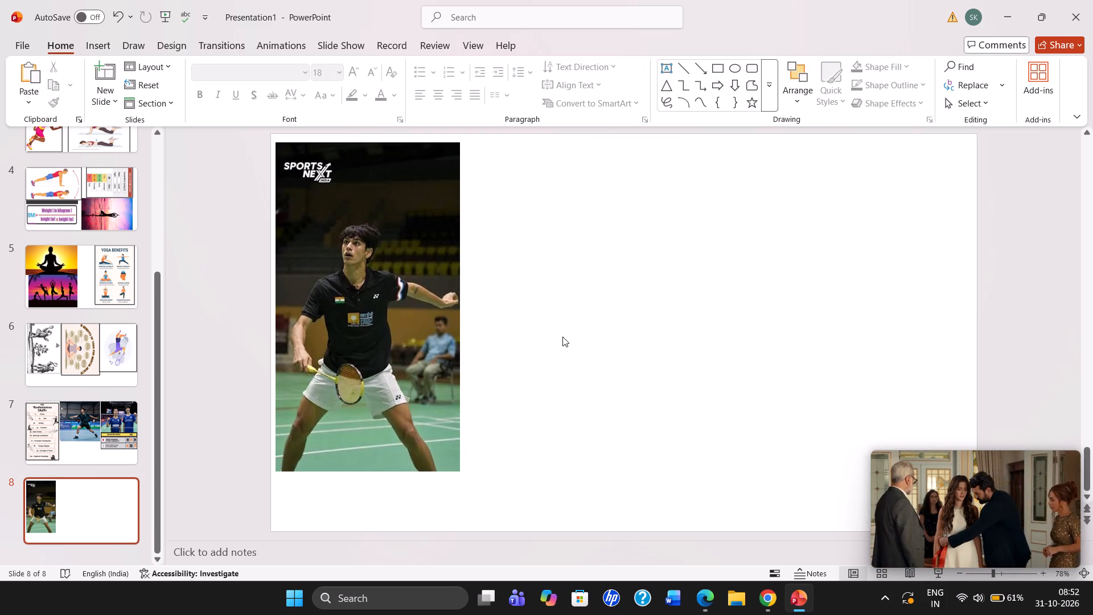
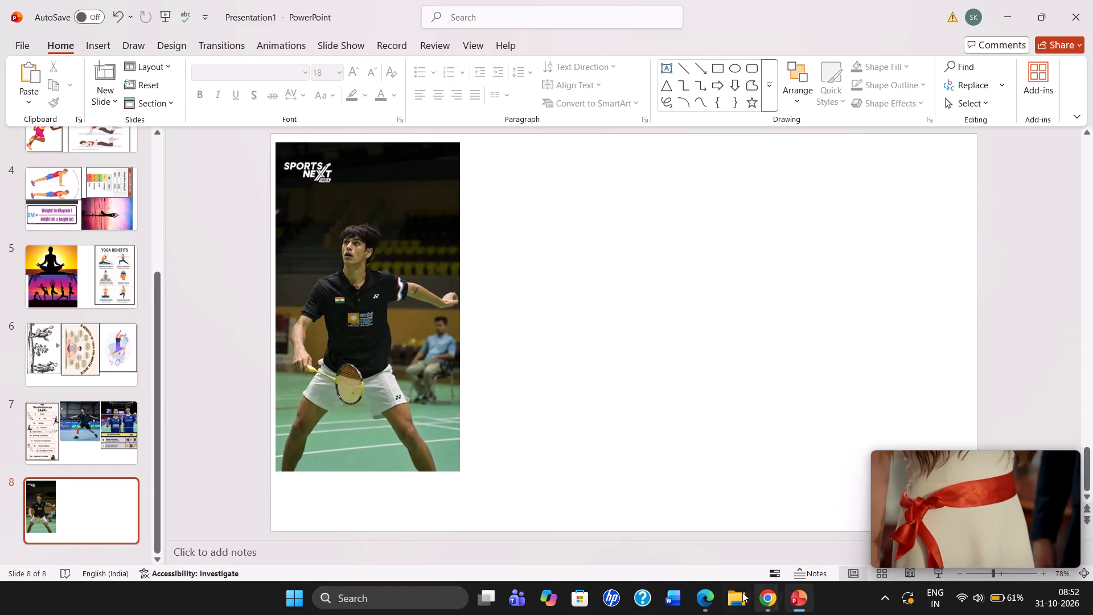
Add the Thailand Masters badminton picture beside the existing player photo on slide 8.
left_click(690, 515)
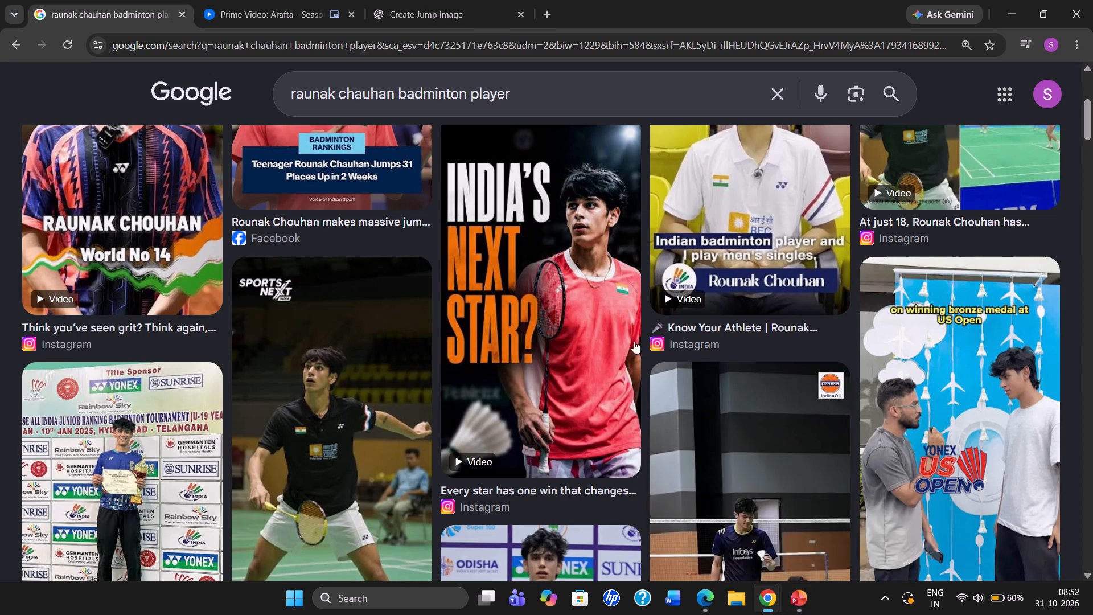
Replace the player query in Google Images with a search for "Devika sihag and Rachel Chan badminton", using the corrected spelling.
left_click(775, 99)
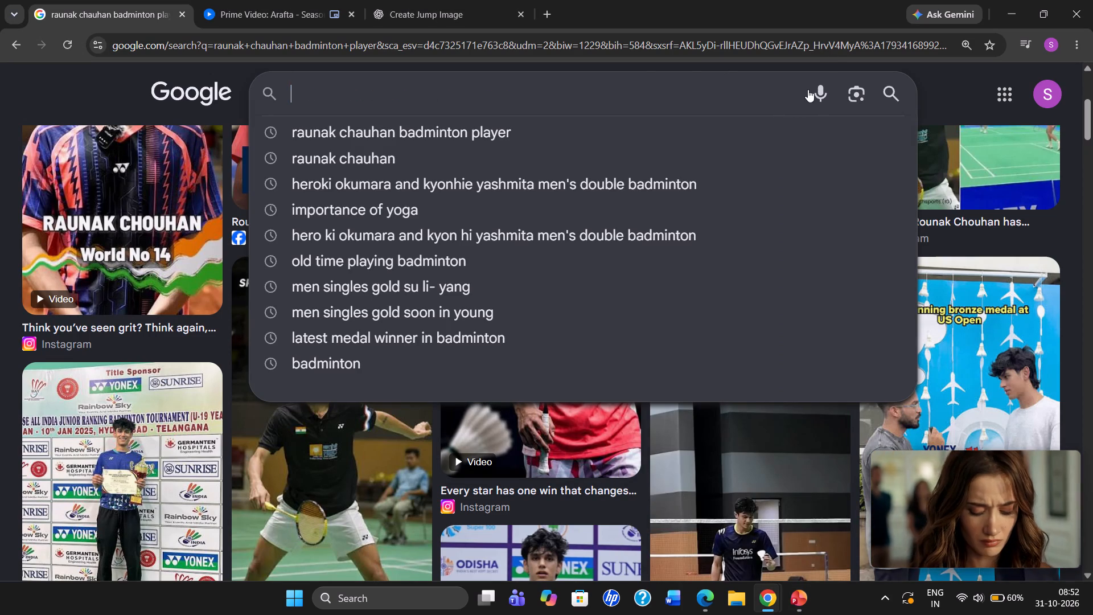
left_click(819, 93)
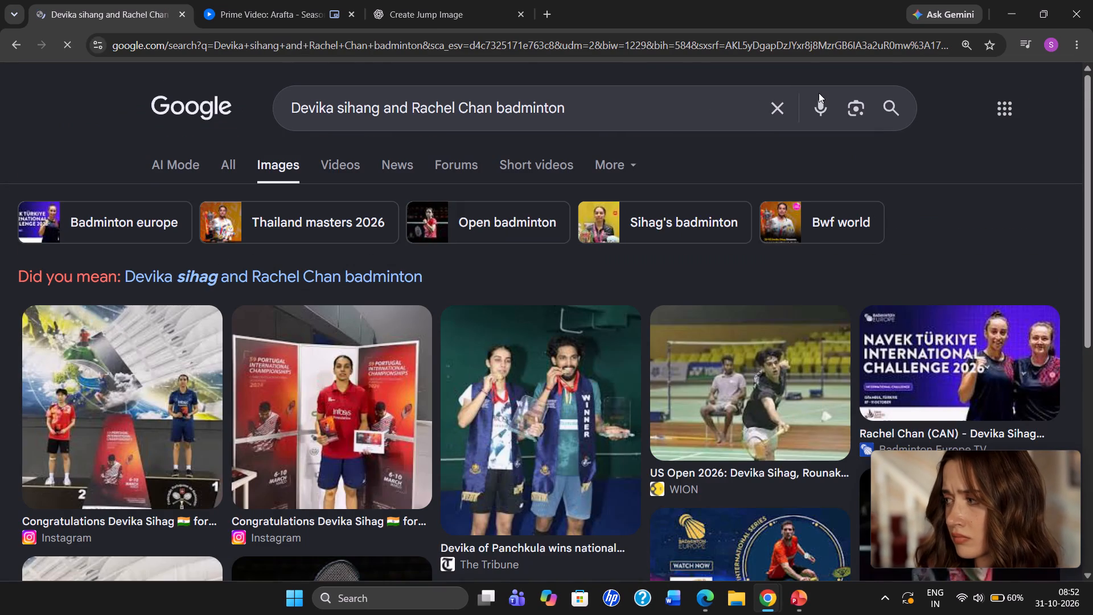
left_click(348, 276)
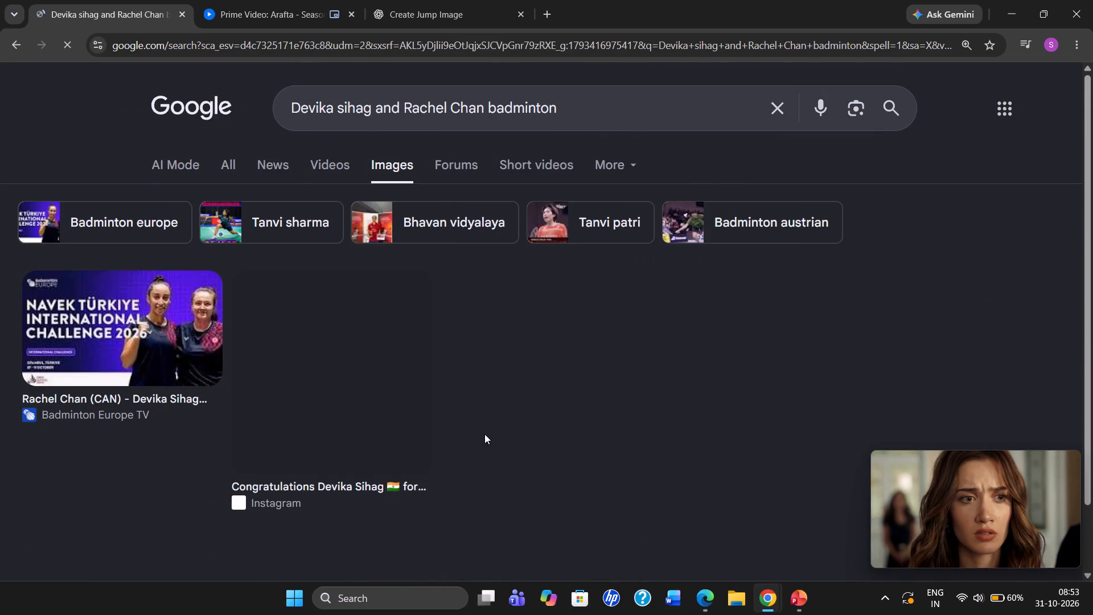
Find the Facebook image captioned "Badminton: Devika Sihag enters final of Thailand Masters" in the results and copy it.
scroll(506, 391, "right", 8)
scroll(506, 391, "down", 1)
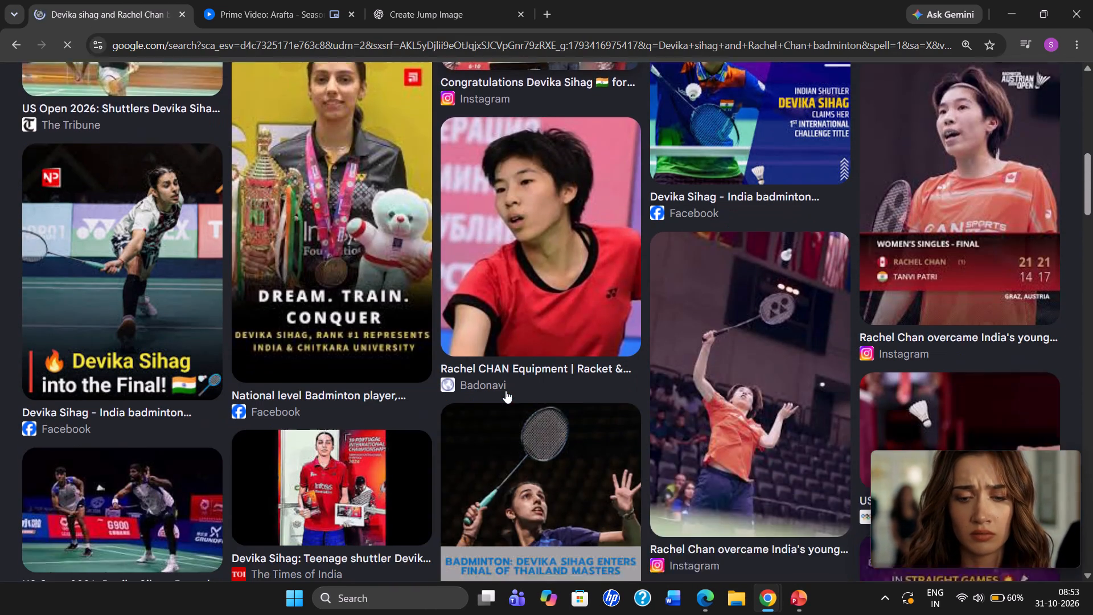
scroll(506, 391, "down", 2)
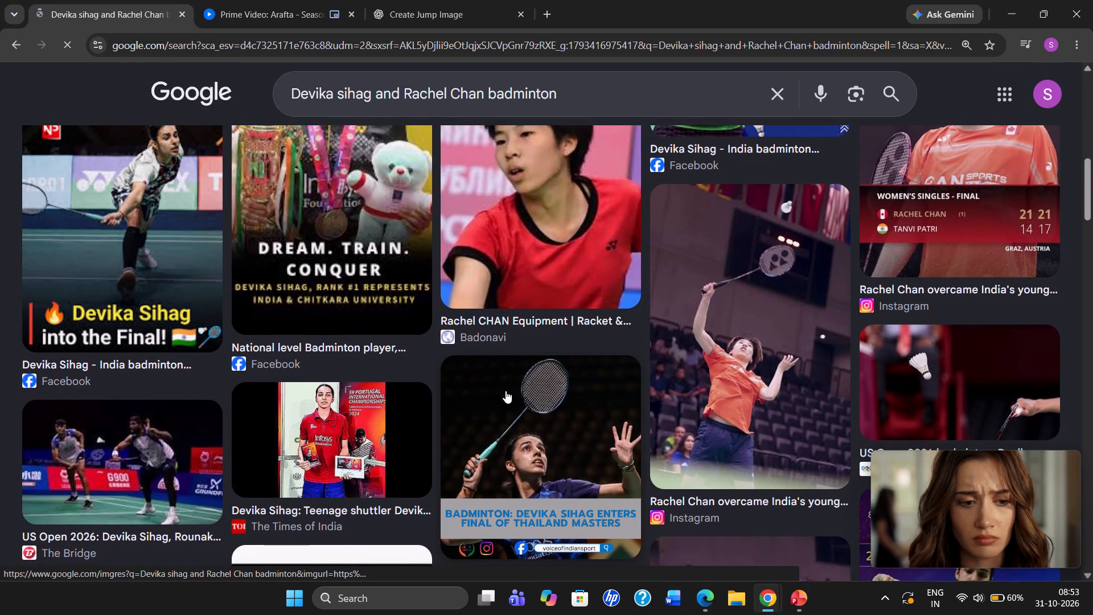
scroll(506, 391, "down", 3)
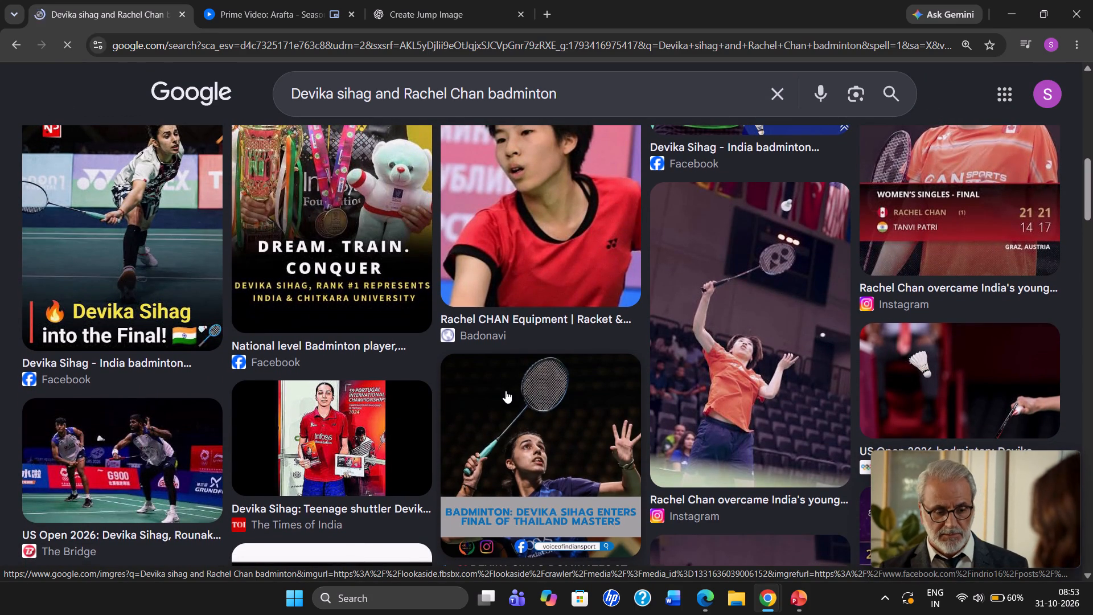
scroll(506, 391, "down", 1)
left_click(580, 450)
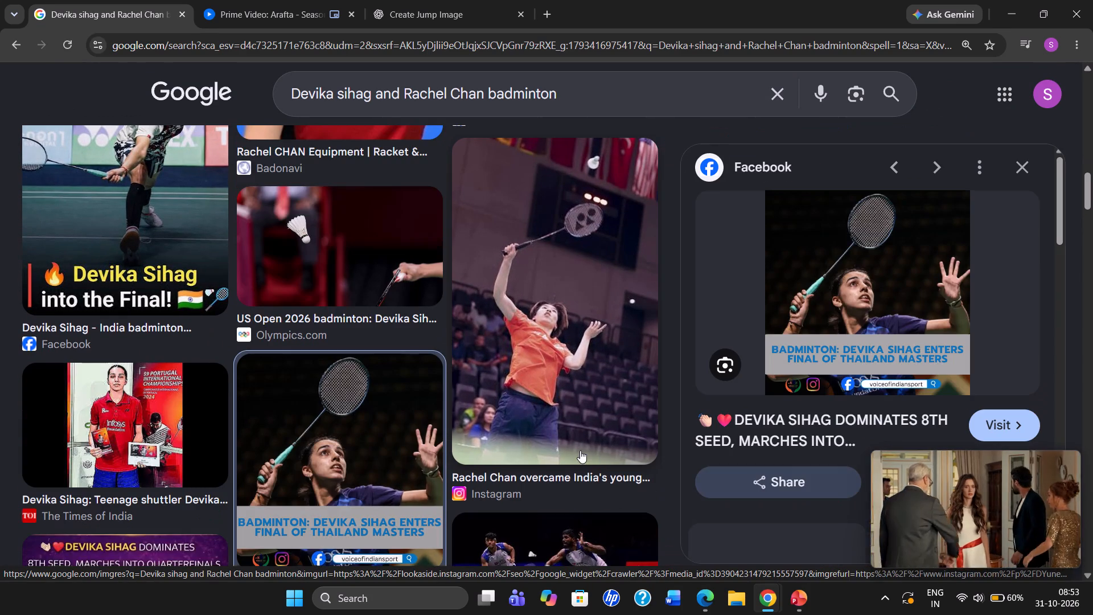
right_click(835, 257)
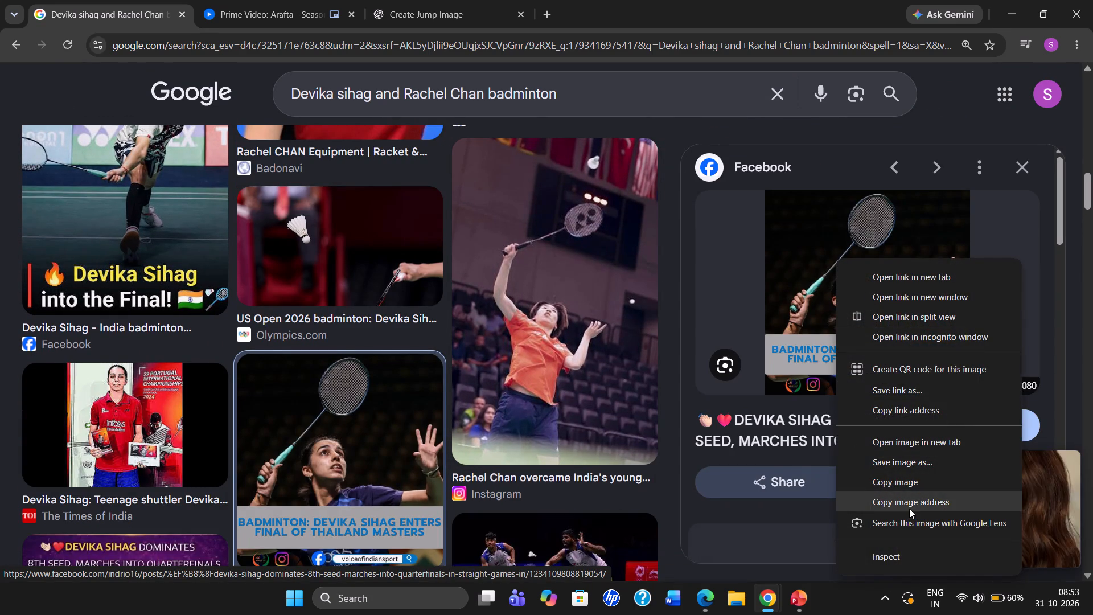
left_click(905, 480)
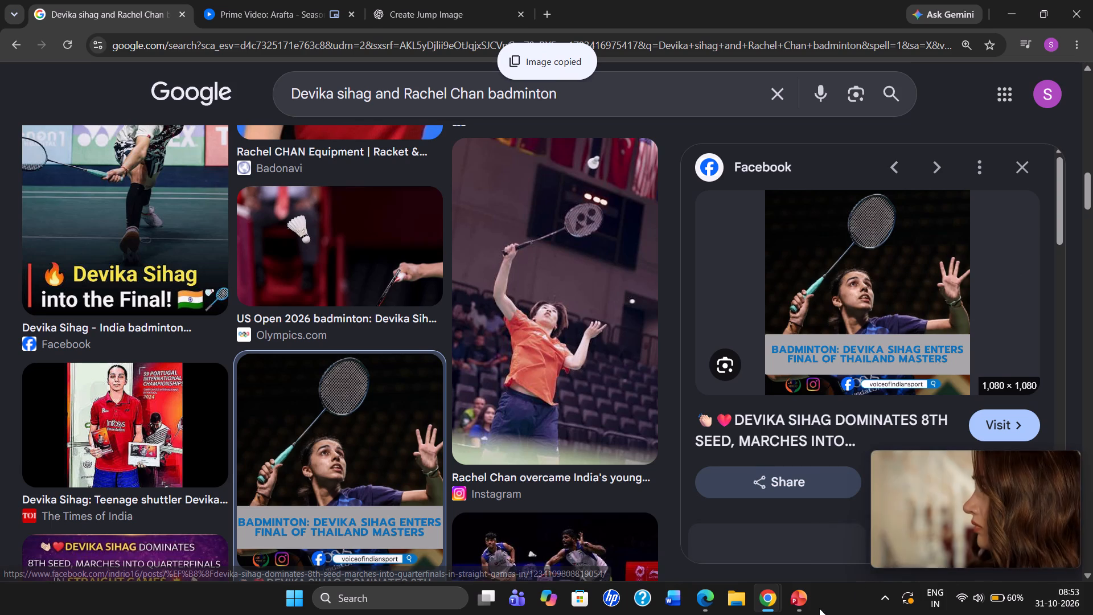
Switch to PowerPoint and paste the copied Thailand Masters image as a picture beside the player photo on slide 8.
left_click(799, 601)
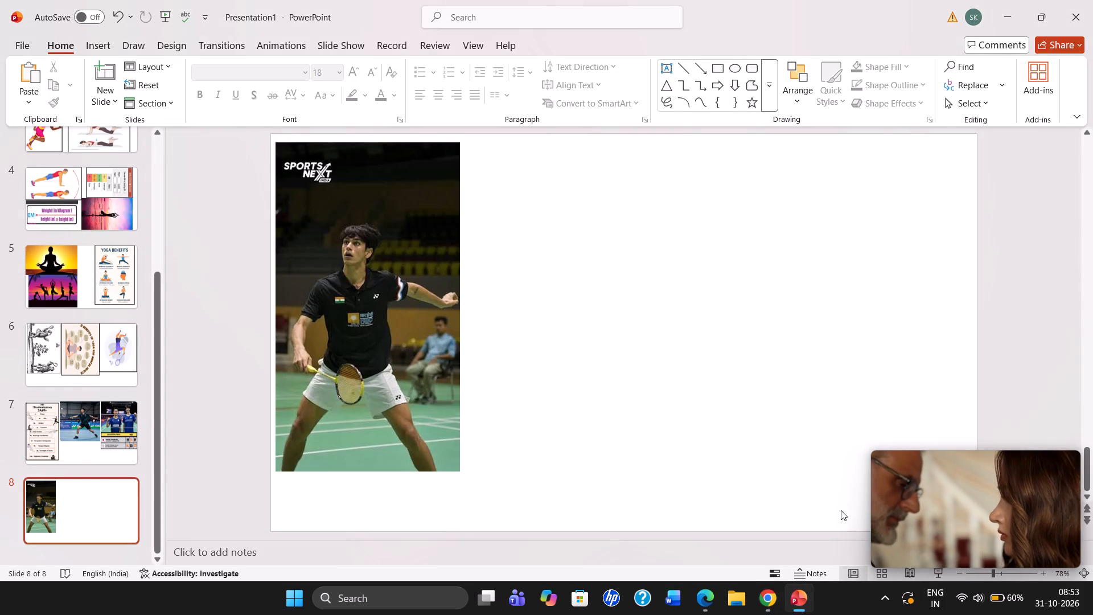
right_click(712, 429)
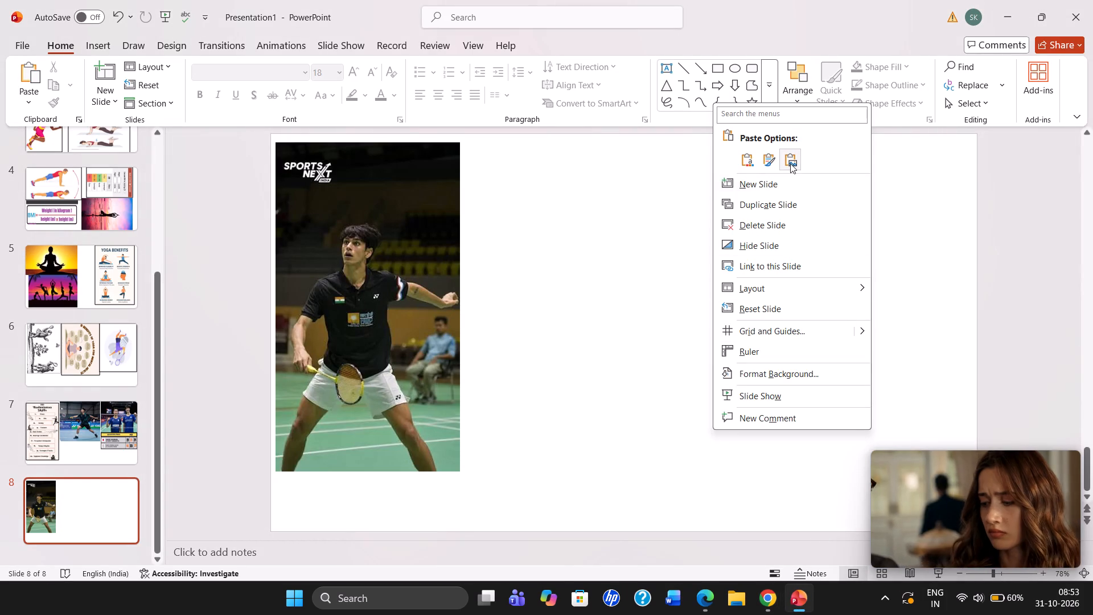
left_click(790, 163)
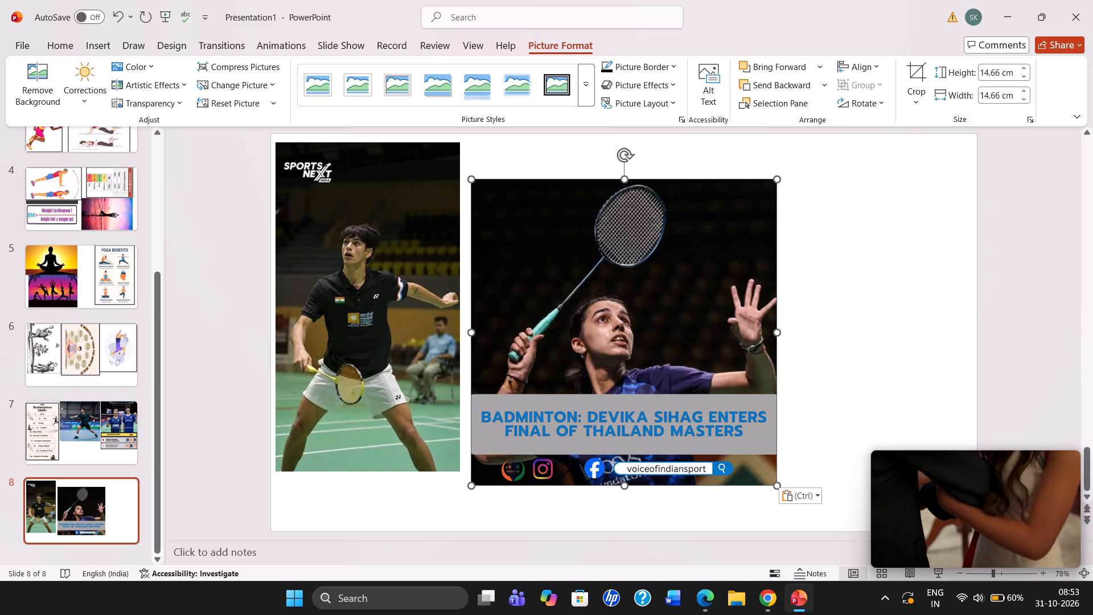
Begin cropping the pasted Thailand Masters picture on slide 8.
right_click(627, 328)
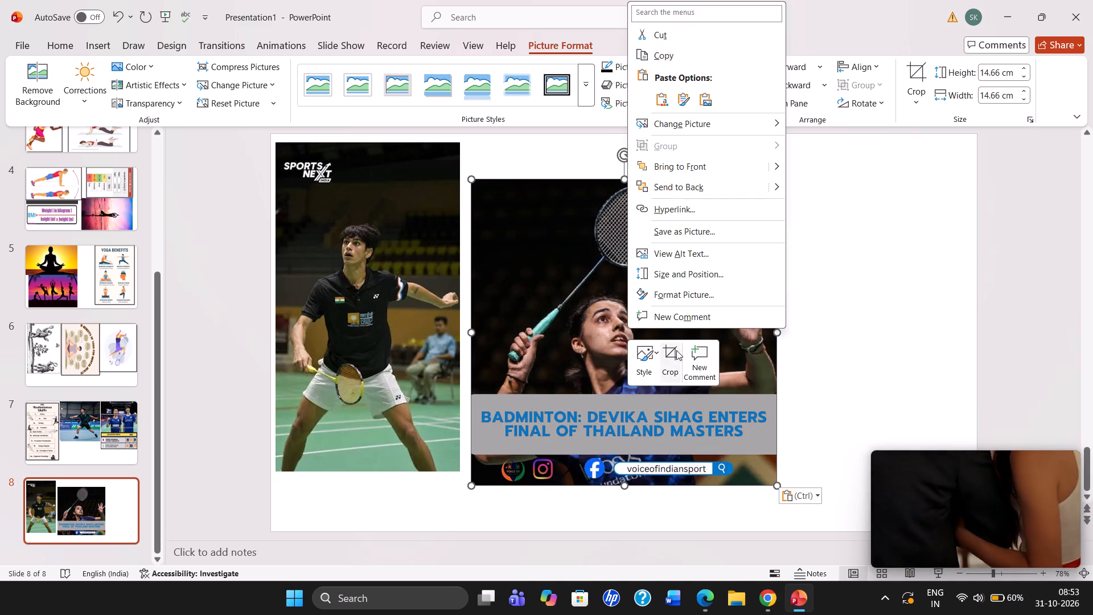
Crop the Thailand Masters badminton picture on slide 8, adjusting the image's bottom edge upward within the crop frame.
left_click(673, 354)
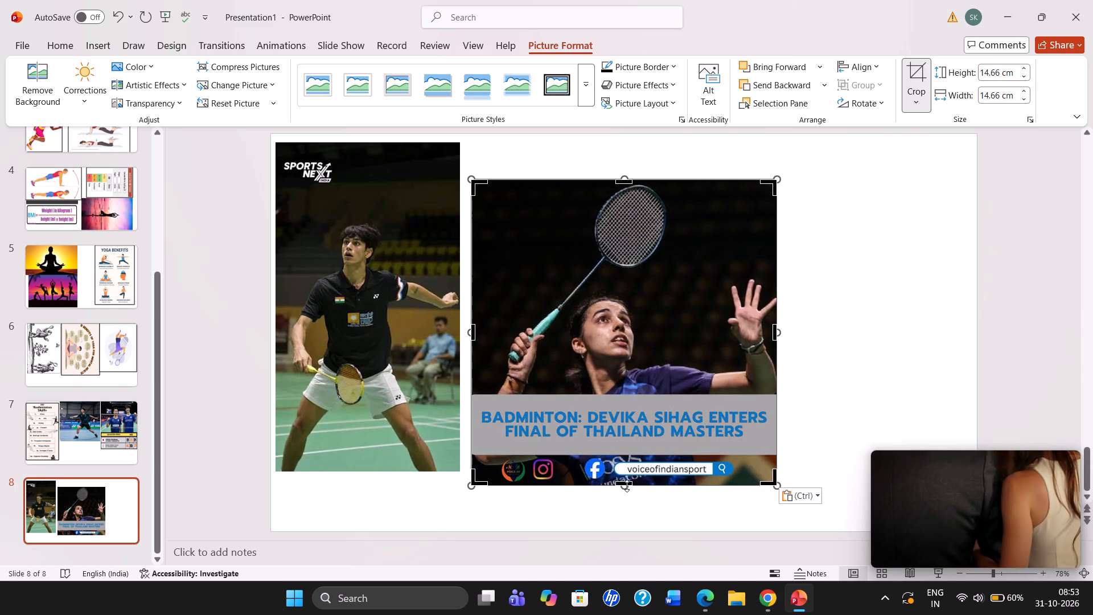
left_click_drag(627, 486, 643, 424)
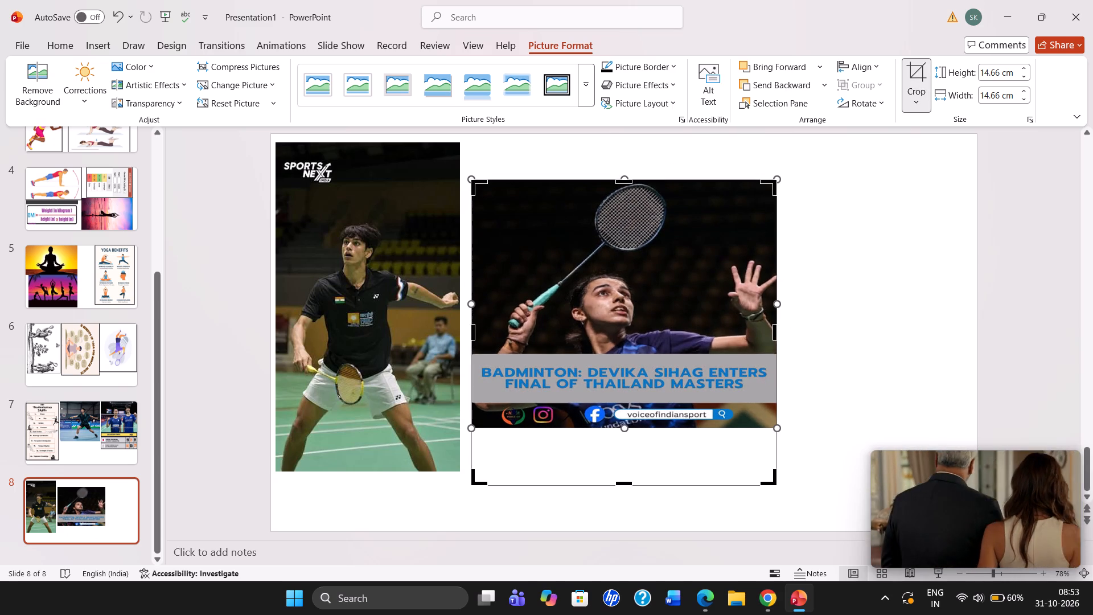
left_click_drag(626, 427, 628, 456)
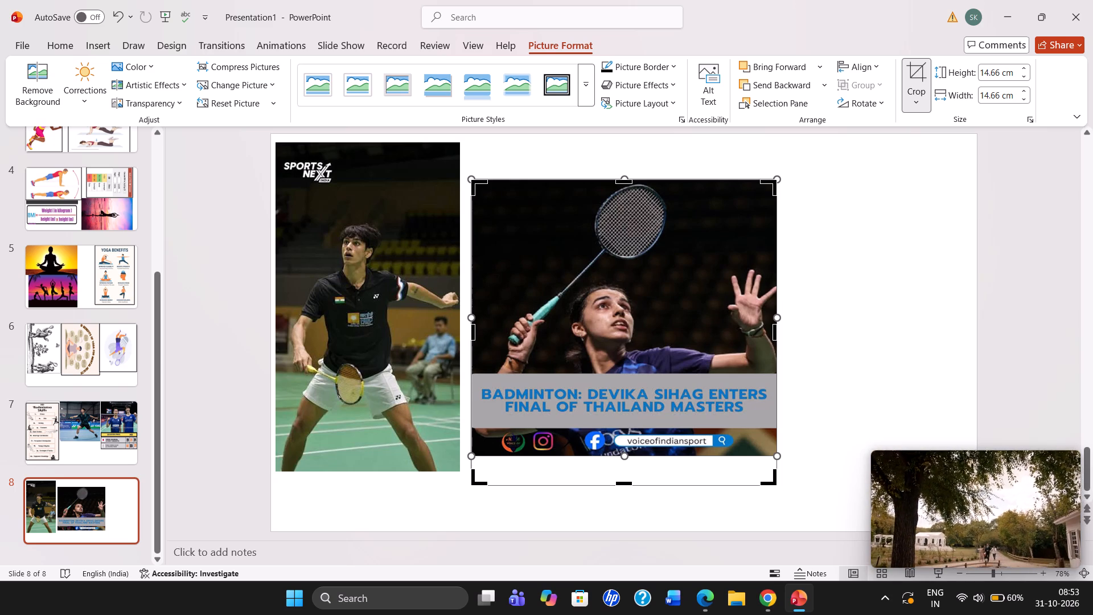
right_click_drag(774, 483, 769, 402)
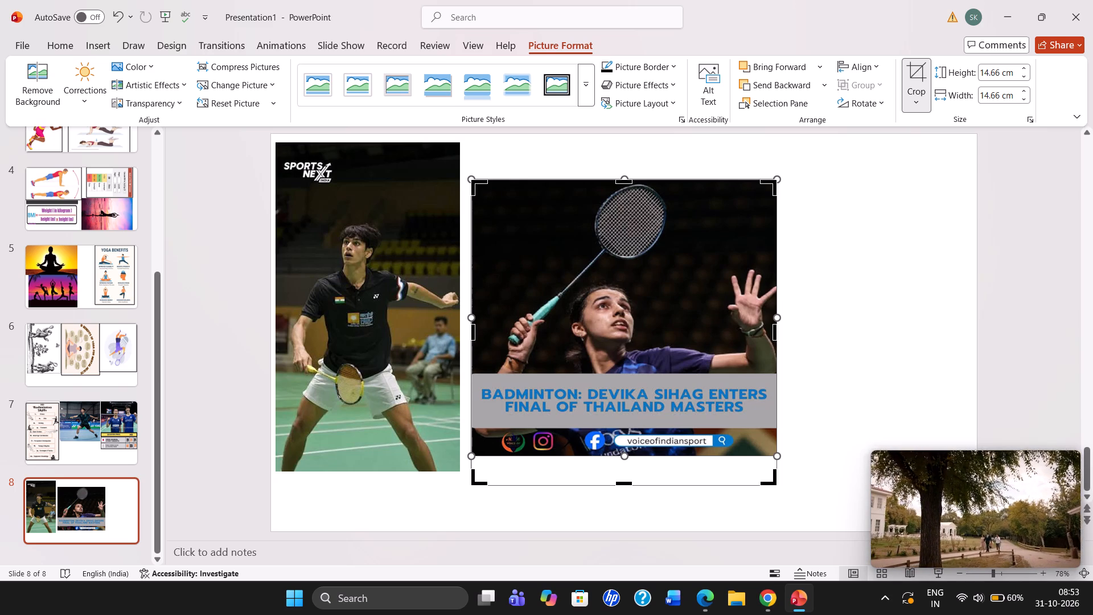
Crop the Thailand Masters badminton picture to about 9.44 cm high by 14.51 cm wide, cutting off the headline and social media strip.
left_click_drag(773, 484, 774, 376)
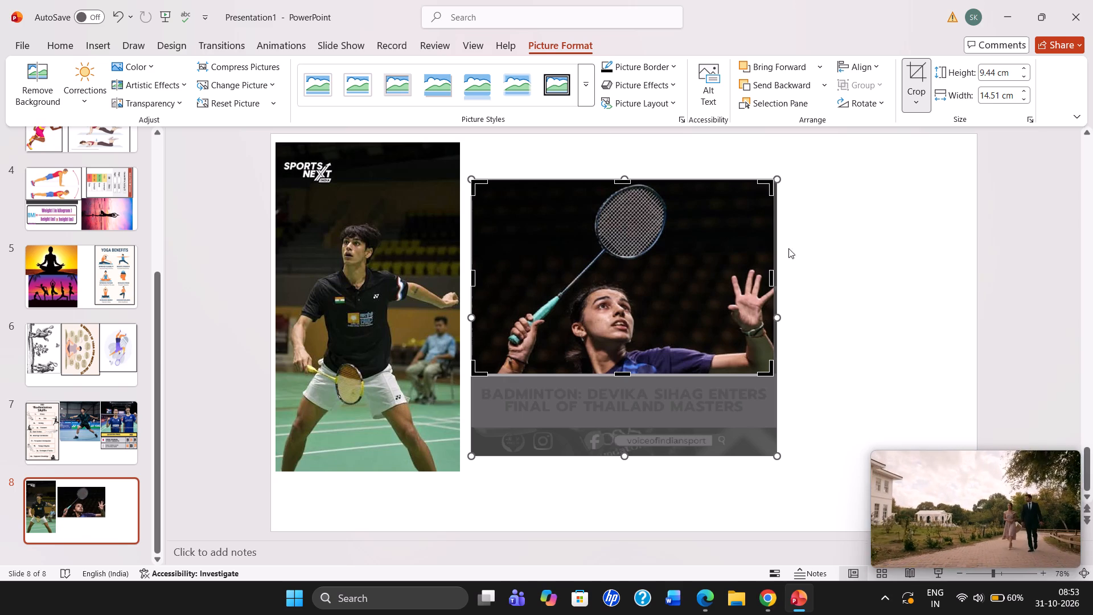
left_click(823, 312)
Stretch the cropped badminton picture downward to about 11.05 cm high and move it beside the player photo with their top edges aligned.
left_click(625, 317)
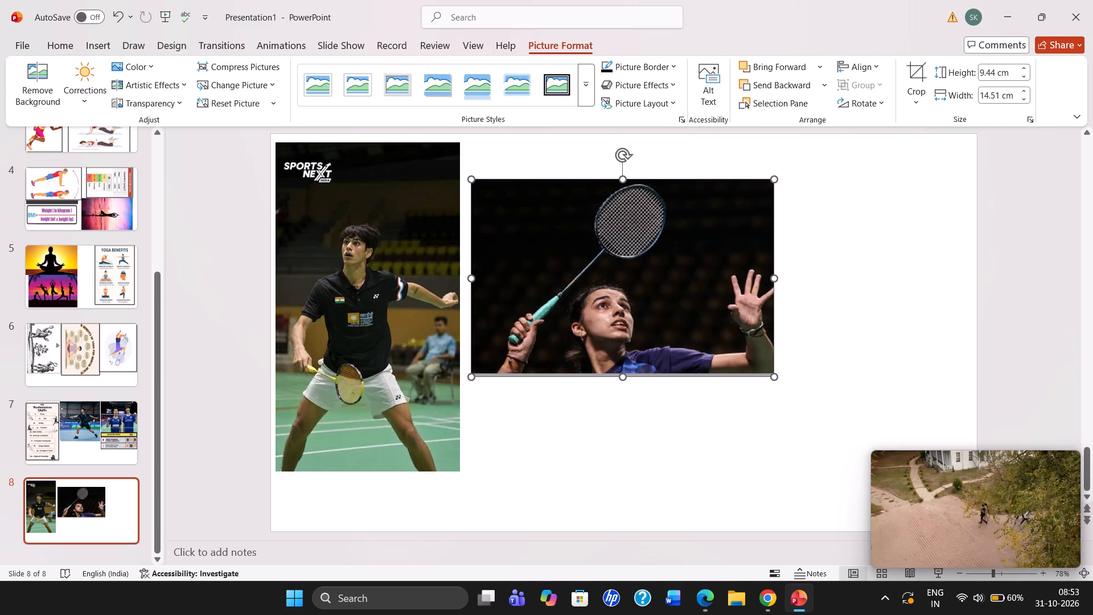
left_click_drag(623, 377, 625, 407)
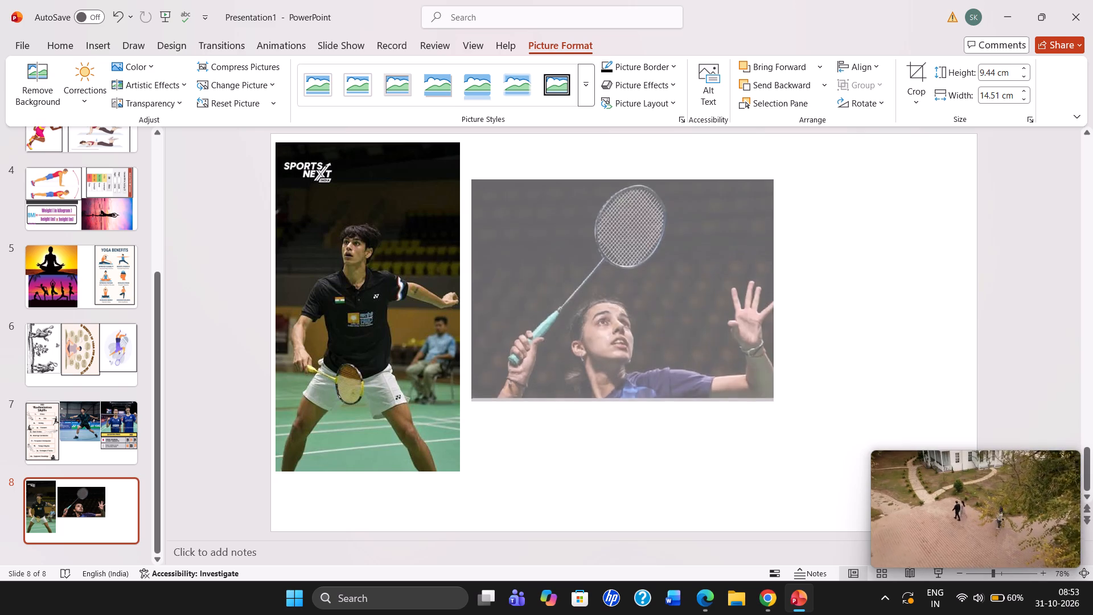
left_click_drag(625, 407, 625, 411)
left_click(858, 266)
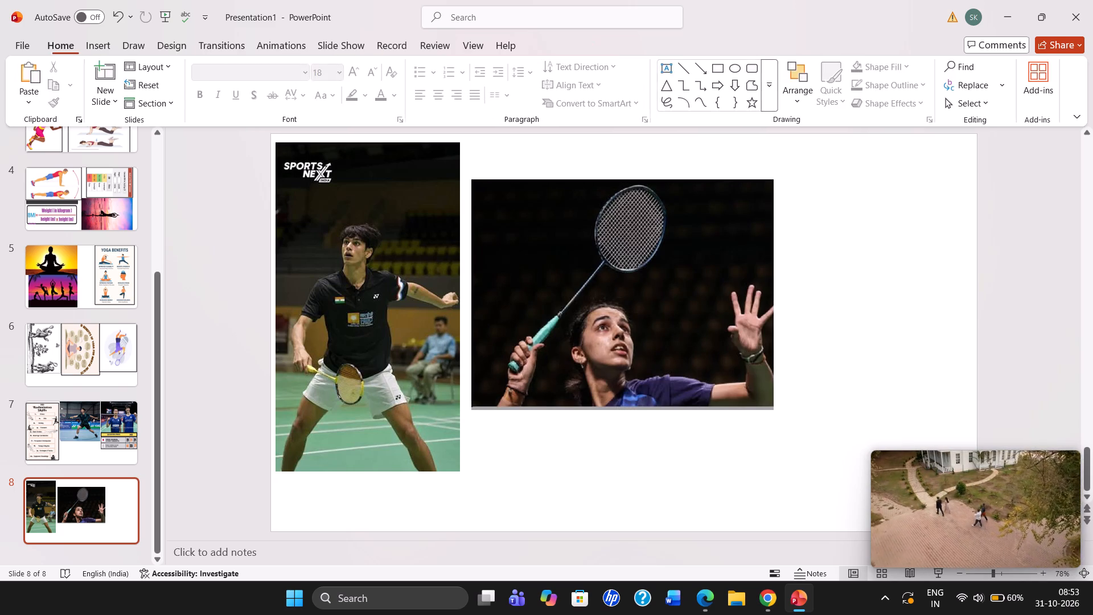
left_click_drag(654, 315, 647, 277)
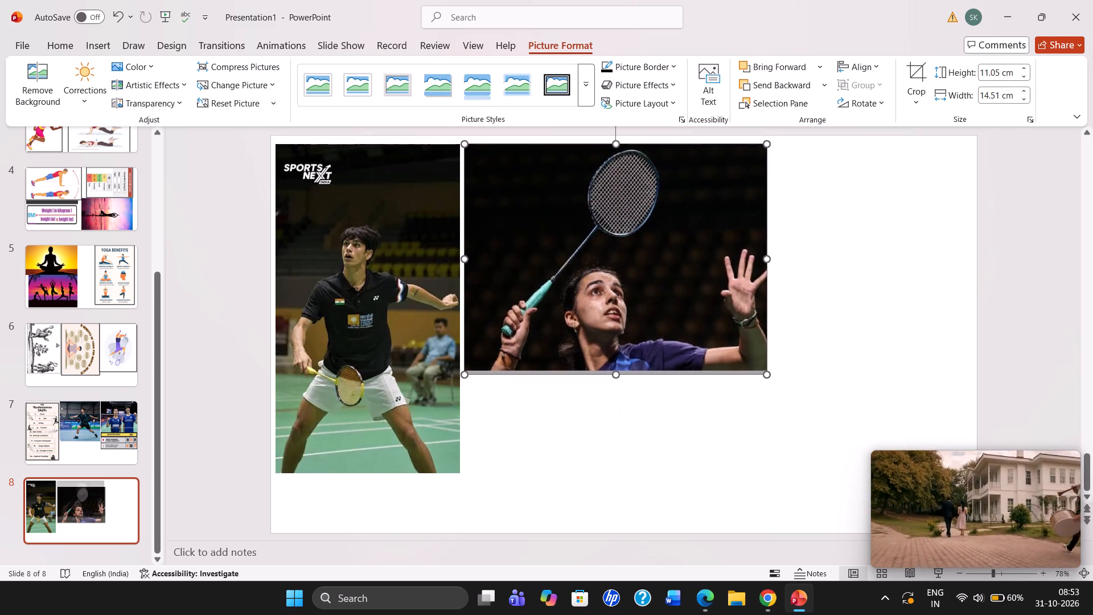
left_click(914, 300)
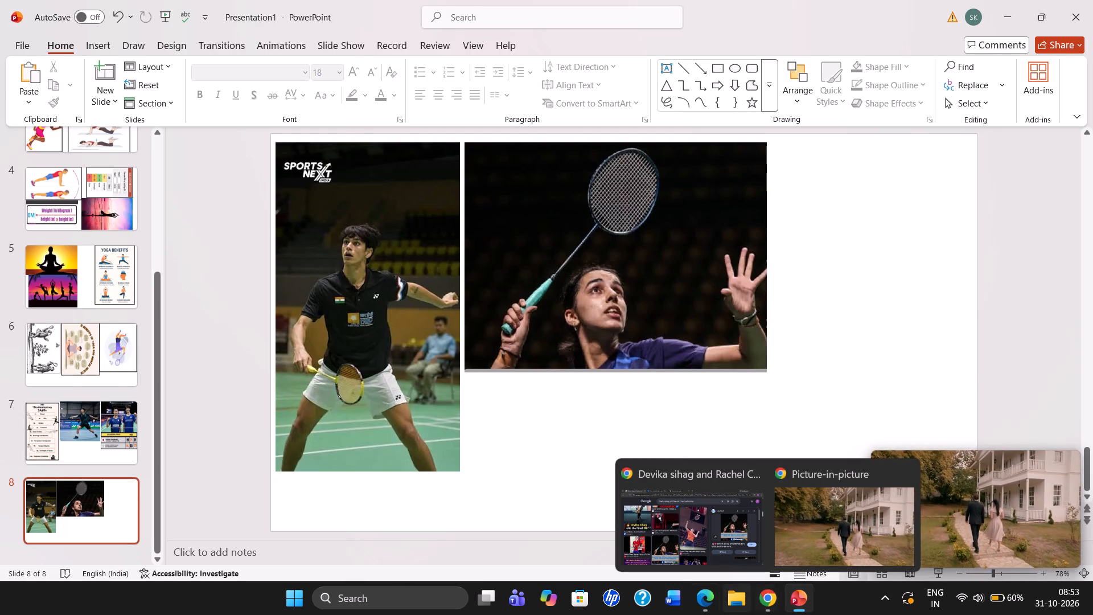
Search the computer's apps for "w" and open the top match.
left_click(348, 588)
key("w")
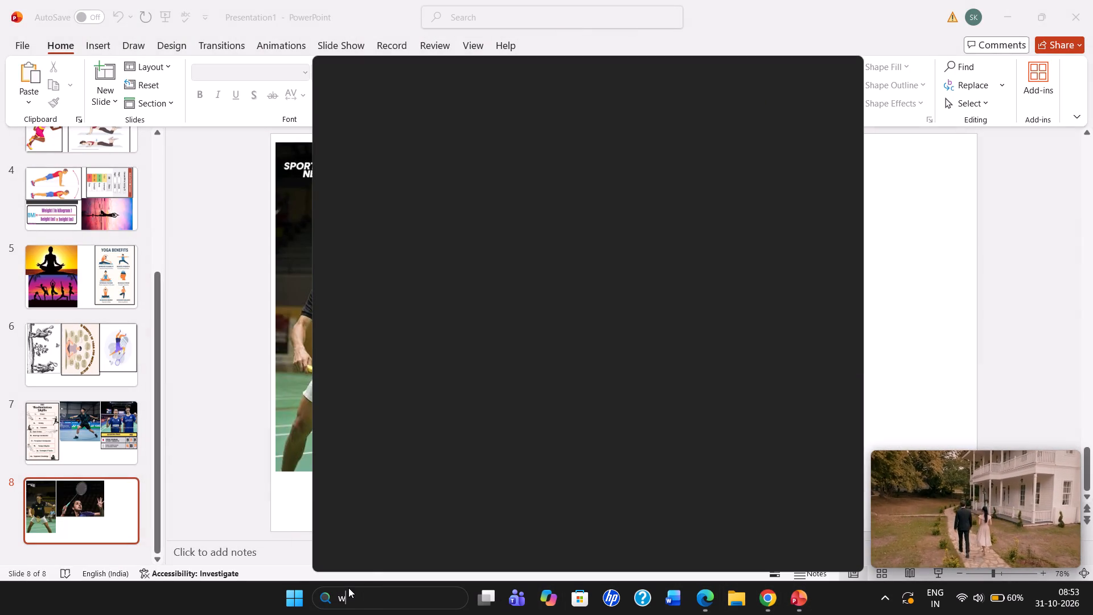
key("Return")
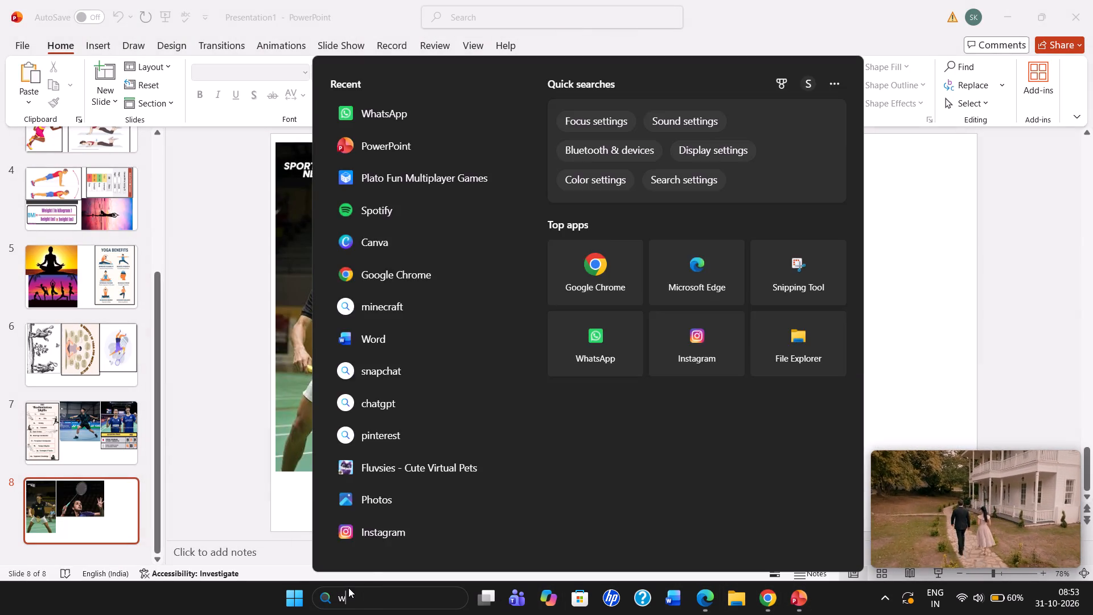
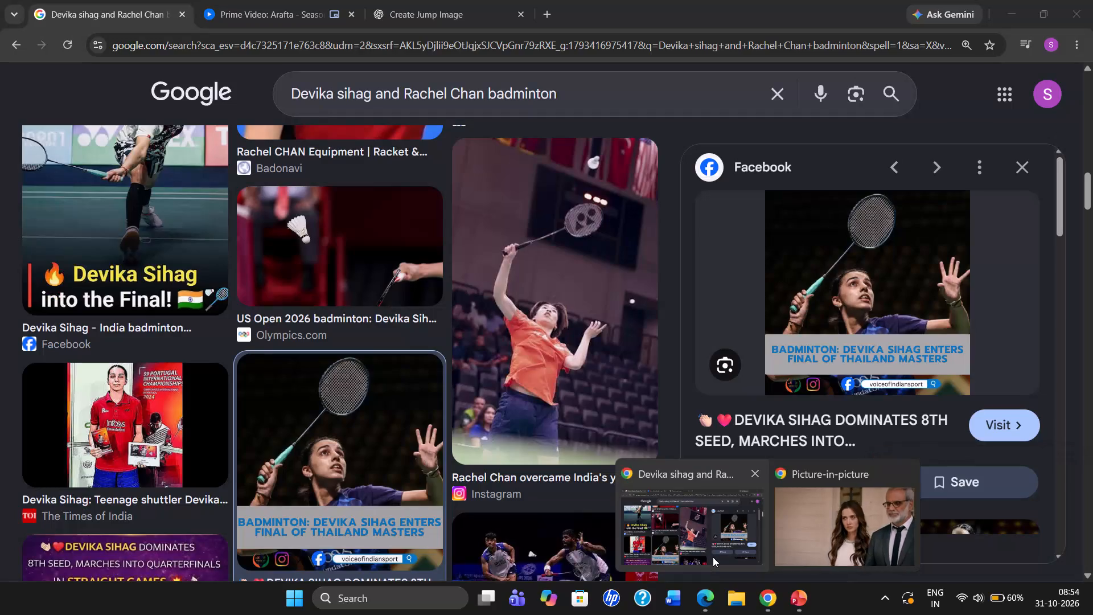
Switch to Chrome and look through the Devika Sihag and Rachel Chan badminton image results for further player pictures.
left_click(713, 557)
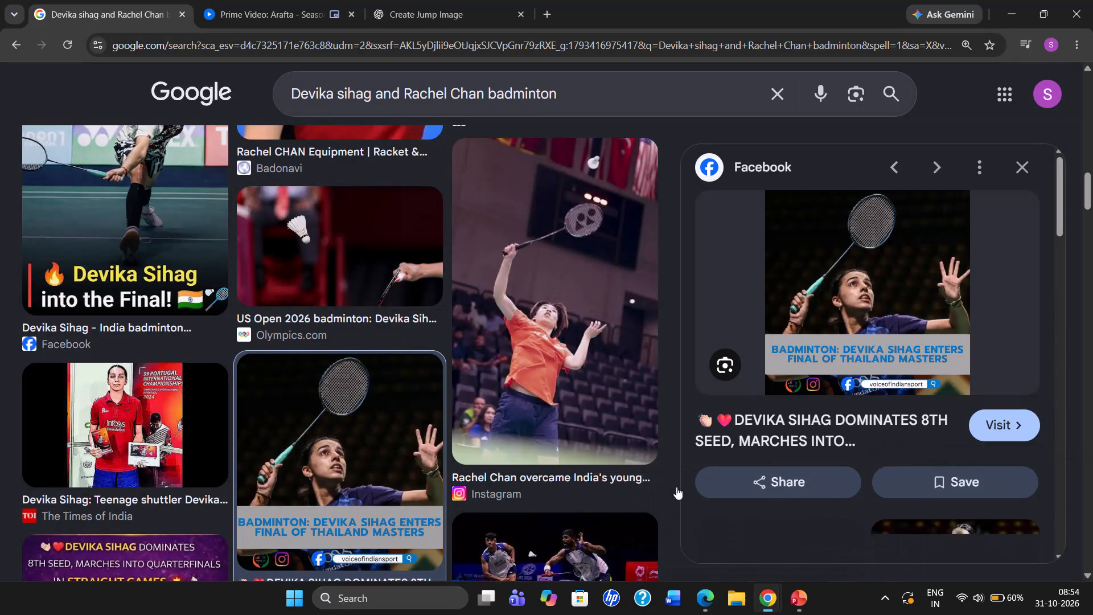
scroll(554, 404, "down", 9)
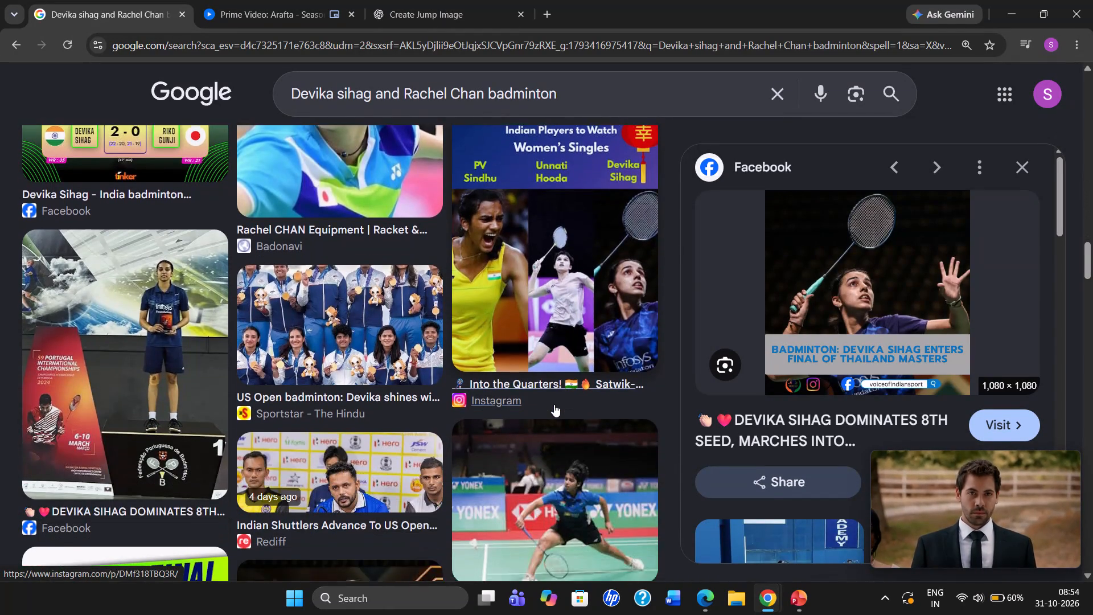
scroll(554, 404, "down", 4)
scroll(554, 404, "right", 4)
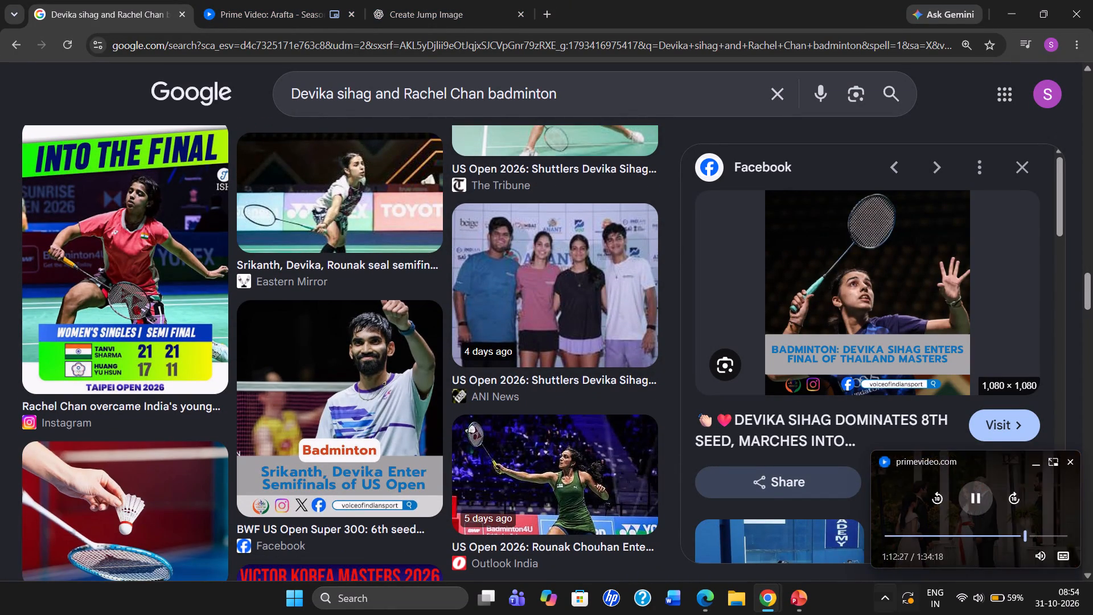
Switch to PowerPoint and start saving the presentation as a new file in the OneDrive - Personal location.
left_click(802, 606)
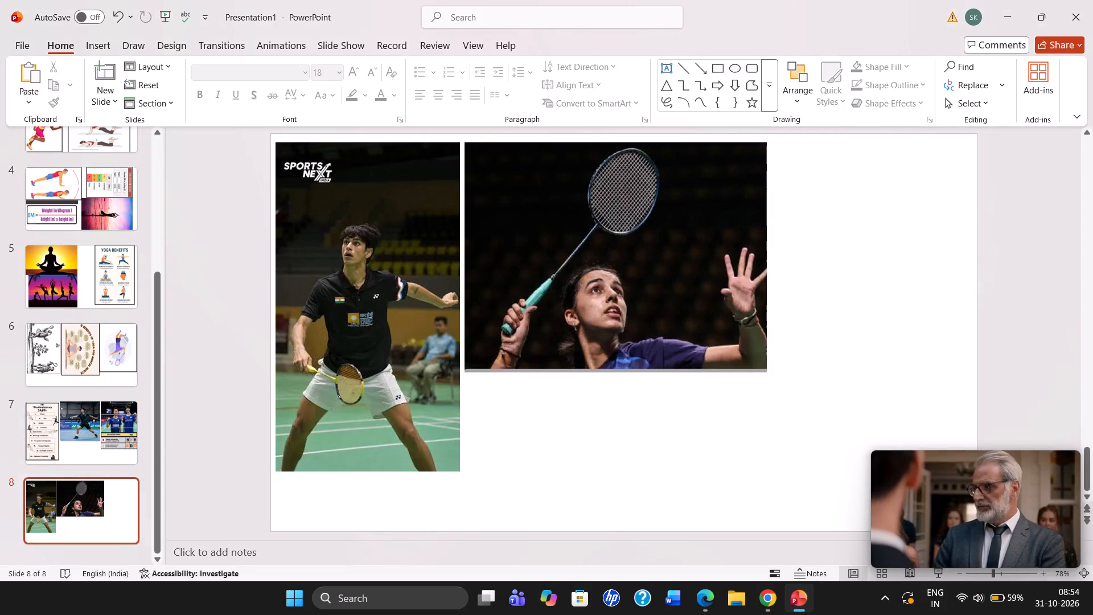
left_click(23, 43)
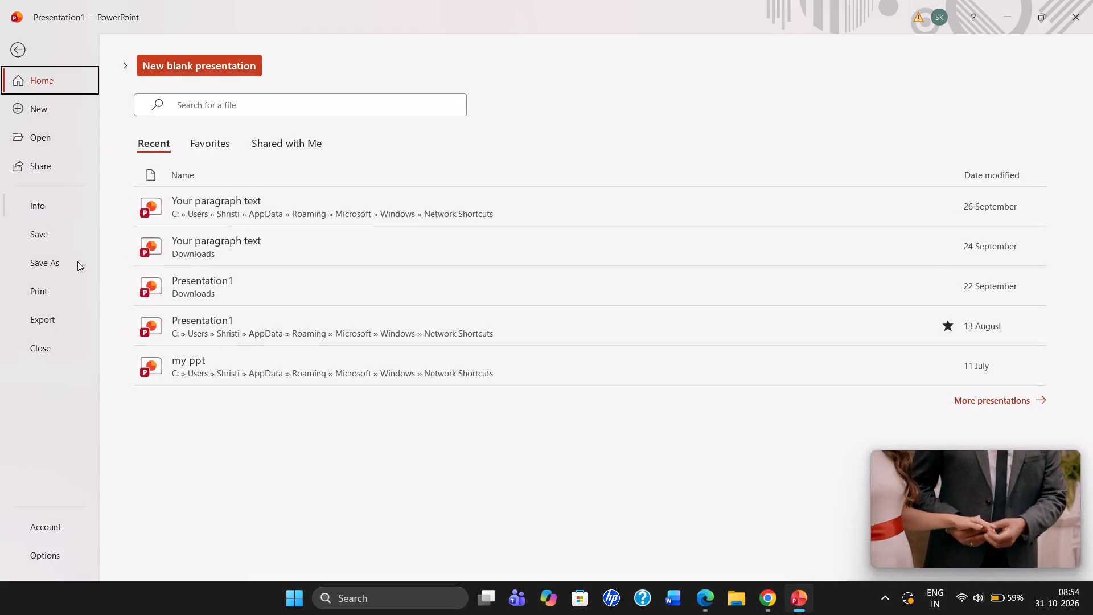
left_click(61, 267)
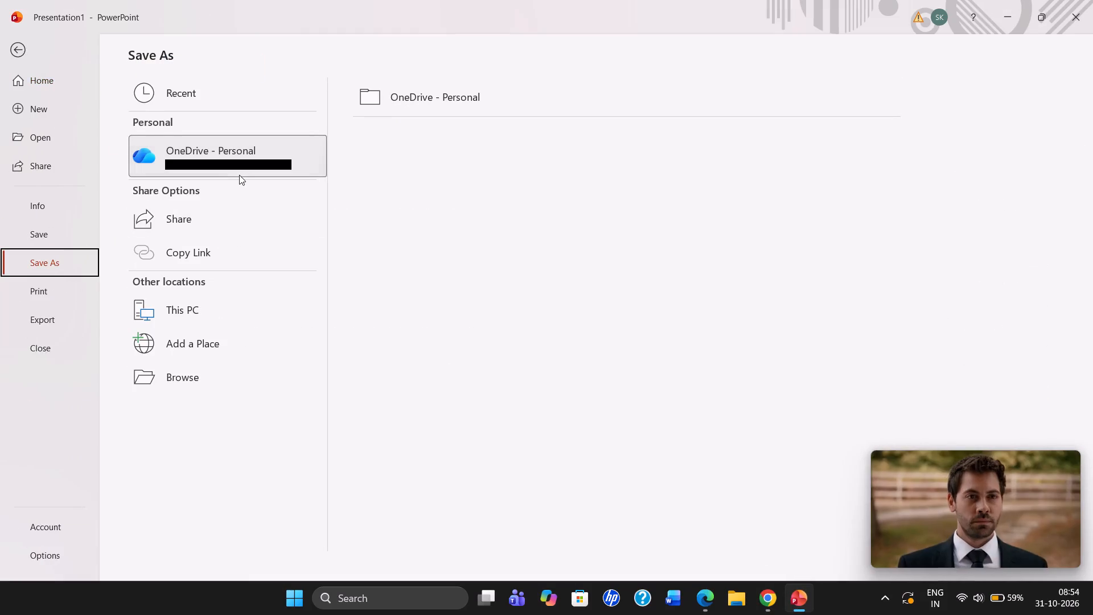
left_click(472, 79)
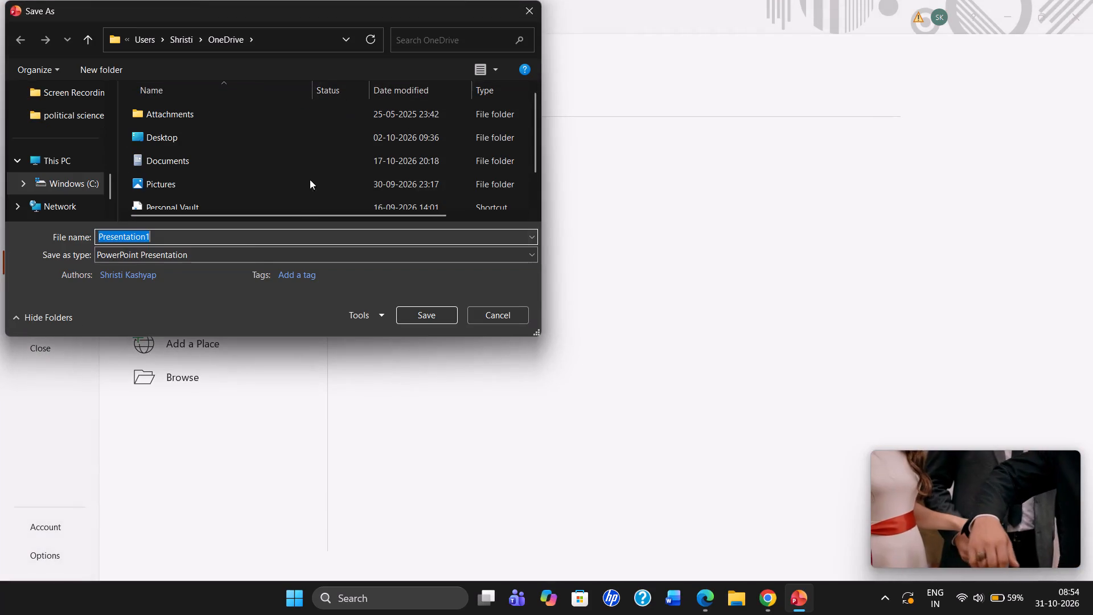
Save the presentation in the OneDrive folder under the file name printout.
key("BackSpace")
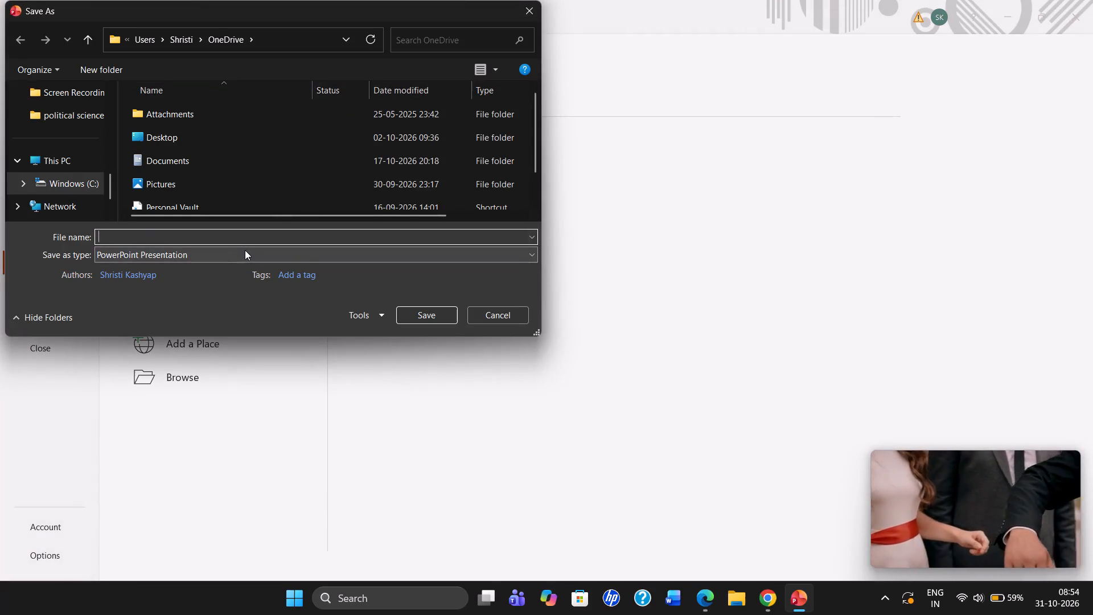
key("p")
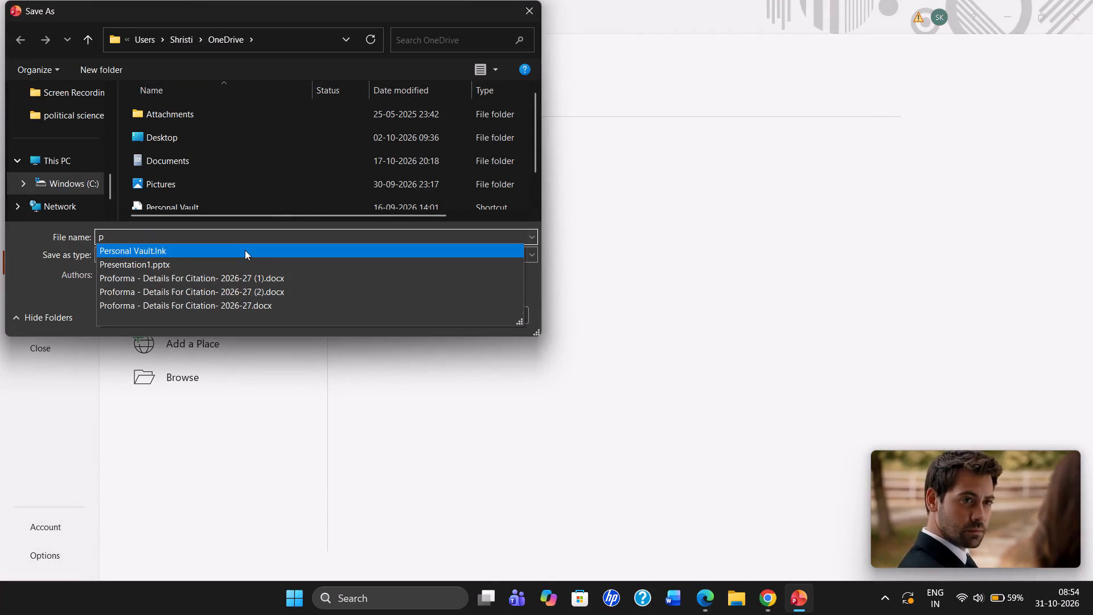
key("BackSpace")
type("print")
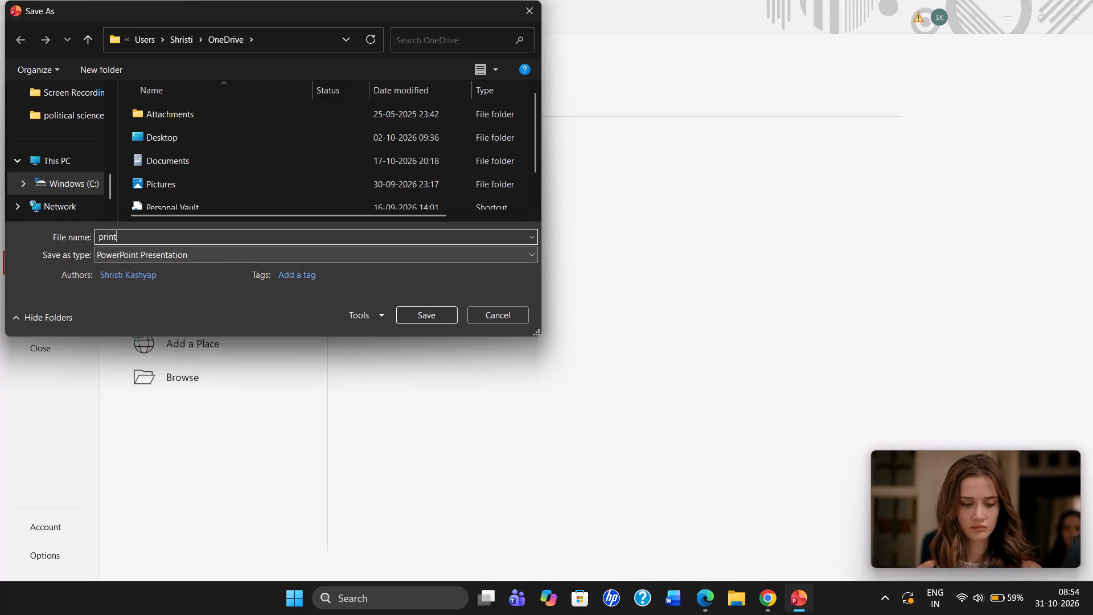
type("out")
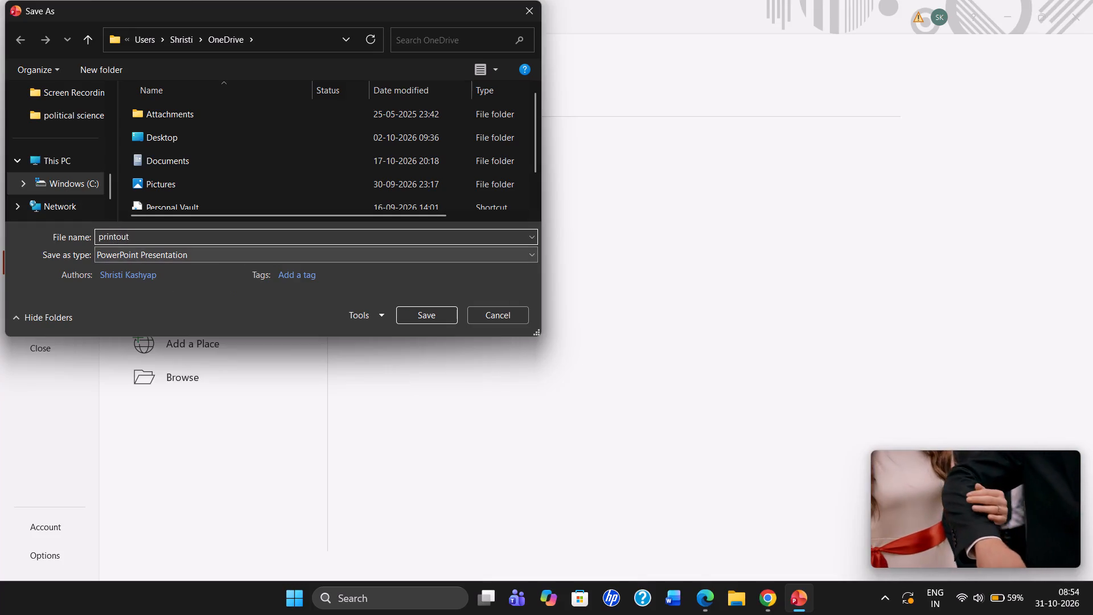
key("Return")
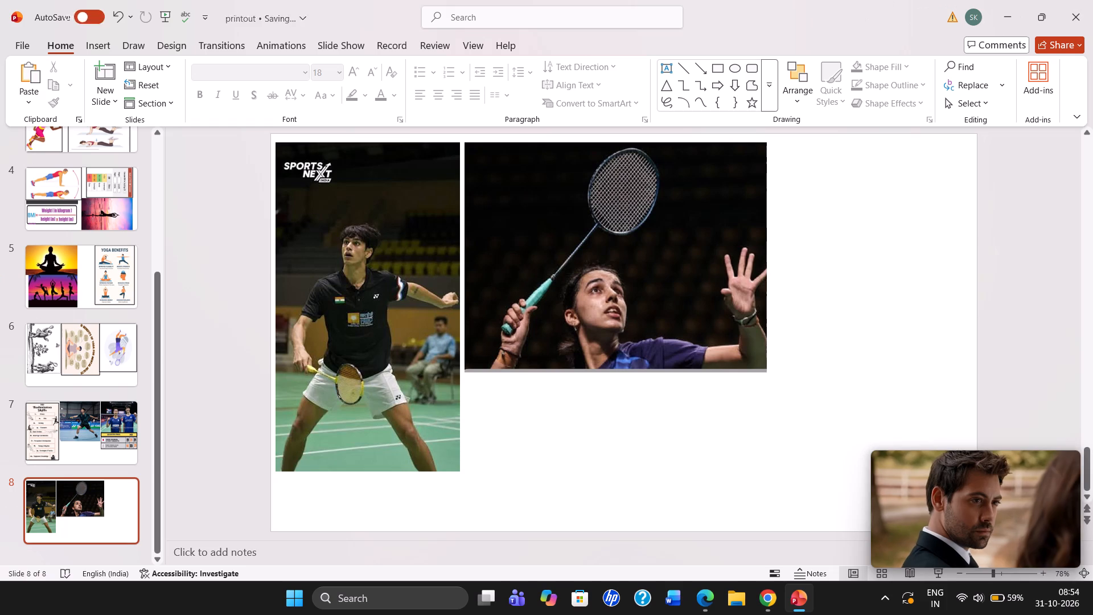
Switch to File Explorer and check the recent files on its Home page for the saved printout presentation.
left_click(735, 614)
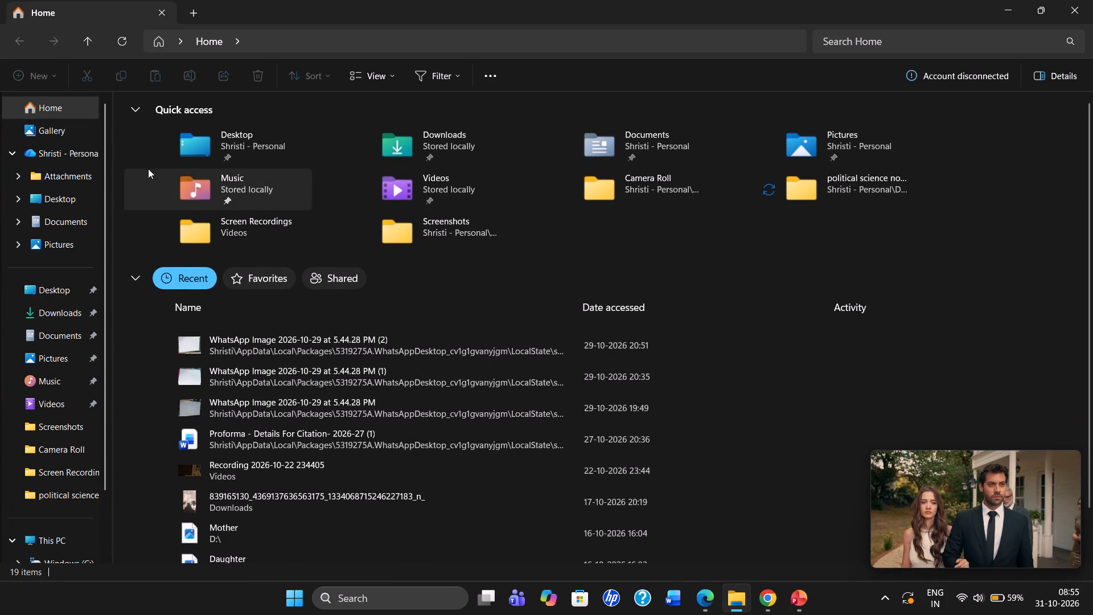
left_click(130, 51)
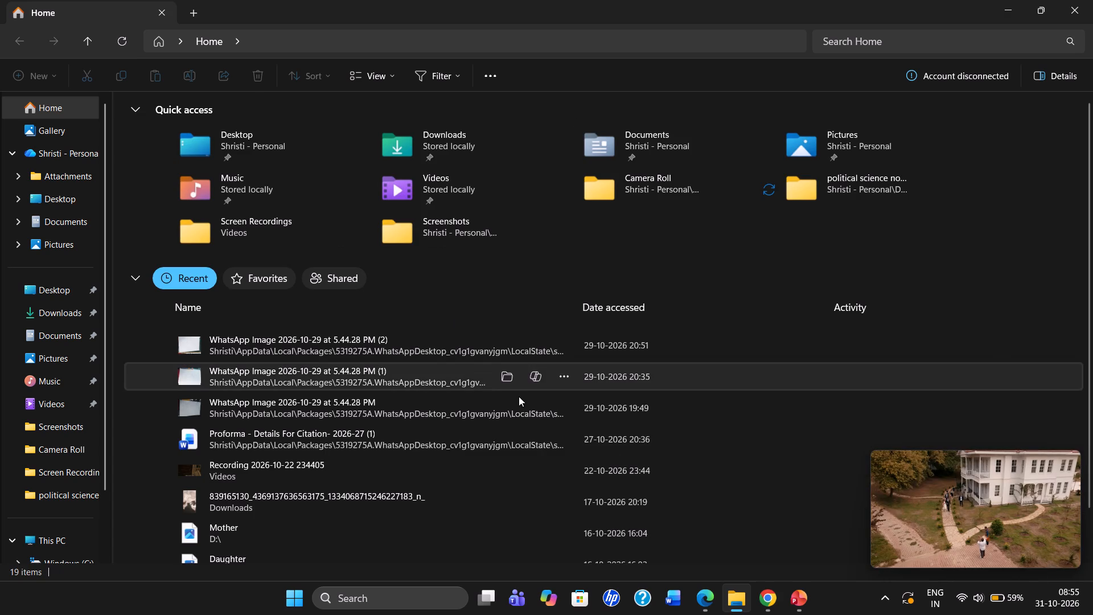
left_click(795, 597)
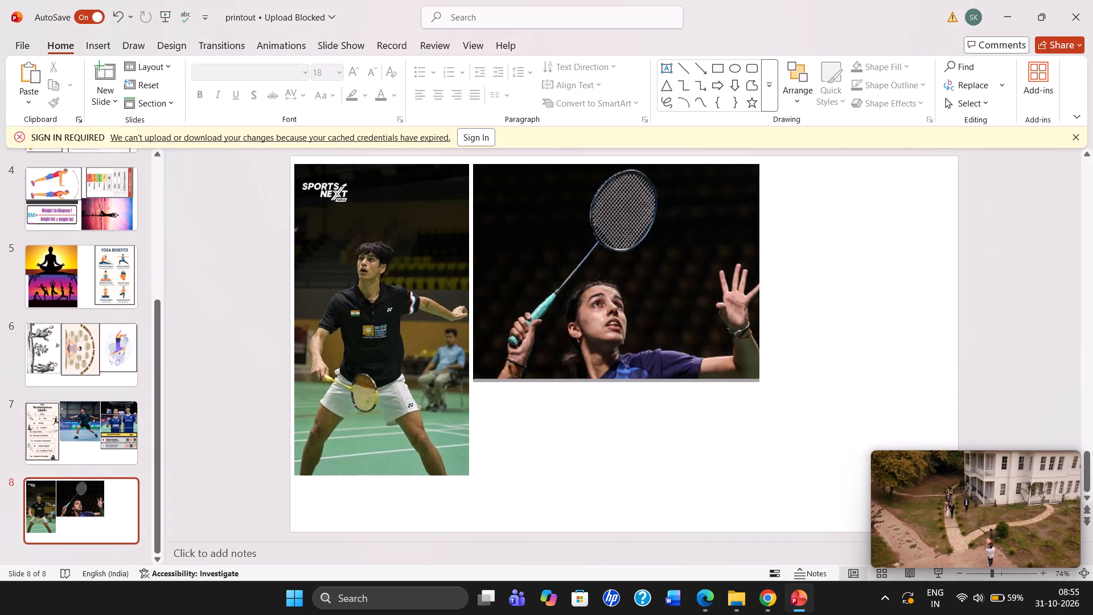
left_click(19, 133)
left_click(18, 139)
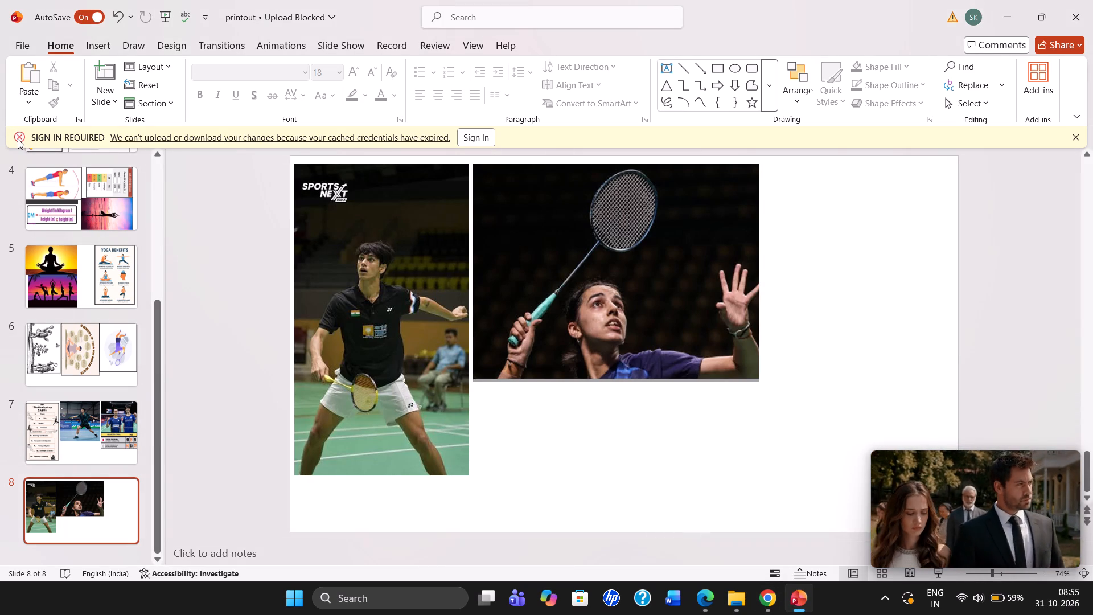
left_click(18, 130)
left_click(18, 133)
left_click(18, 133)
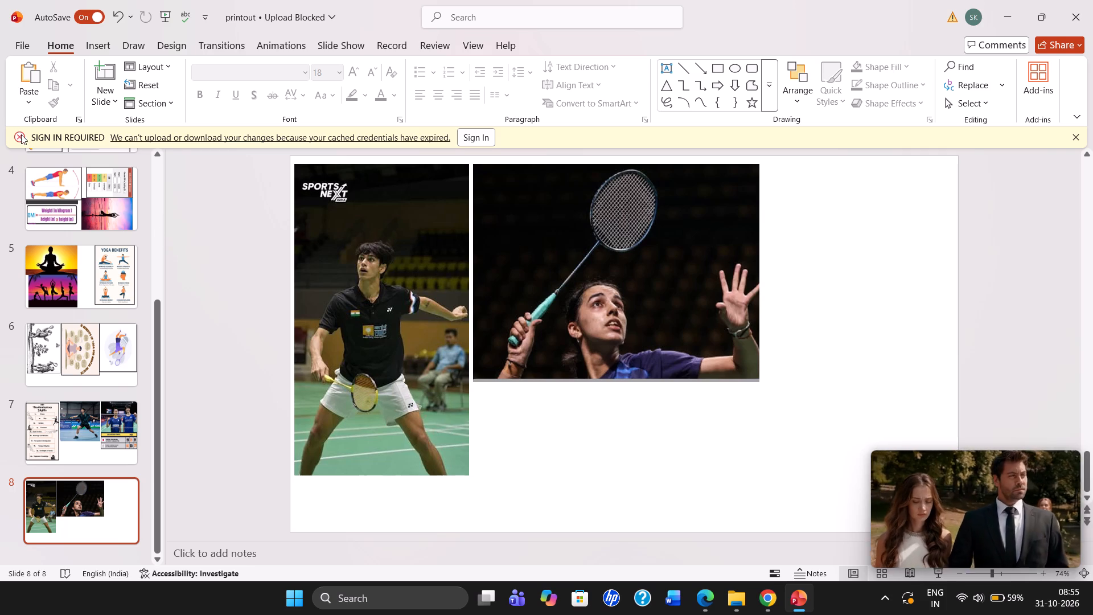
left_click(734, 598)
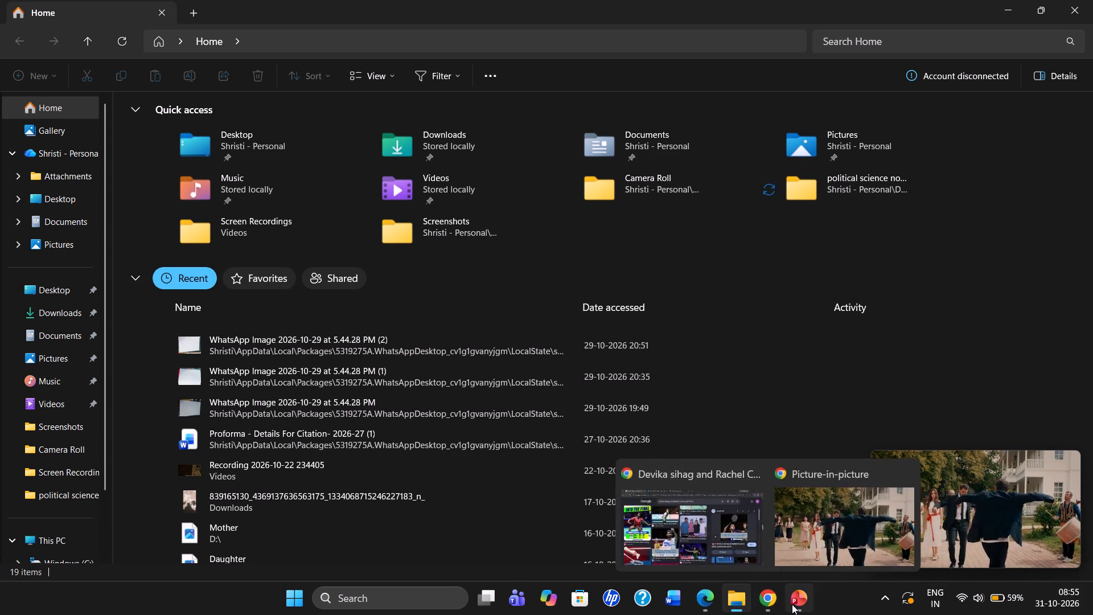
left_click(795, 604)
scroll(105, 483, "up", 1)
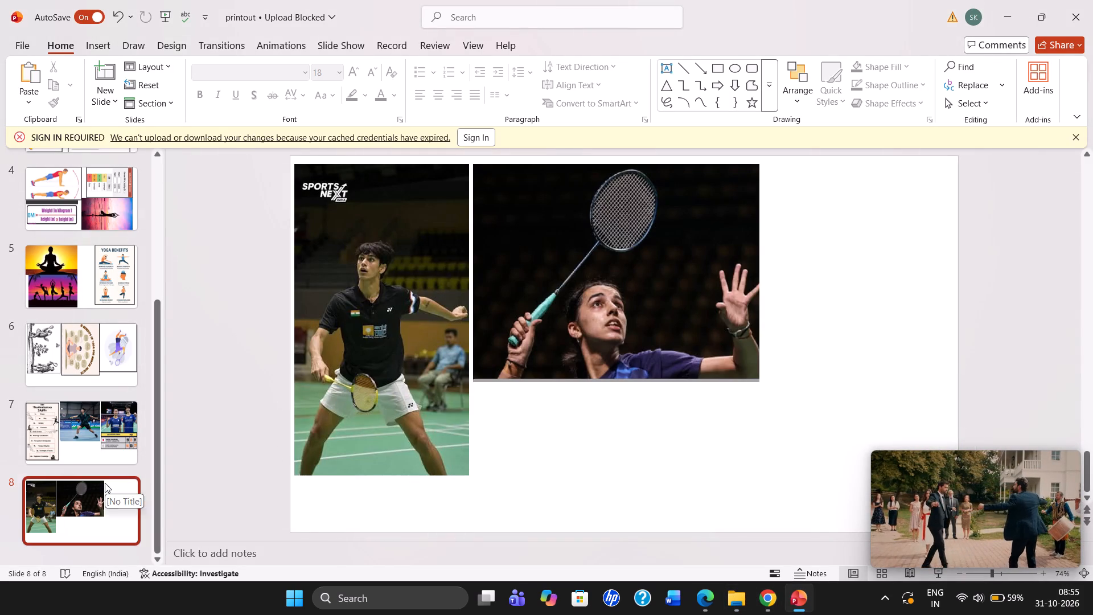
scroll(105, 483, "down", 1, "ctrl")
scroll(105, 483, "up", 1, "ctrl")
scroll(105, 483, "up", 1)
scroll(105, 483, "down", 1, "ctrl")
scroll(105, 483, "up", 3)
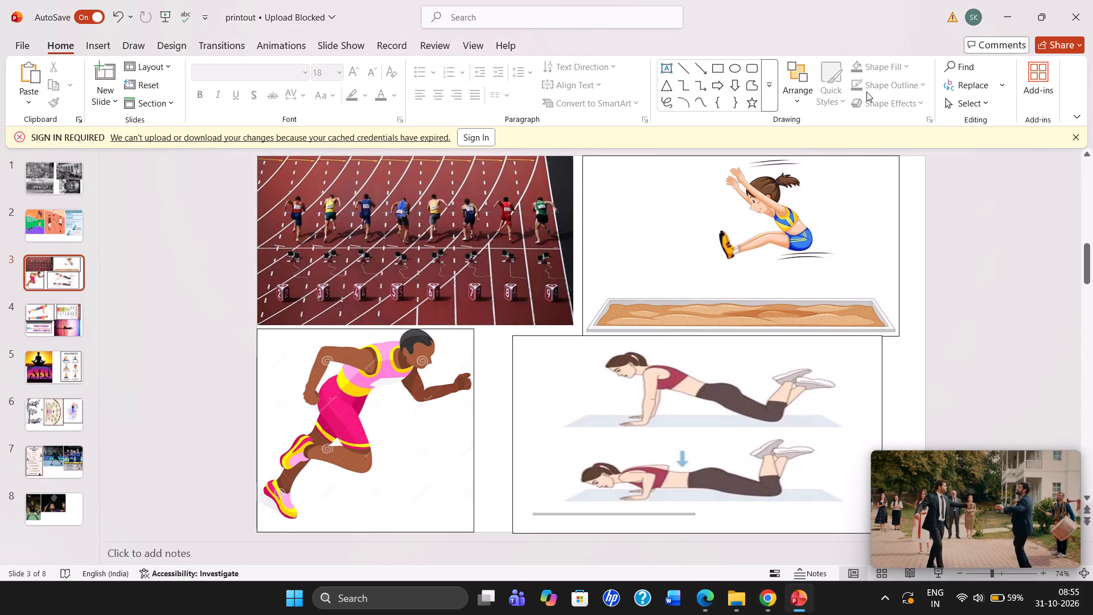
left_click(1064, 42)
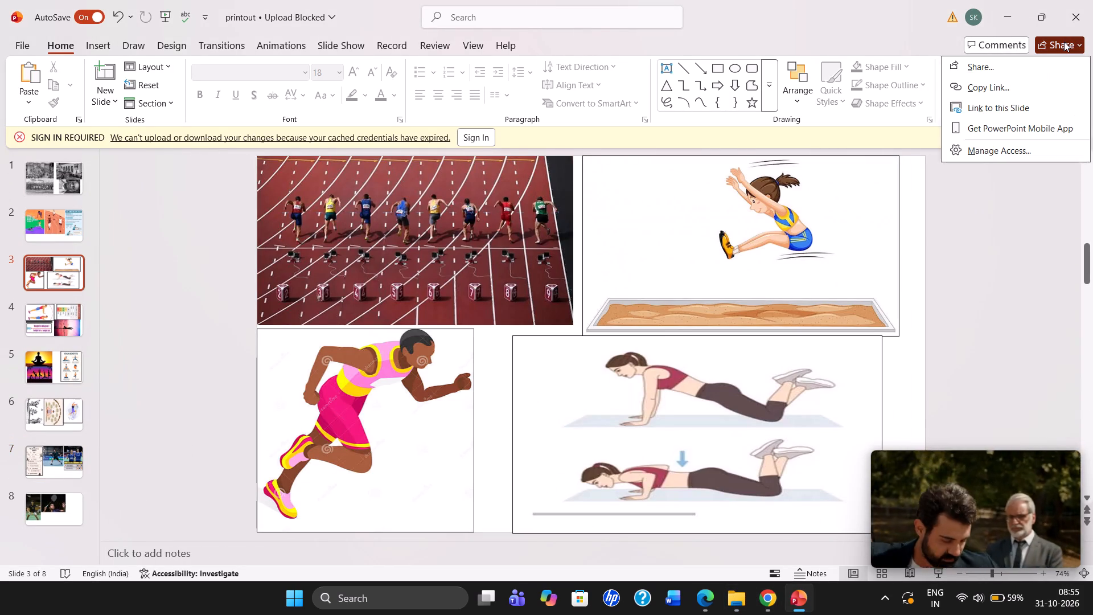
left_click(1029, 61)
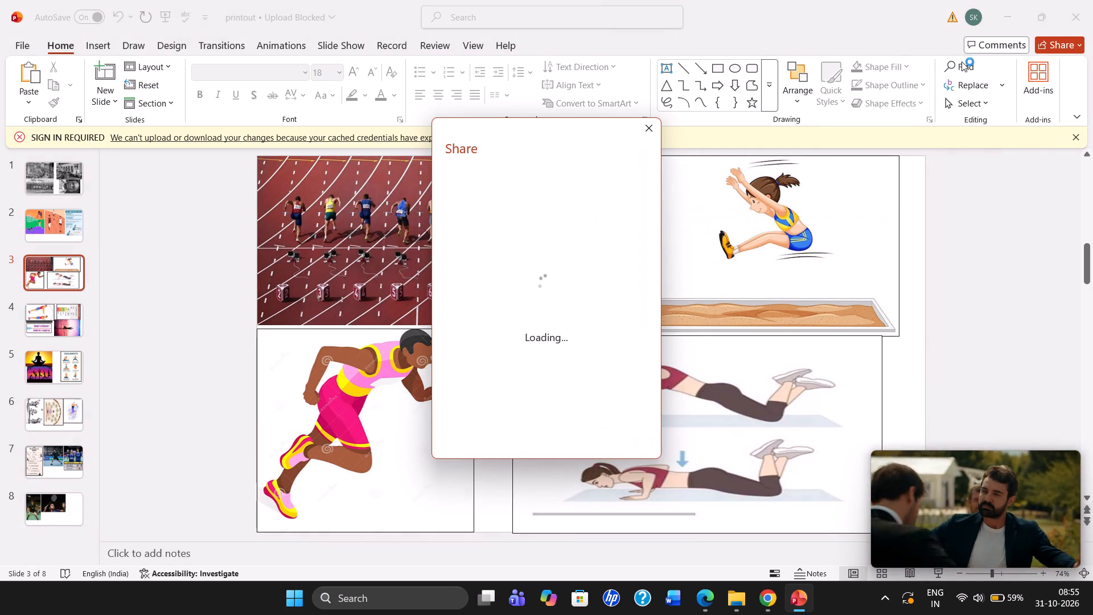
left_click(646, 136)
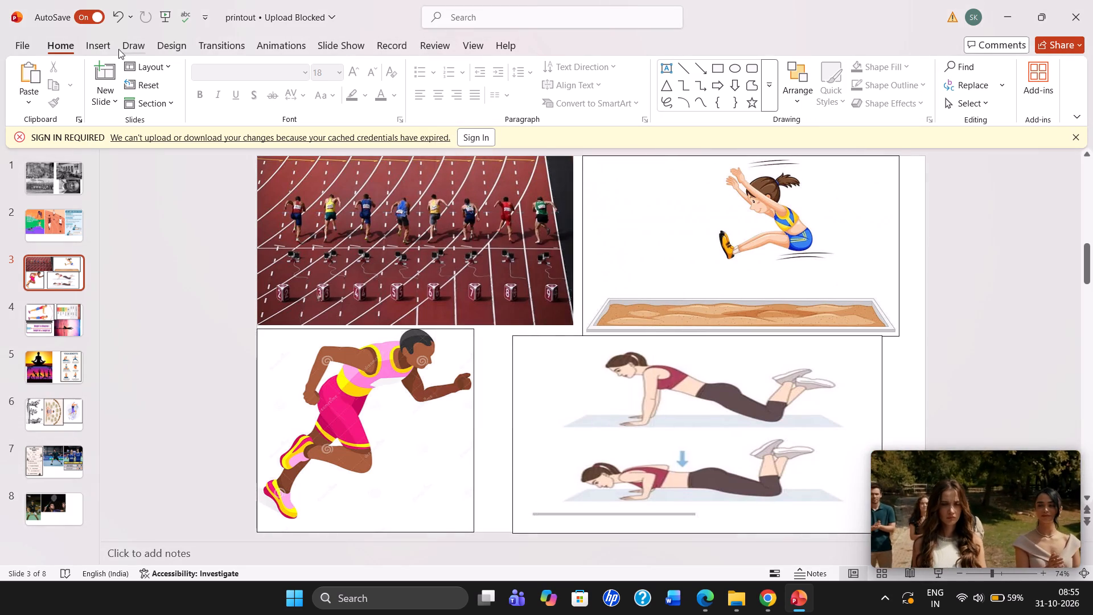
Save a copy of the presentation as printout in the OneDrive folder, replacing the existing file.
left_click(19, 46)
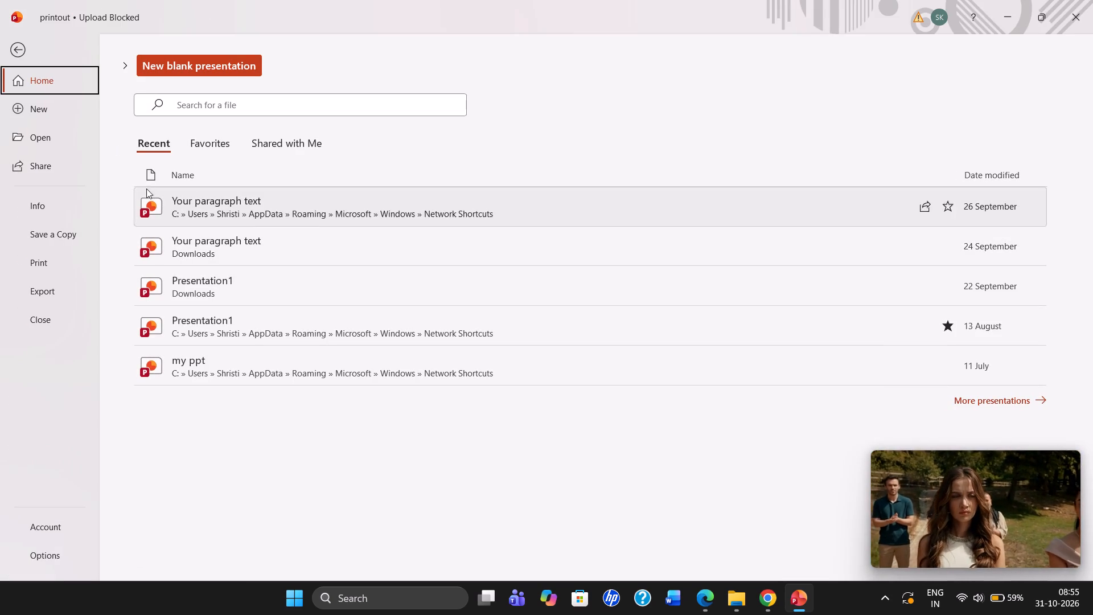
left_click(71, 236)
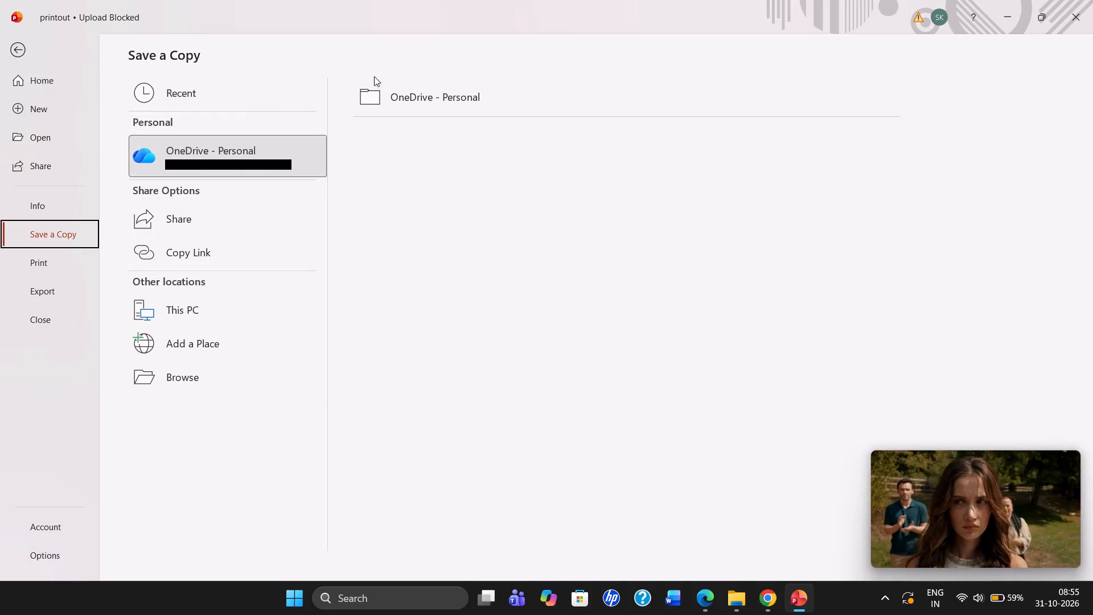
left_click(380, 86)
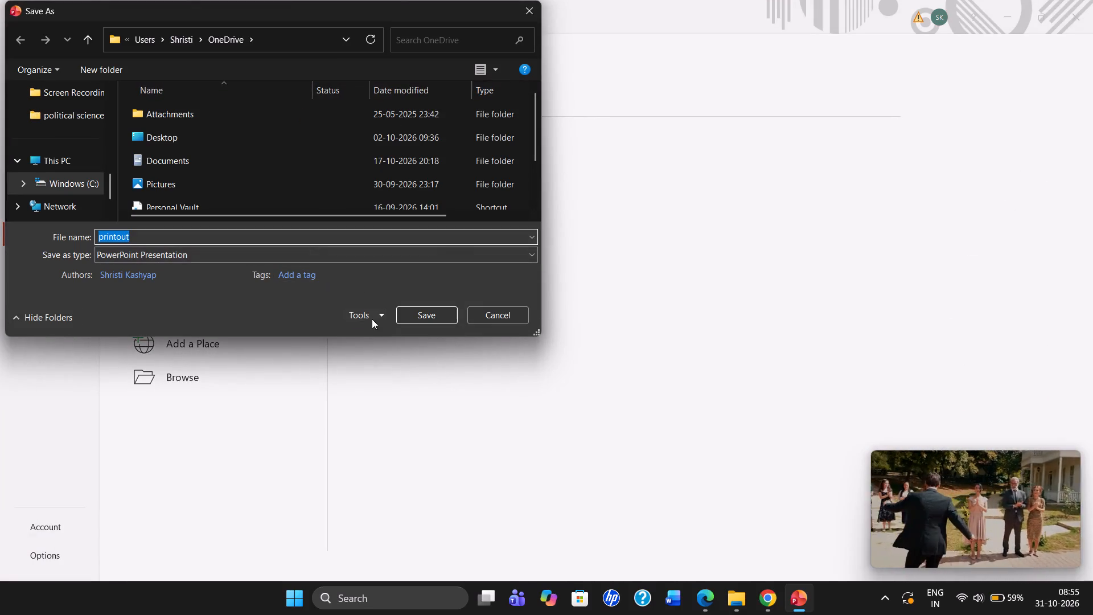
left_click(427, 313)
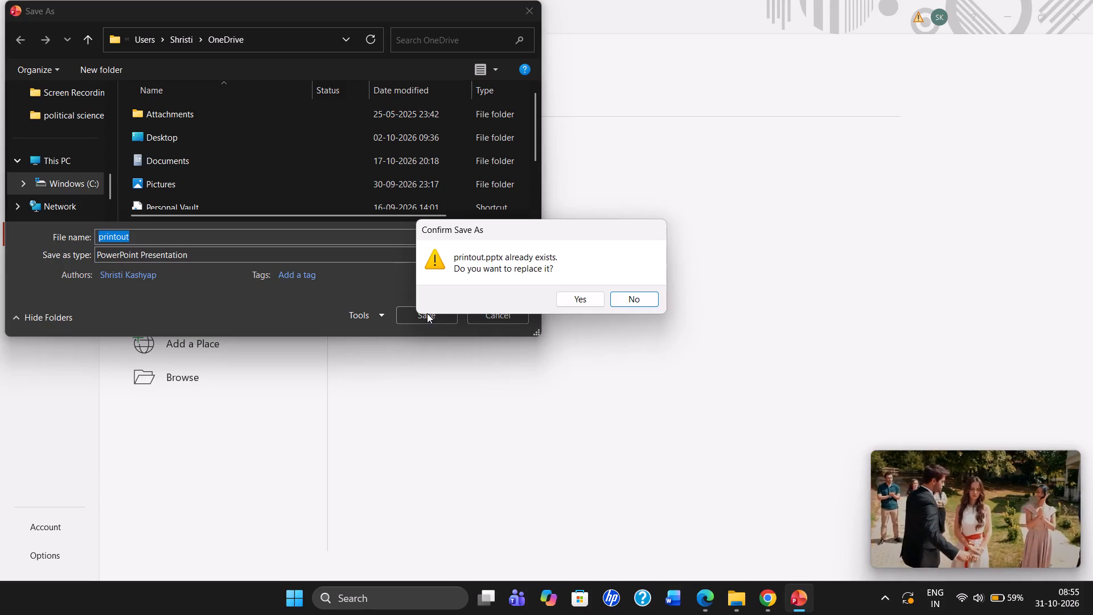
left_click(582, 300)
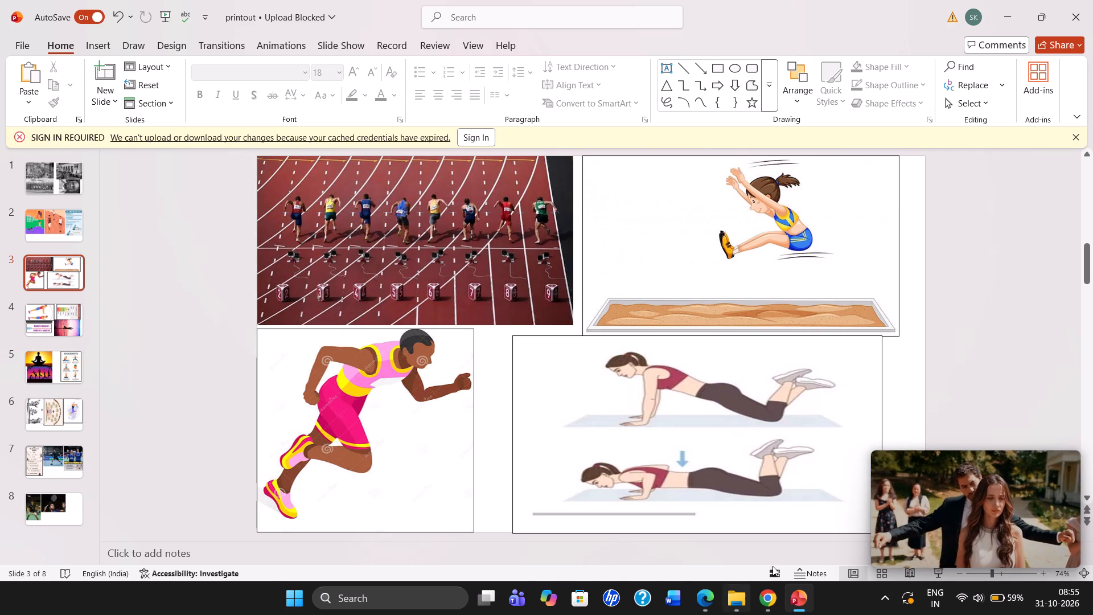
Refresh File Explorer's Home page and check its recent files again for the printout presentation.
left_click(727, 605)
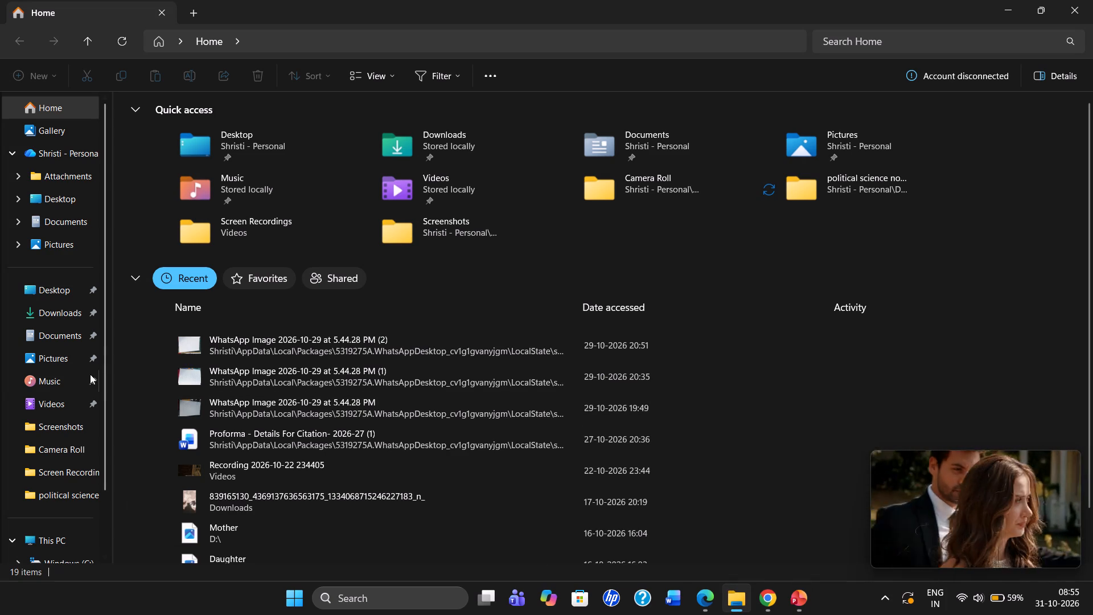
left_click(119, 42)
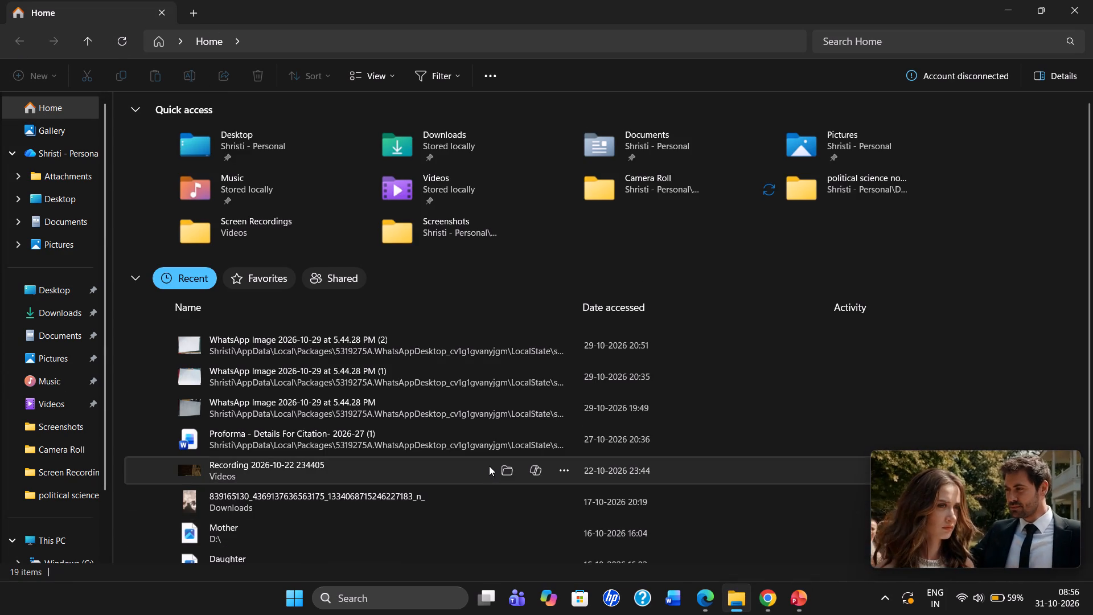
left_click(803, 613)
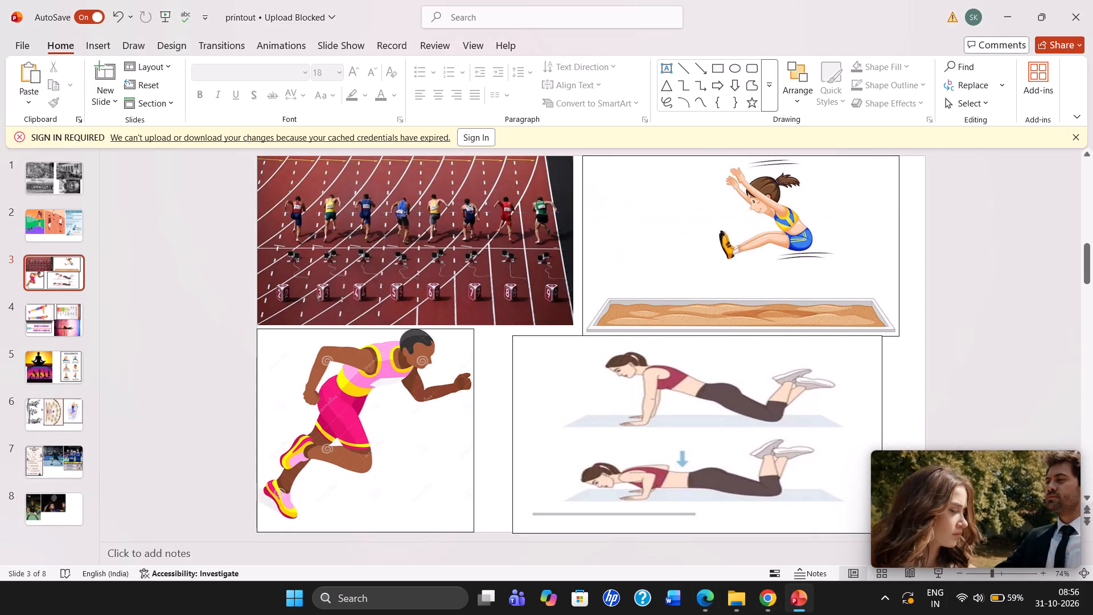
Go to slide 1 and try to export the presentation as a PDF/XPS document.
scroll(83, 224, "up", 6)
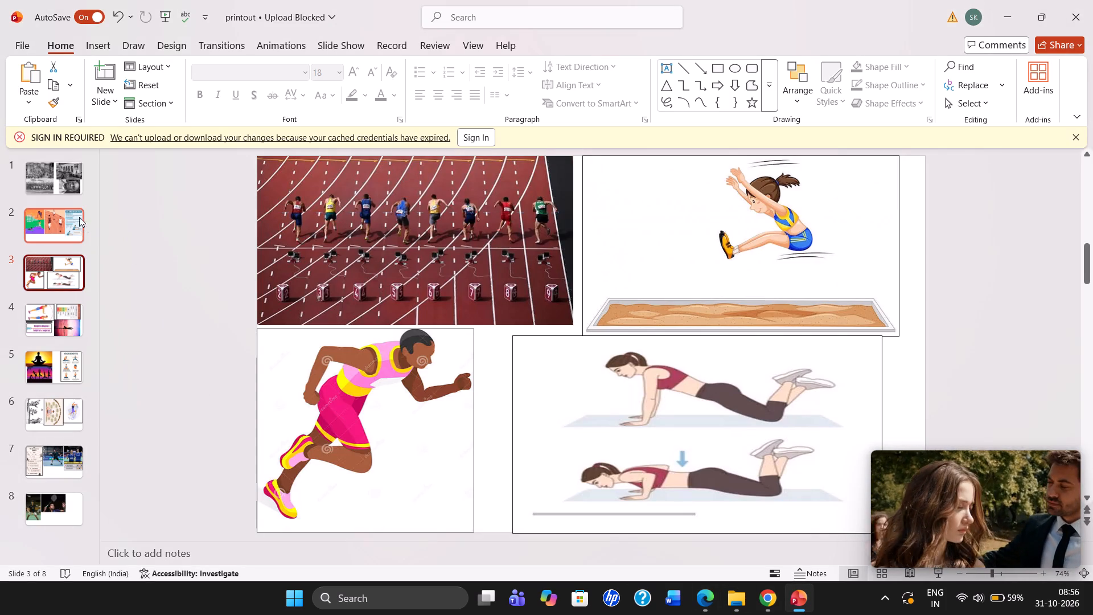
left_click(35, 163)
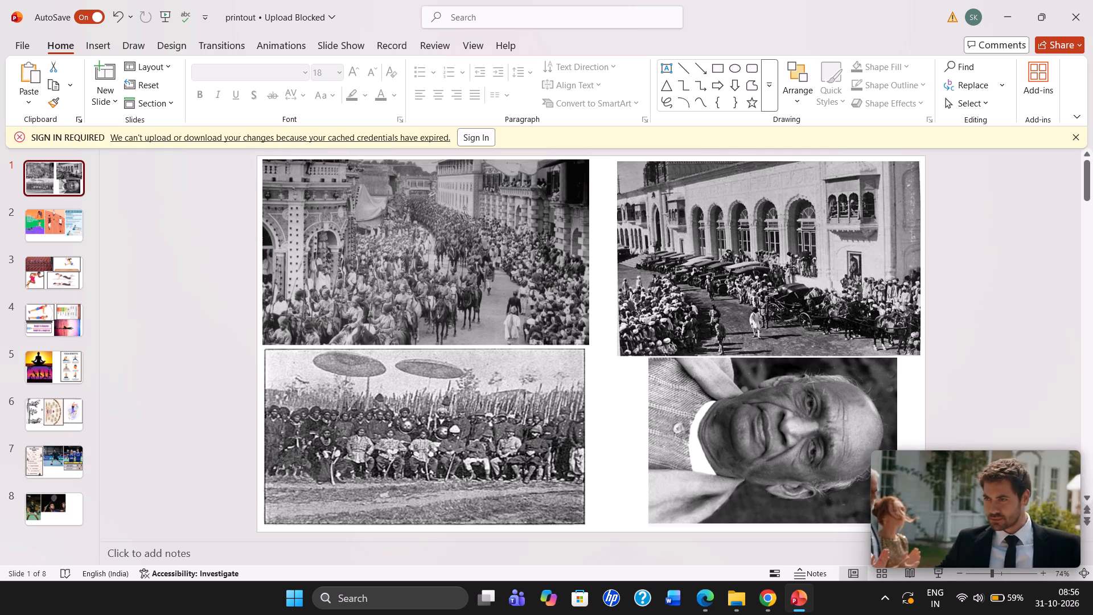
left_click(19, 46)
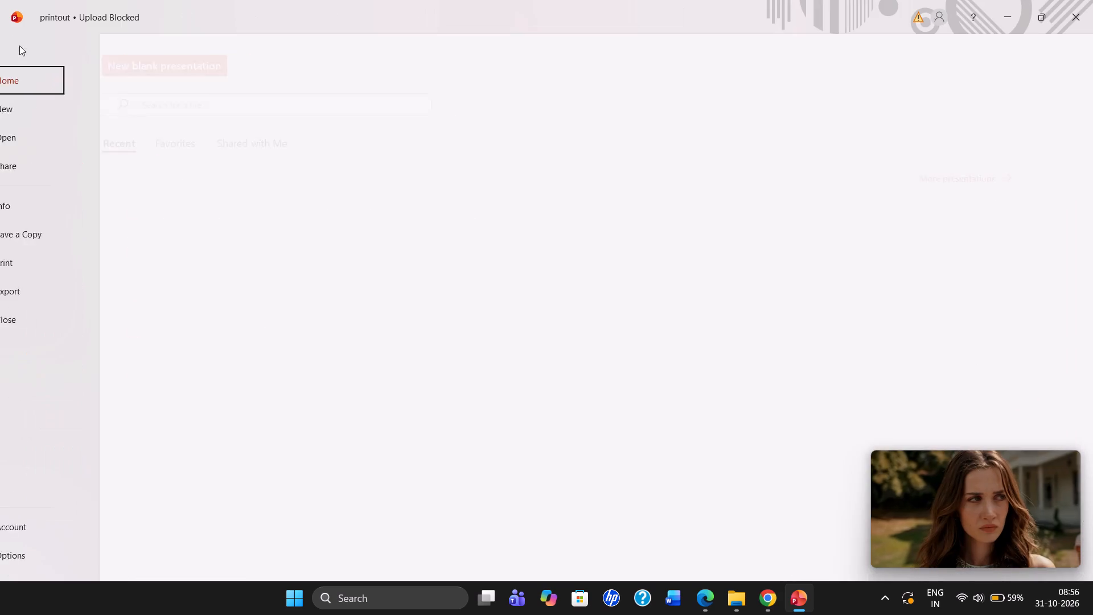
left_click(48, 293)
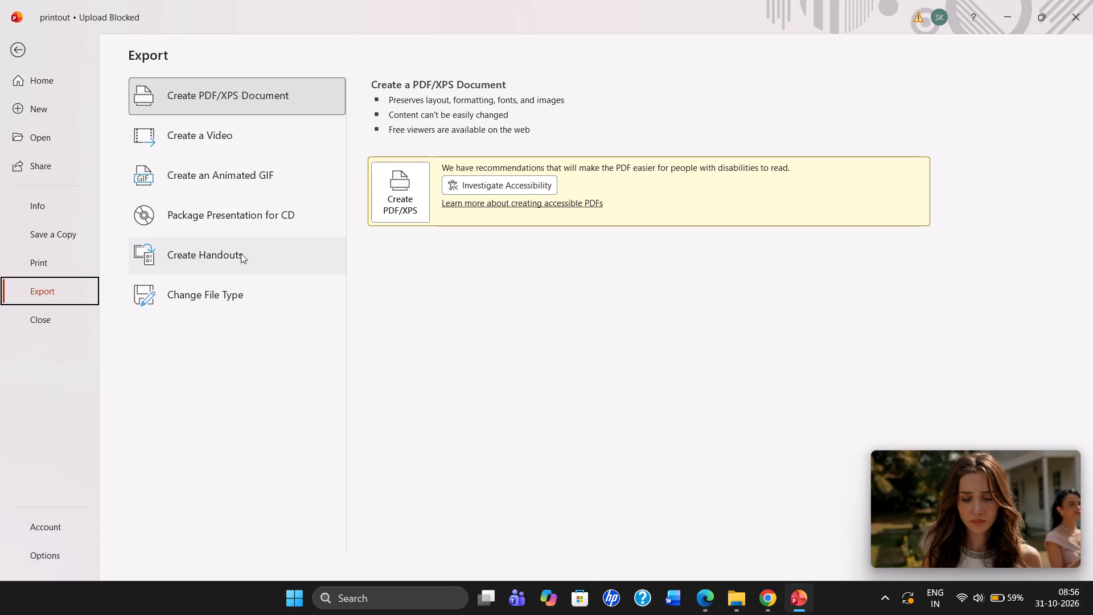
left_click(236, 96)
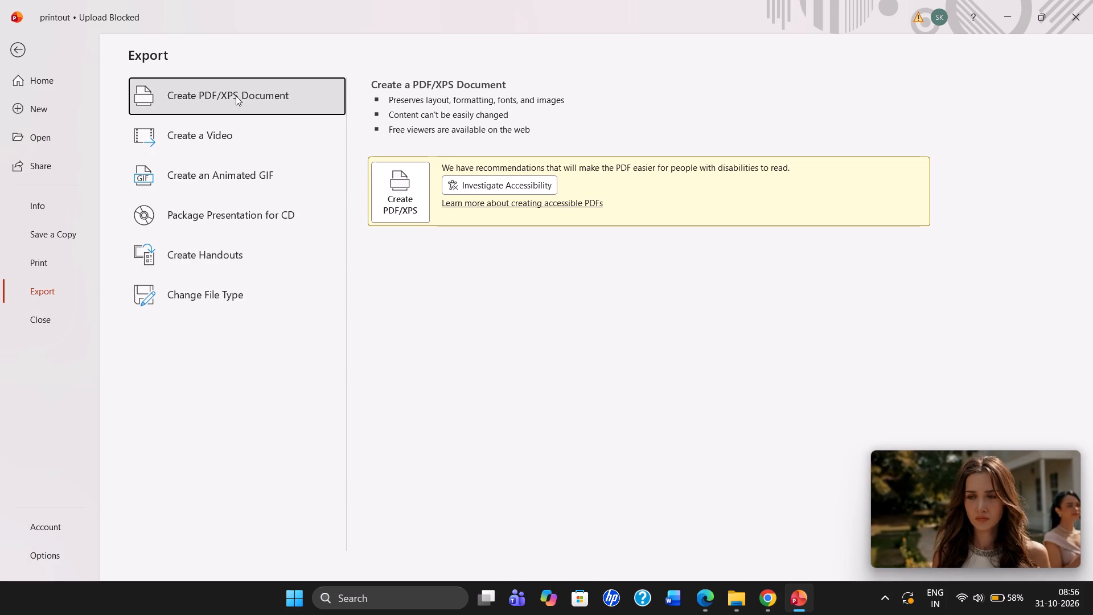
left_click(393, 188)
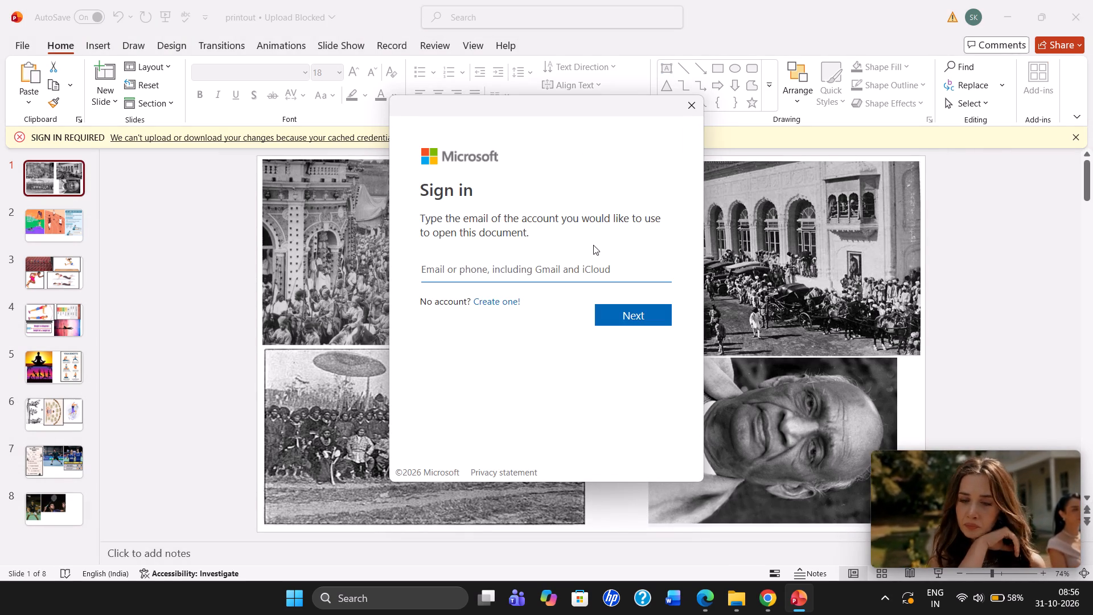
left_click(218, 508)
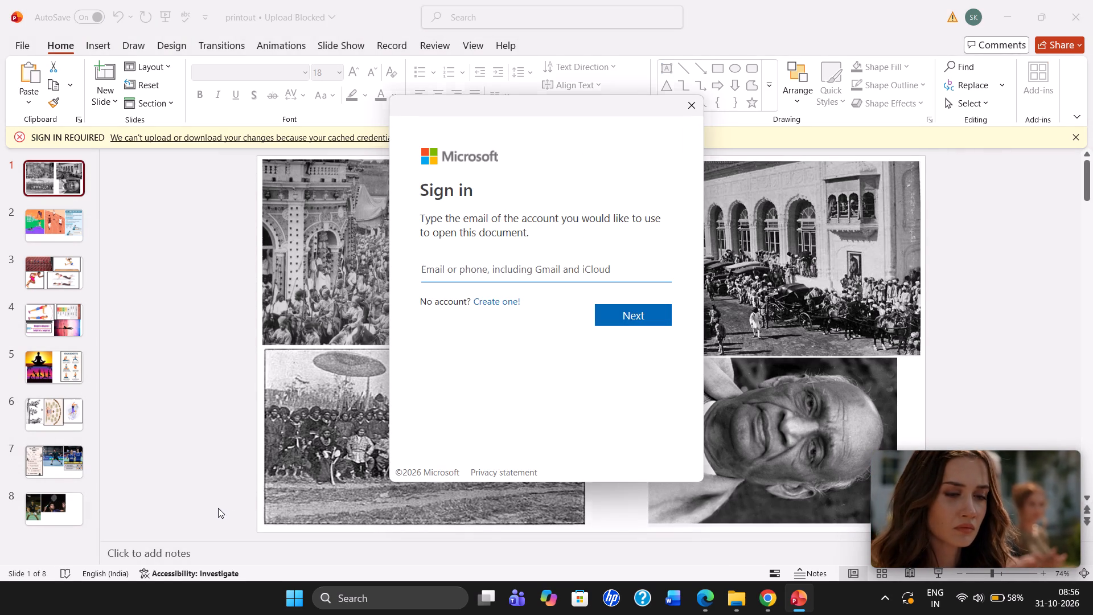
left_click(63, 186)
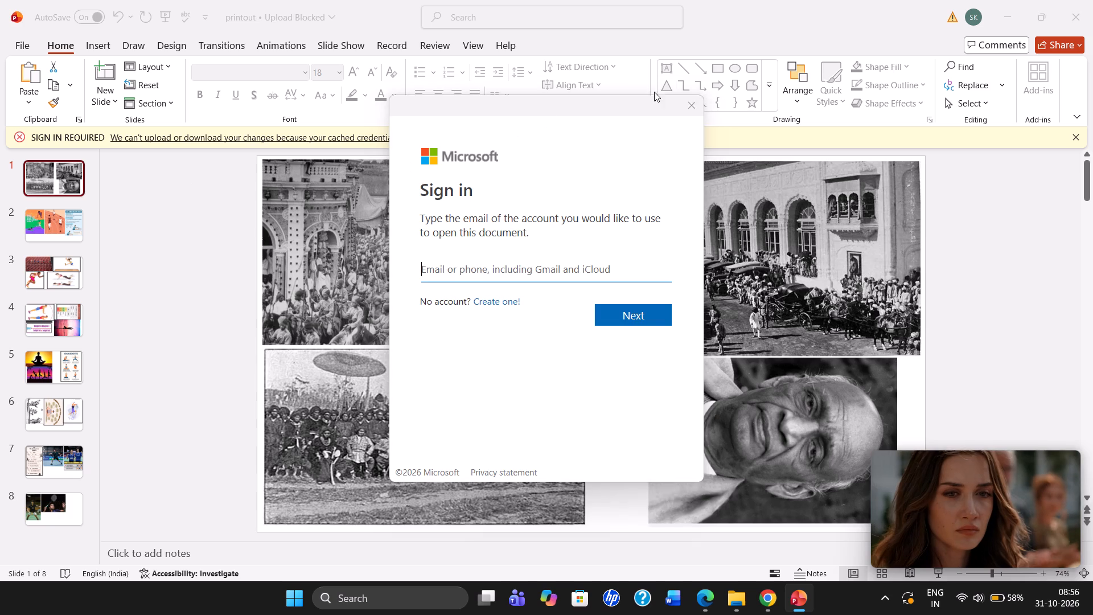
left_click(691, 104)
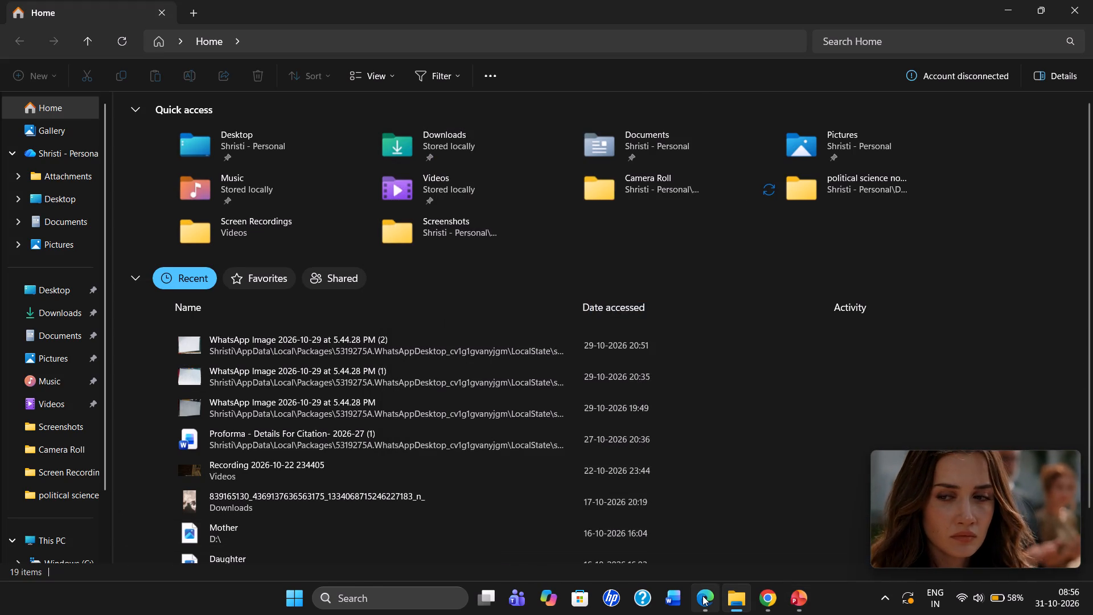
Publish the presentation as an XPS document named printout in the OneDrive Documents folder, with standard optimization.
left_click(689, 99)
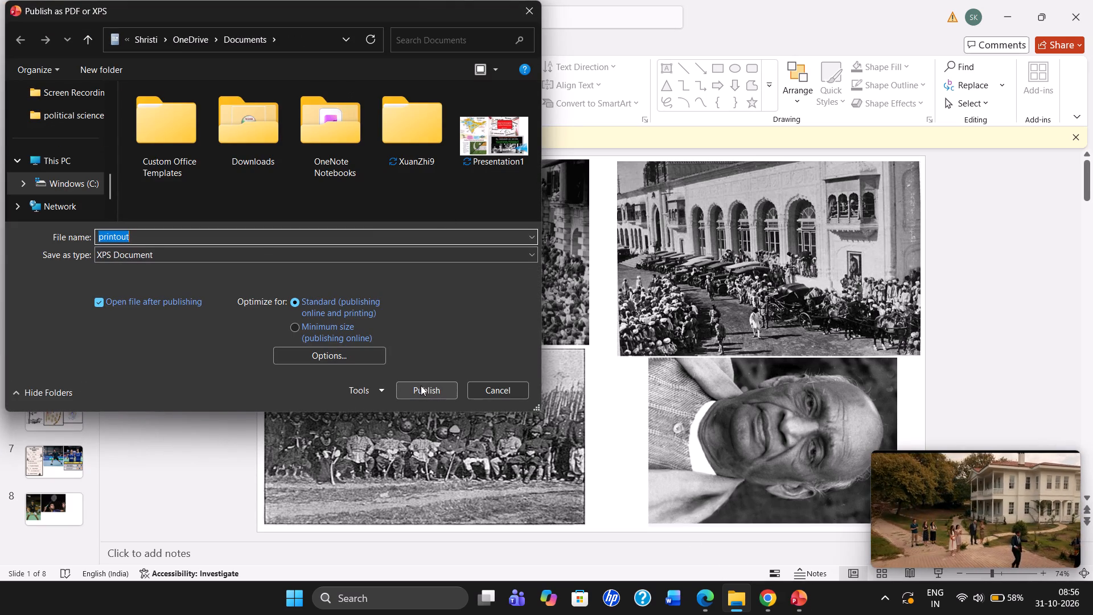
key("Return")
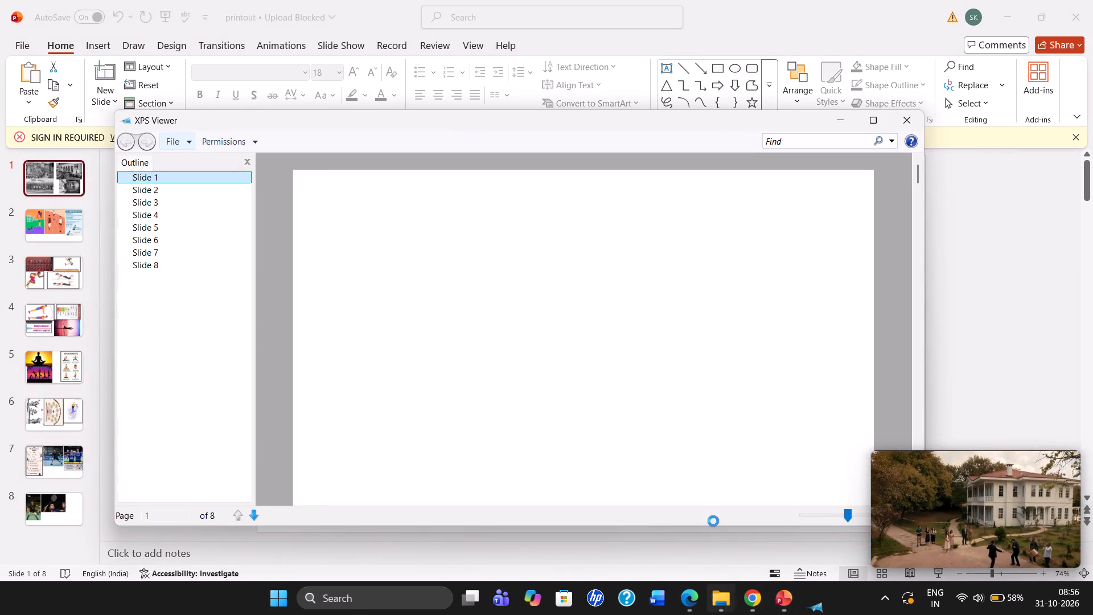
Look over the first page of the exported printout.xps in XPS Viewer and close the viewer.
scroll(679, 309, "right", 4)
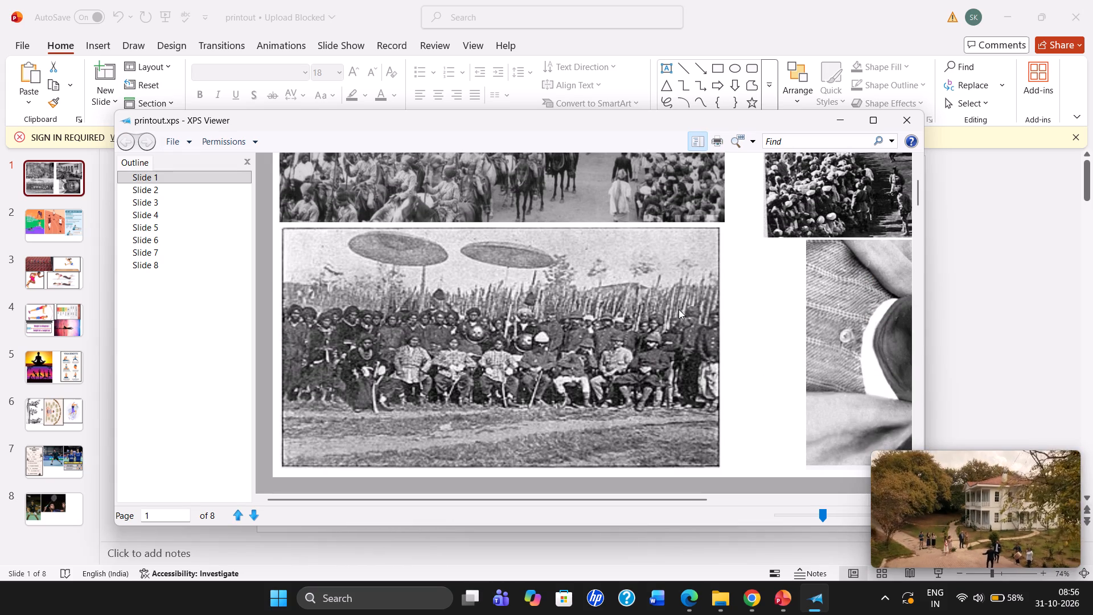
scroll(618, 315, "left", 3)
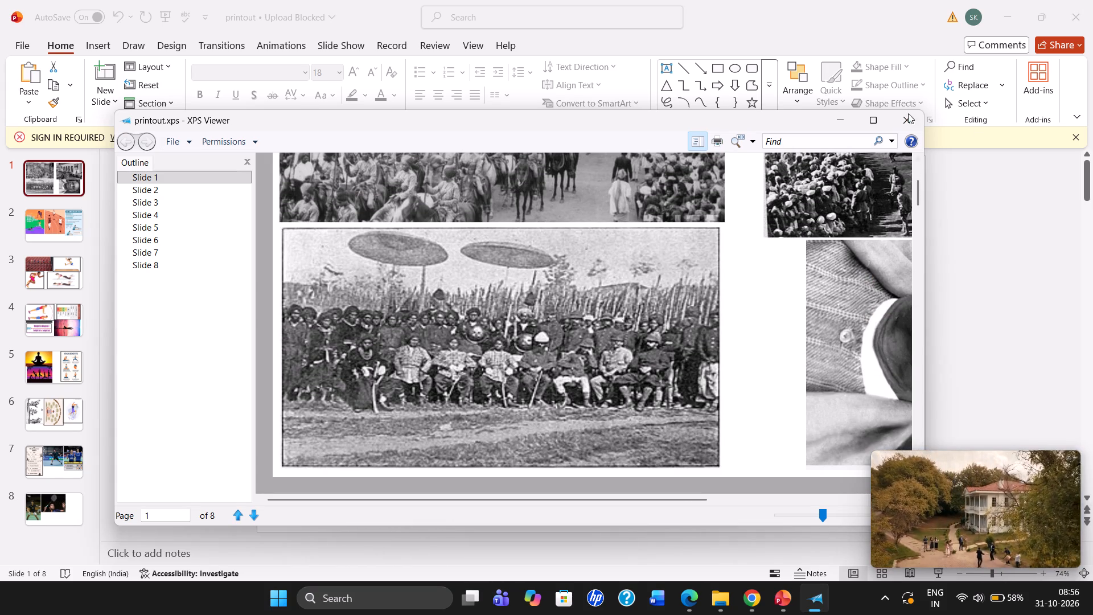
left_click(906, 117)
Minimize the floating Prime Video player covering the corner of the presentation.
scroll(236, 375, "up", 1)
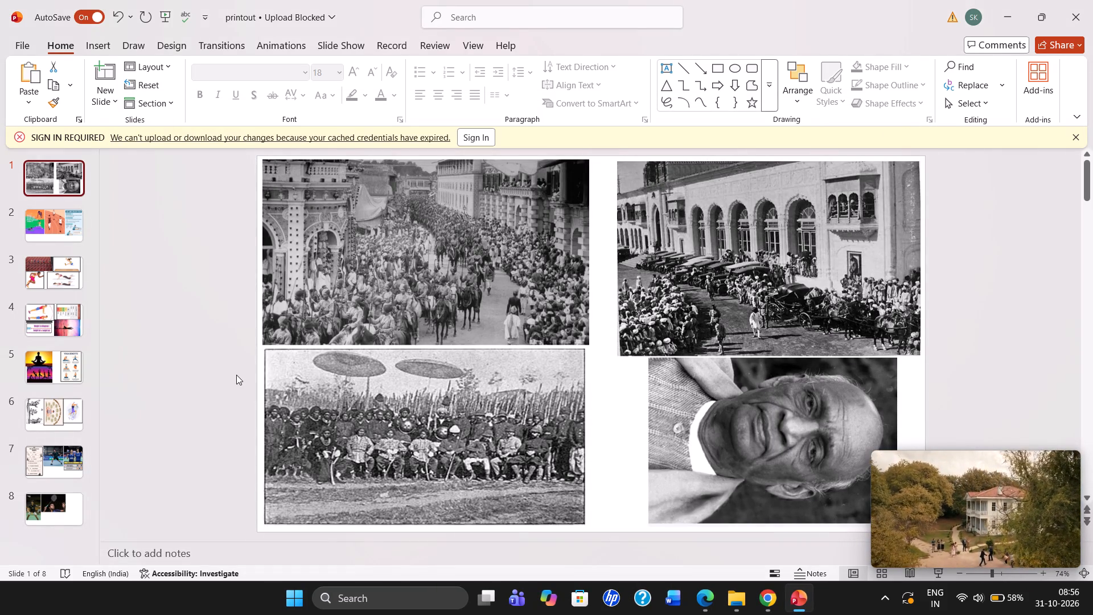
scroll(236, 375, "up", 1)
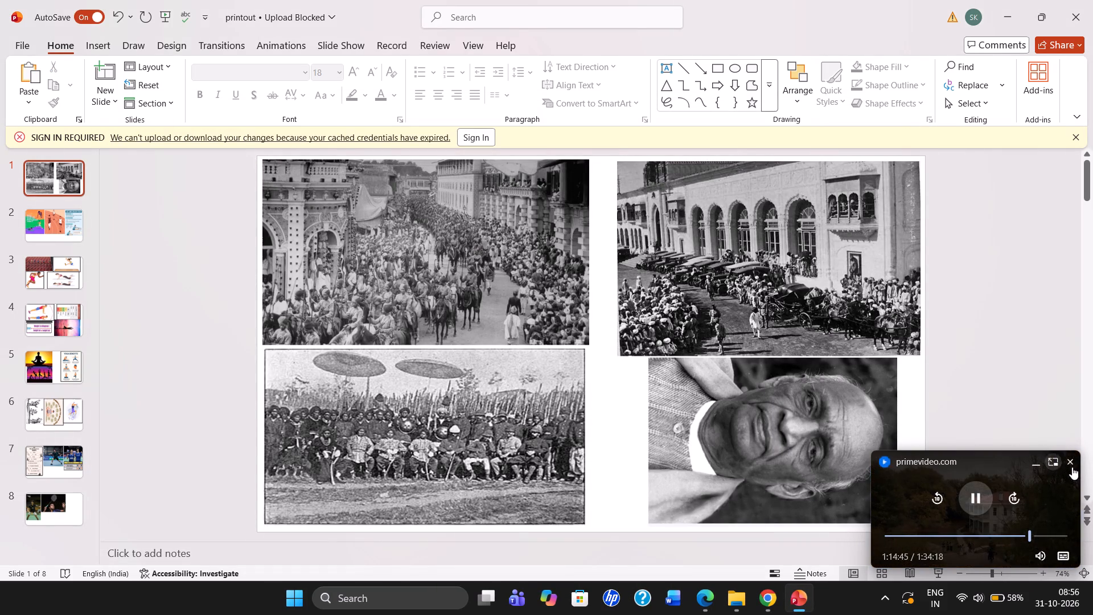
left_click(1033, 460)
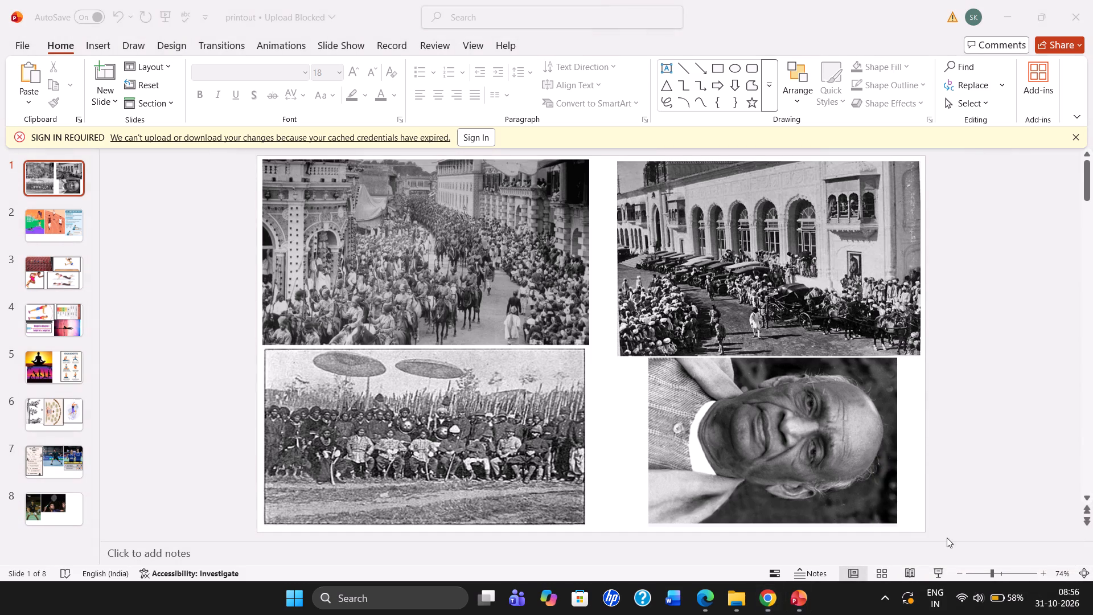
Search Windows for "w" and open the top match.
left_click(425, 598)
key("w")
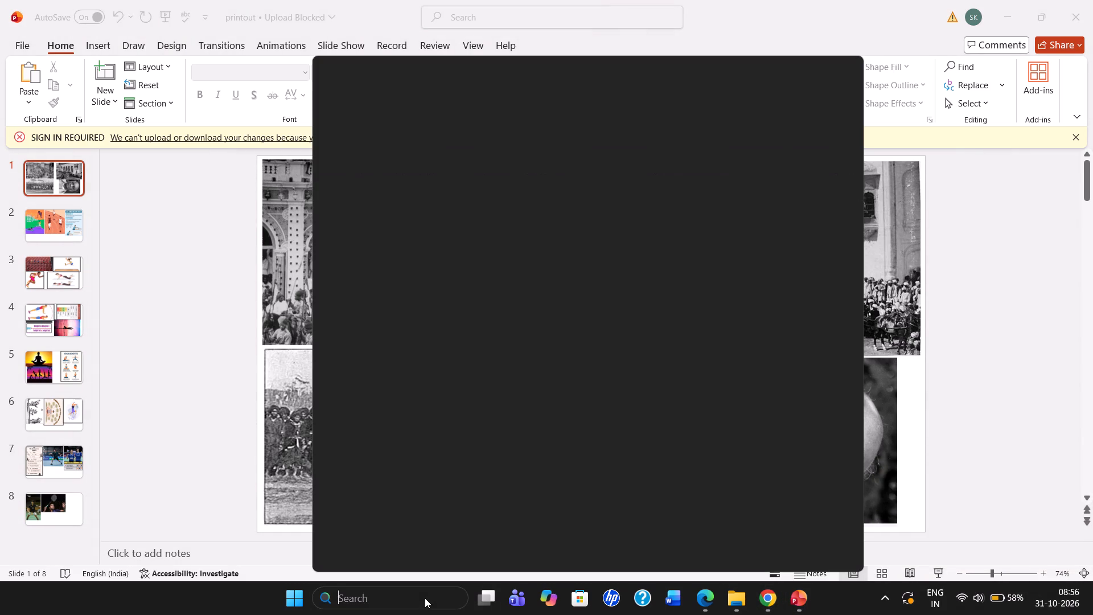
key("Return")
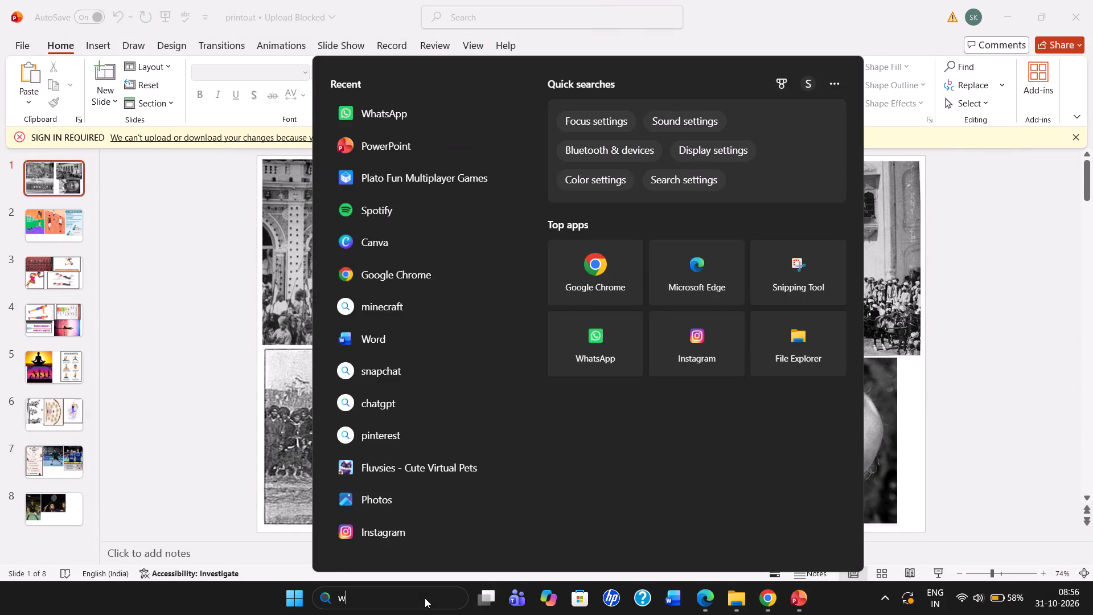